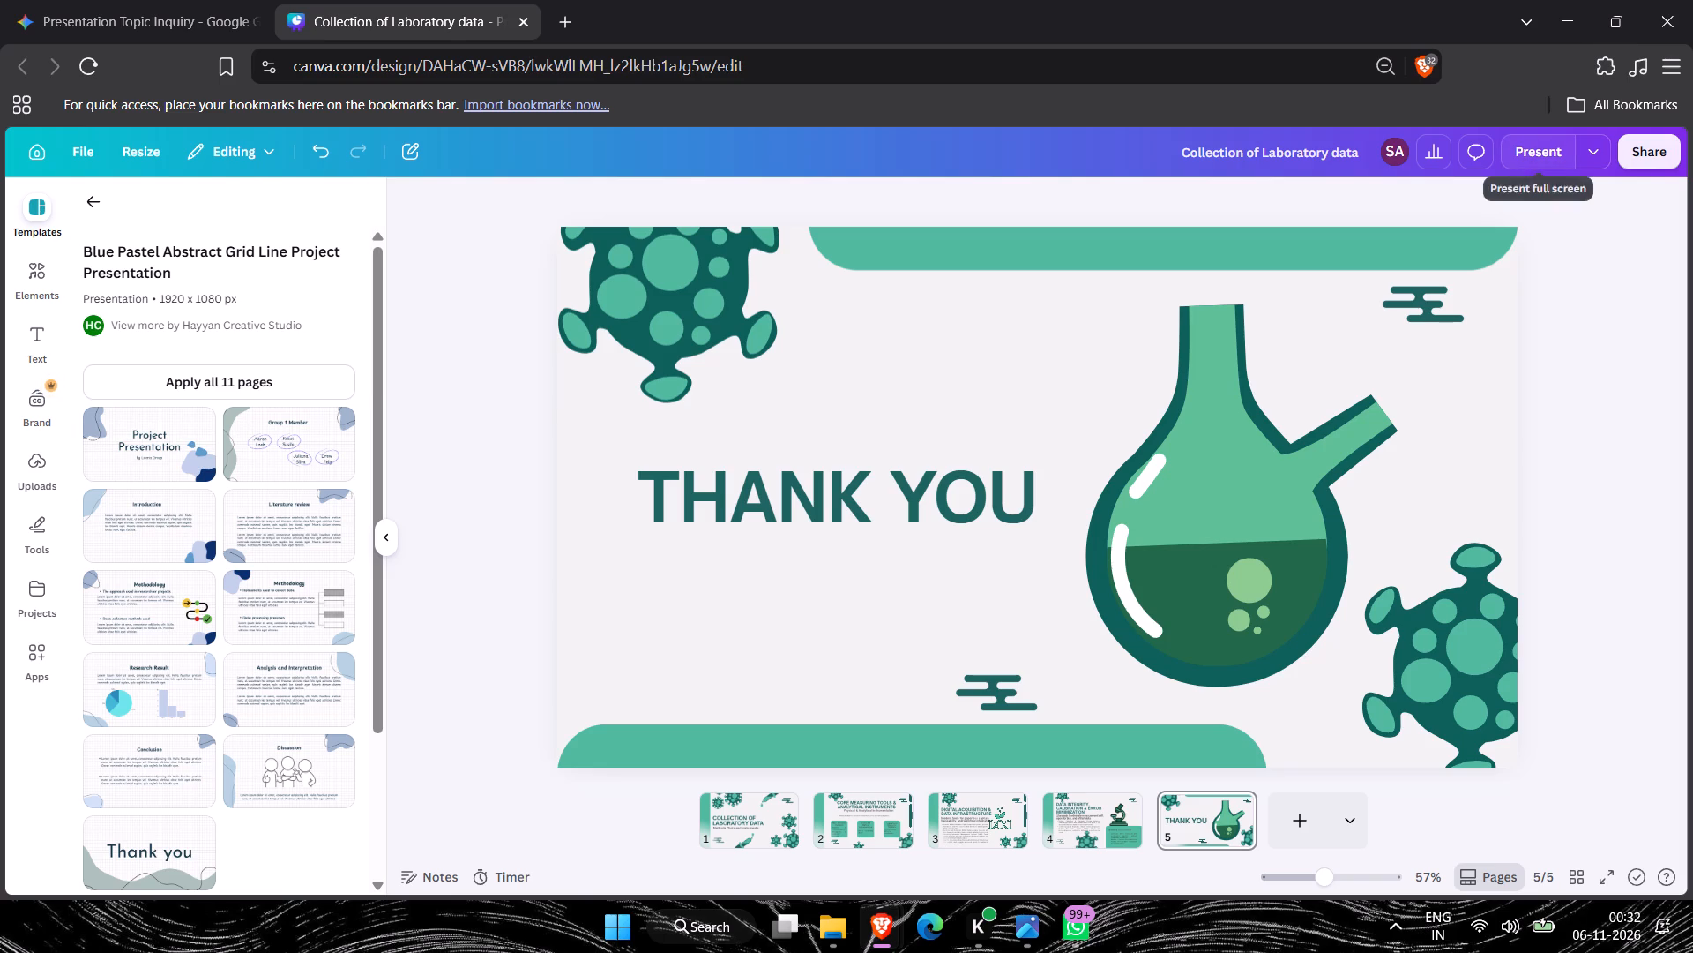
left_click(1629, 388)
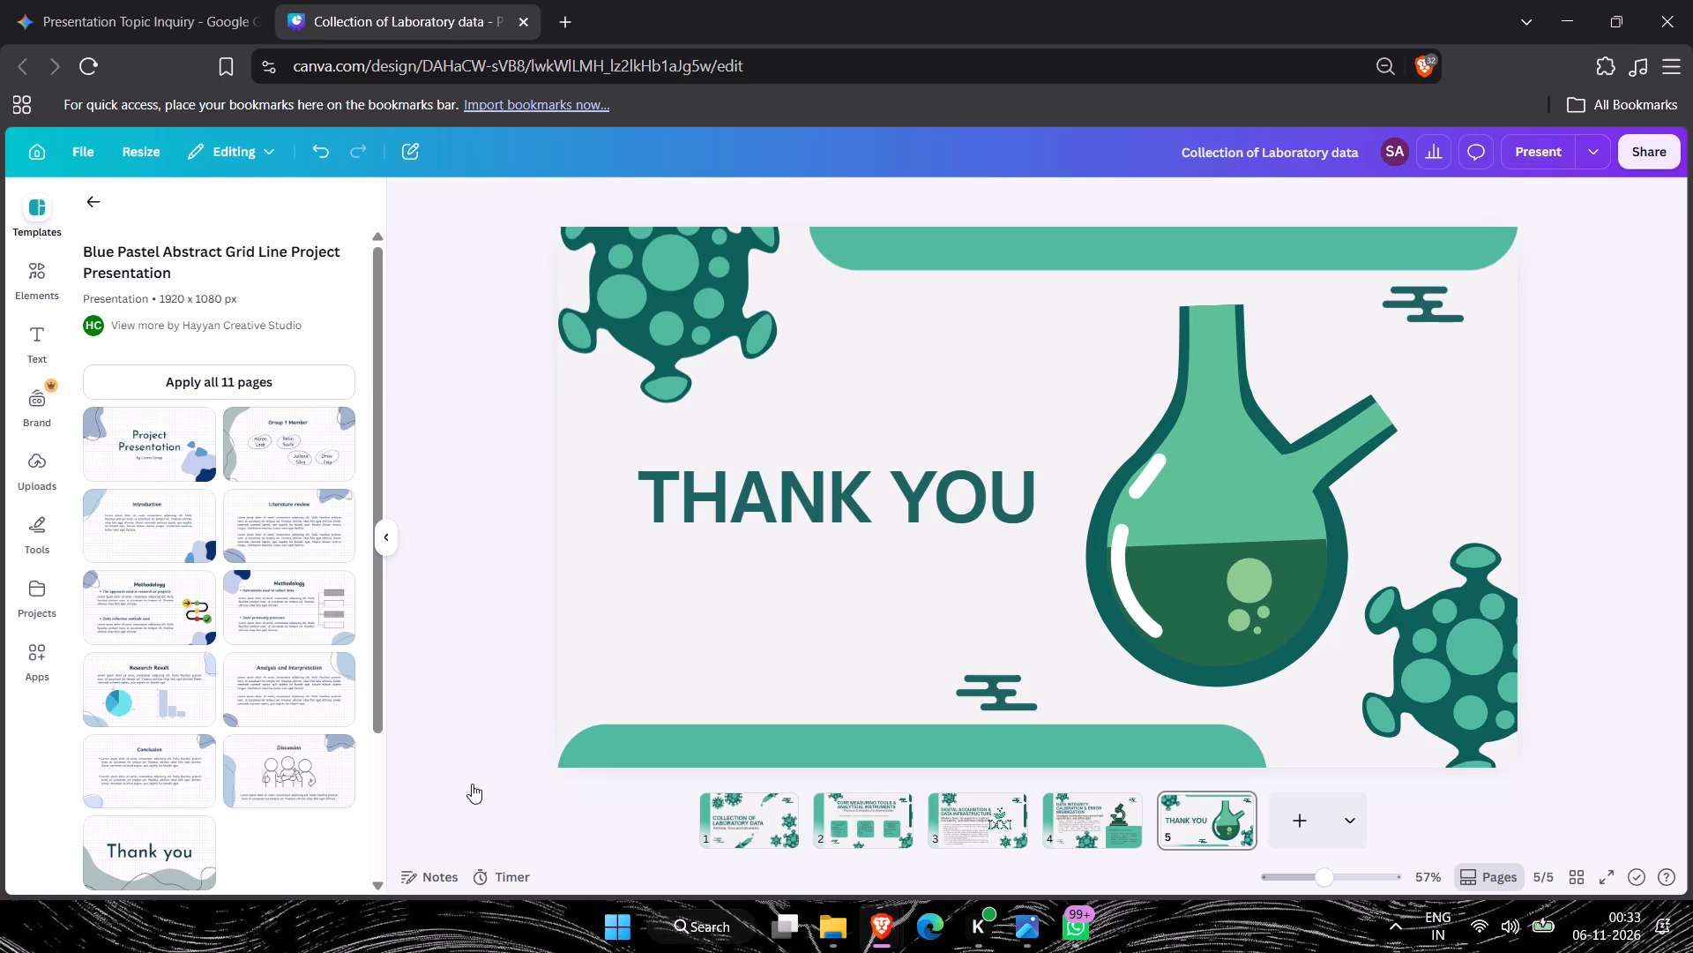
left_click(739, 812)
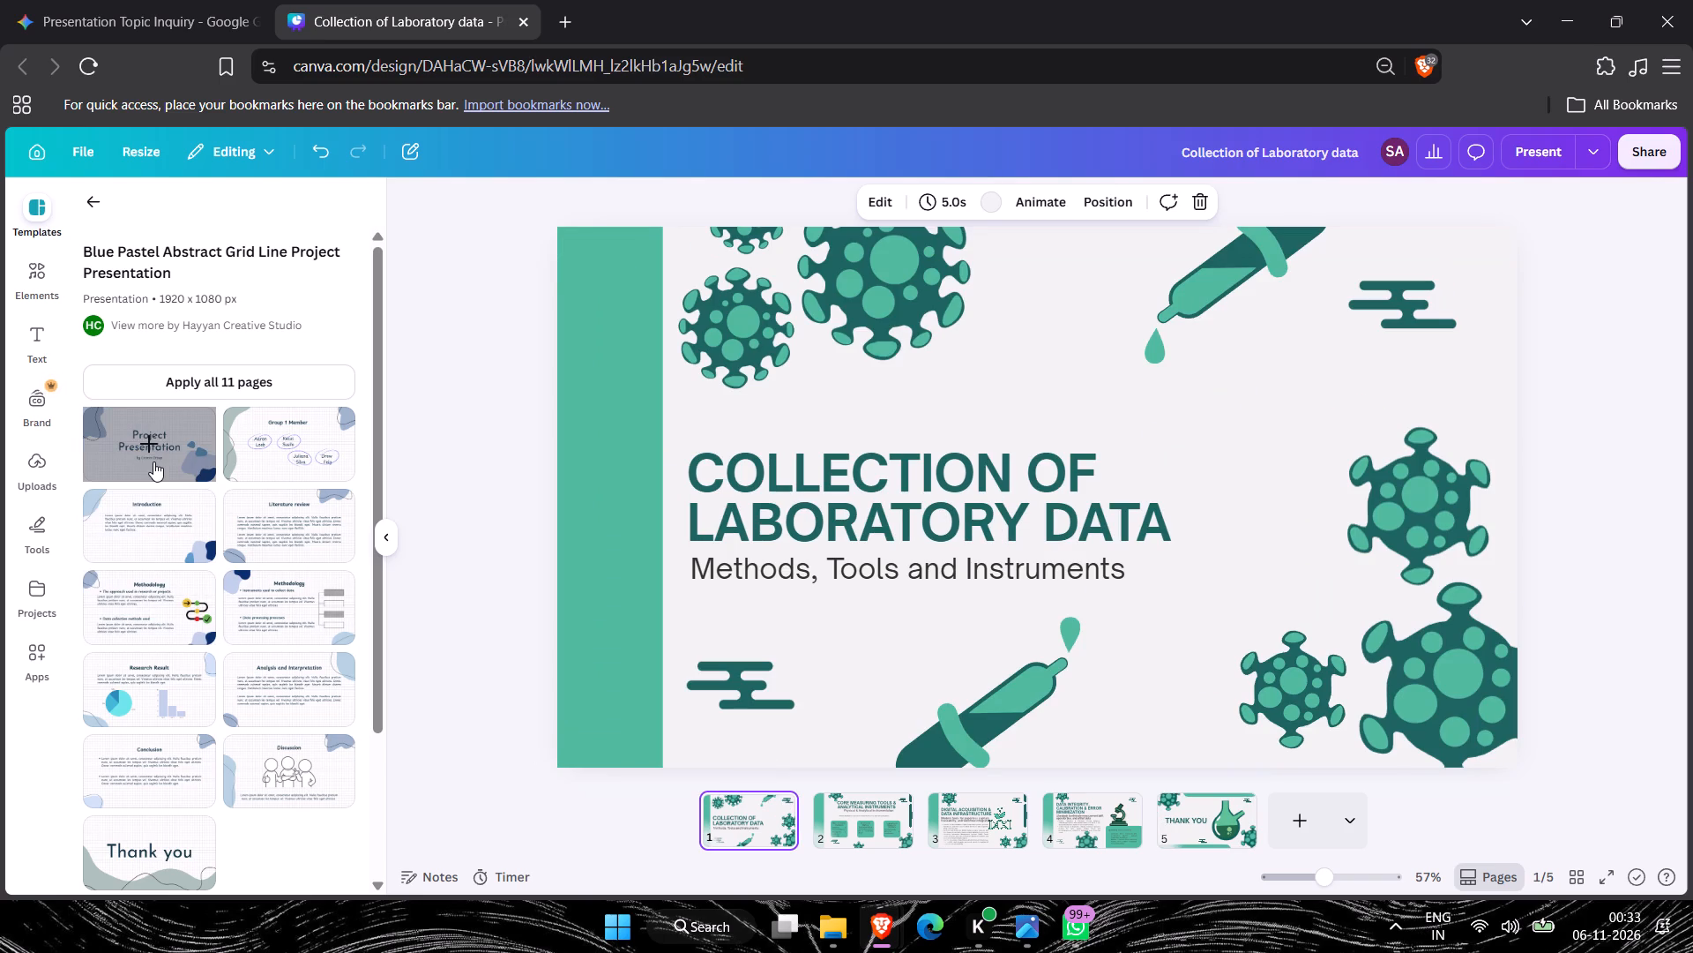
left_click(207, 442)
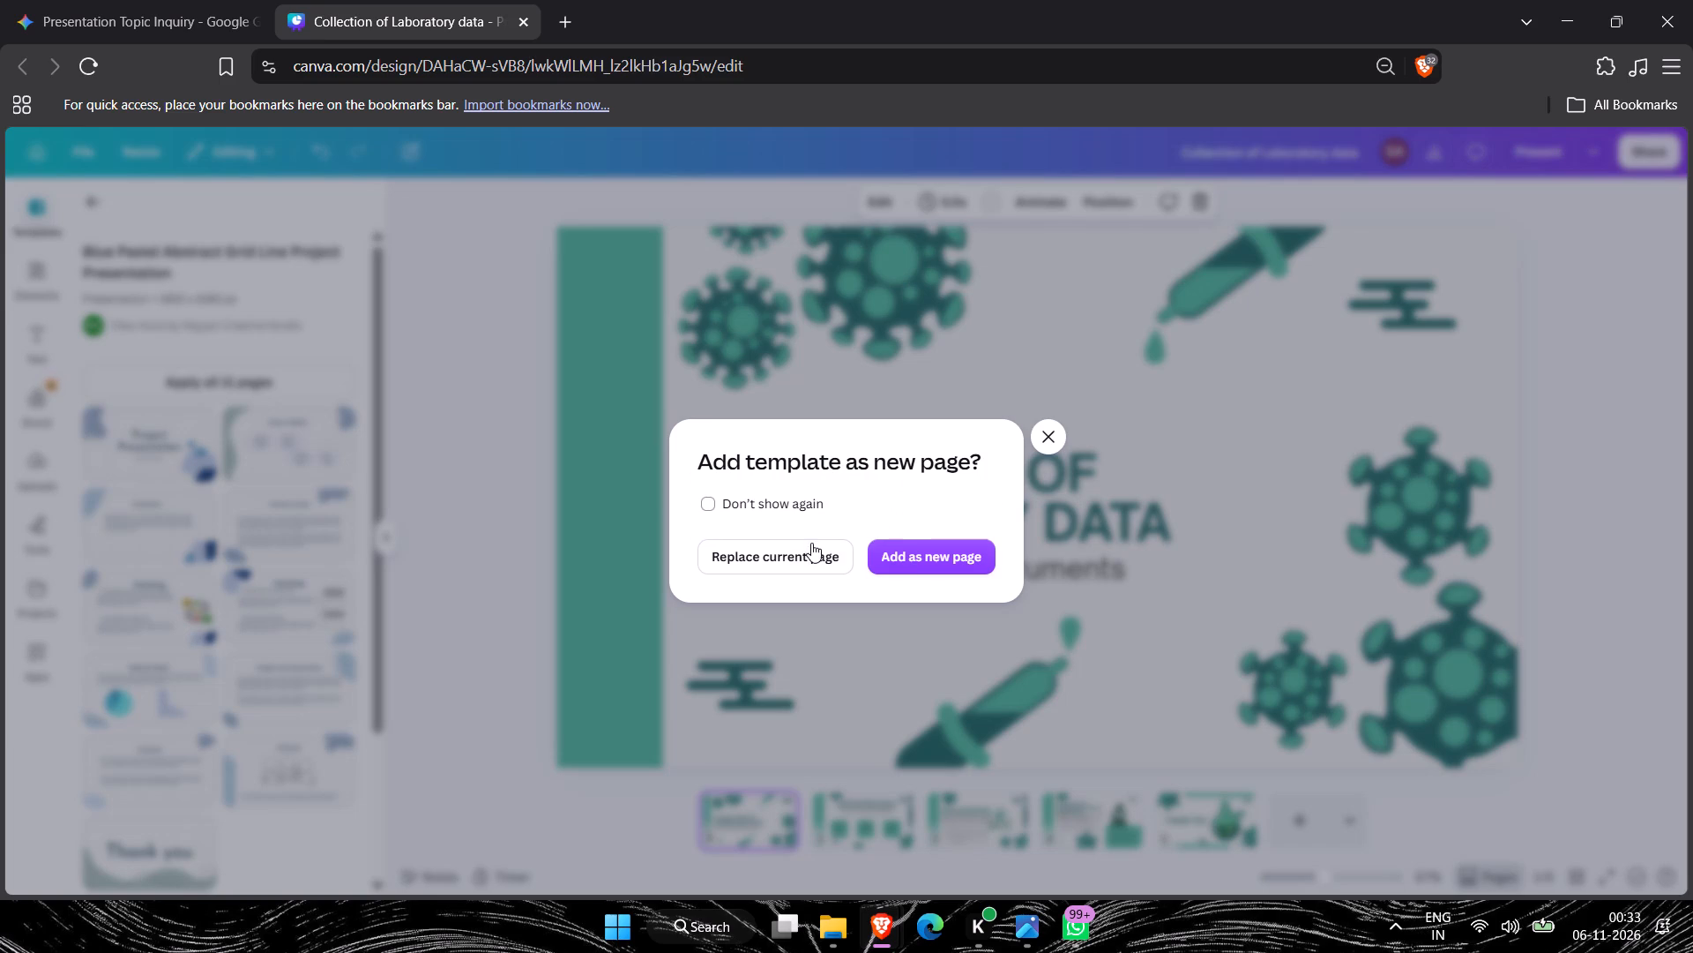
left_click(779, 575)
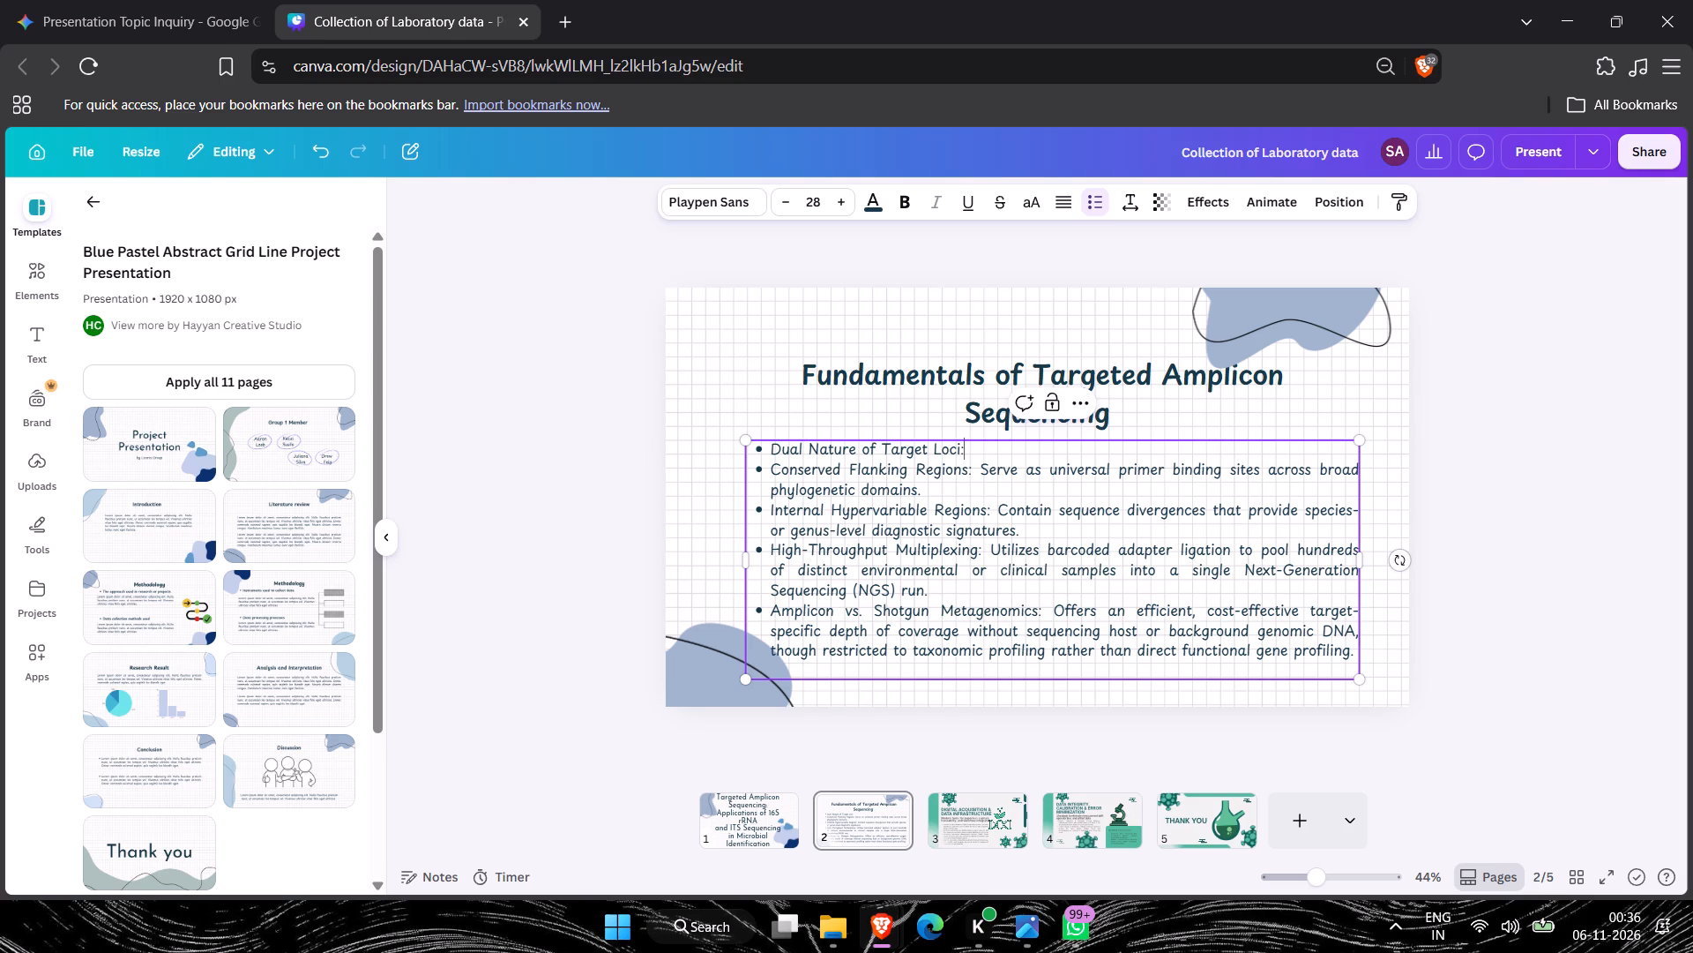
left_click_drag(1001, 463, 955, 453)
left_click_drag(955, 453, 761, 470)
left_click(763, 437)
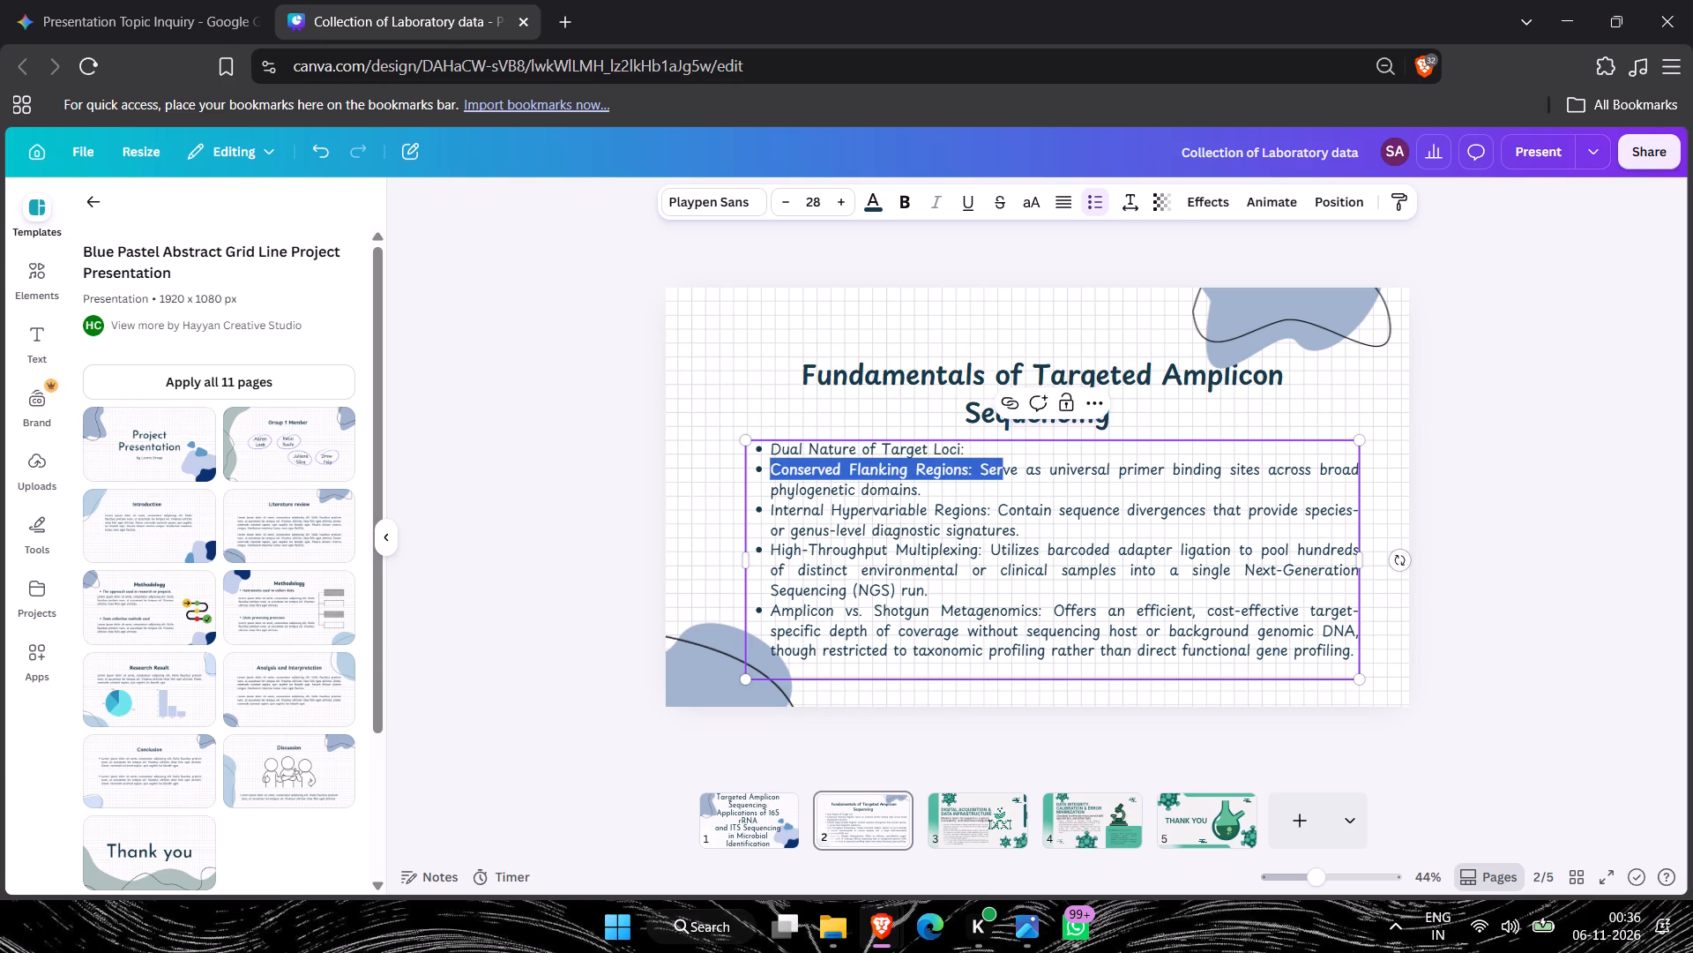
left_click(770, 448)
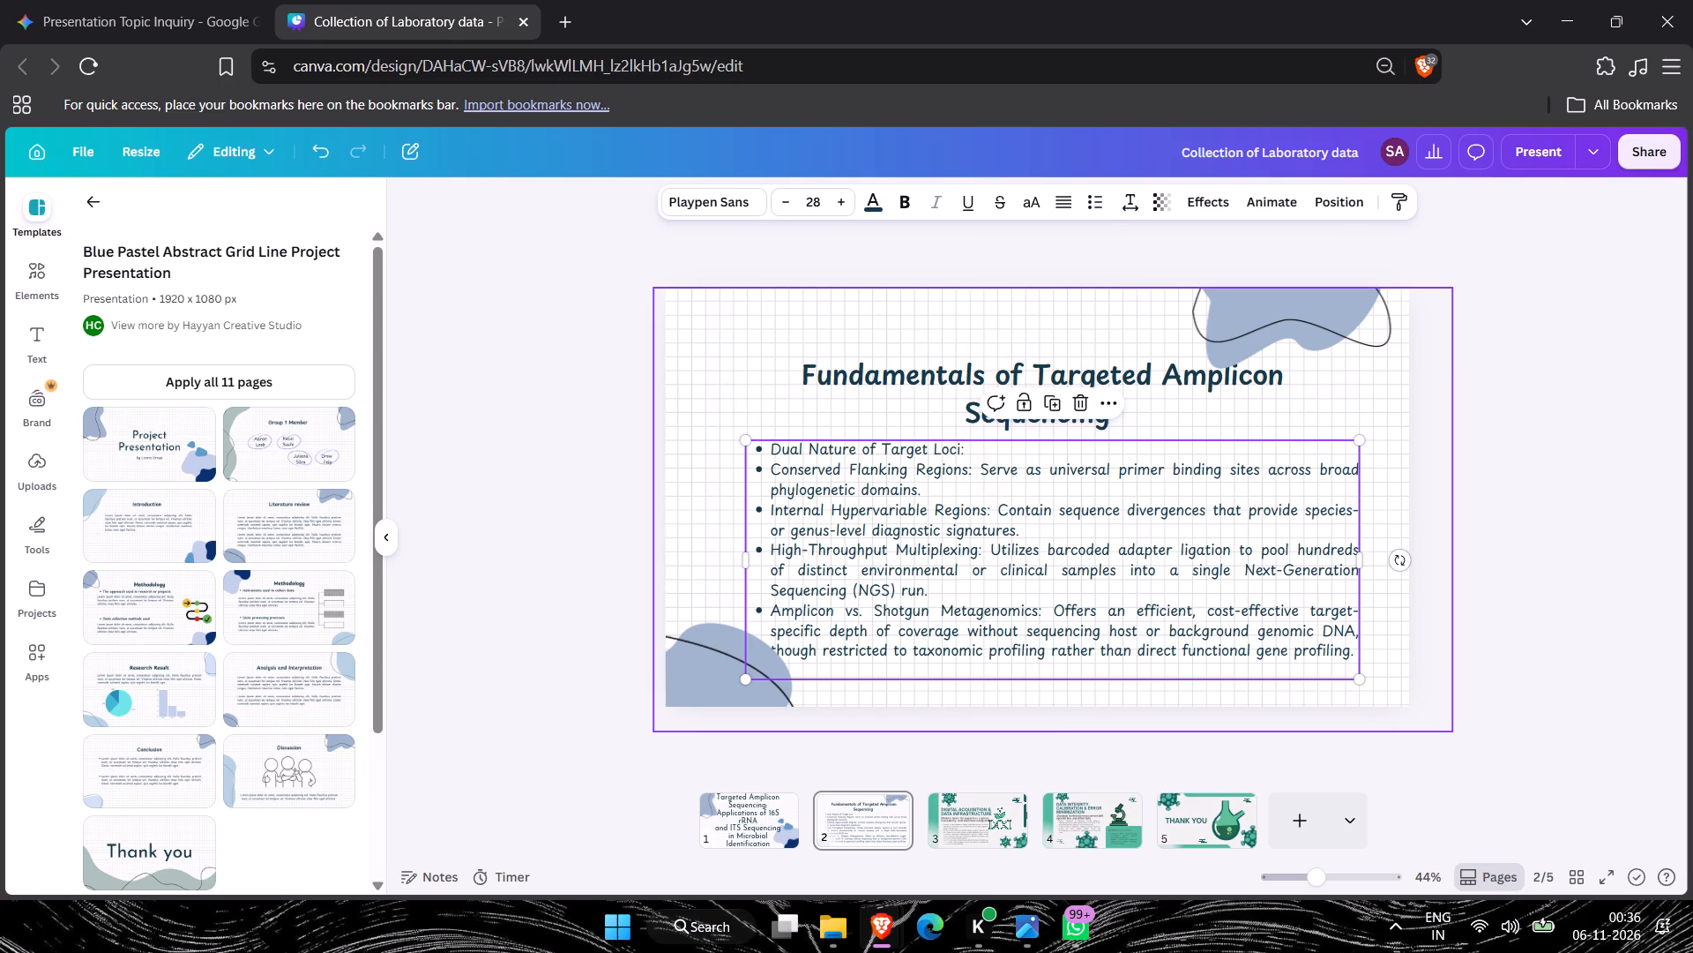
left_click(796, 436)
left_click(787, 447)
double_click(787, 447)
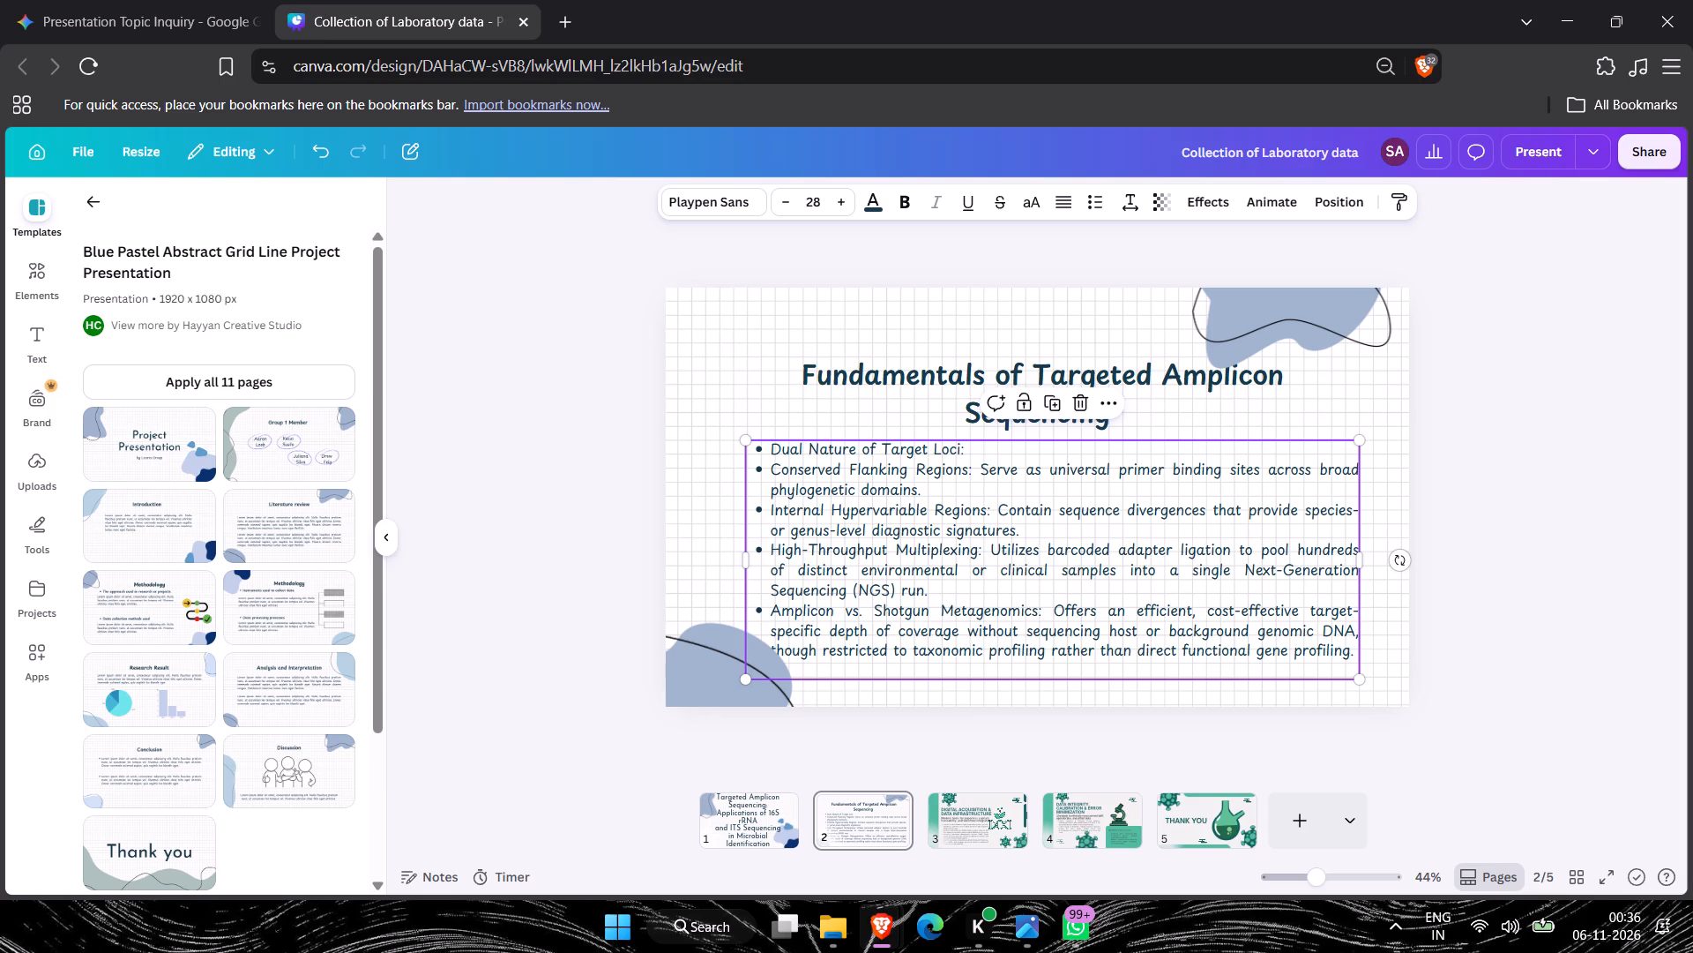
left_click(787, 447)
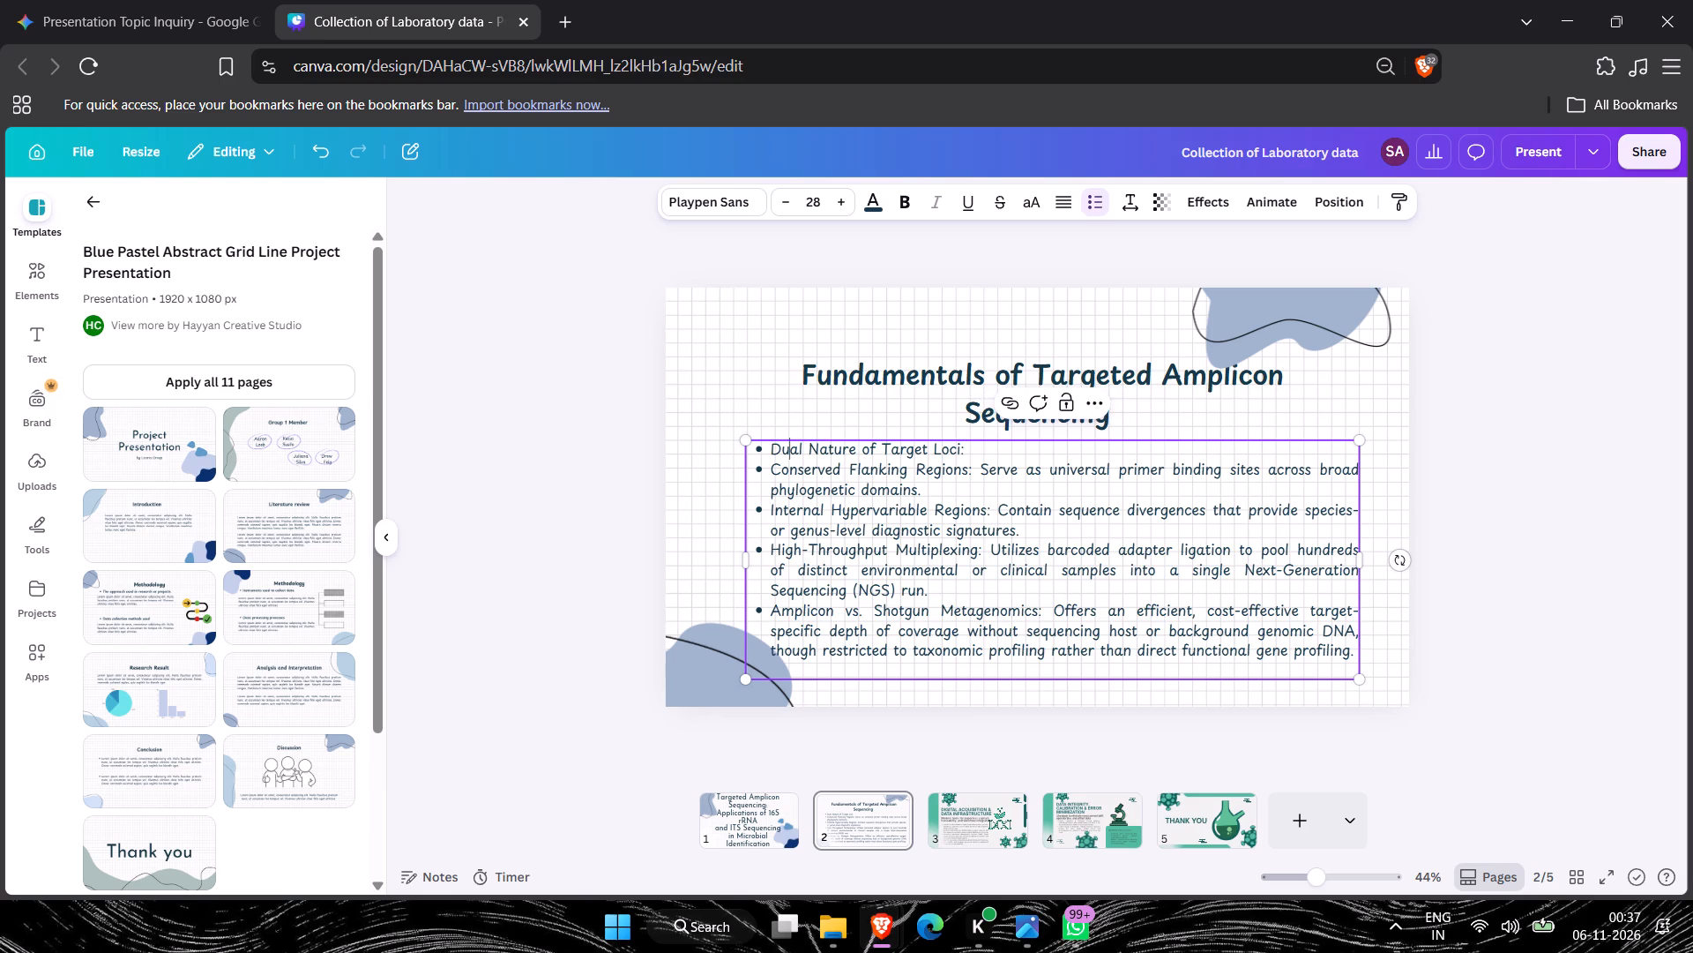
key("Left")
key("Left")
key("Left")
key("Left")
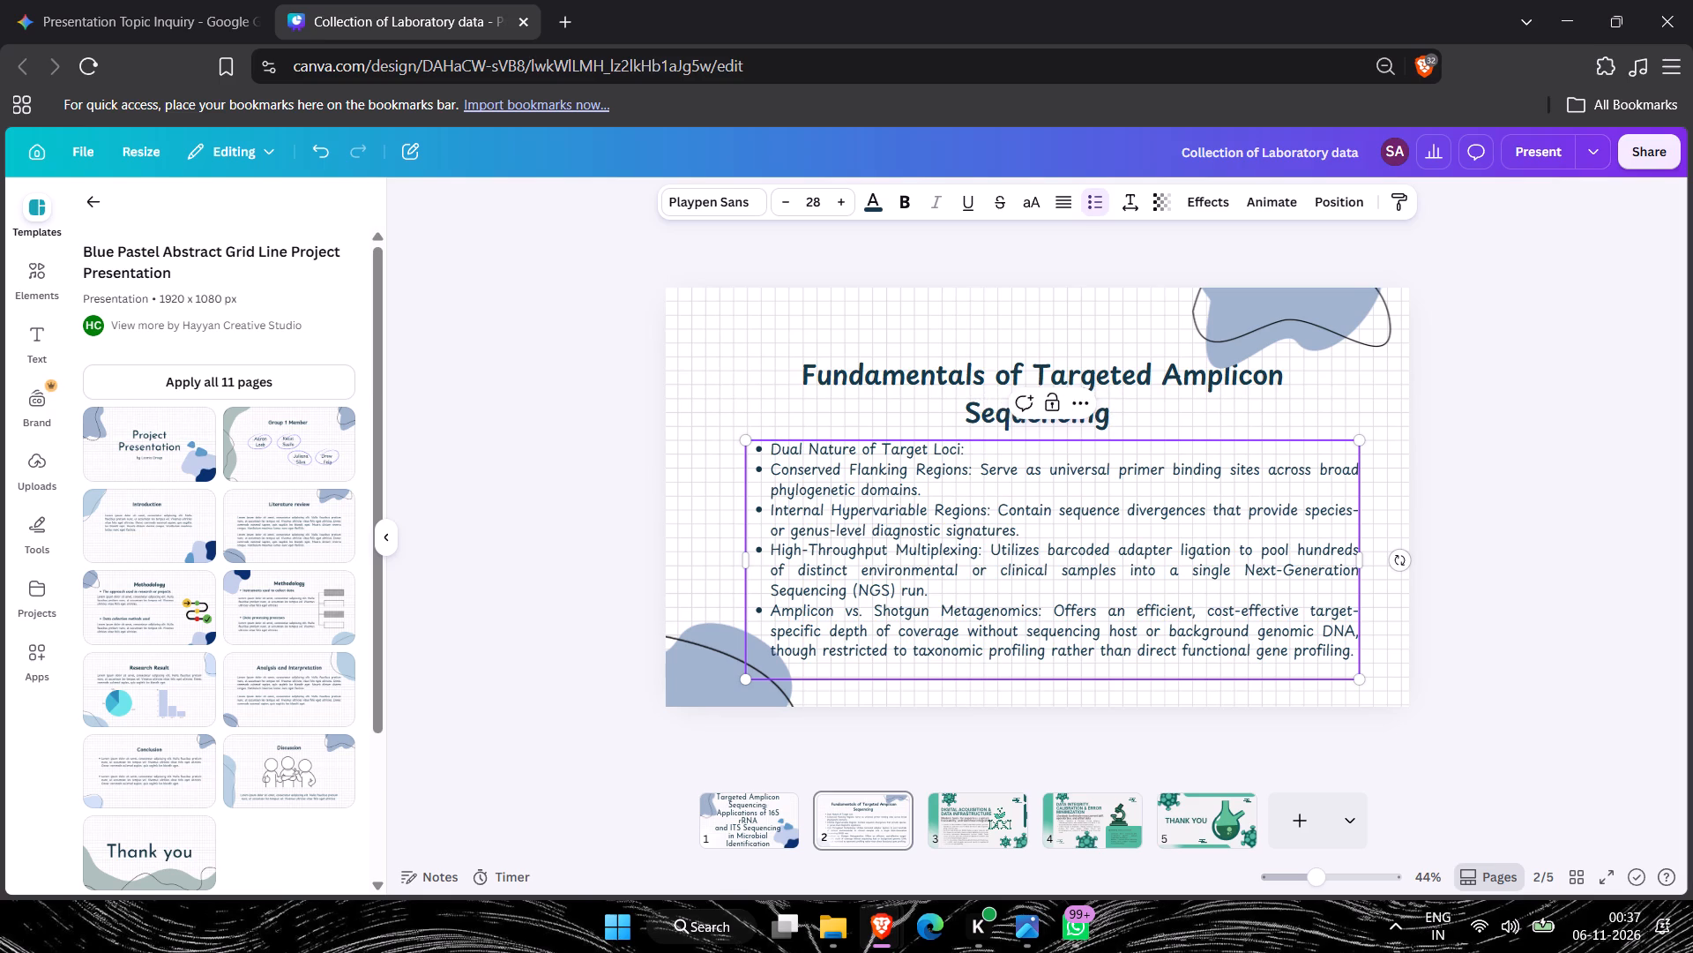
key("BackSpace")
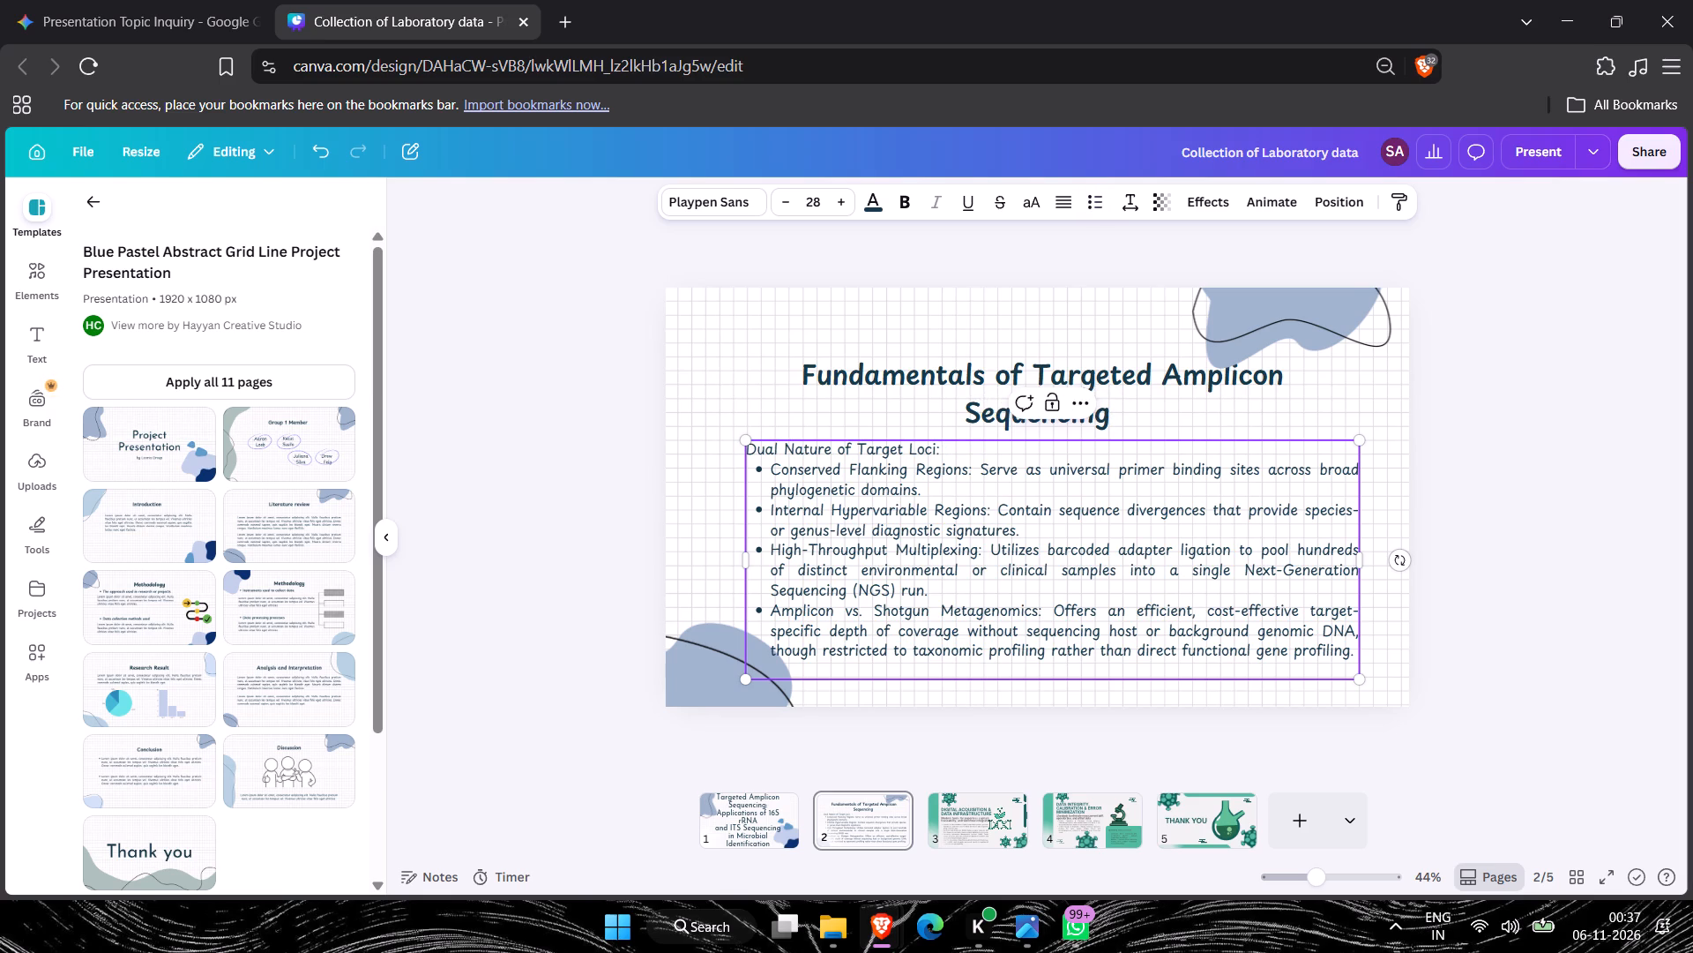
Insert a blank line between "Dual Nature of Target Loci:" and the bulleted points on slide 2.
left_click(943, 446)
key("Return")
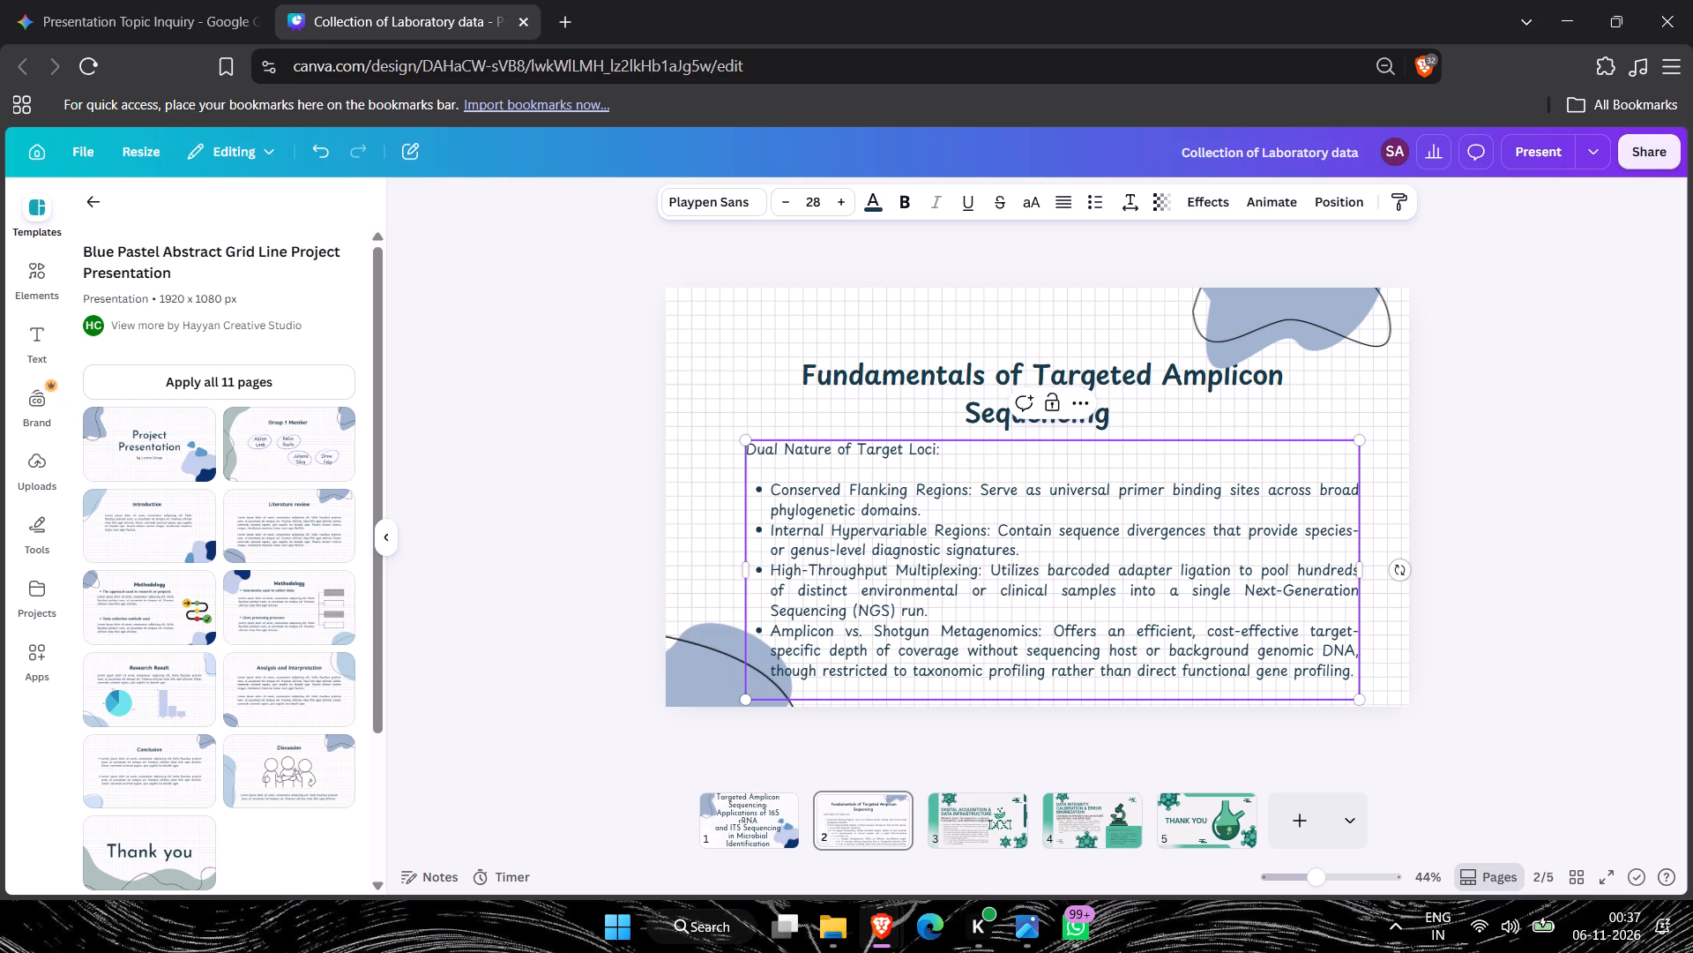
Make the "Dual Nature of Target Loci:" line on slide 2 bold and deselect the text box.
left_click_drag(947, 448, 730, 433)
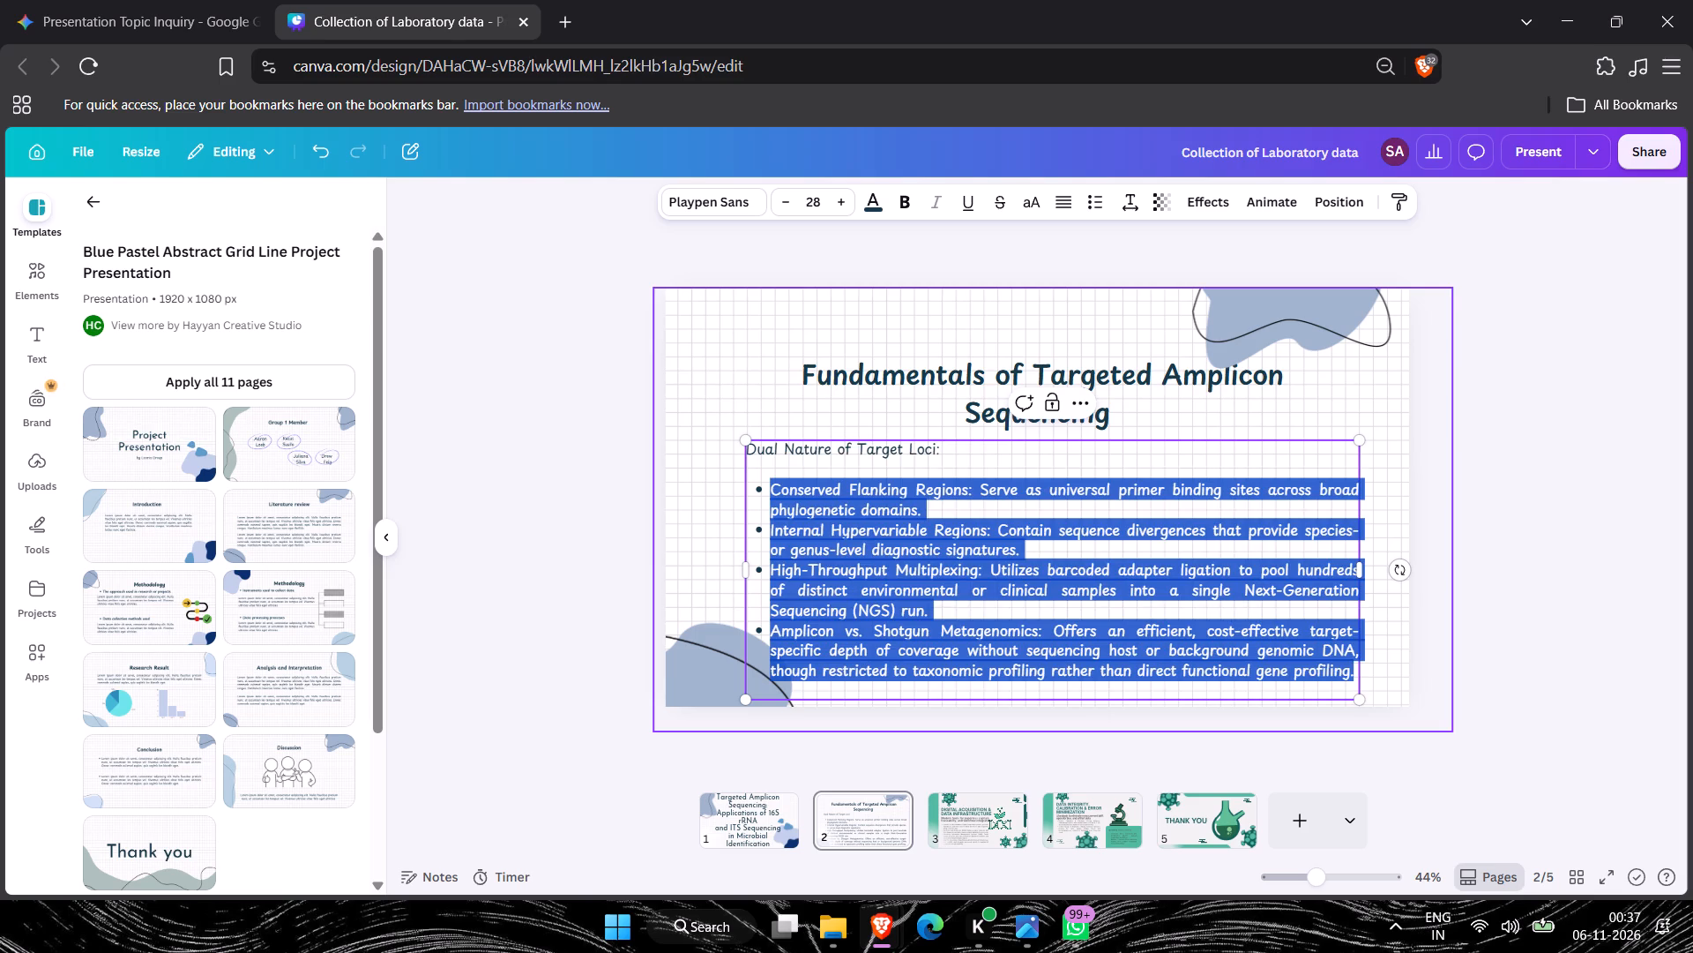
left_click_drag(730, 433, 745, 445)
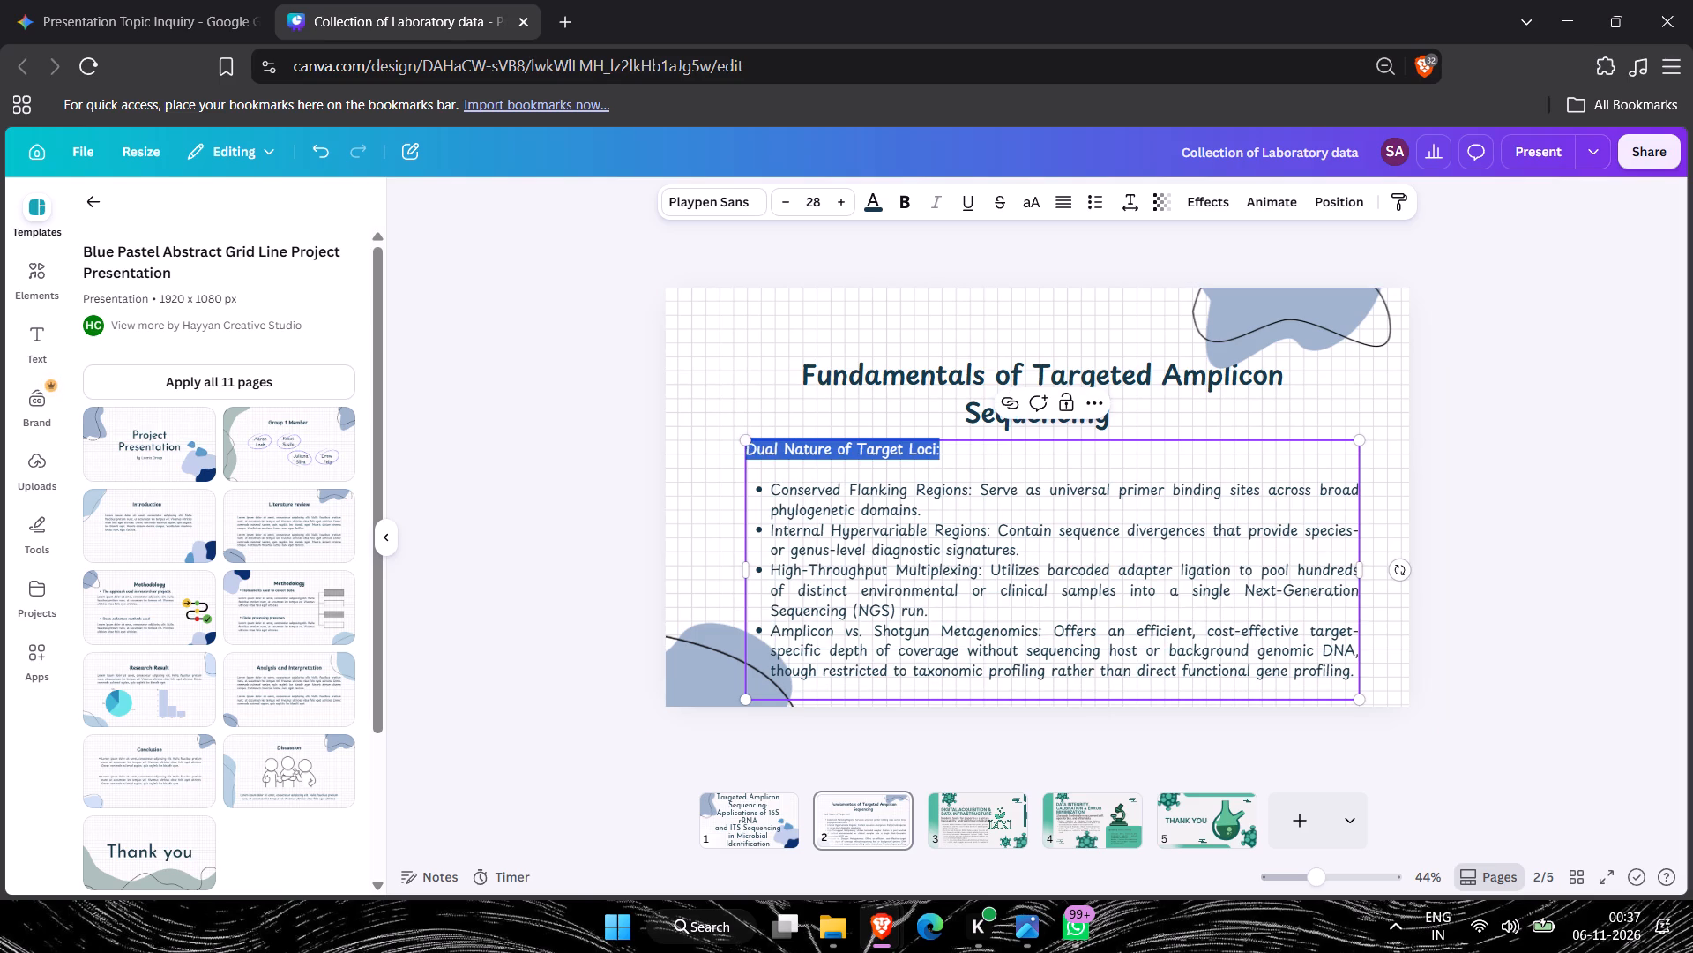
key("ctrl+b")
left_click(1184, 645)
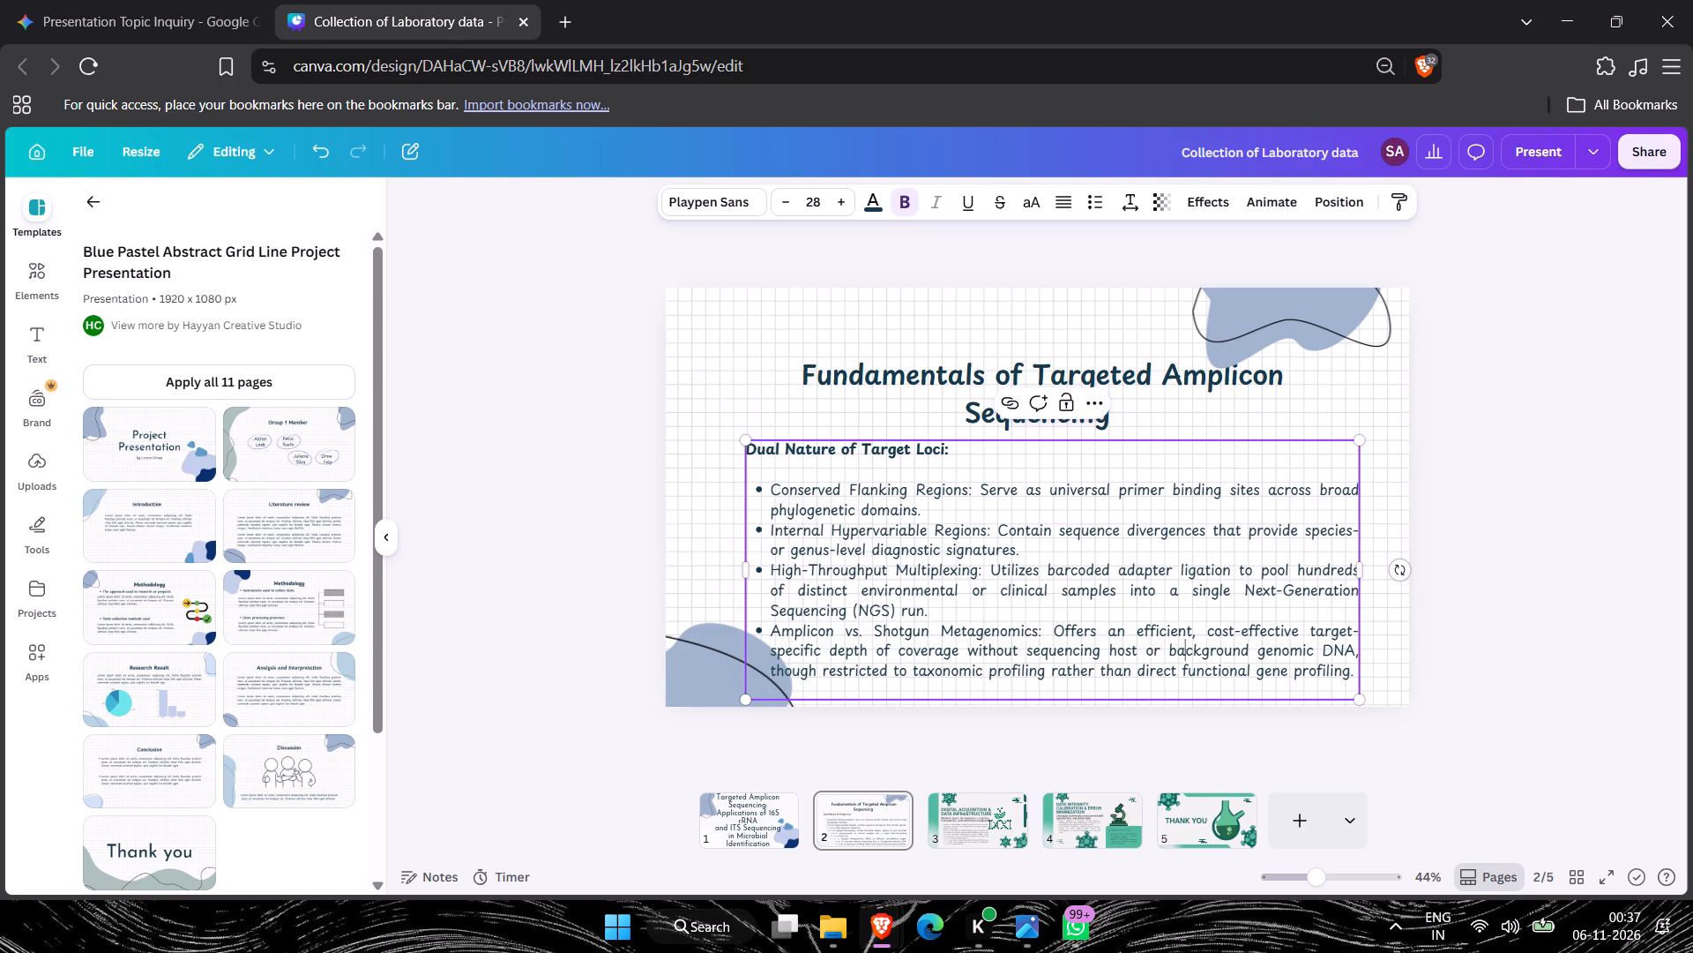
left_click(1604, 551)
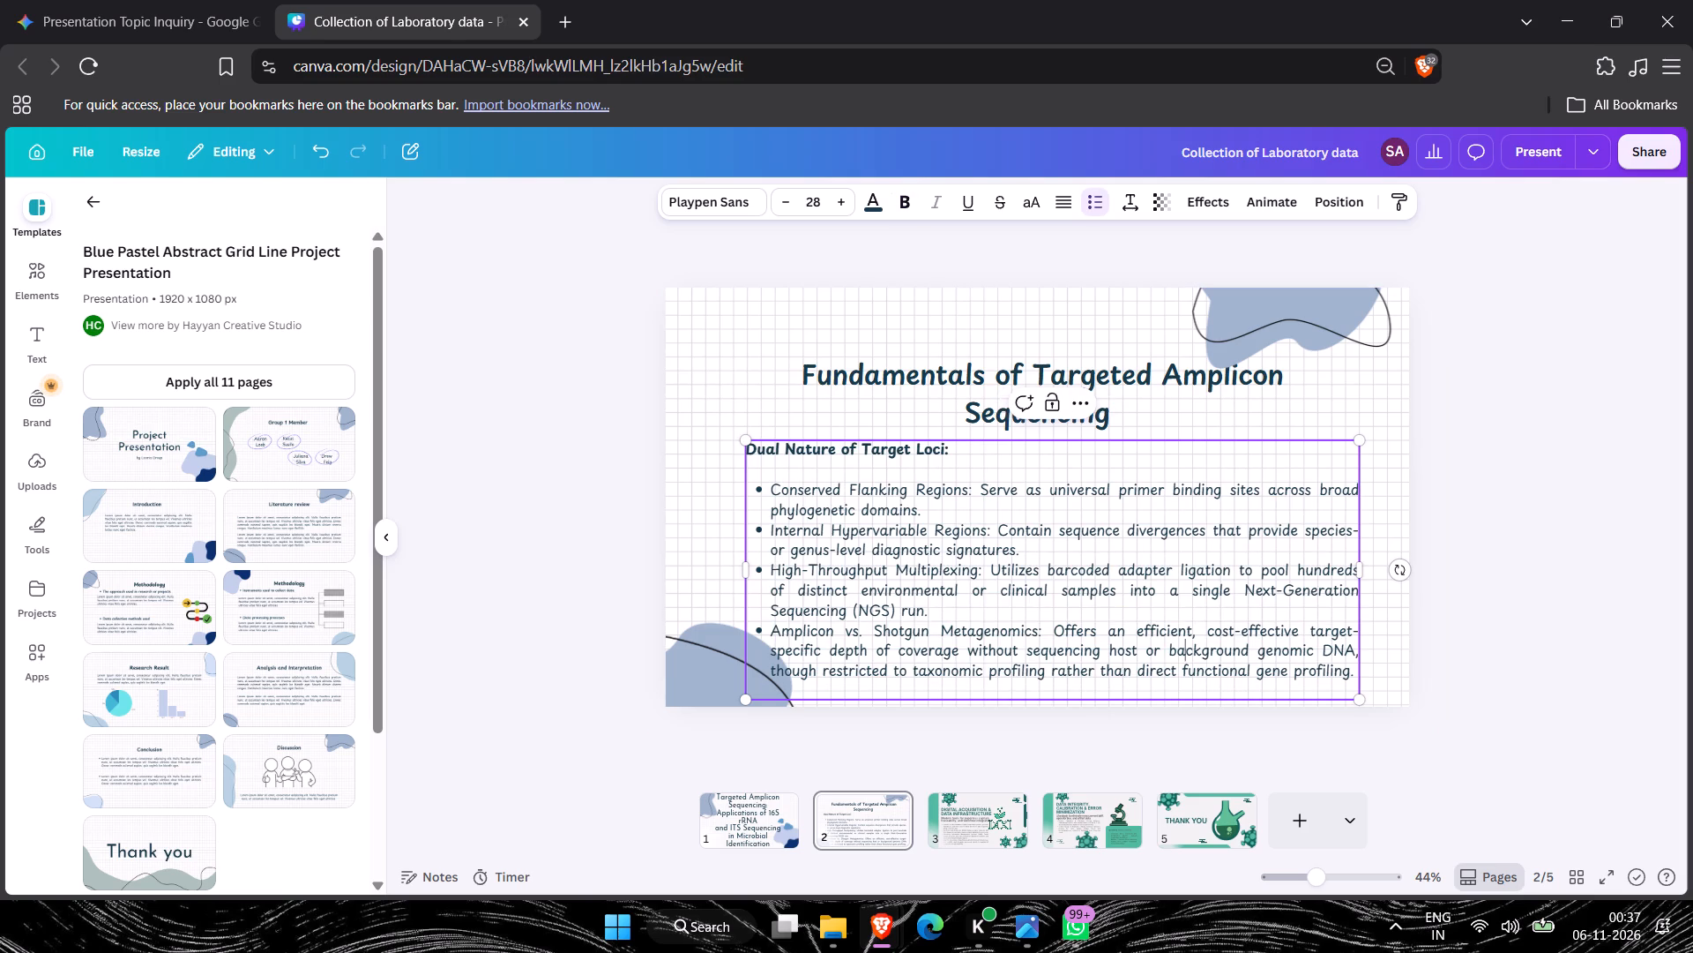
left_click(1510, 494)
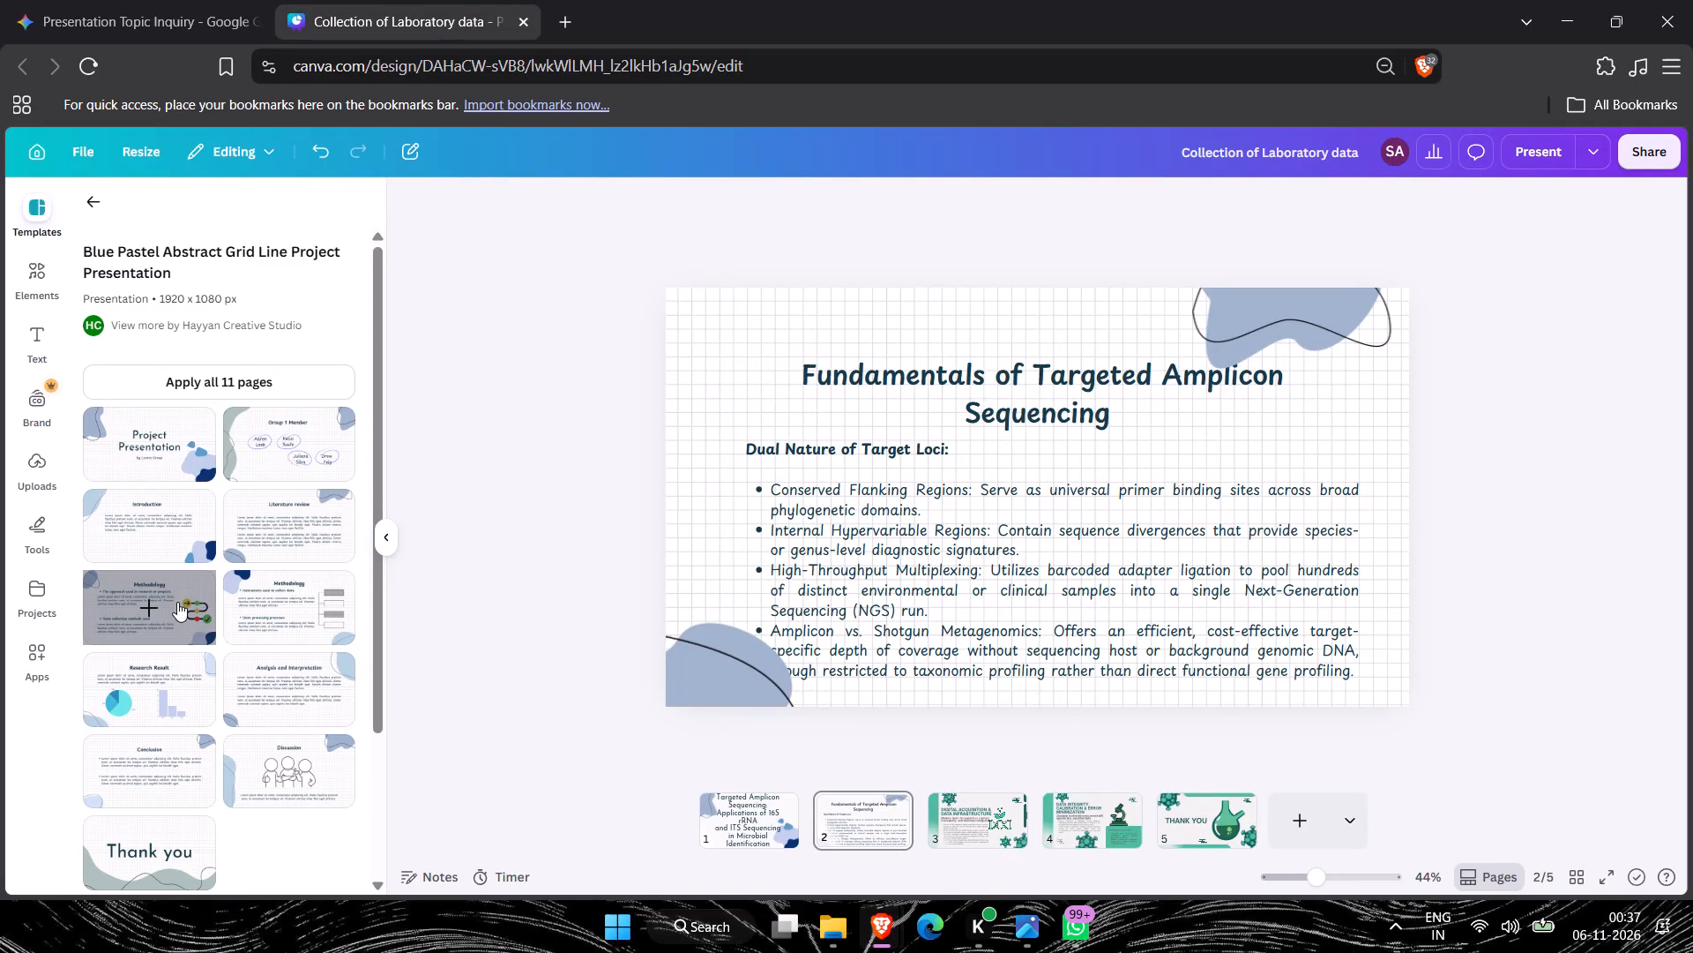
left_click(951, 809)
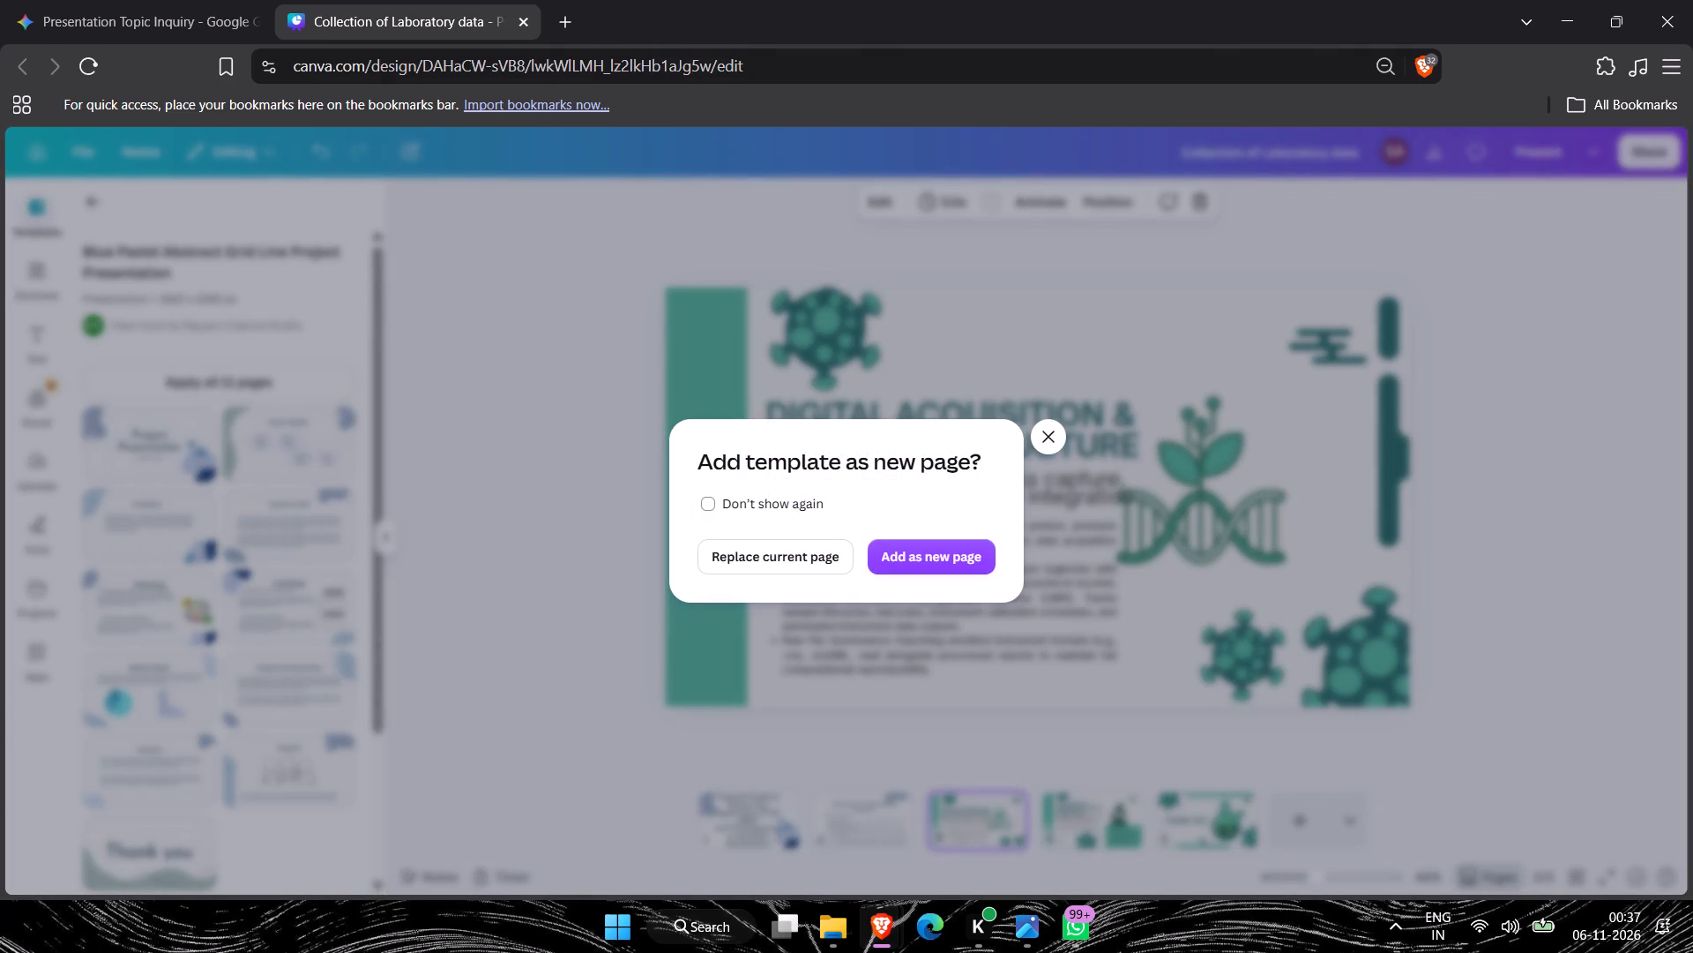
left_click(742, 552)
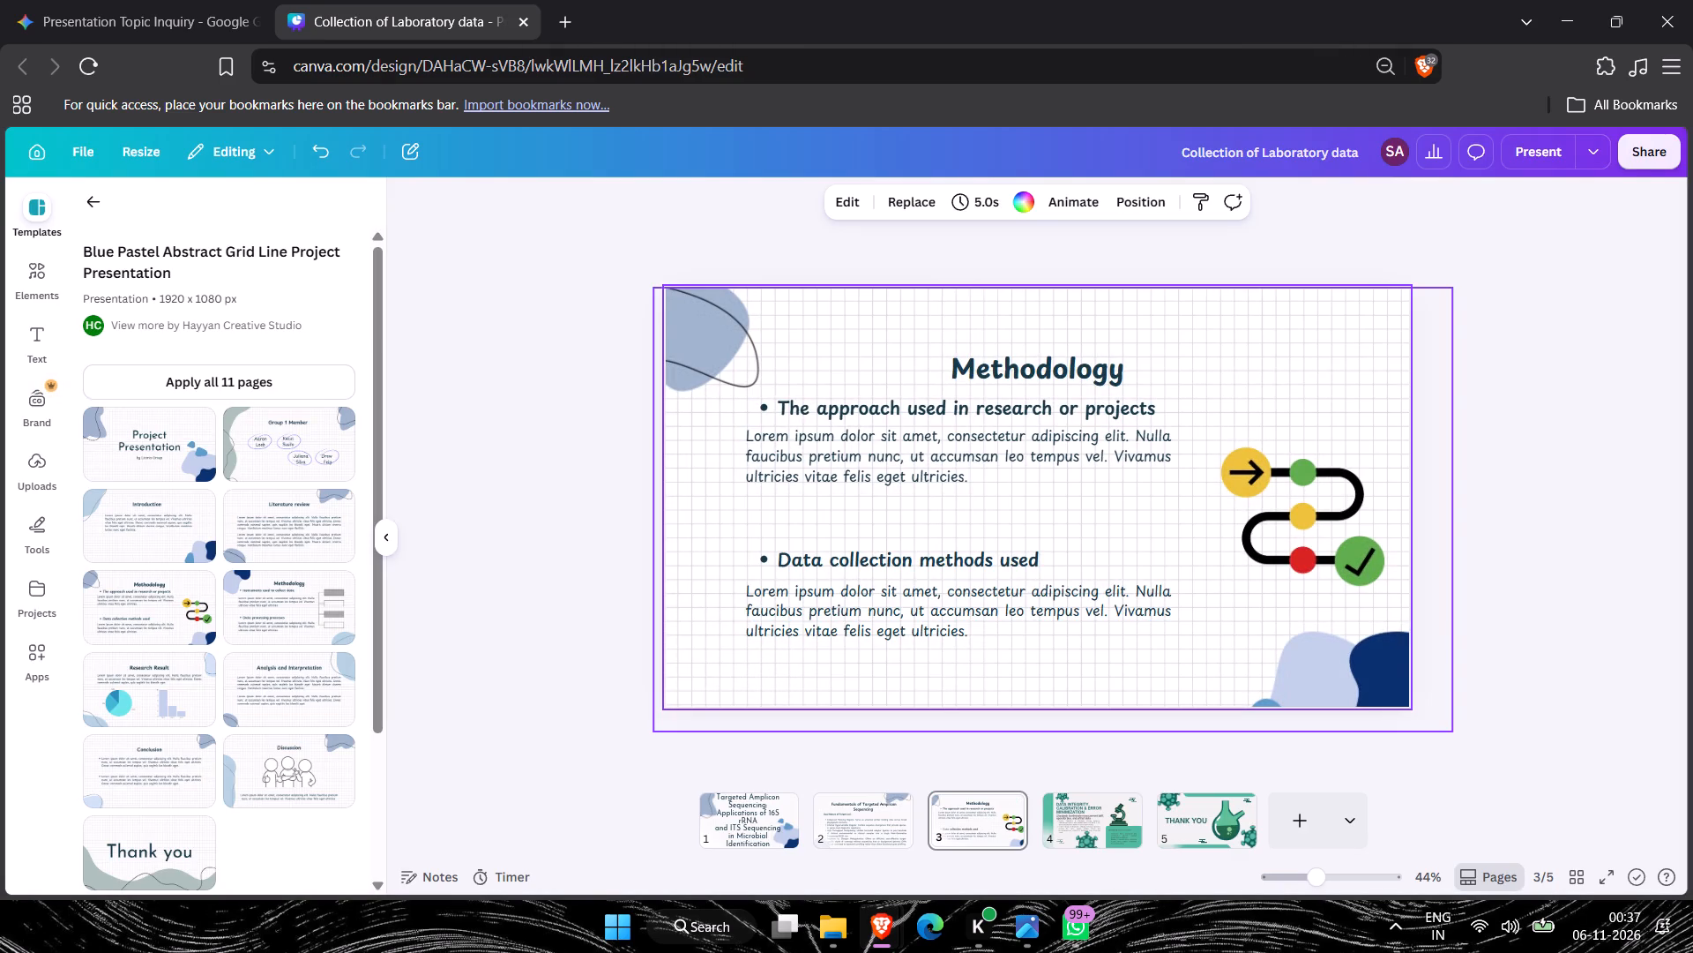
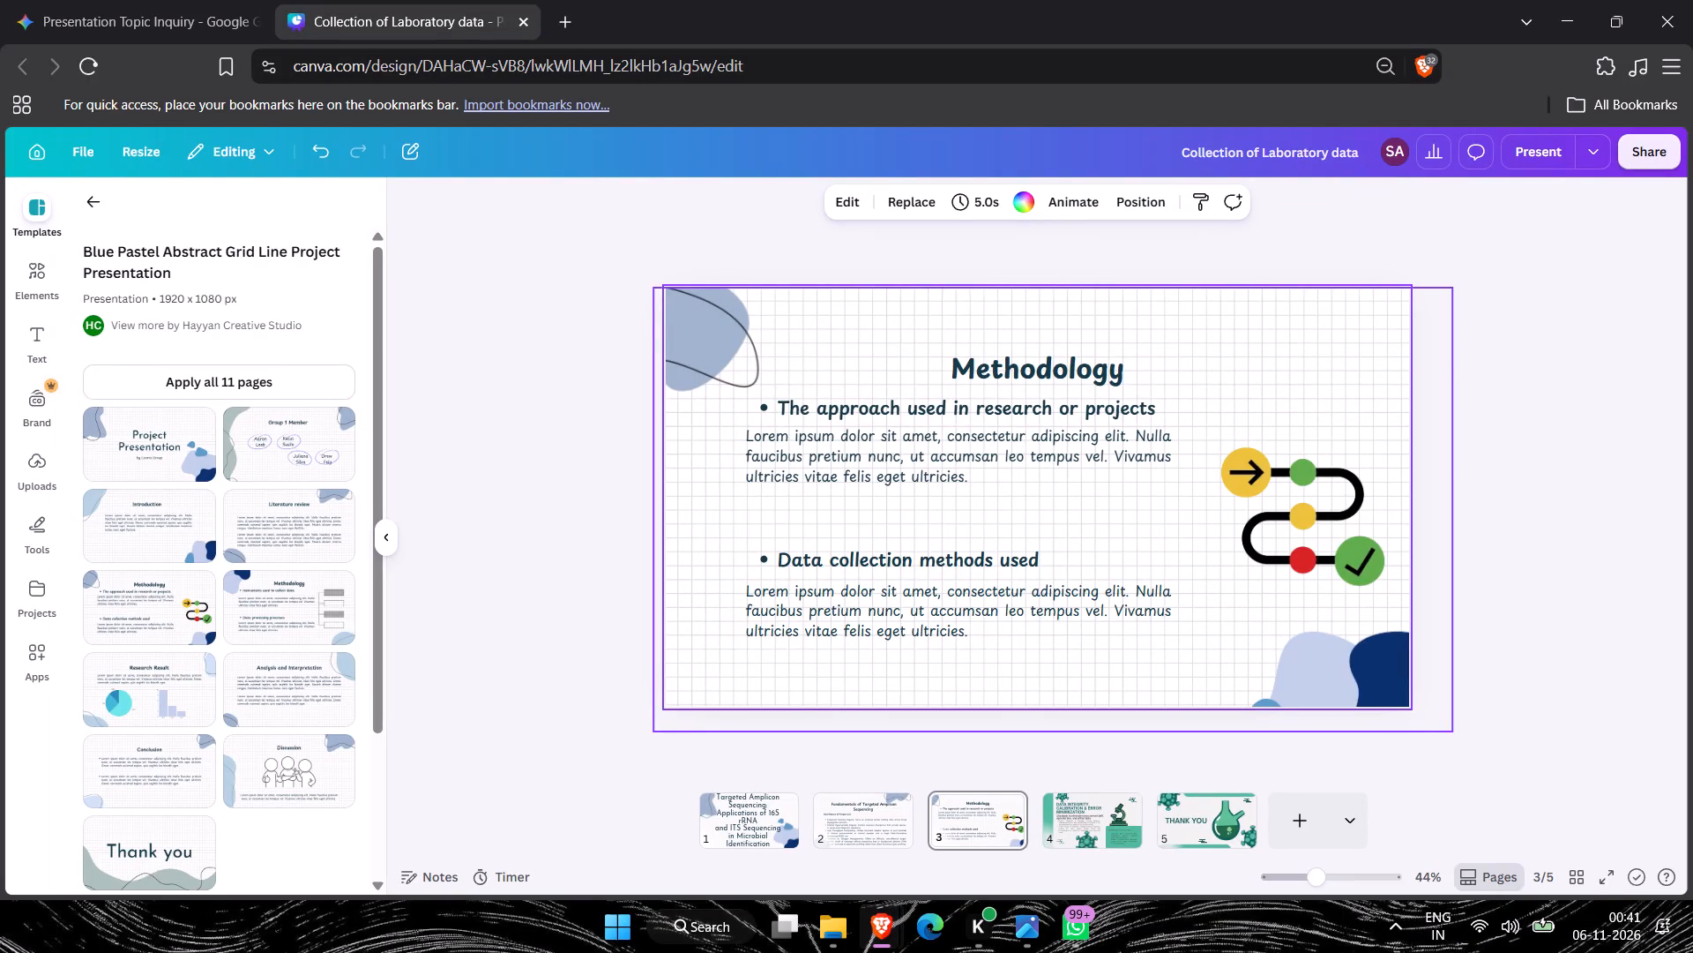
Switch to YouTube Music, like the playing song "Itna Na Mujhse Tu Pyar Badha", and return to the presentation.
left_click(1521, 573)
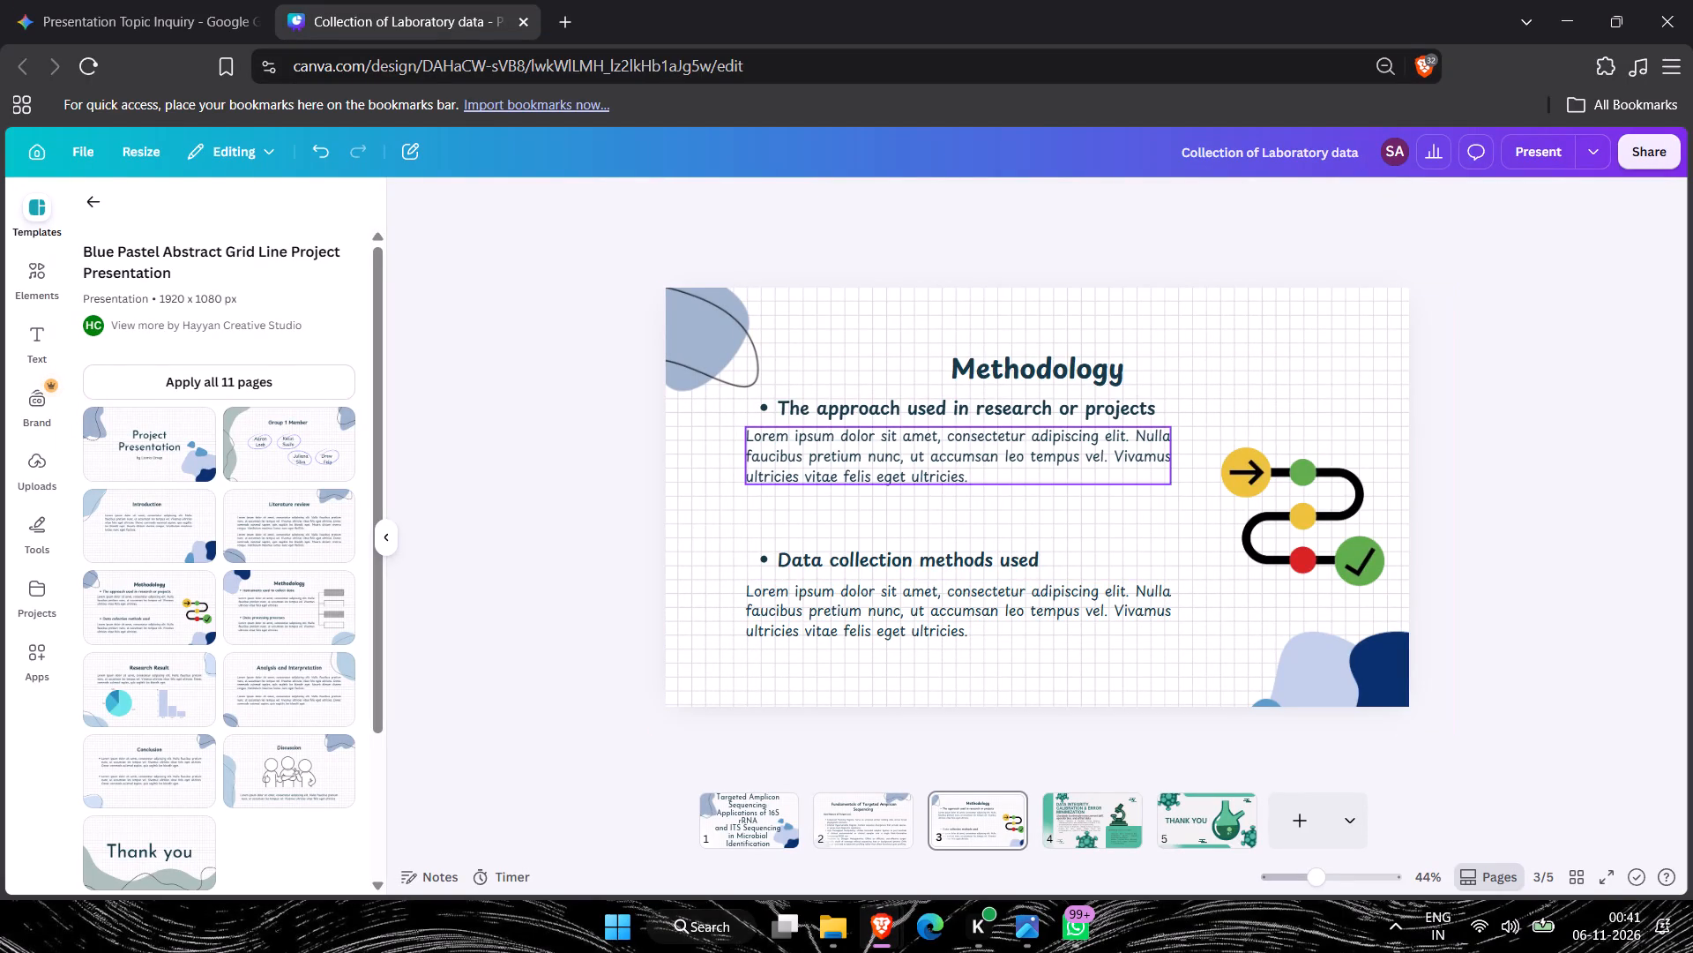
key("alt+Tab")
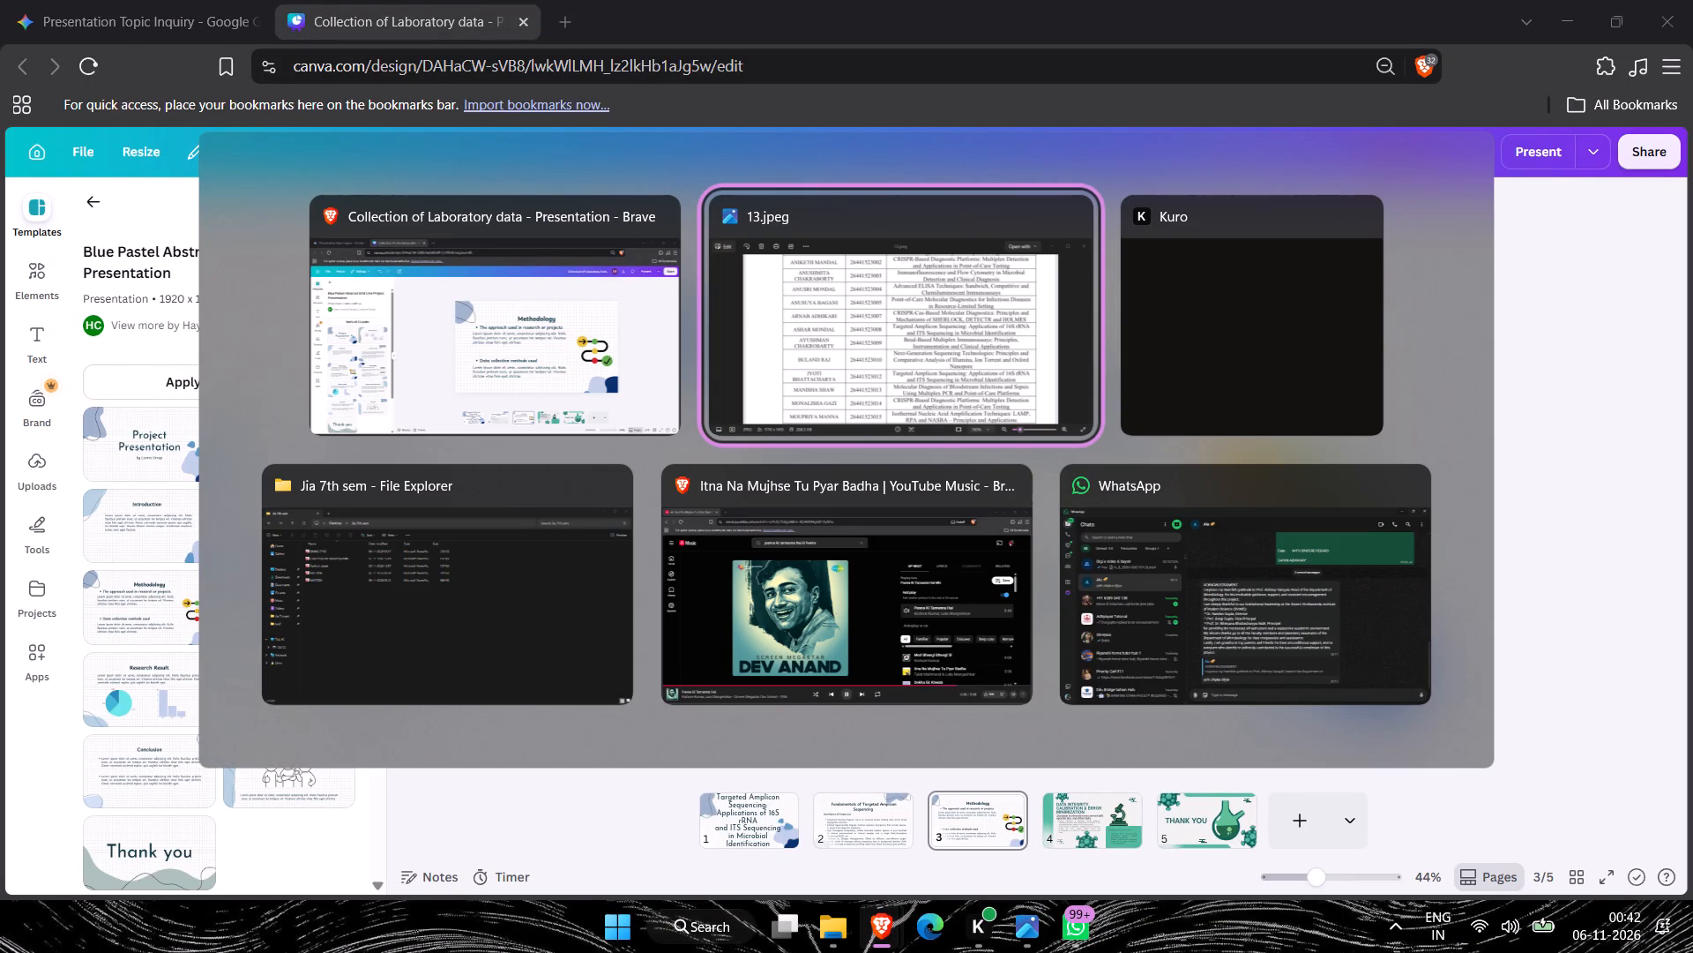
key("alt+Tab")
key("alt+Tab")
key("alt+Tab")
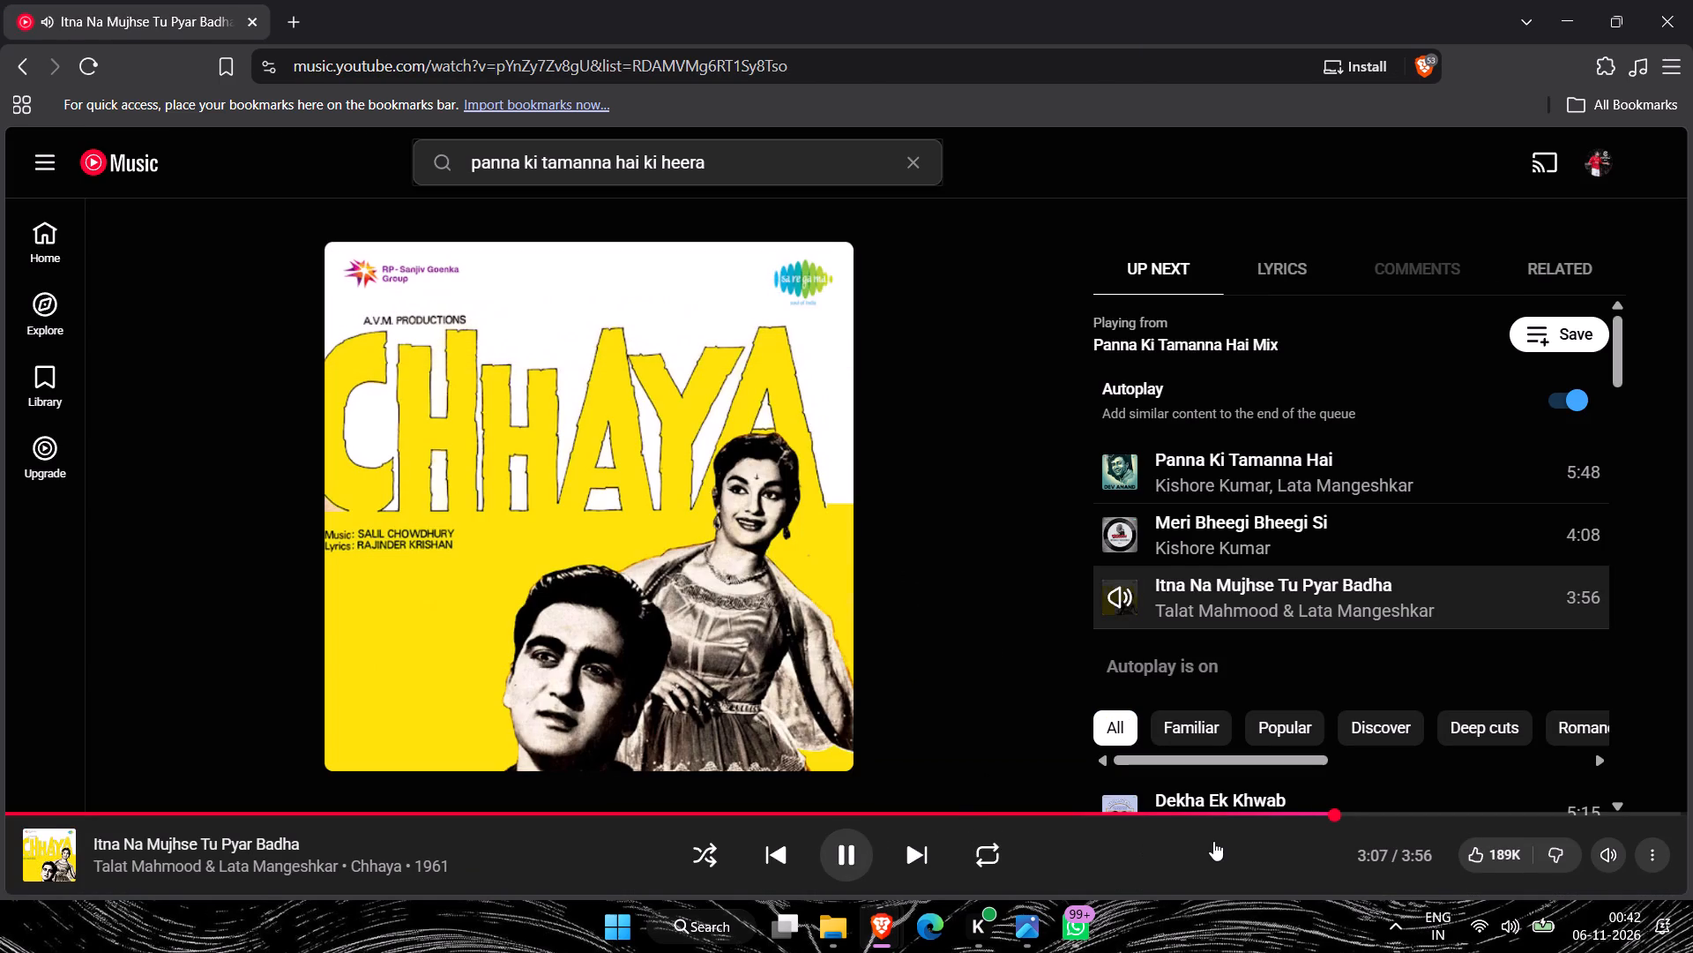
left_click(1515, 857)
key("alt+Tab")
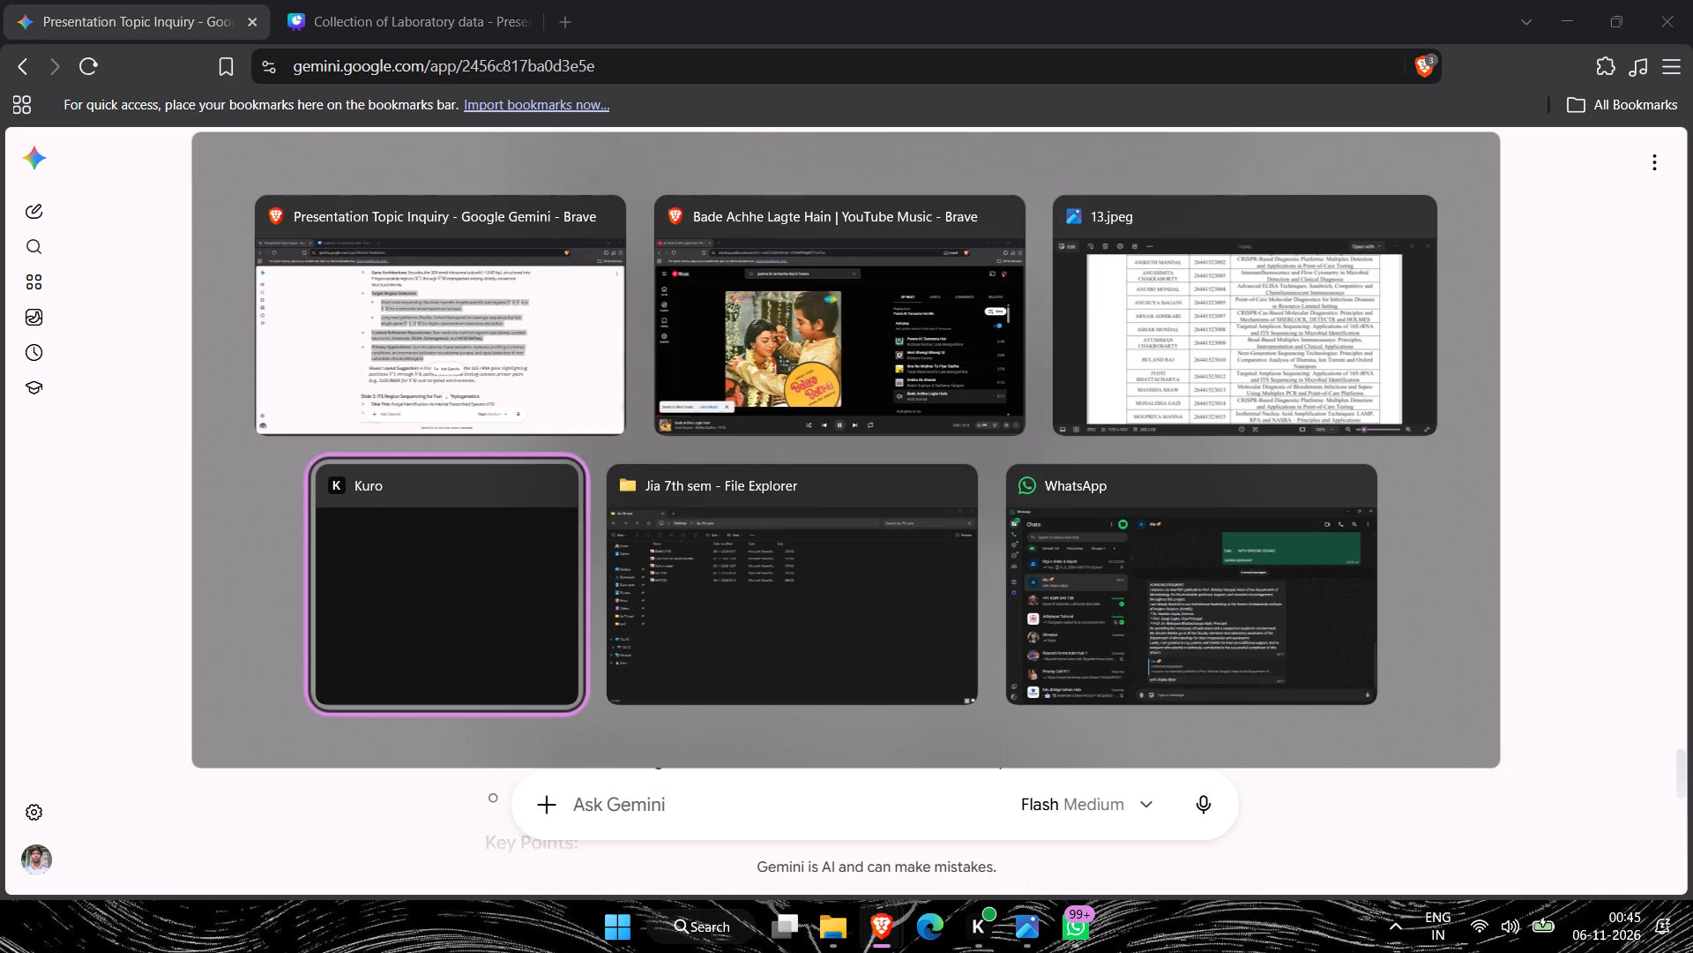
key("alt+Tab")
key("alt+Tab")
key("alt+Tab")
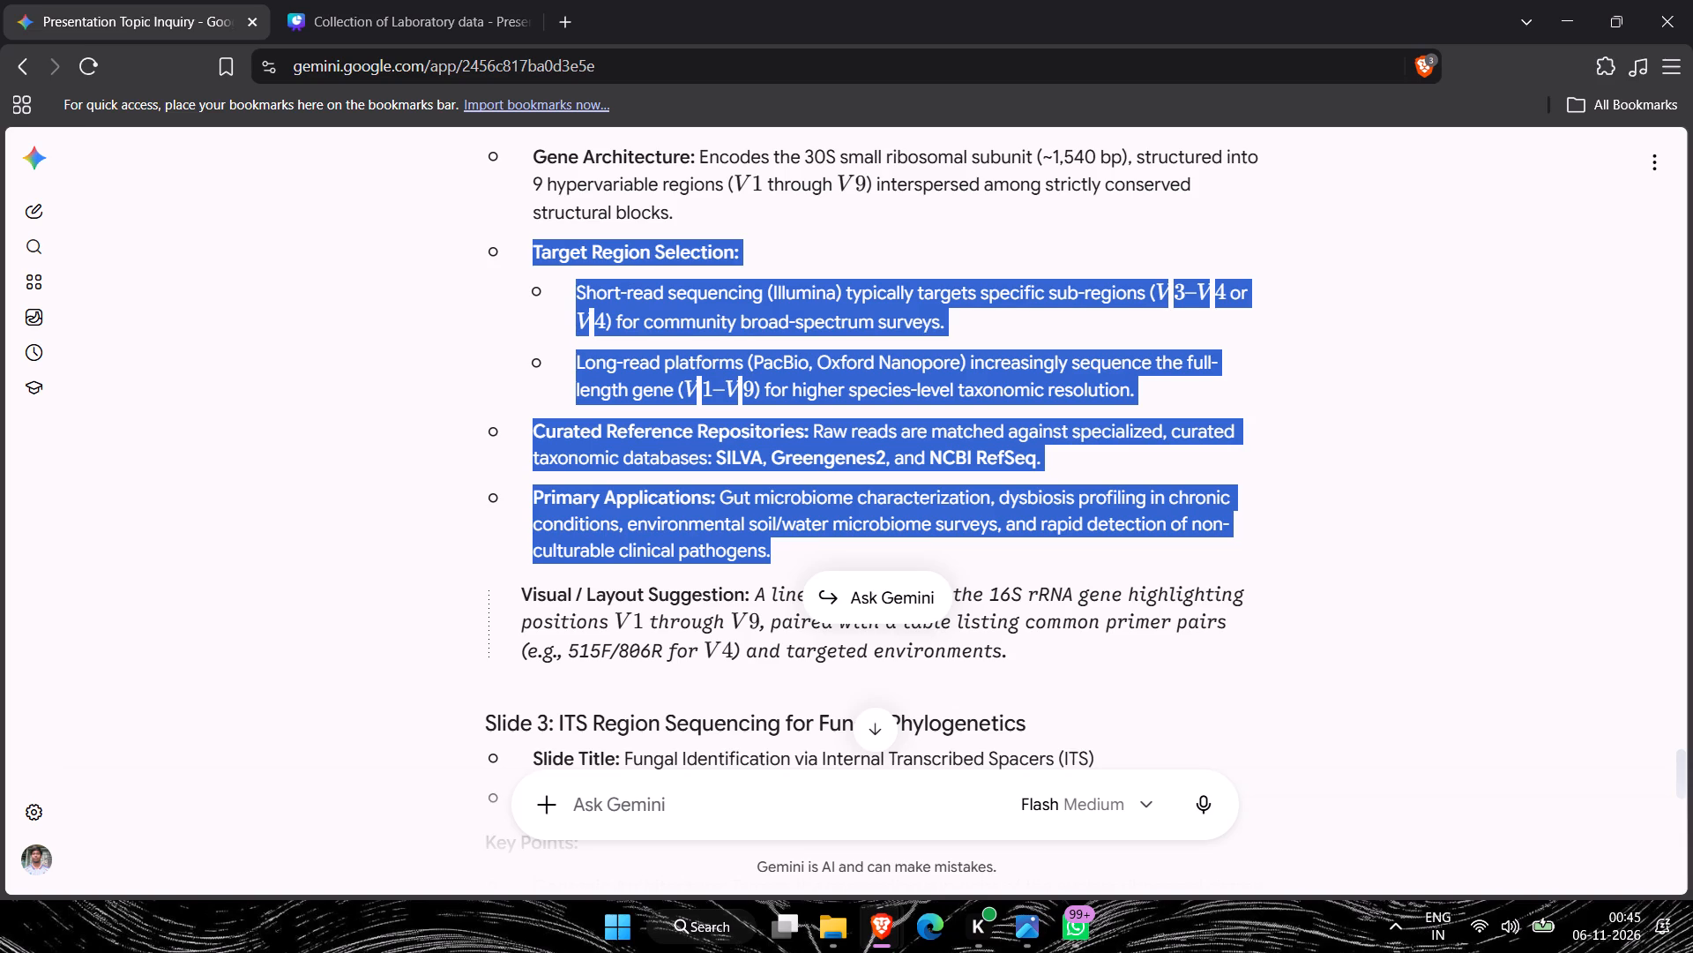
Return to the Canva presentation and delete slide 3's "Data collection methods used" subheading.
left_click(440, 3)
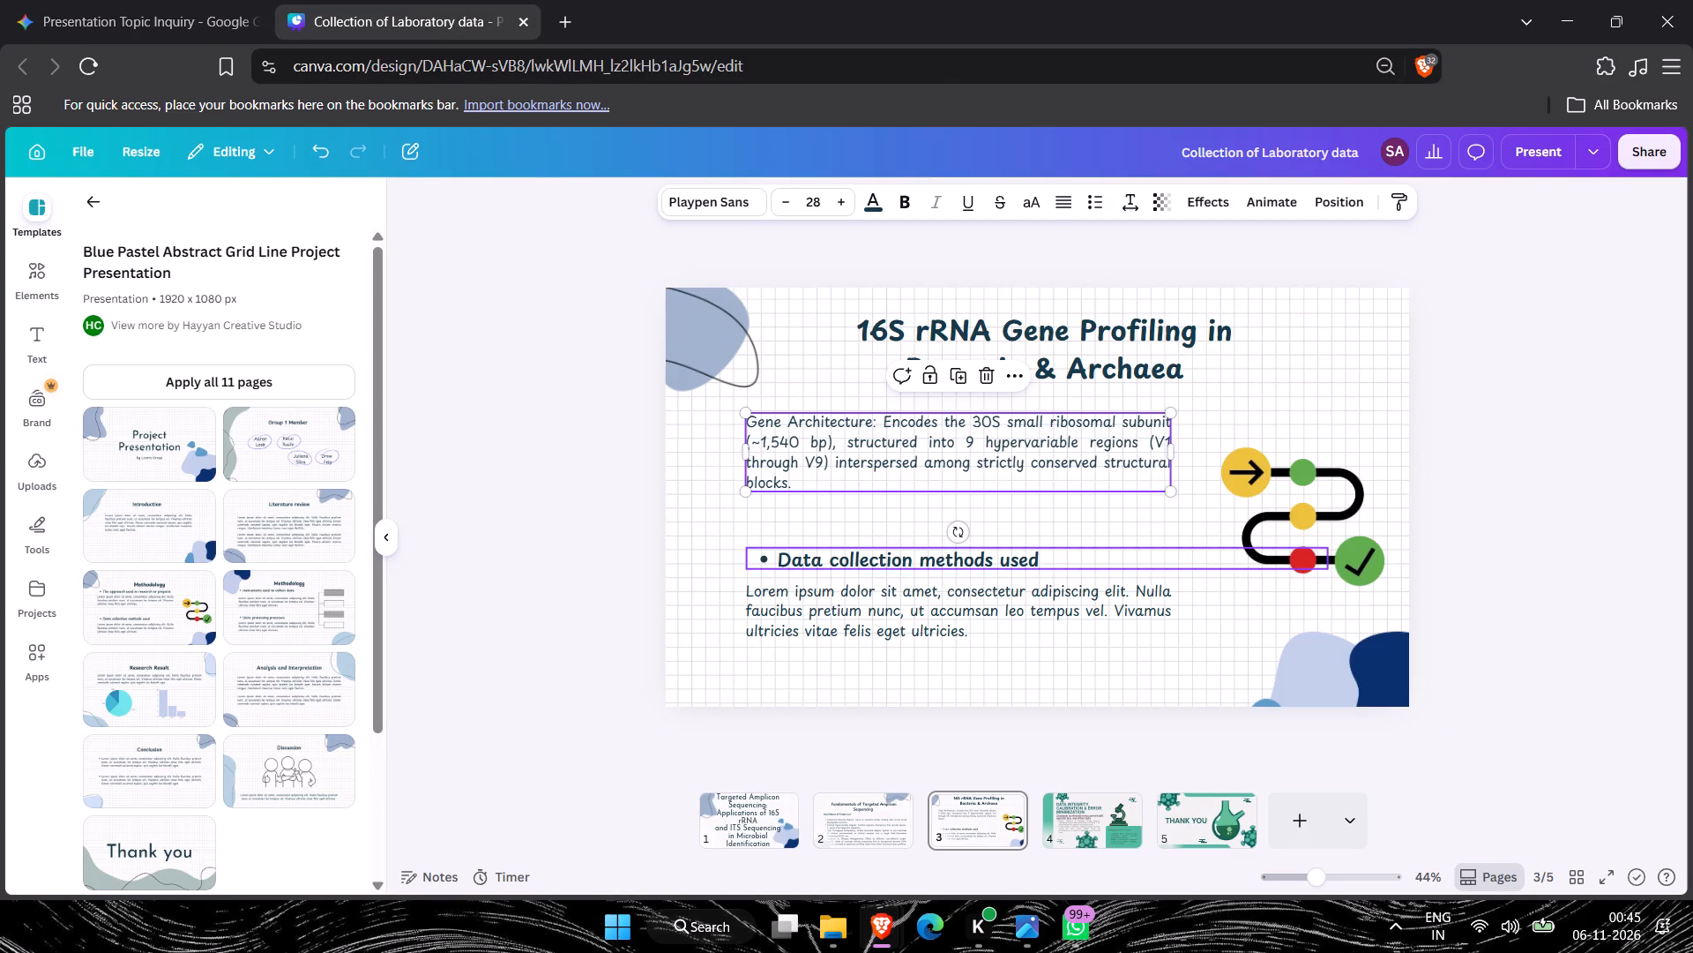
left_click(939, 561)
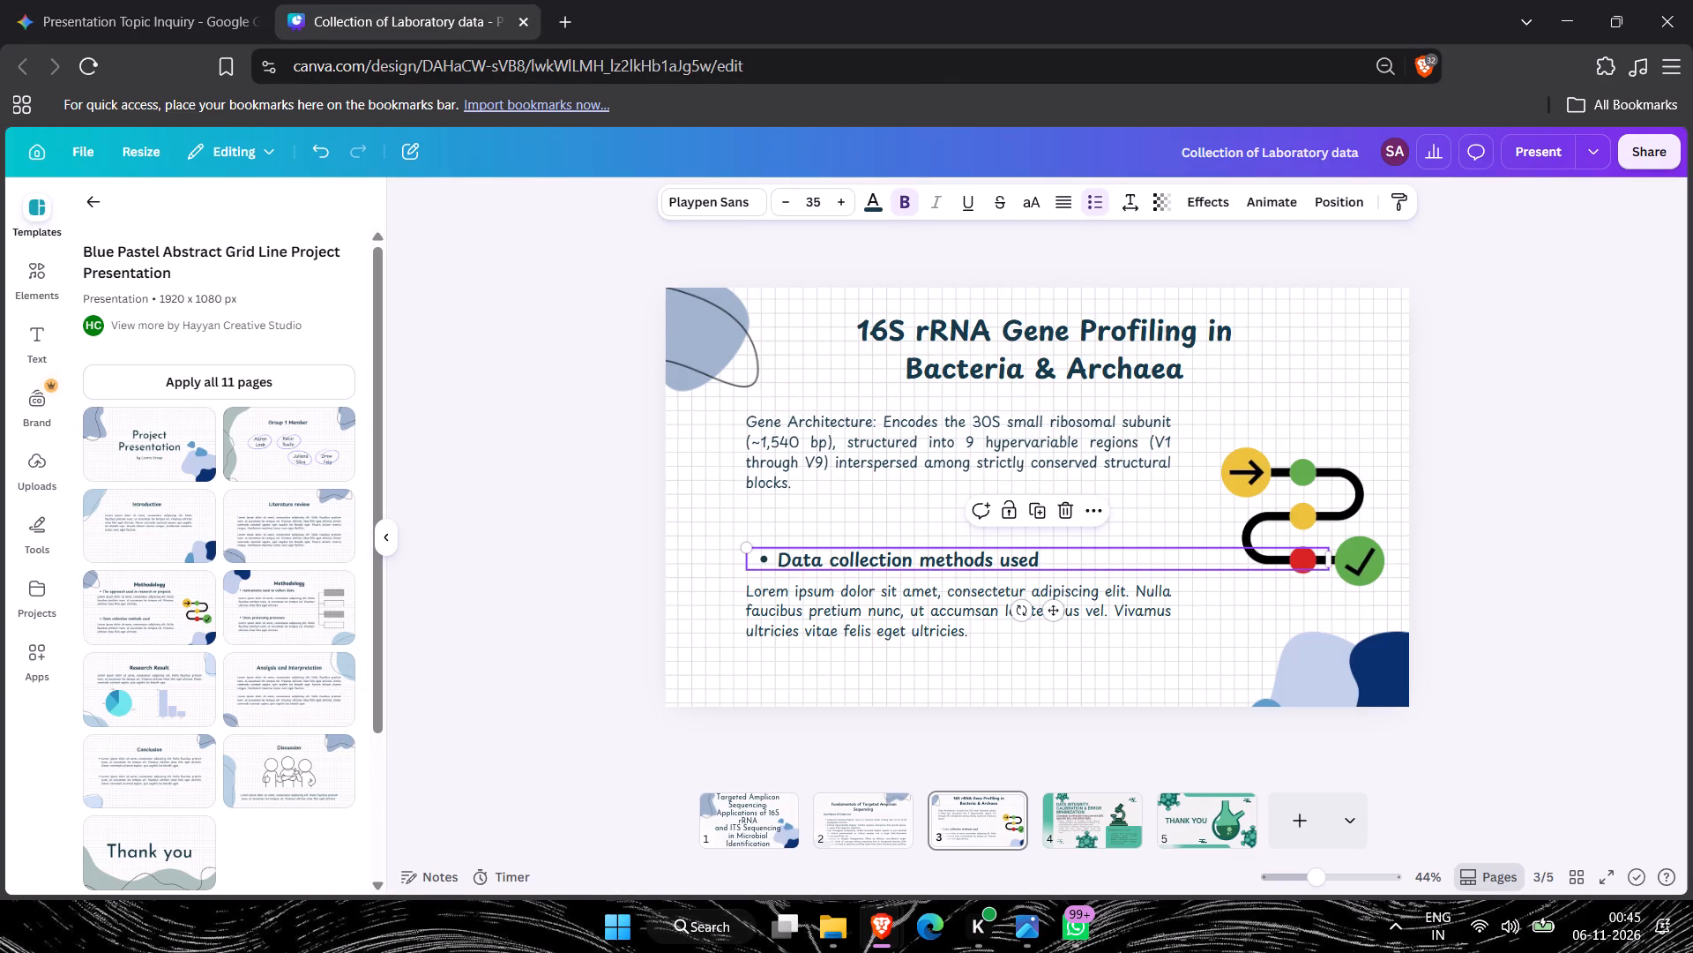
key("Delete")
Replace slide 3's Lorem ipsum paragraph with the copied Target Region Selection, Curated Reference Repositories and Primary Applications points.
left_click(848, 599)
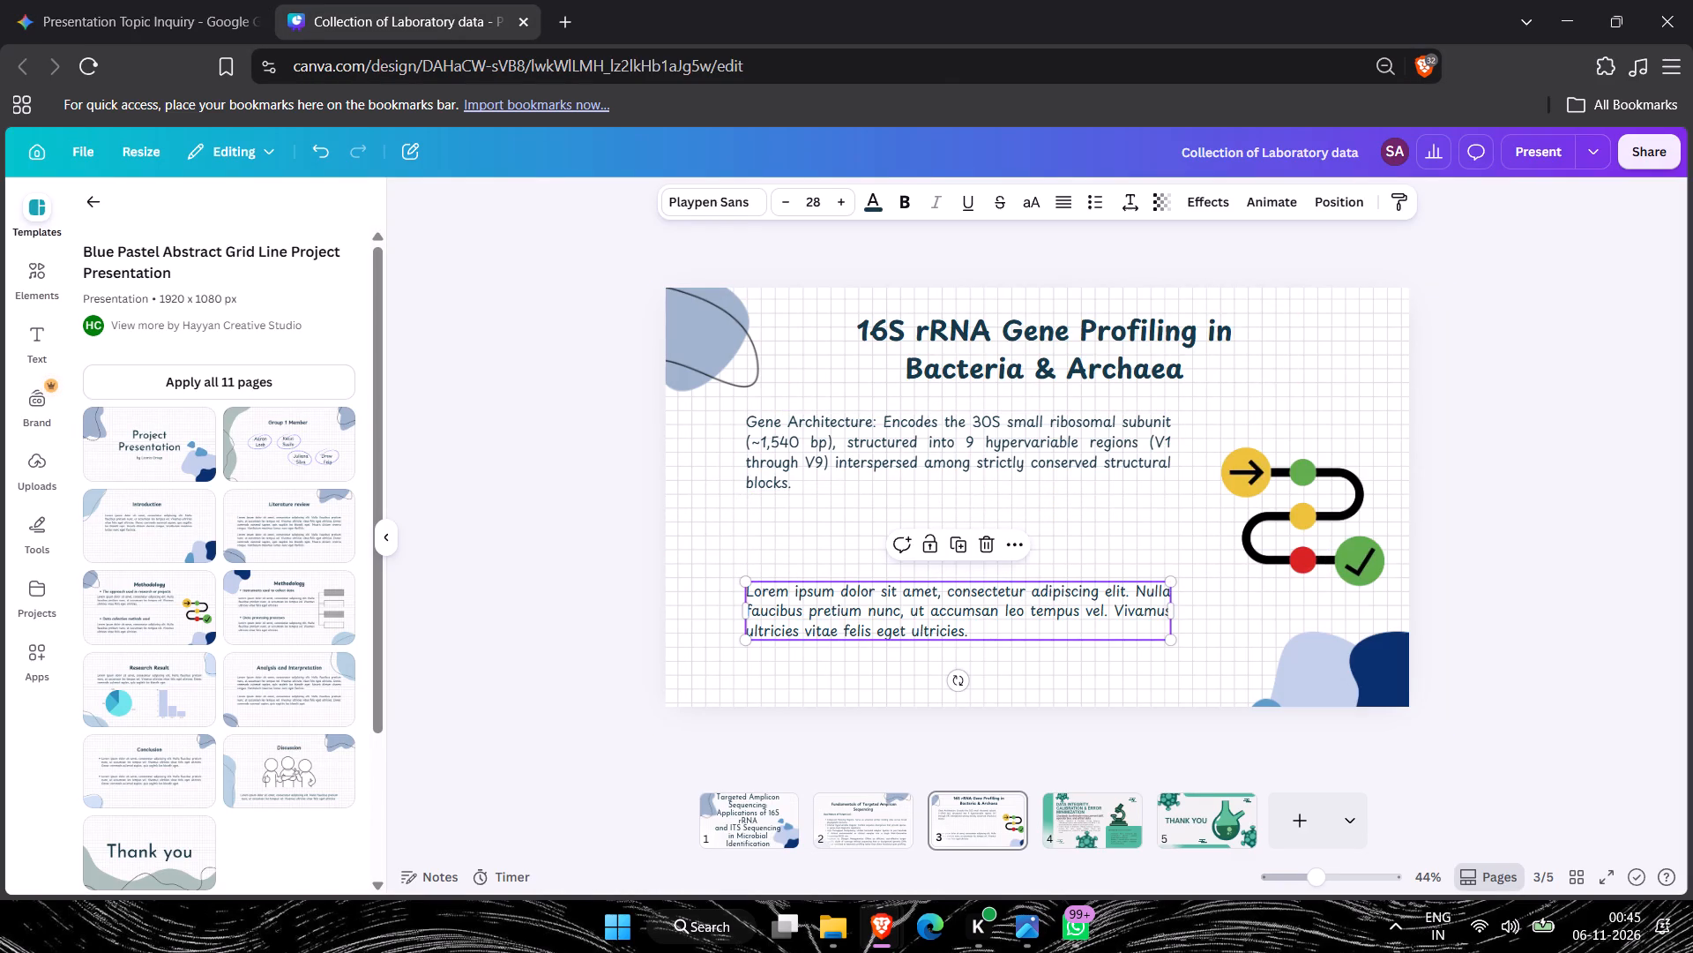
double_click(848, 599)
key("ctrl+v")
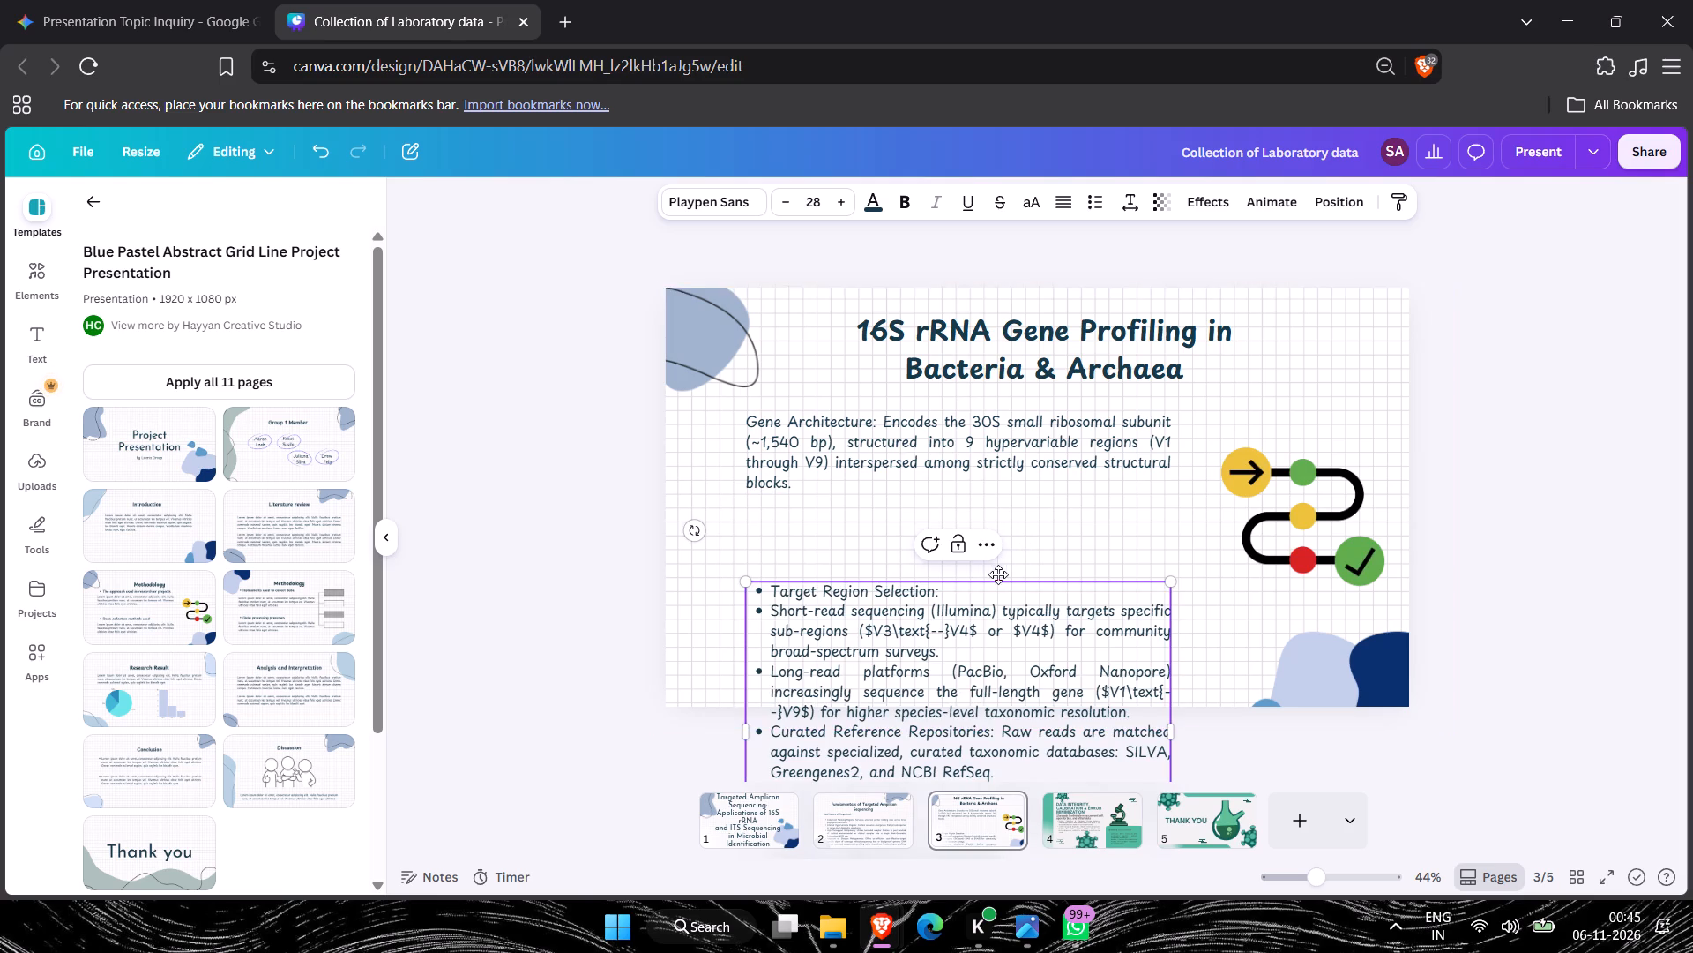
Move the pasted bullet list higher on slide 3 and widen its text box toward the slide's left edge.
left_click(1003, 582)
left_click_drag(1024, 580, 996, 490)
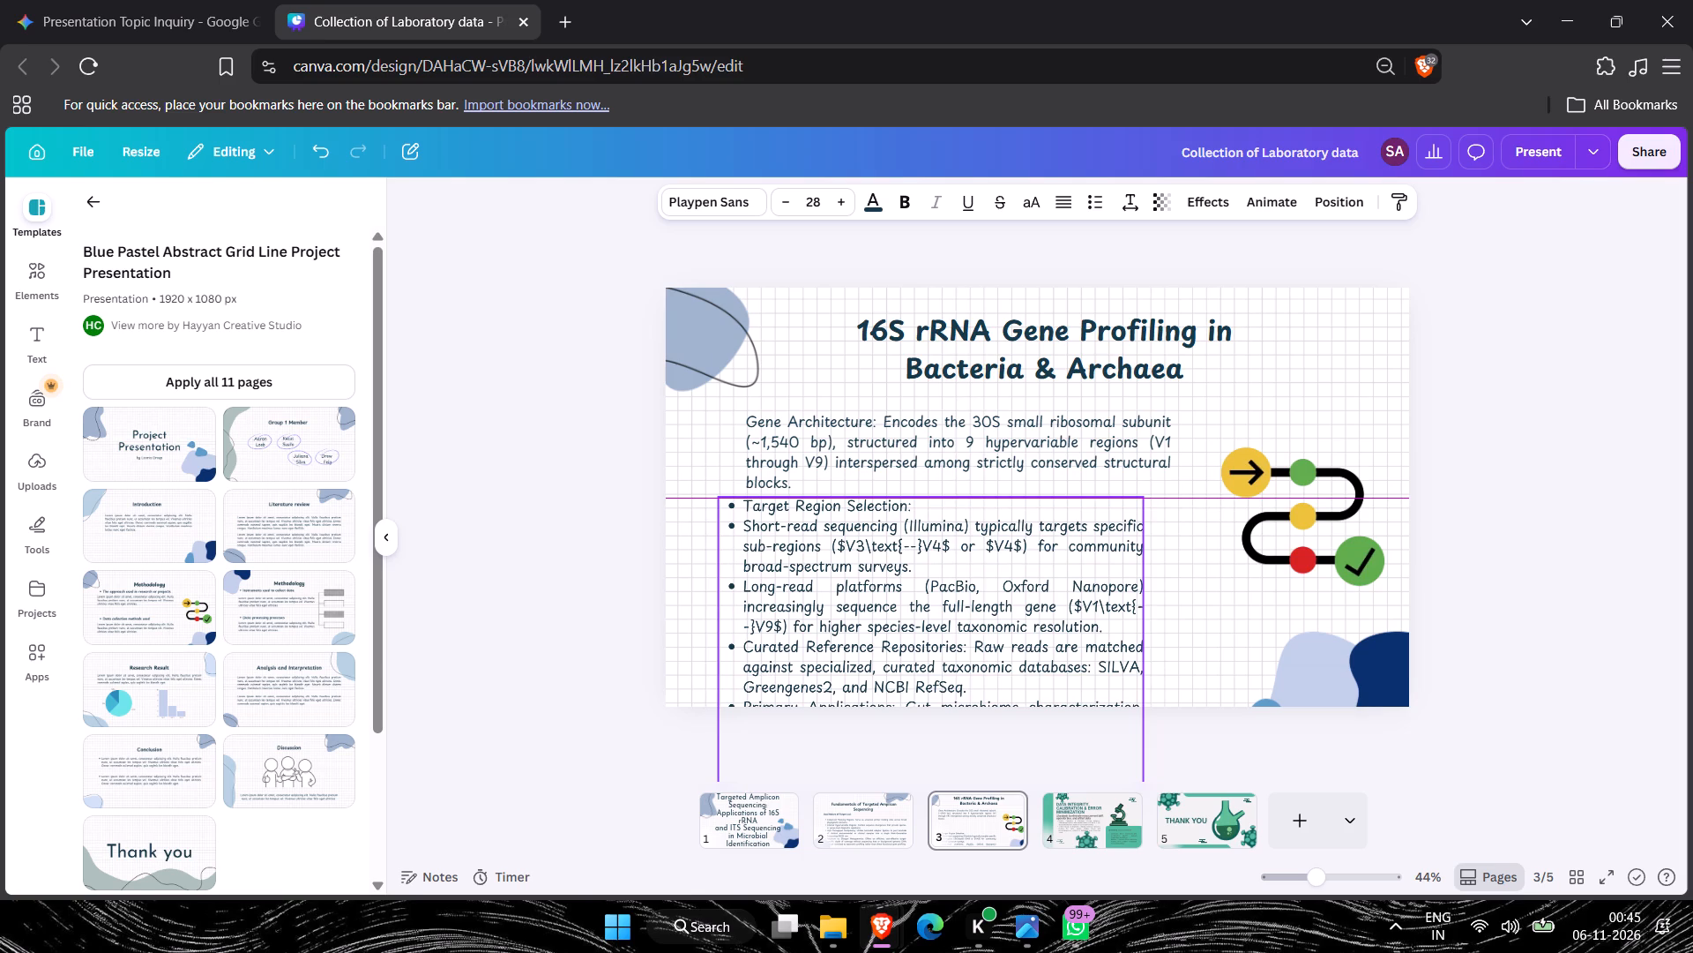
left_click_drag(996, 490, 1045, 411)
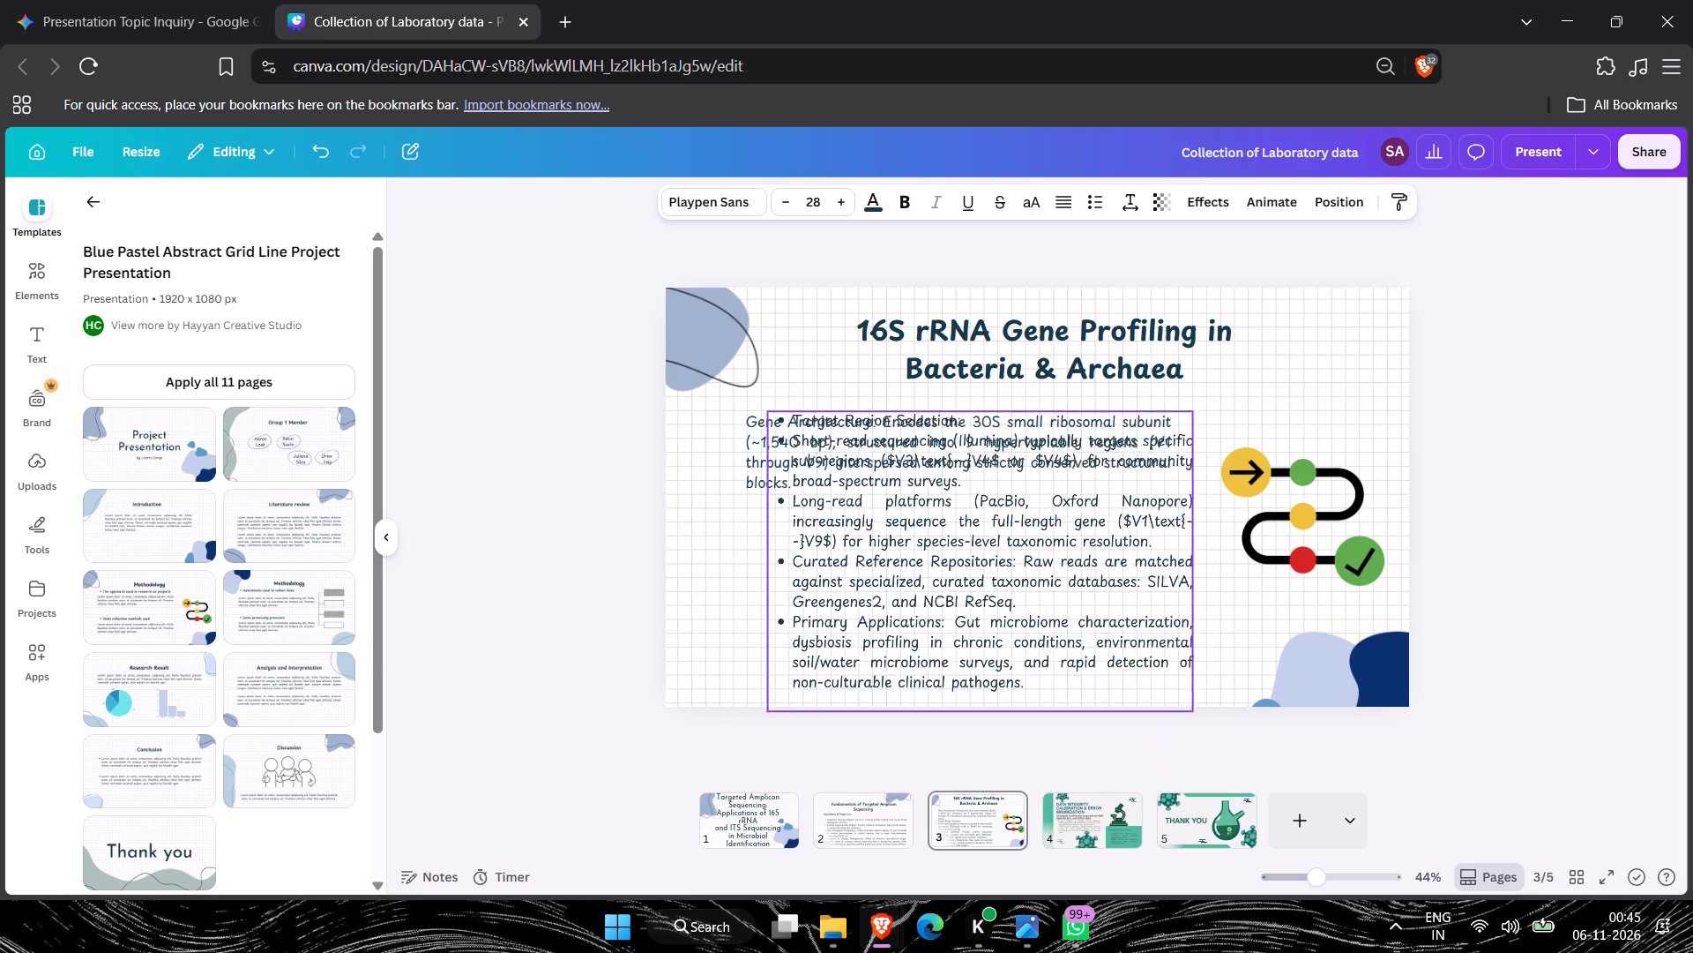
left_click_drag(1045, 411, 1004, 423)
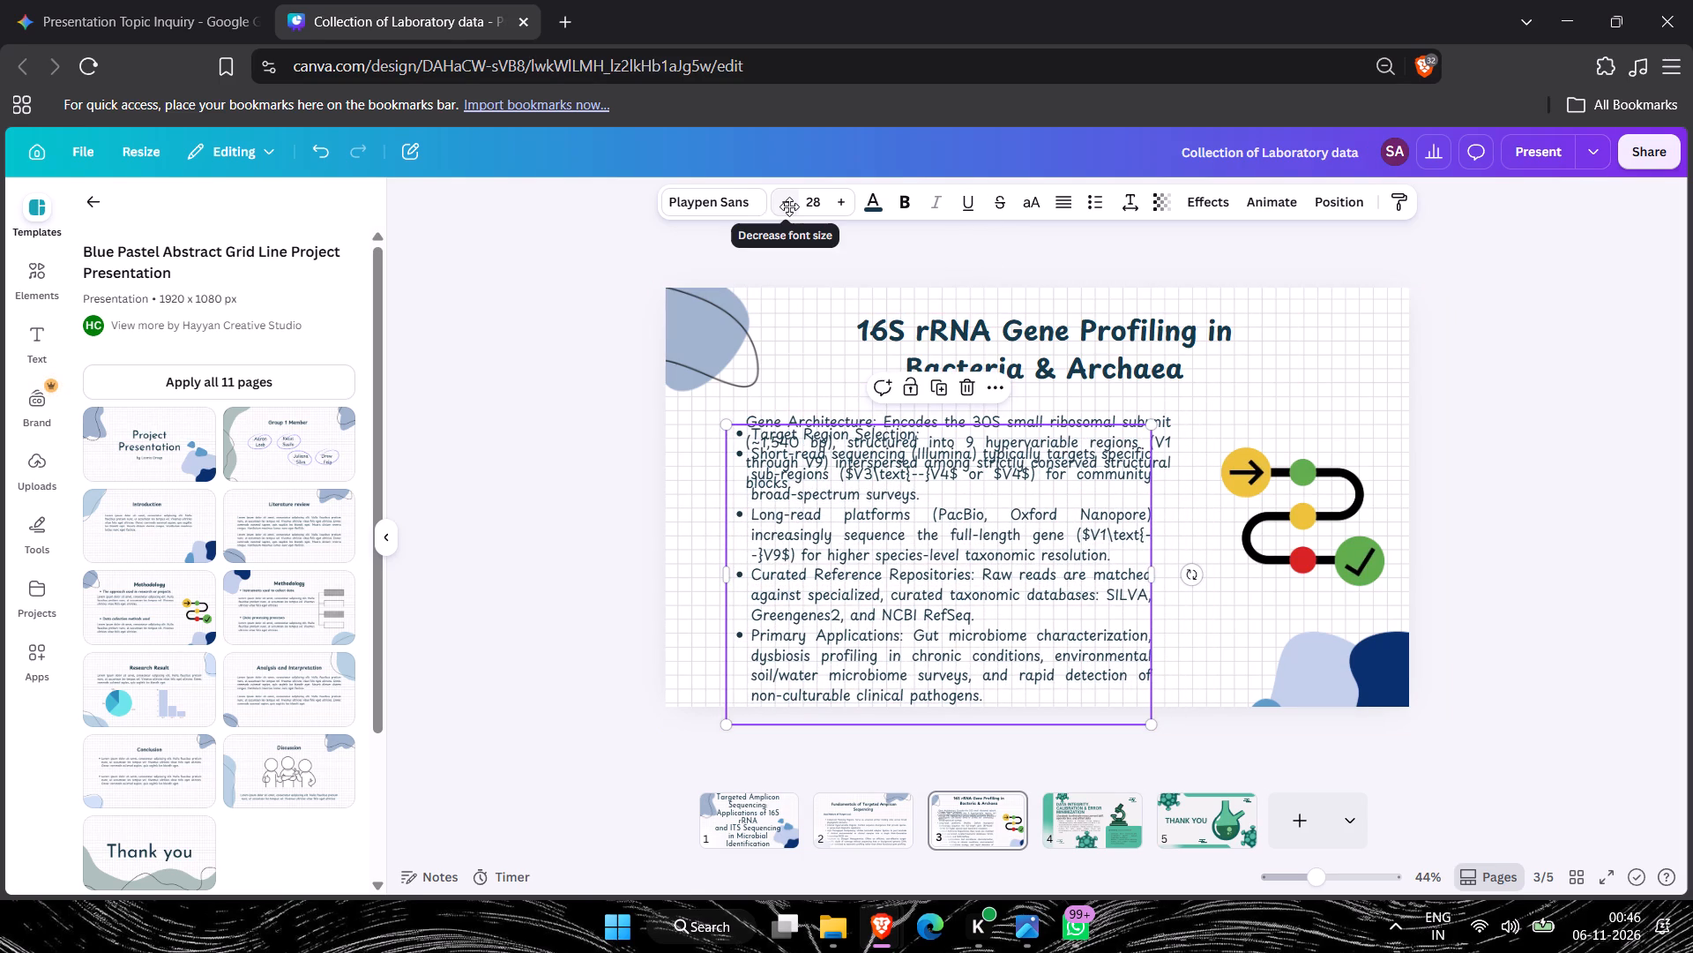
left_click_drag(1149, 574, 789, 206)
left_click_drag(789, 206, 1227, 569)
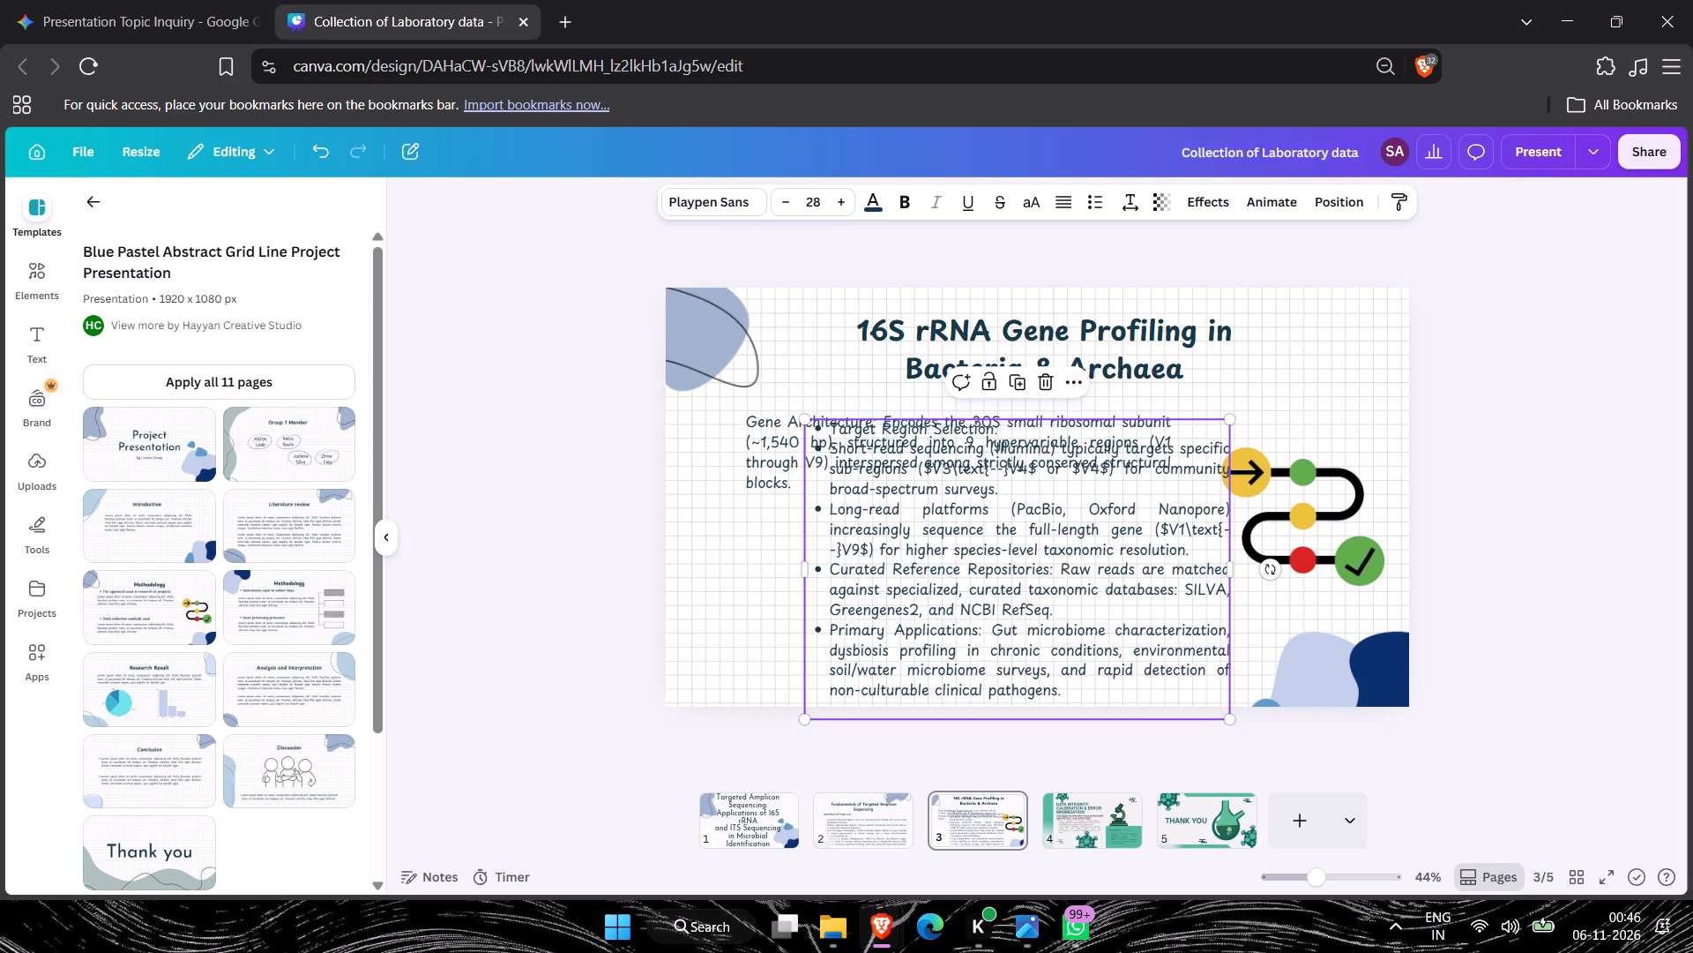
left_click_drag(802, 570, 684, 592)
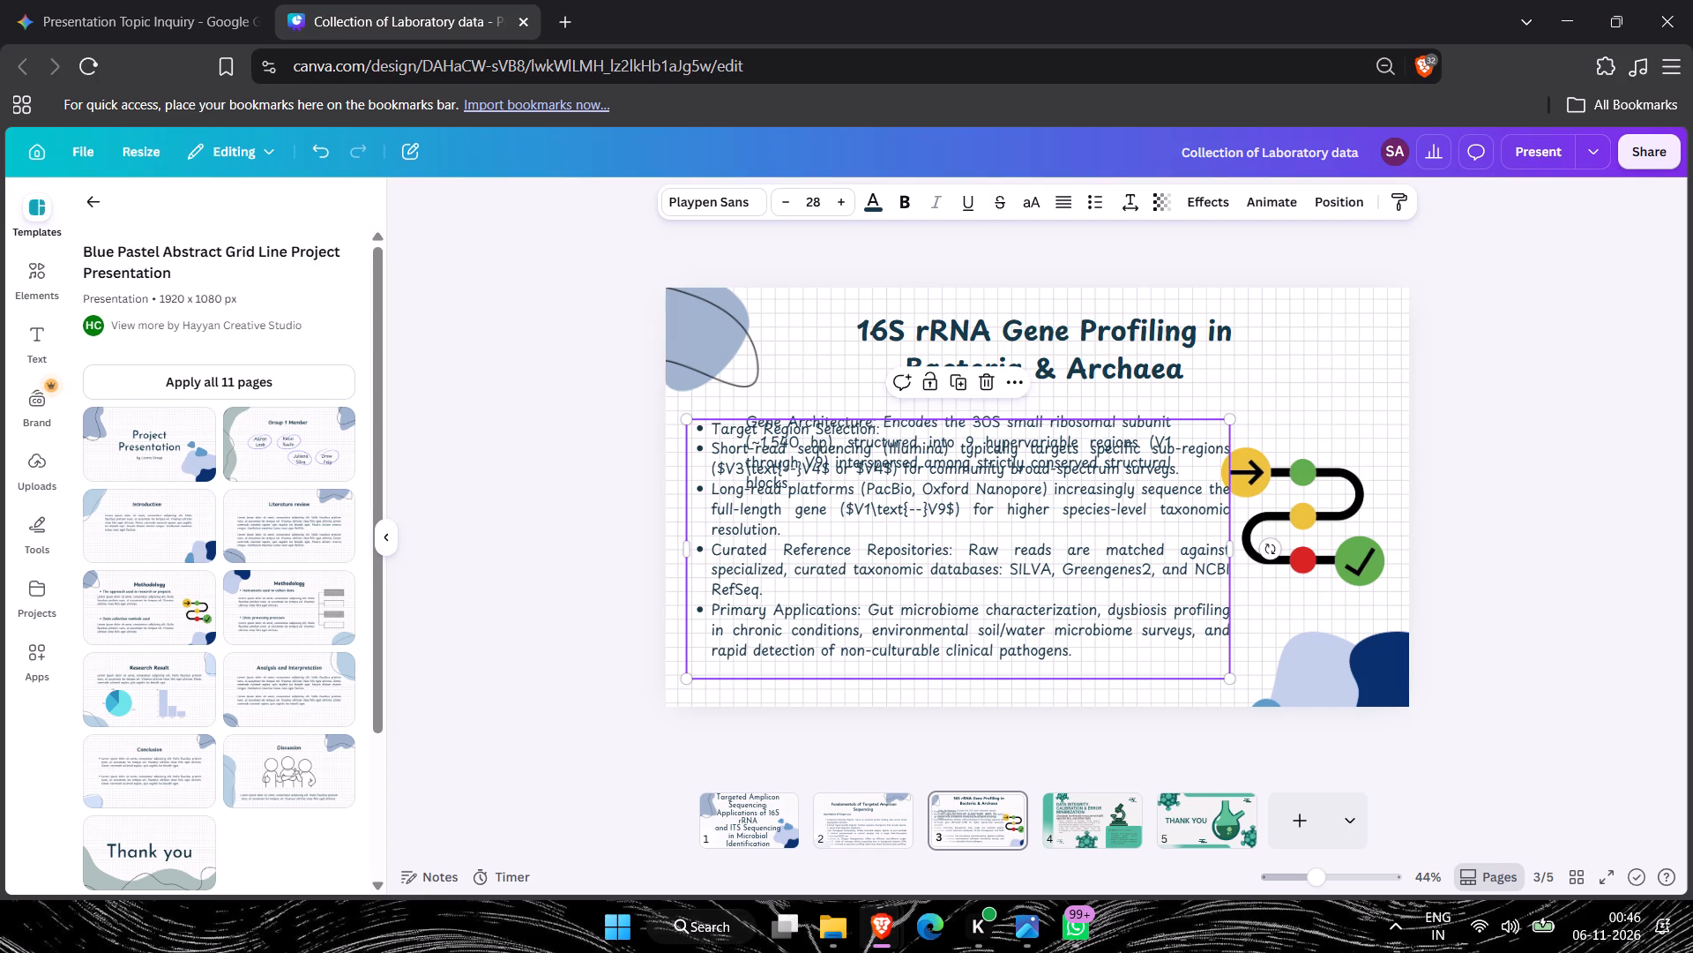
Place the bullet list directly below the Gene Architecture paragraph and narrow its box to clear the path graphic.
left_click_drag(1085, 507, 1093, 474)
left_click_drag(1093, 474, 1056, 642)
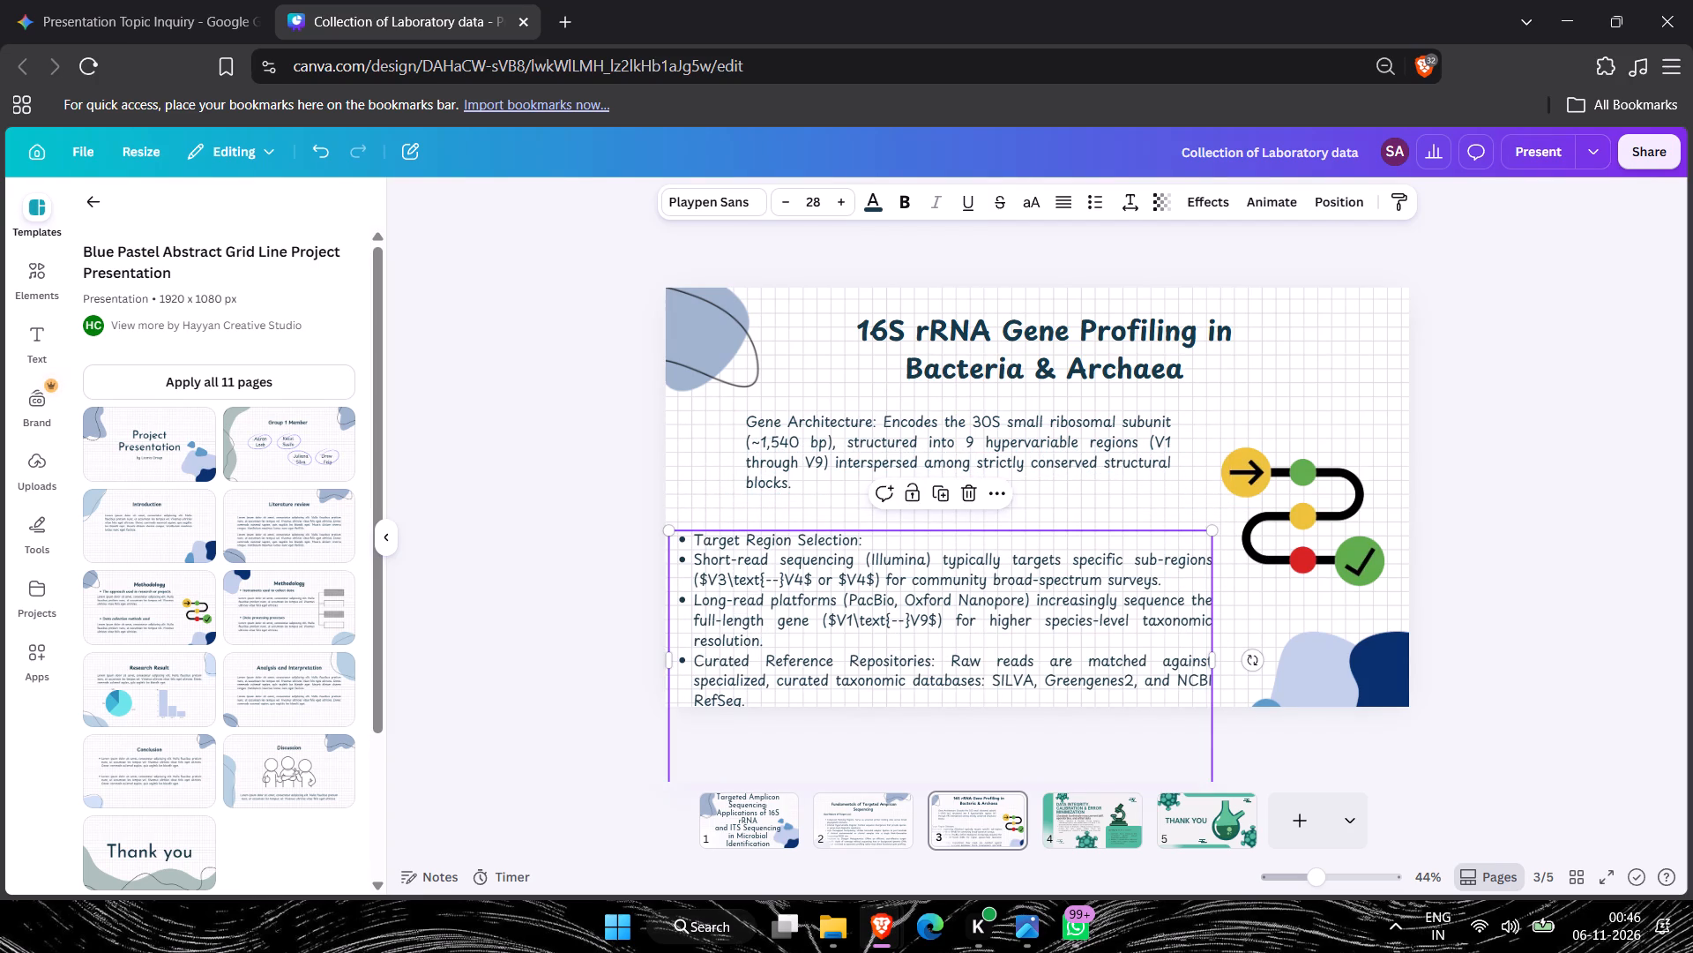
left_click_drag(1033, 626, 1085, 562)
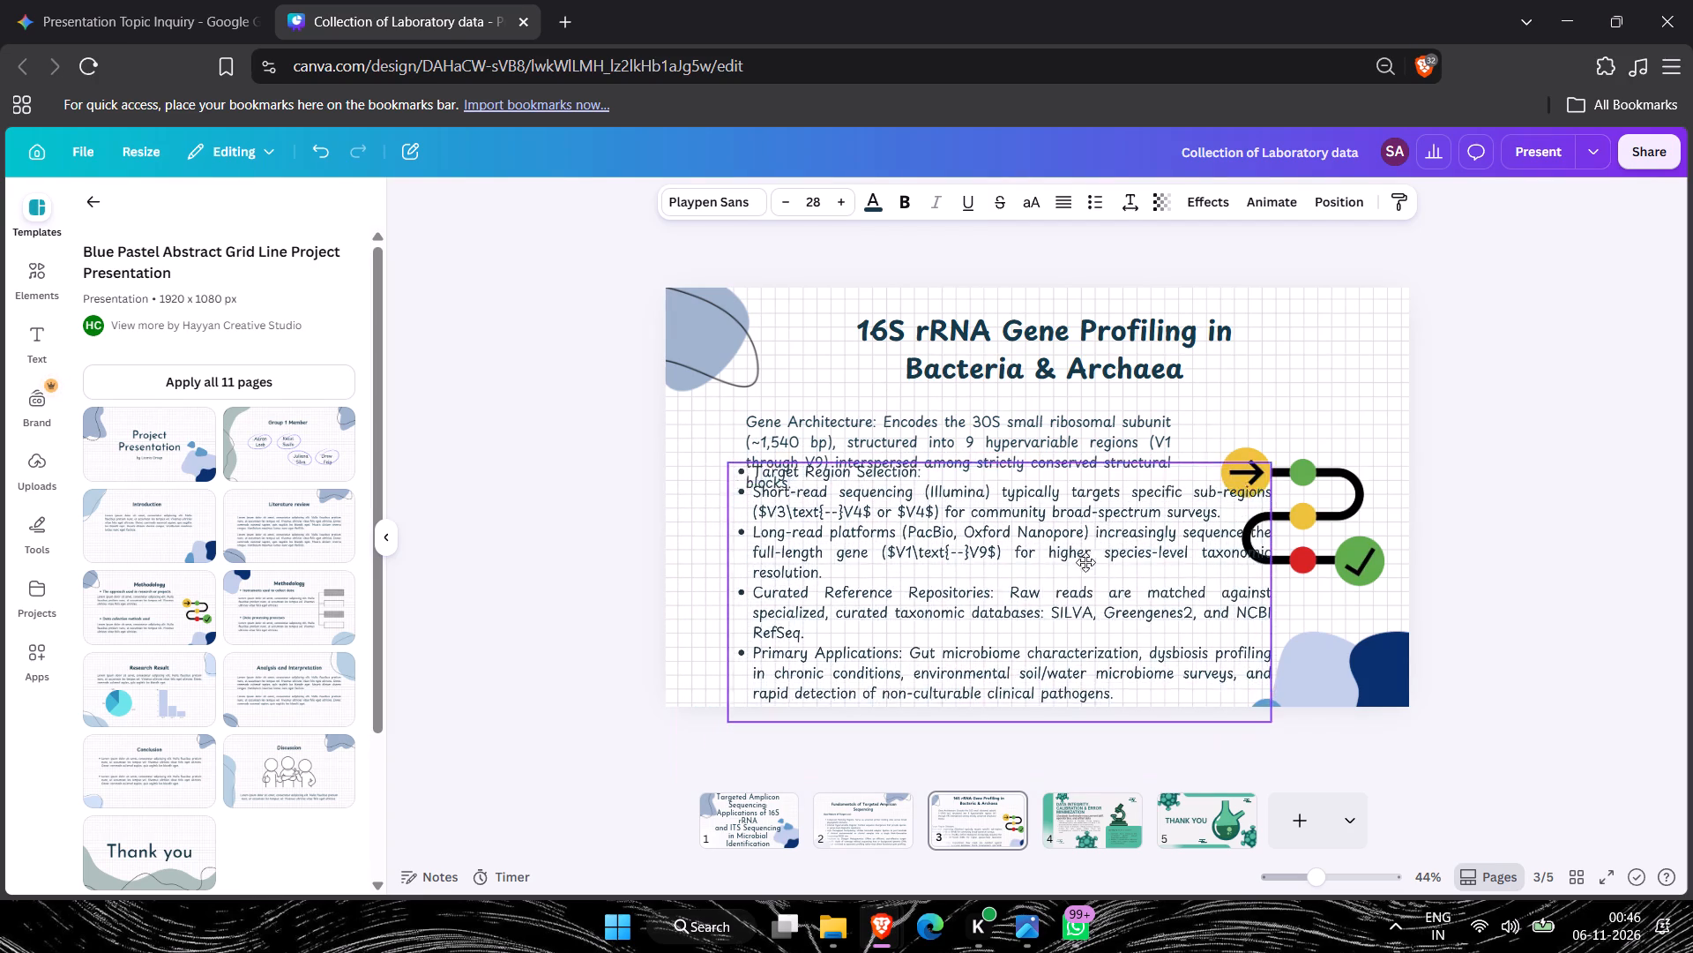
left_click_drag(1085, 562, 1085, 595)
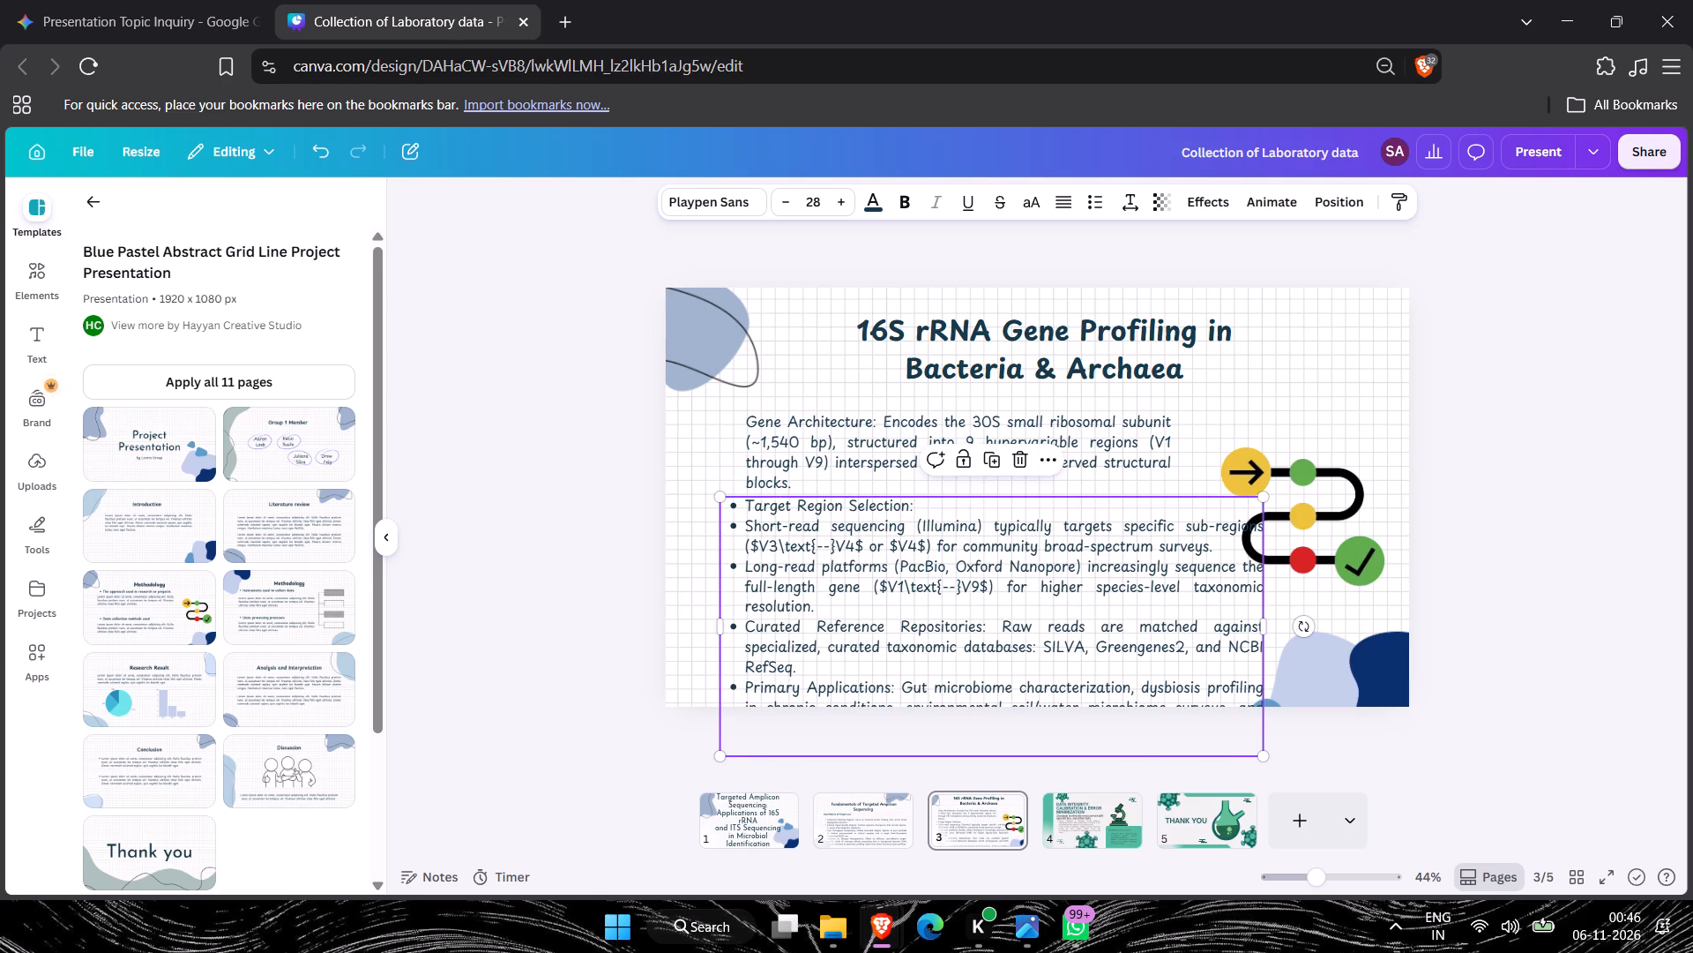
left_click_drag(1264, 625, 1229, 626)
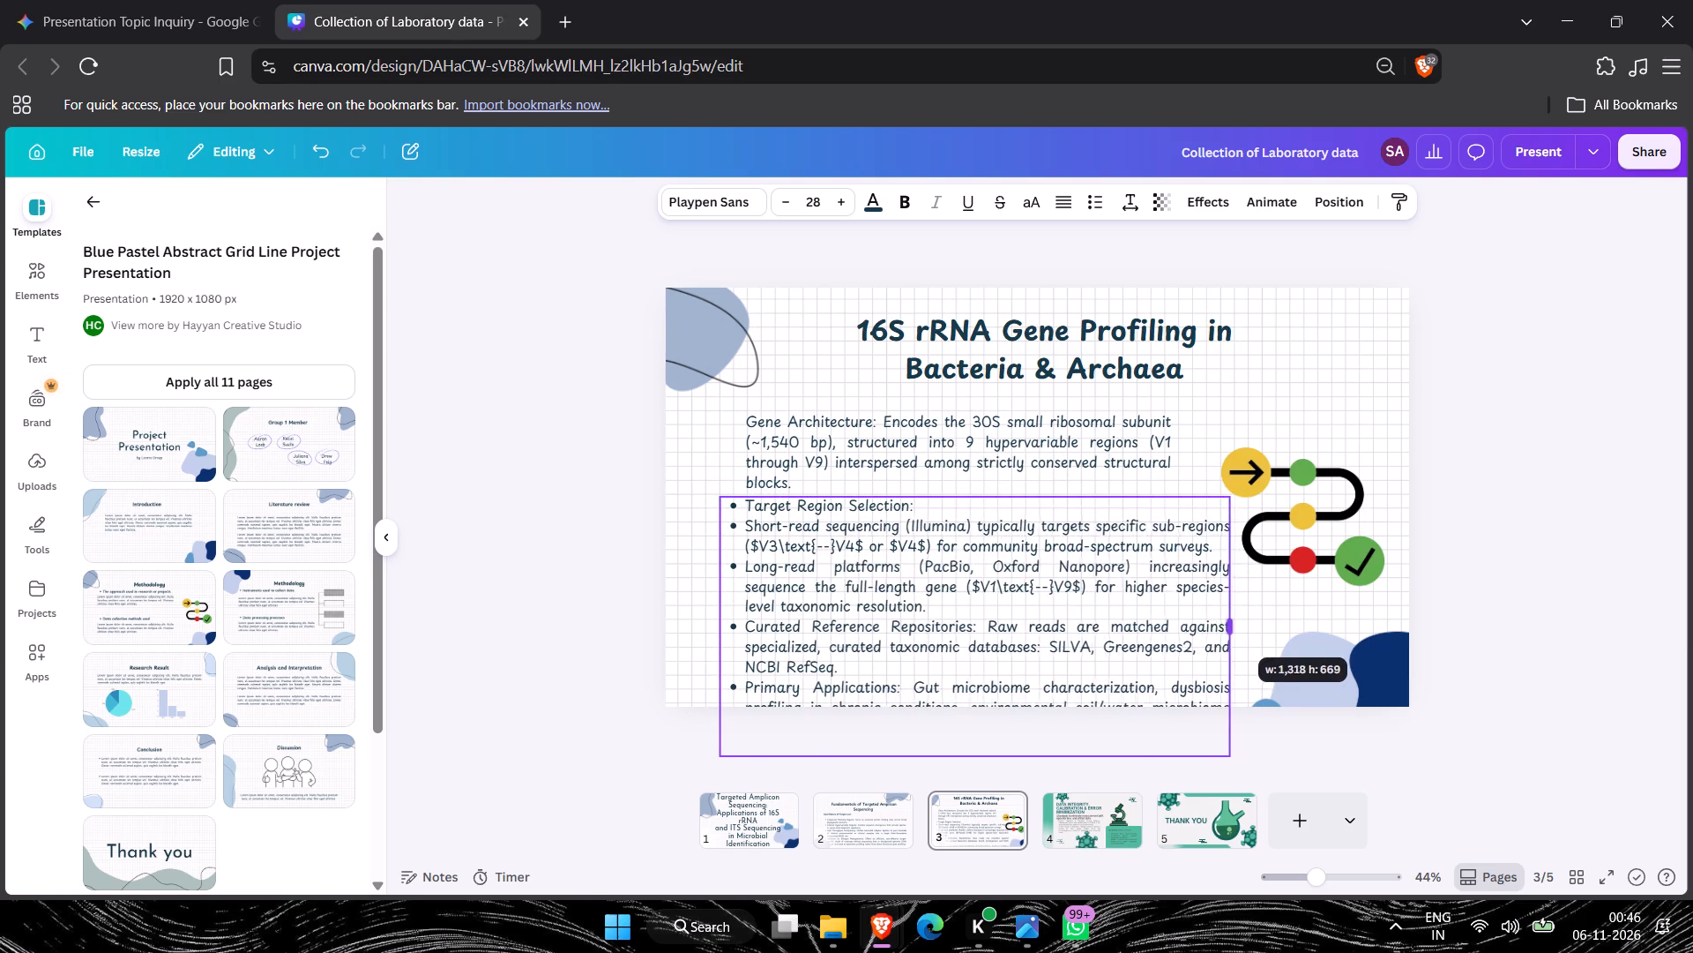
left_click_drag(1229, 626, 1215, 626)
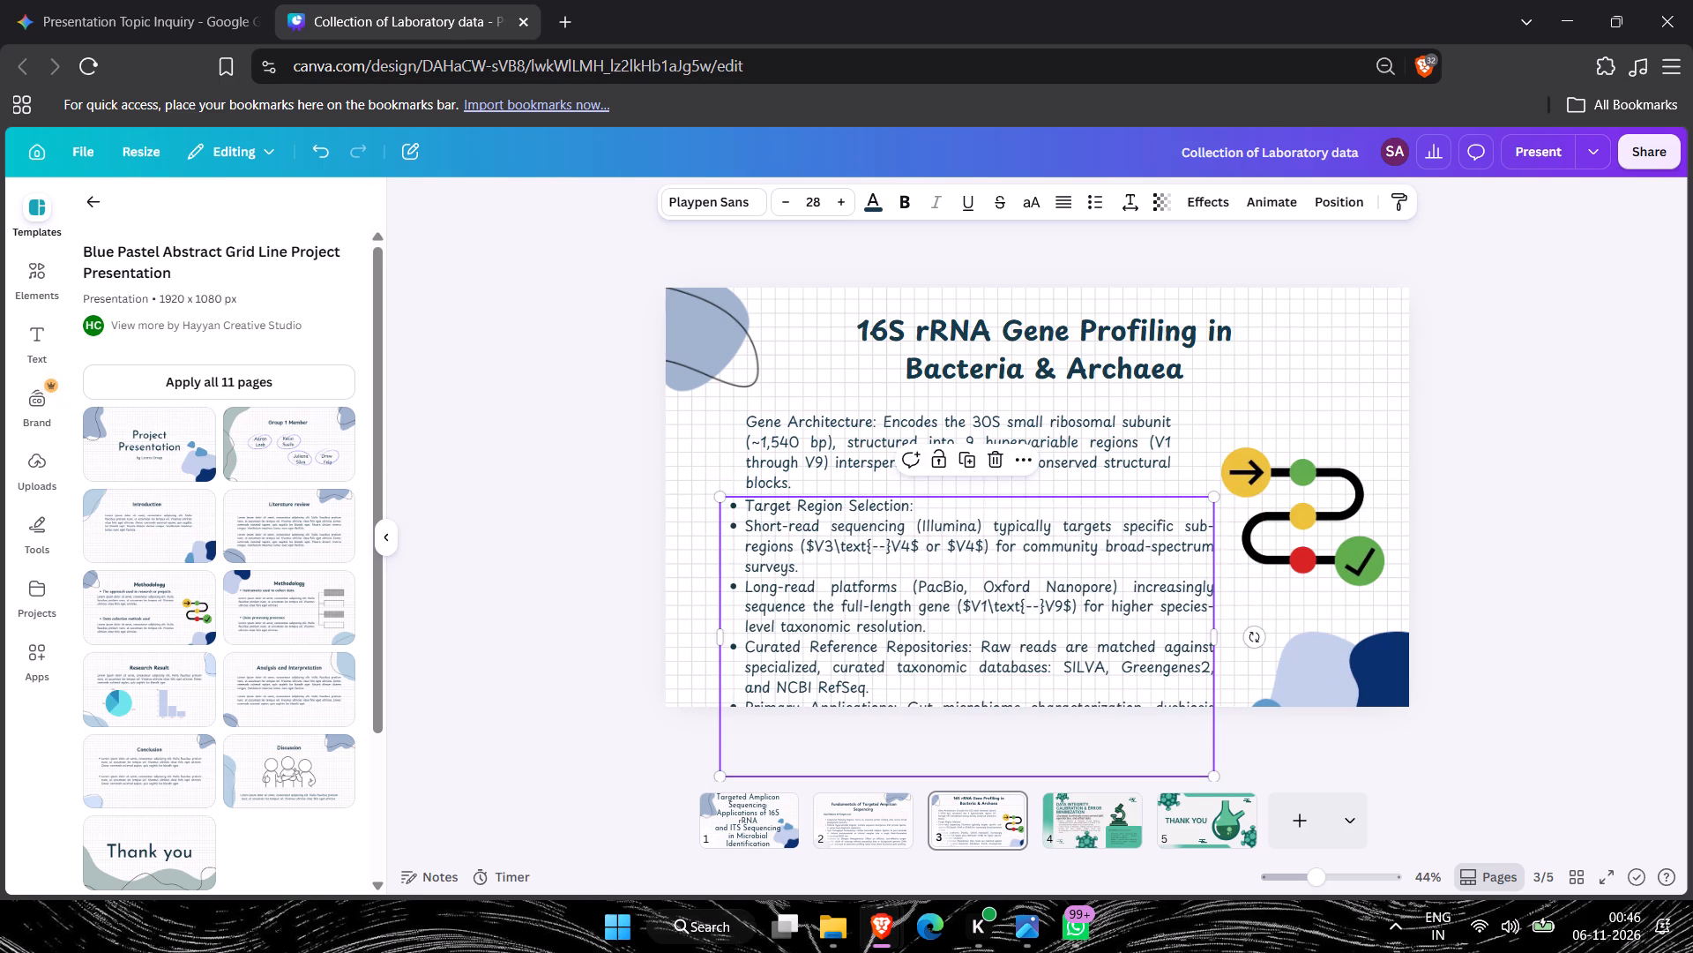
Reduce the font size of slide 3's entire bullet list to 25.
triple_click(951, 602)
left_click(973, 665)
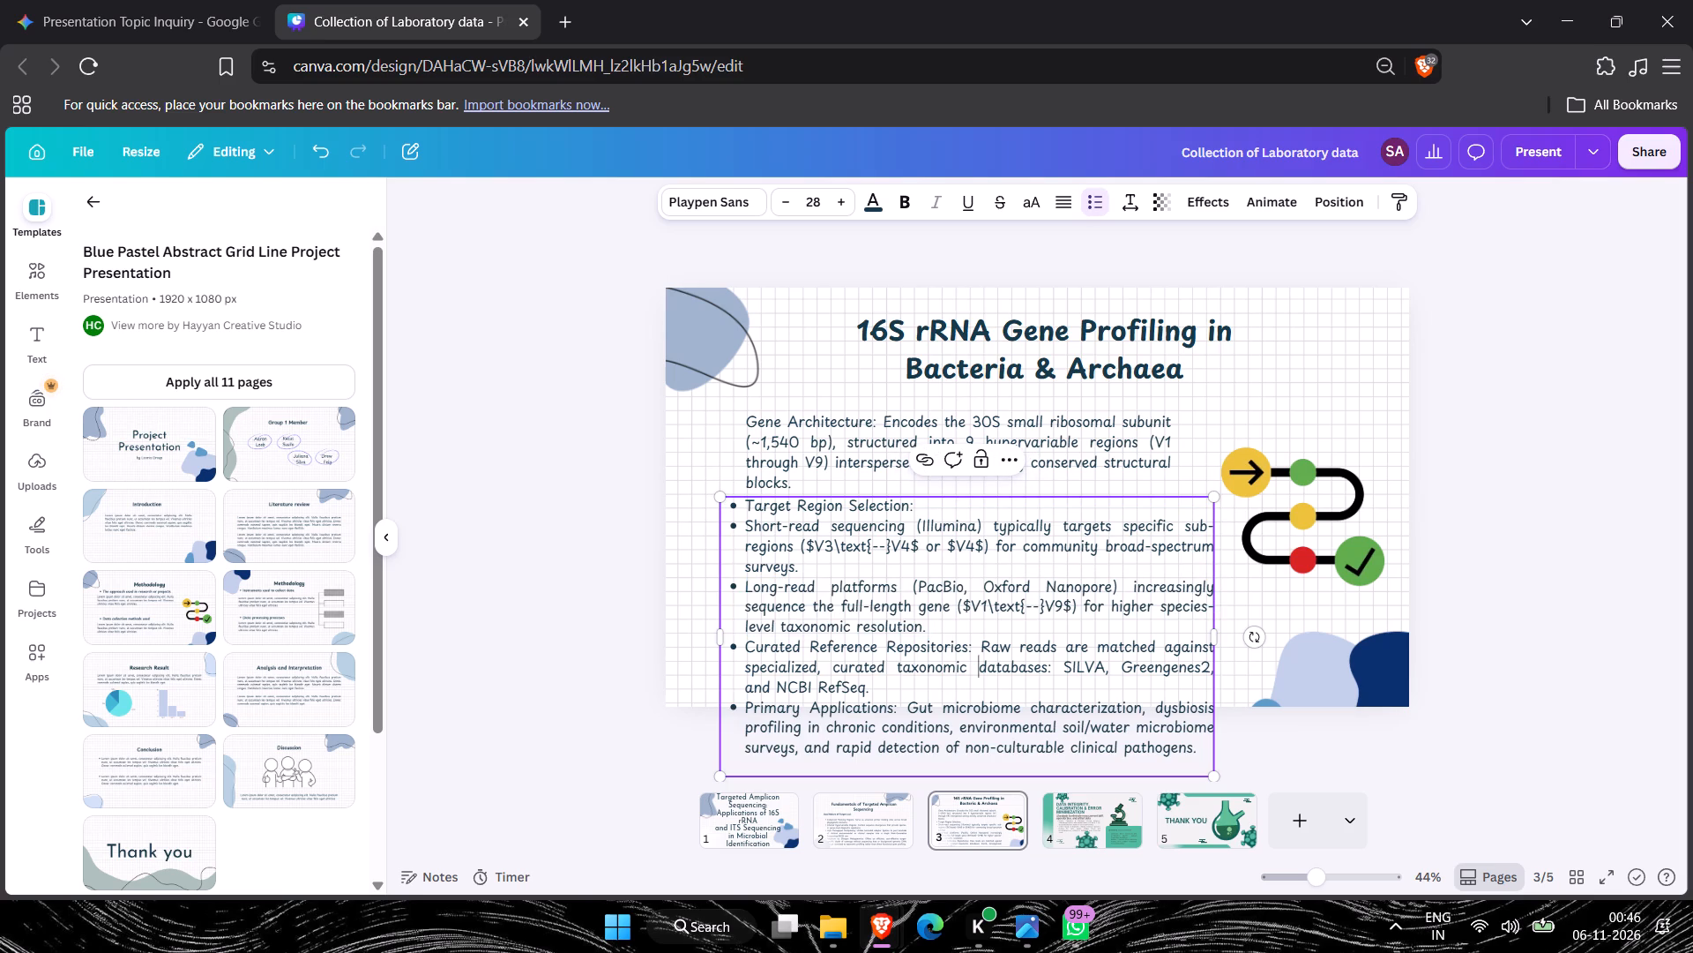
key("ctrl+a")
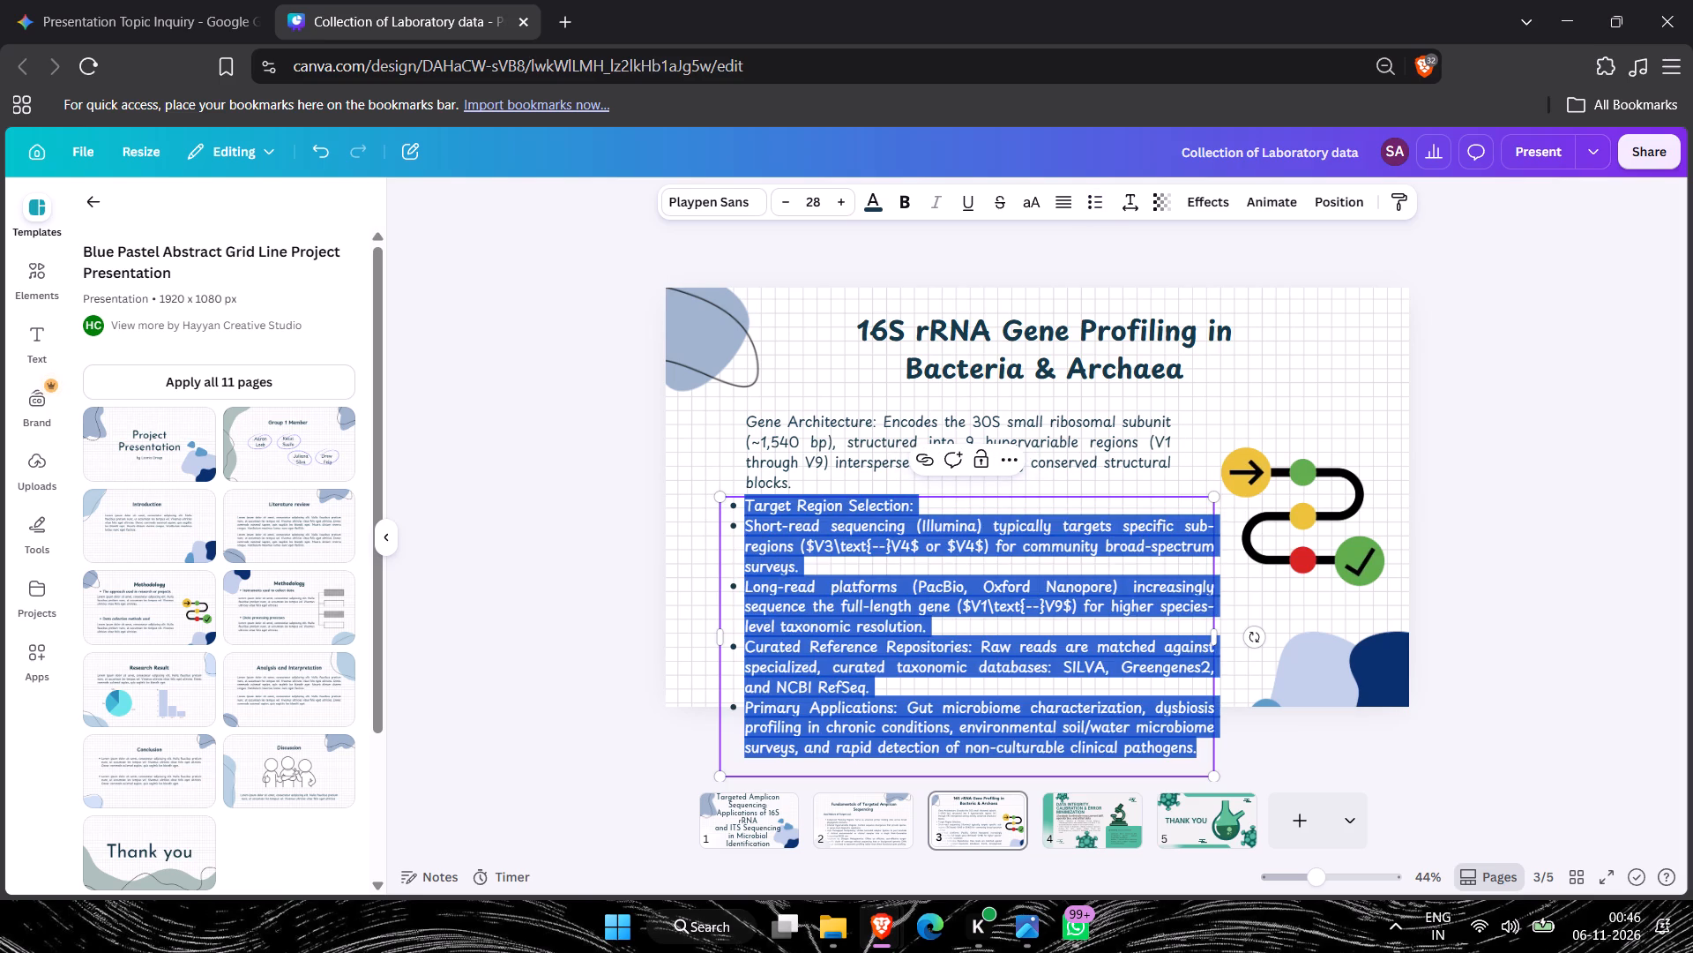
left_click(781, 203)
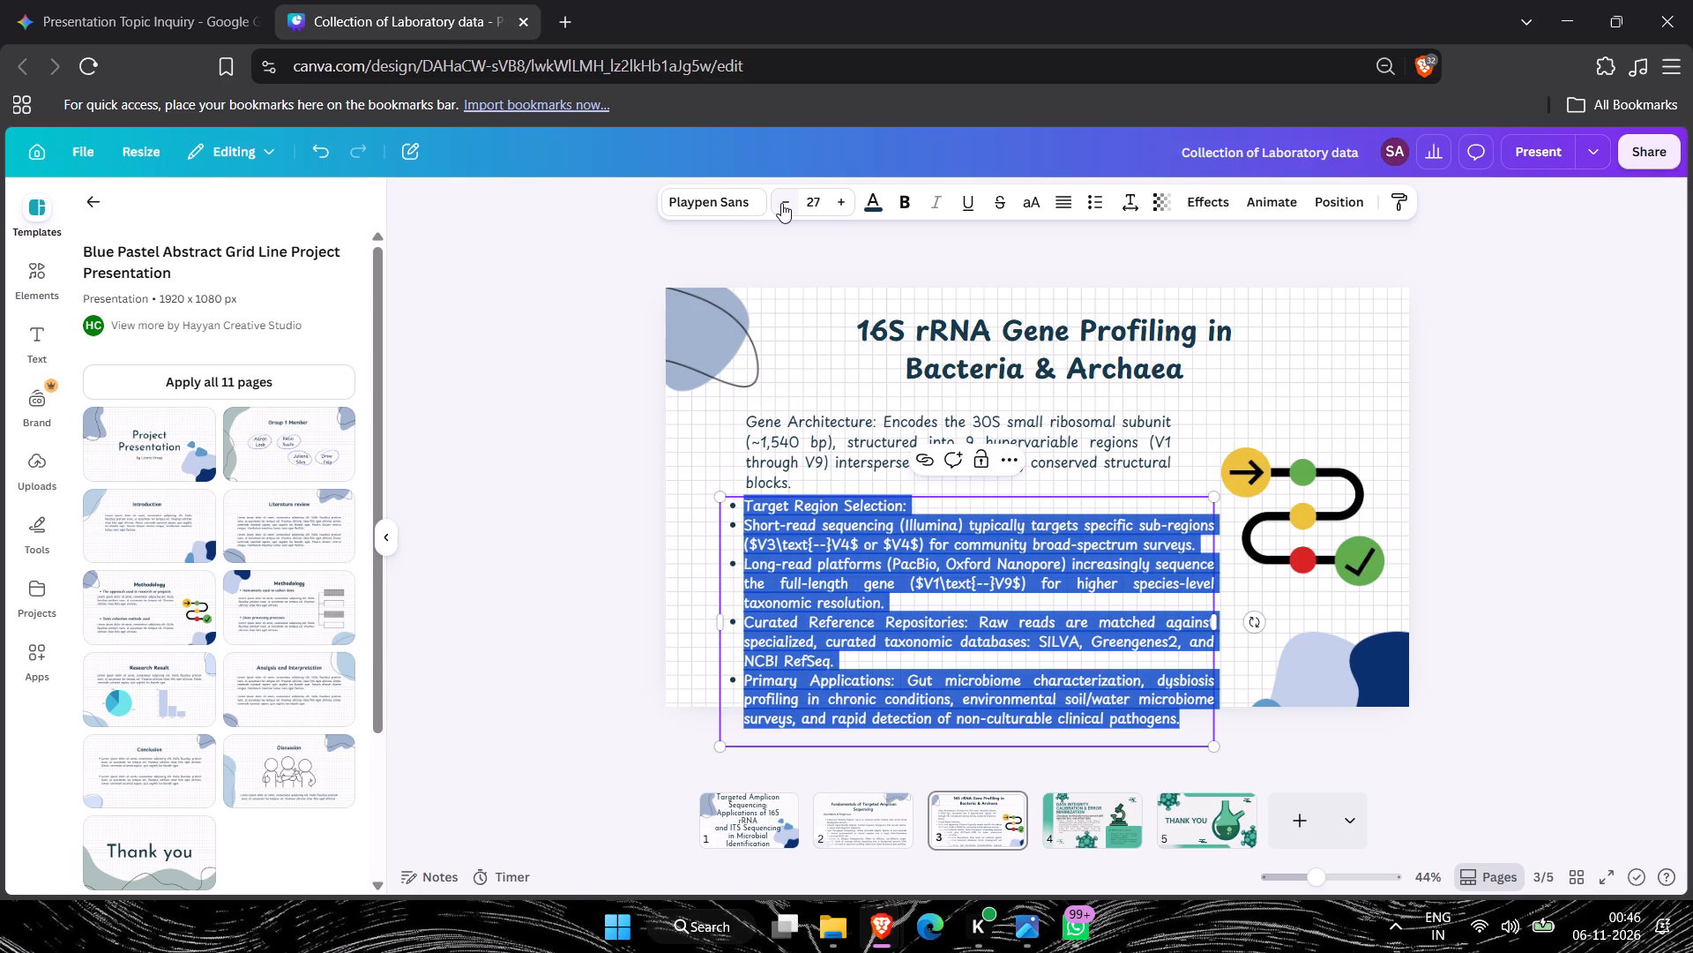
left_click(781, 203)
left_click(781, 203)
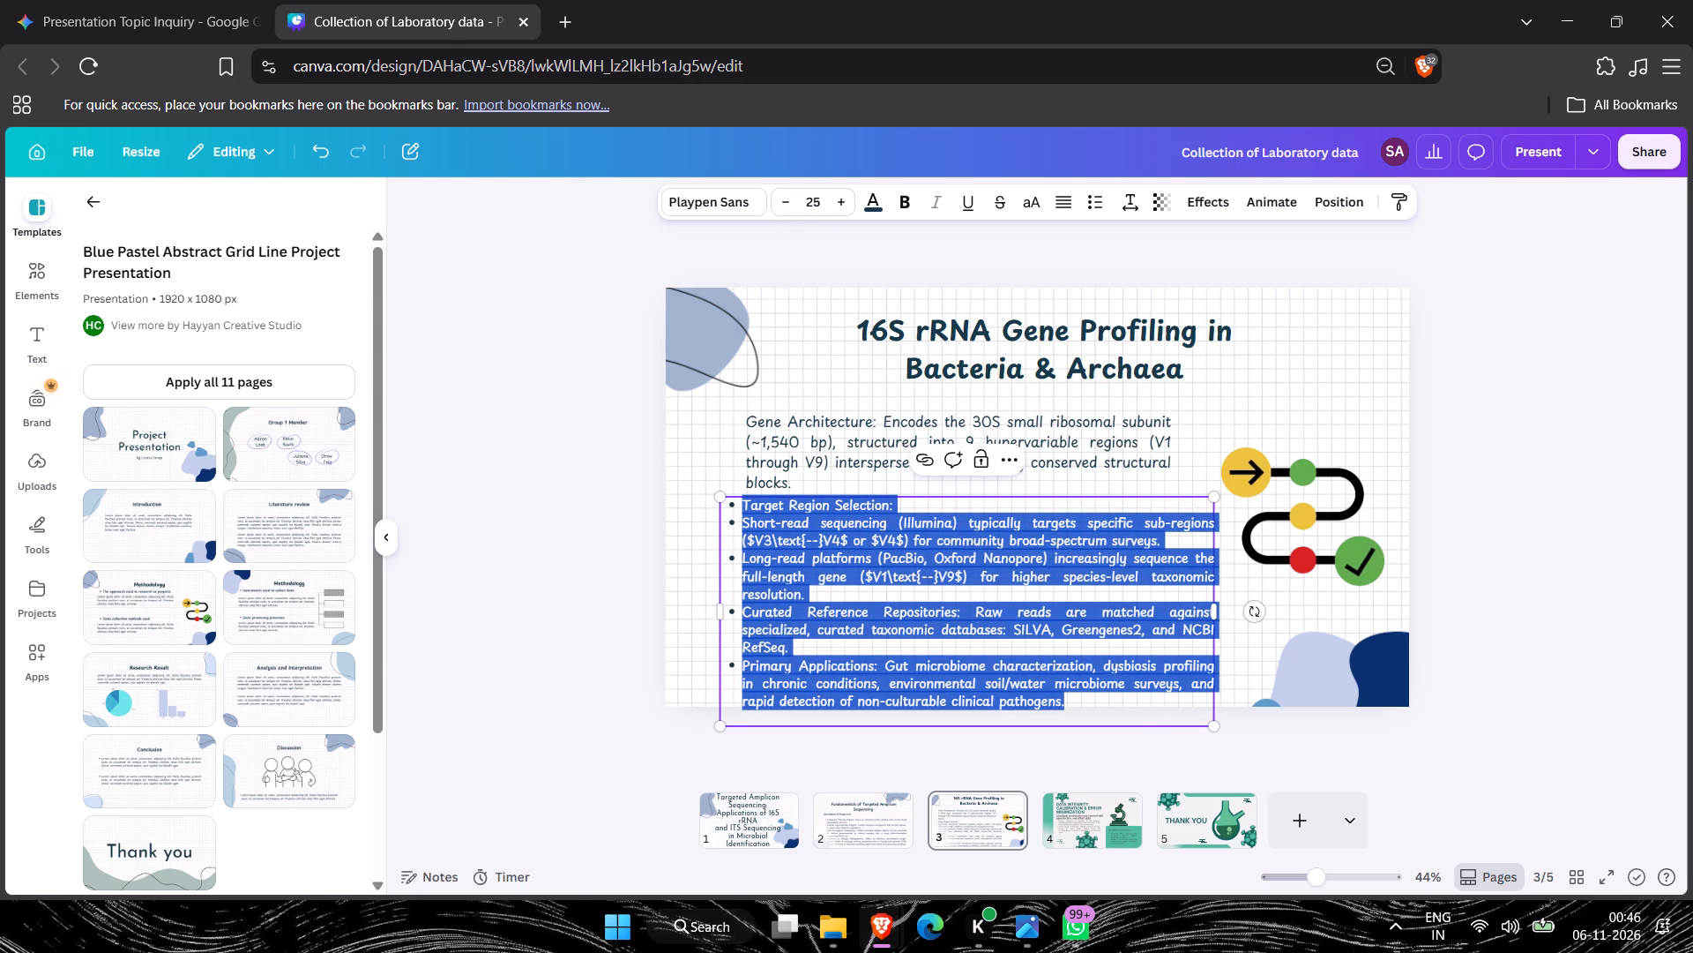
left_click(1273, 643)
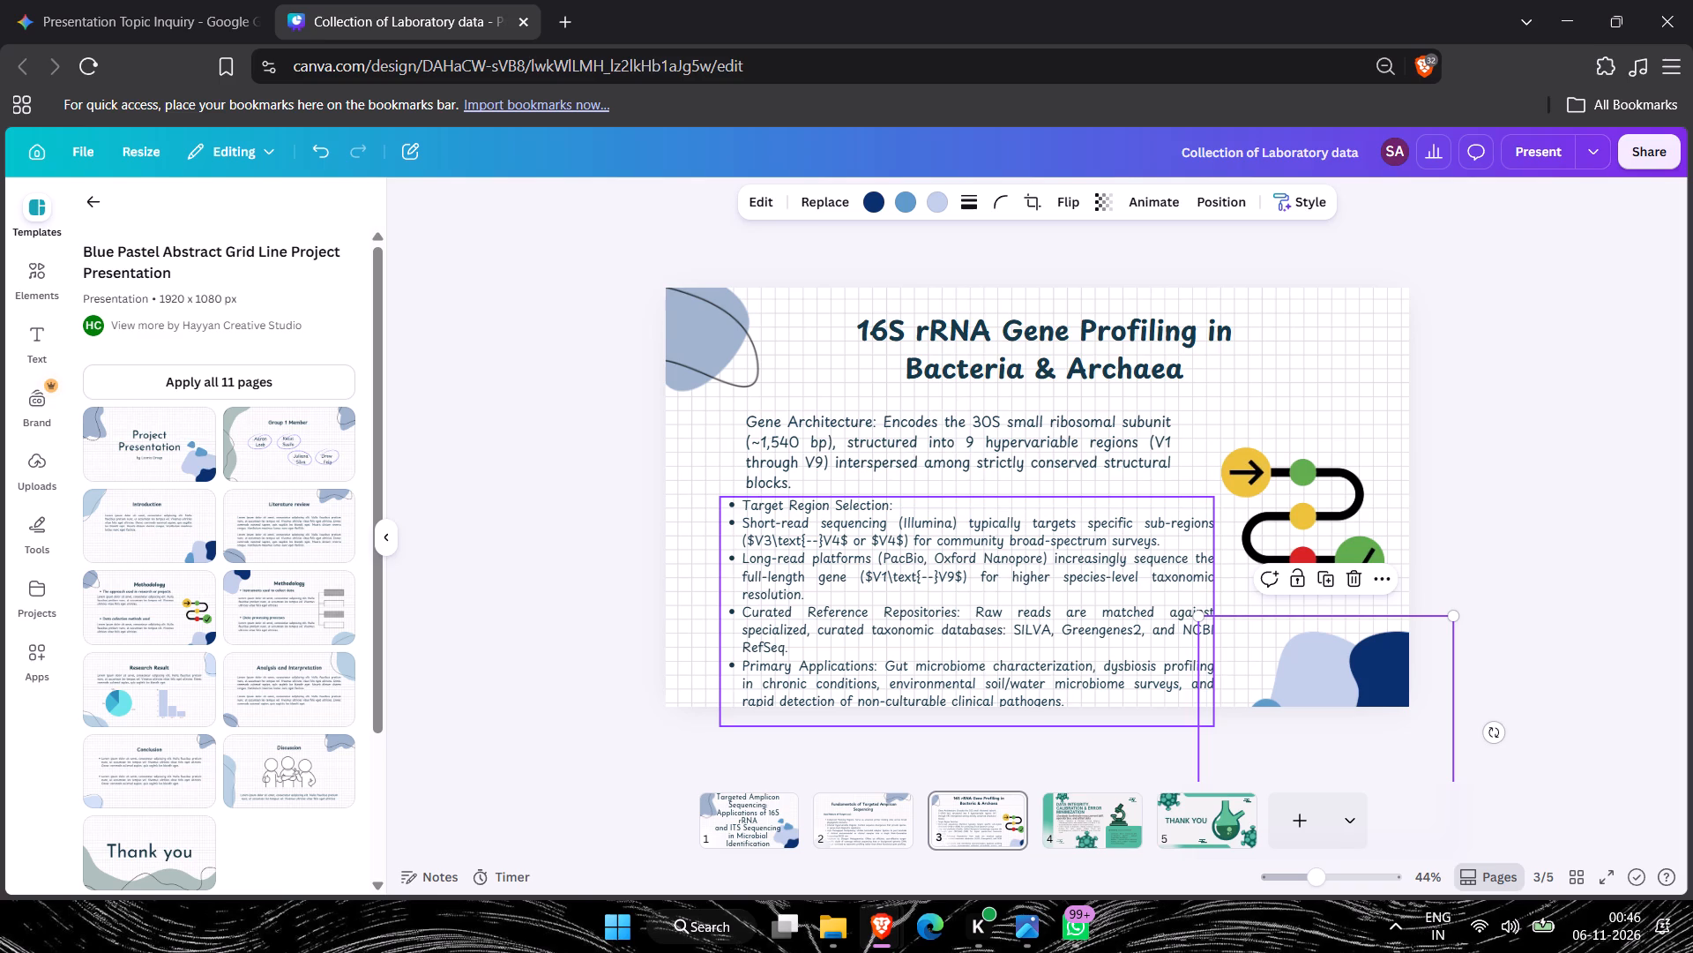
Check Gemini's wording and replace the \text code between V3 and V4 in slide 3's short-read bullet with a hyphen.
left_click(757, 556)
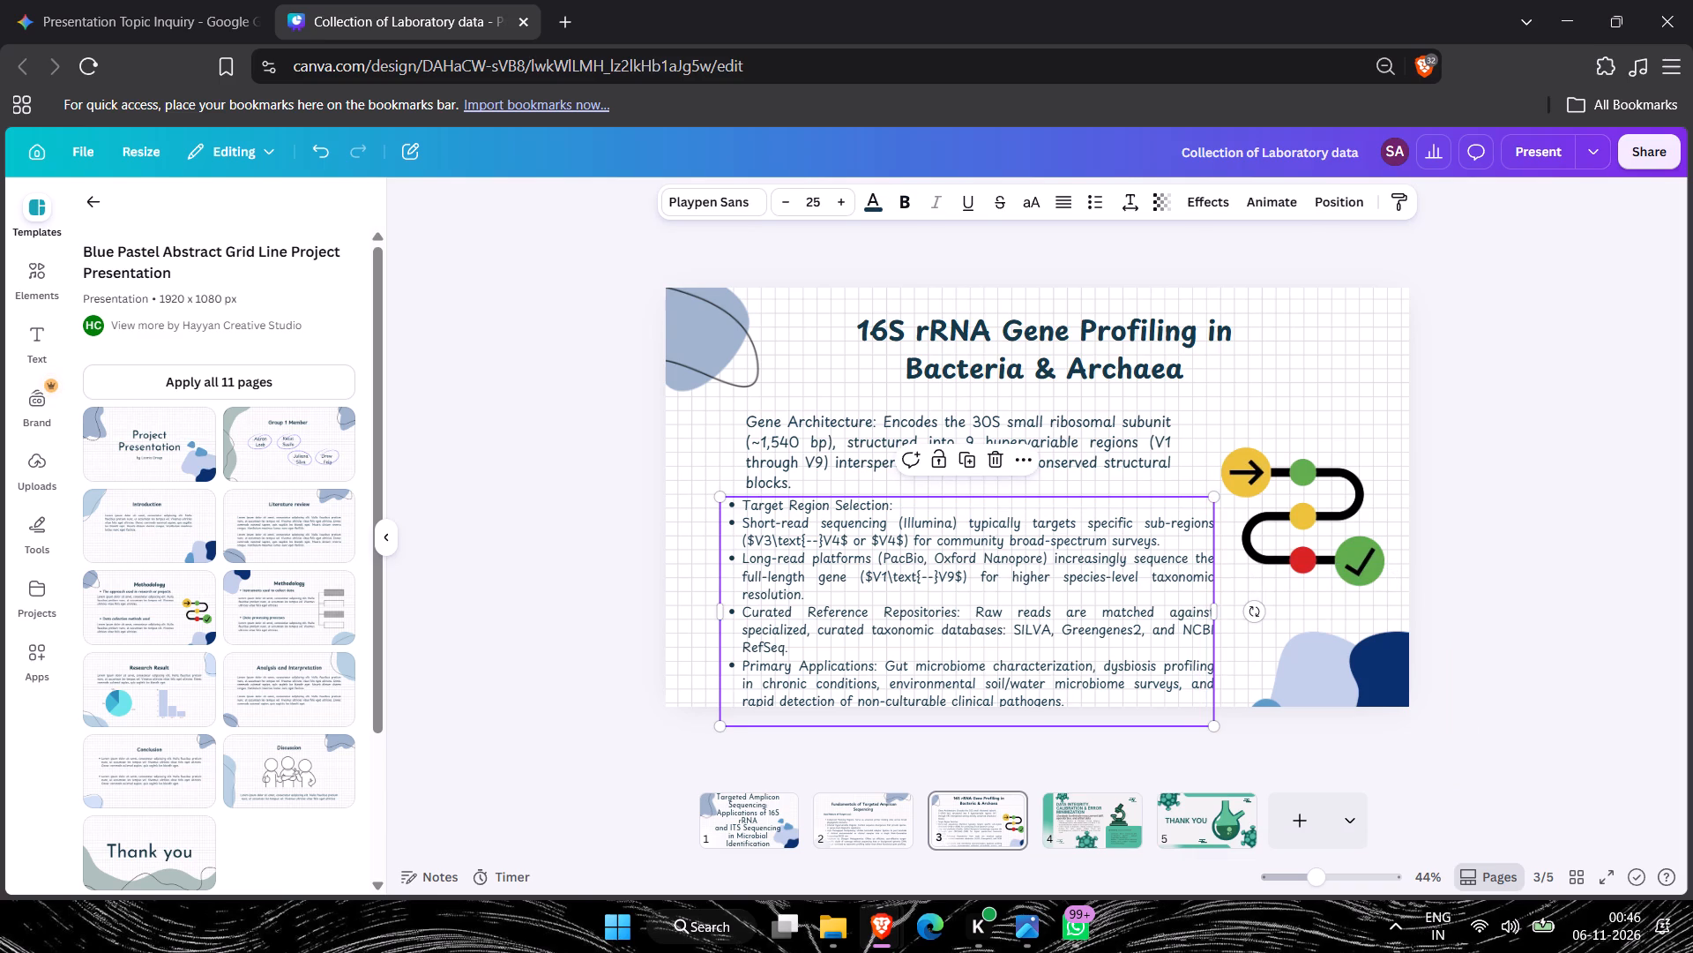
left_click(796, 540)
key("ctrl+Tab")
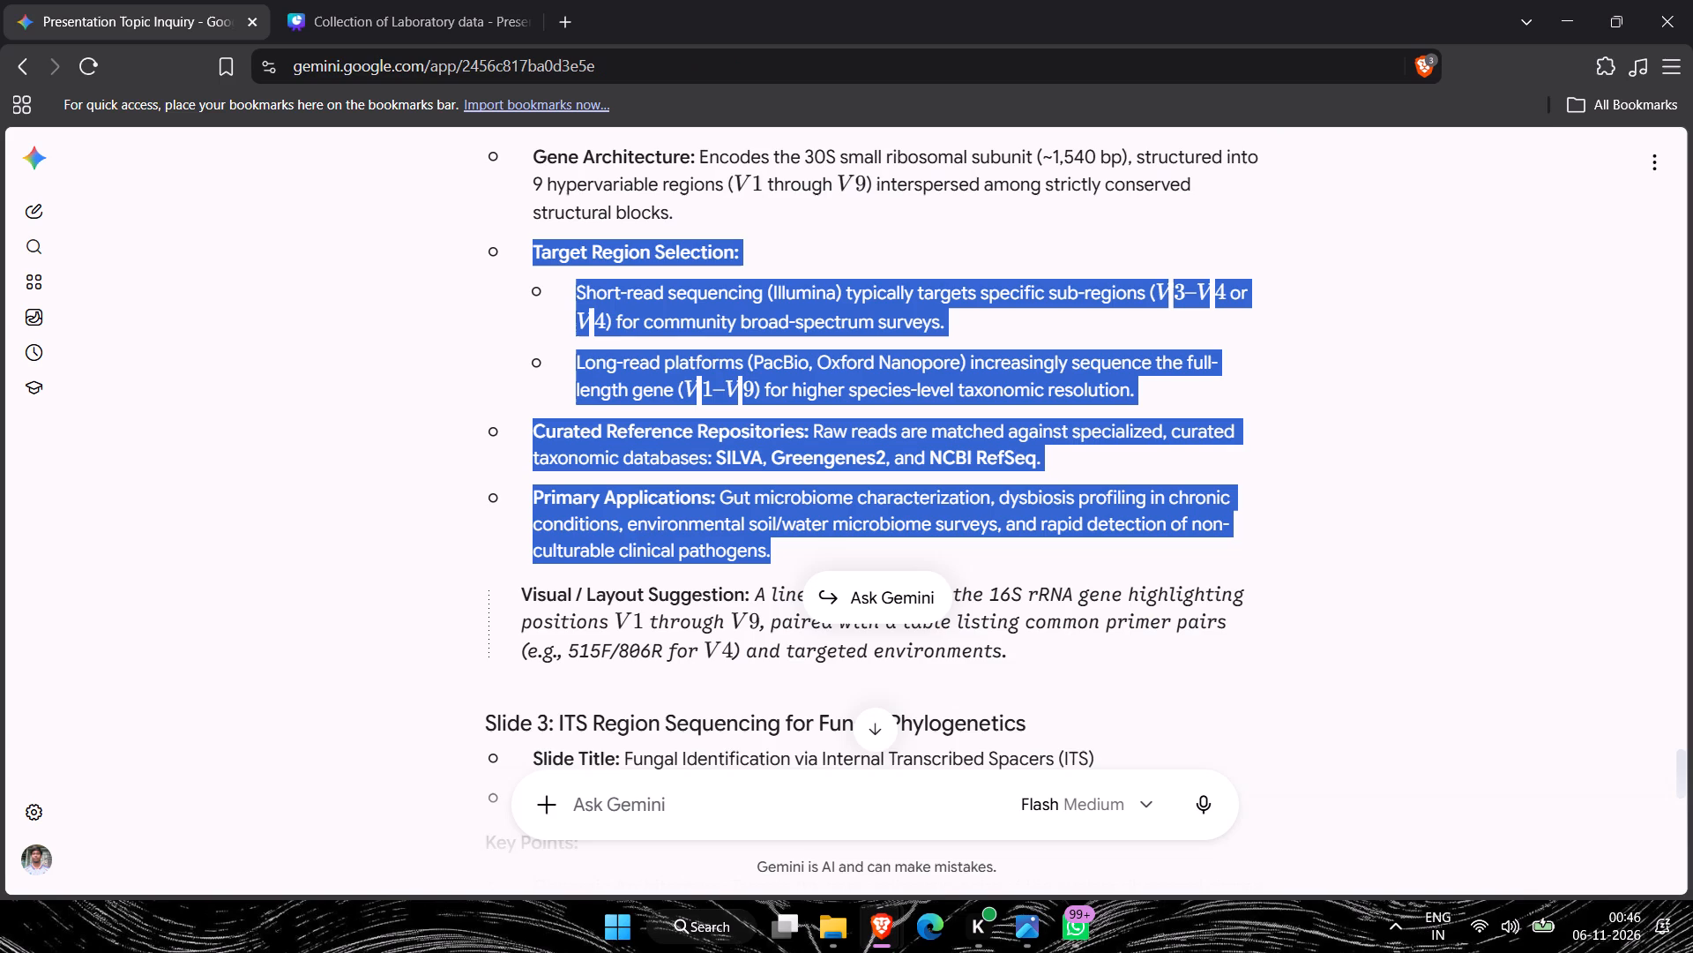
key("ctrl+Tab")
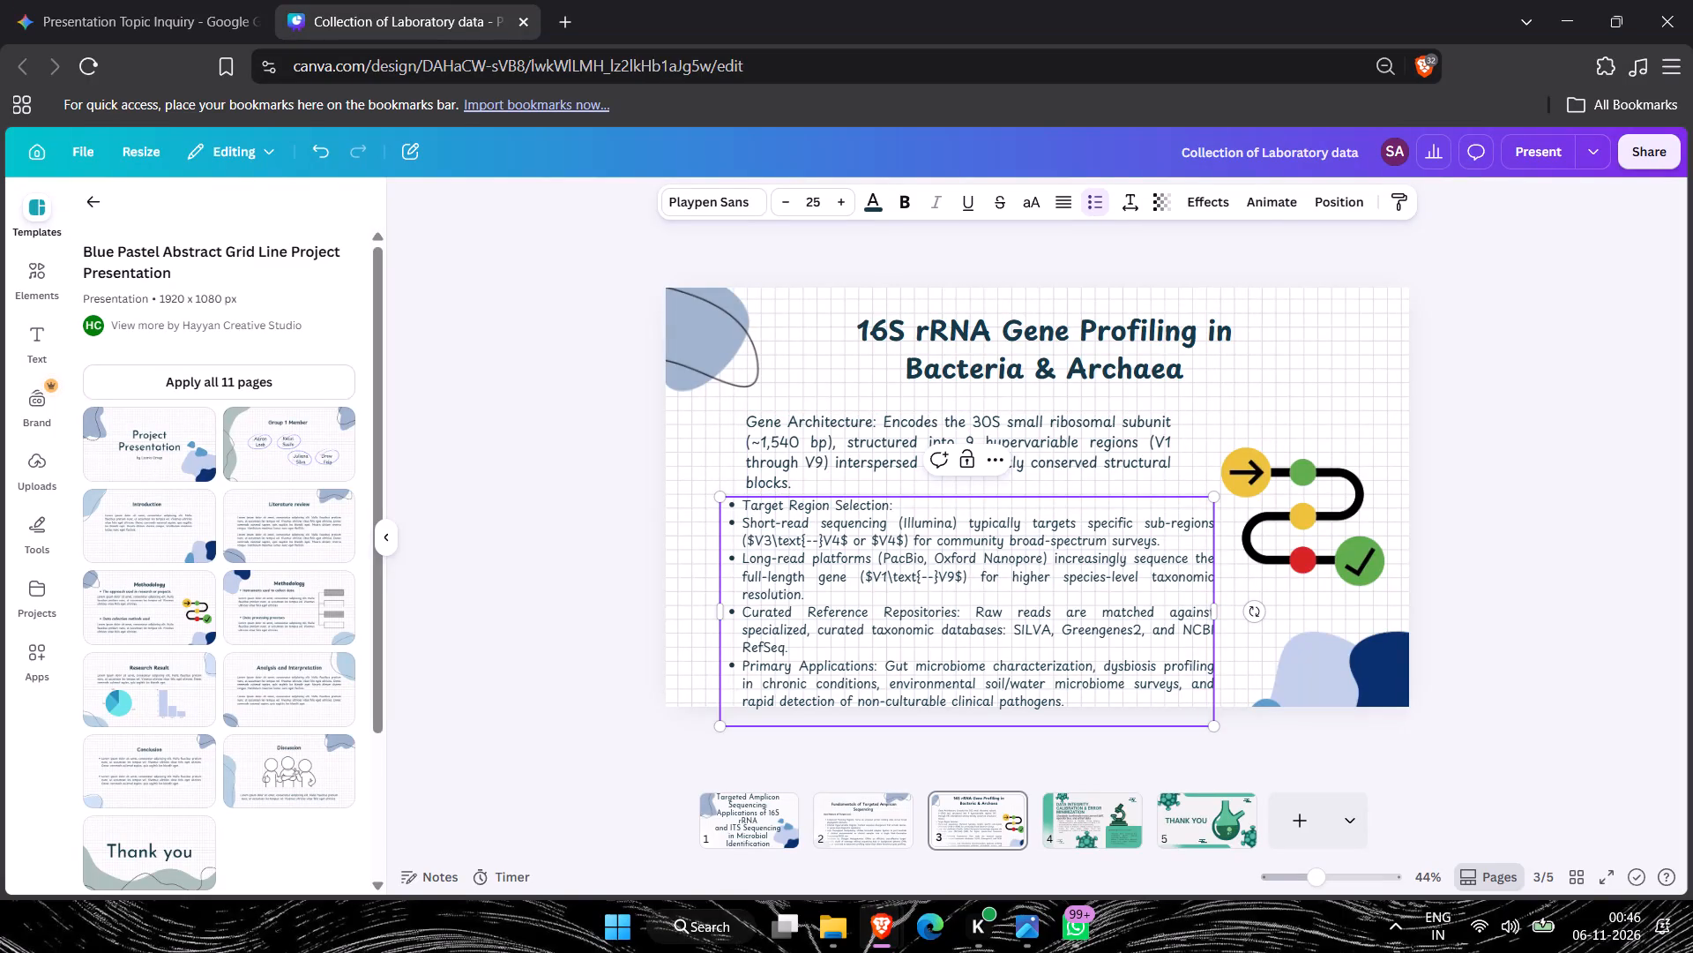
left_click(817, 532)
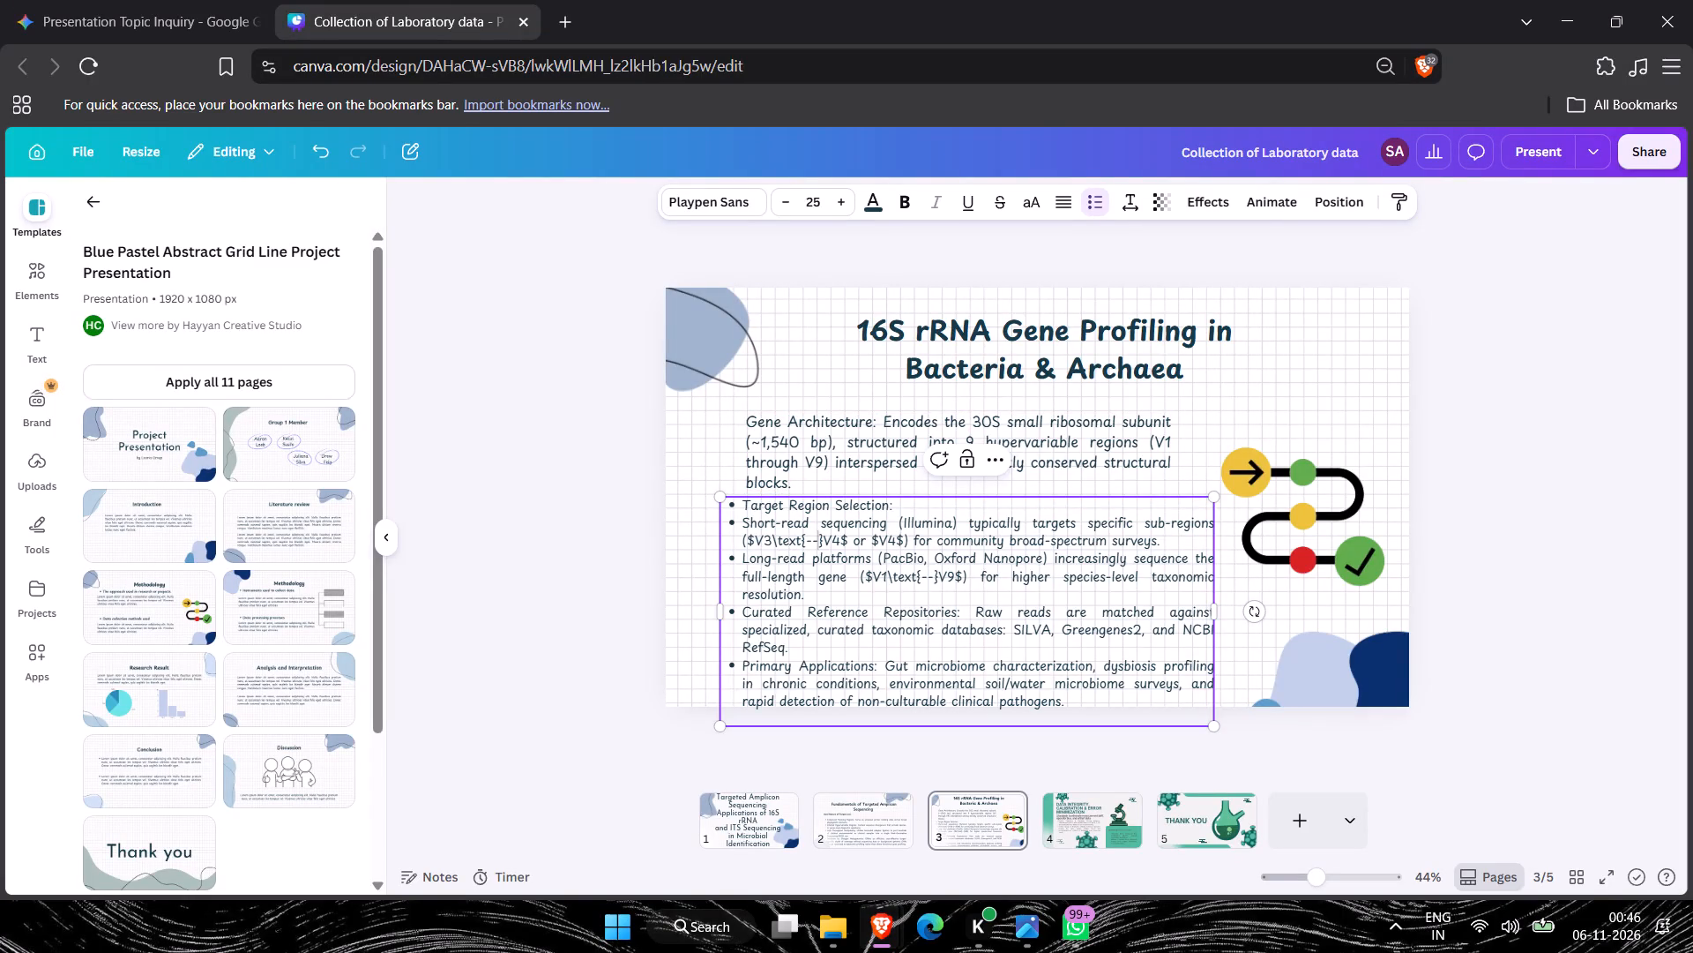
left_click(820, 545)
key("Right")
key("BackSpace")
key("BackSpace")
key("BackSpace")
key("BackSpace")
key("BackSpace")
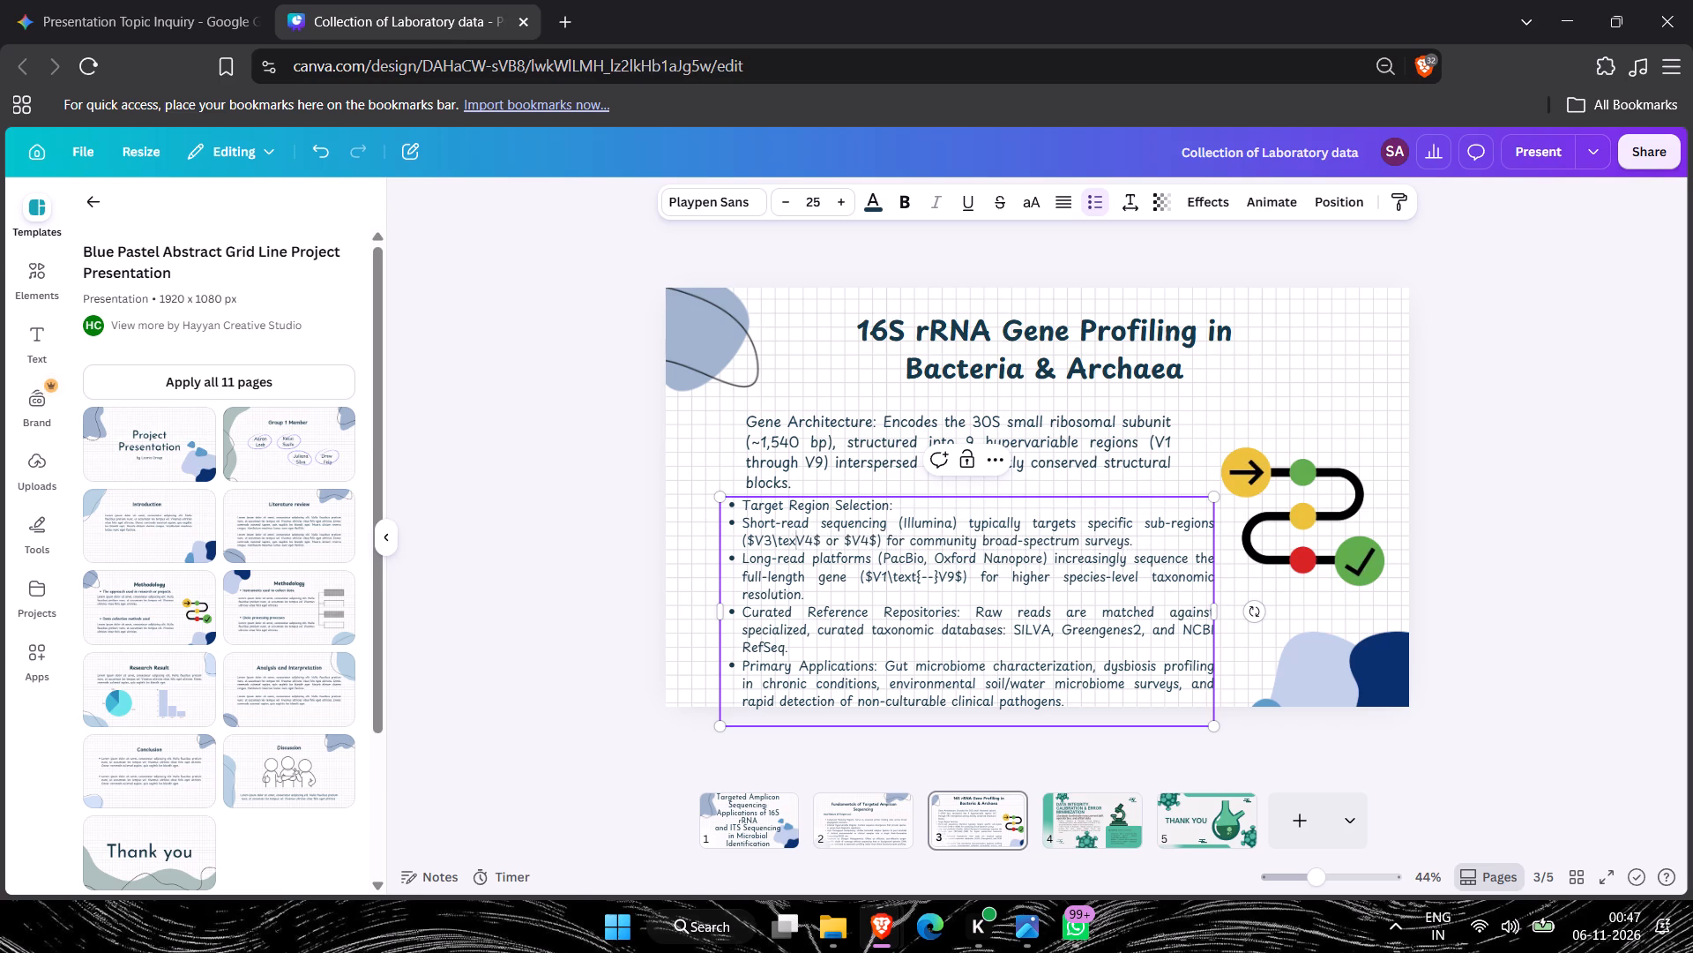
key("BackSpace")
key("BackSpace")
key("BackSpace")
key("BackSpace")
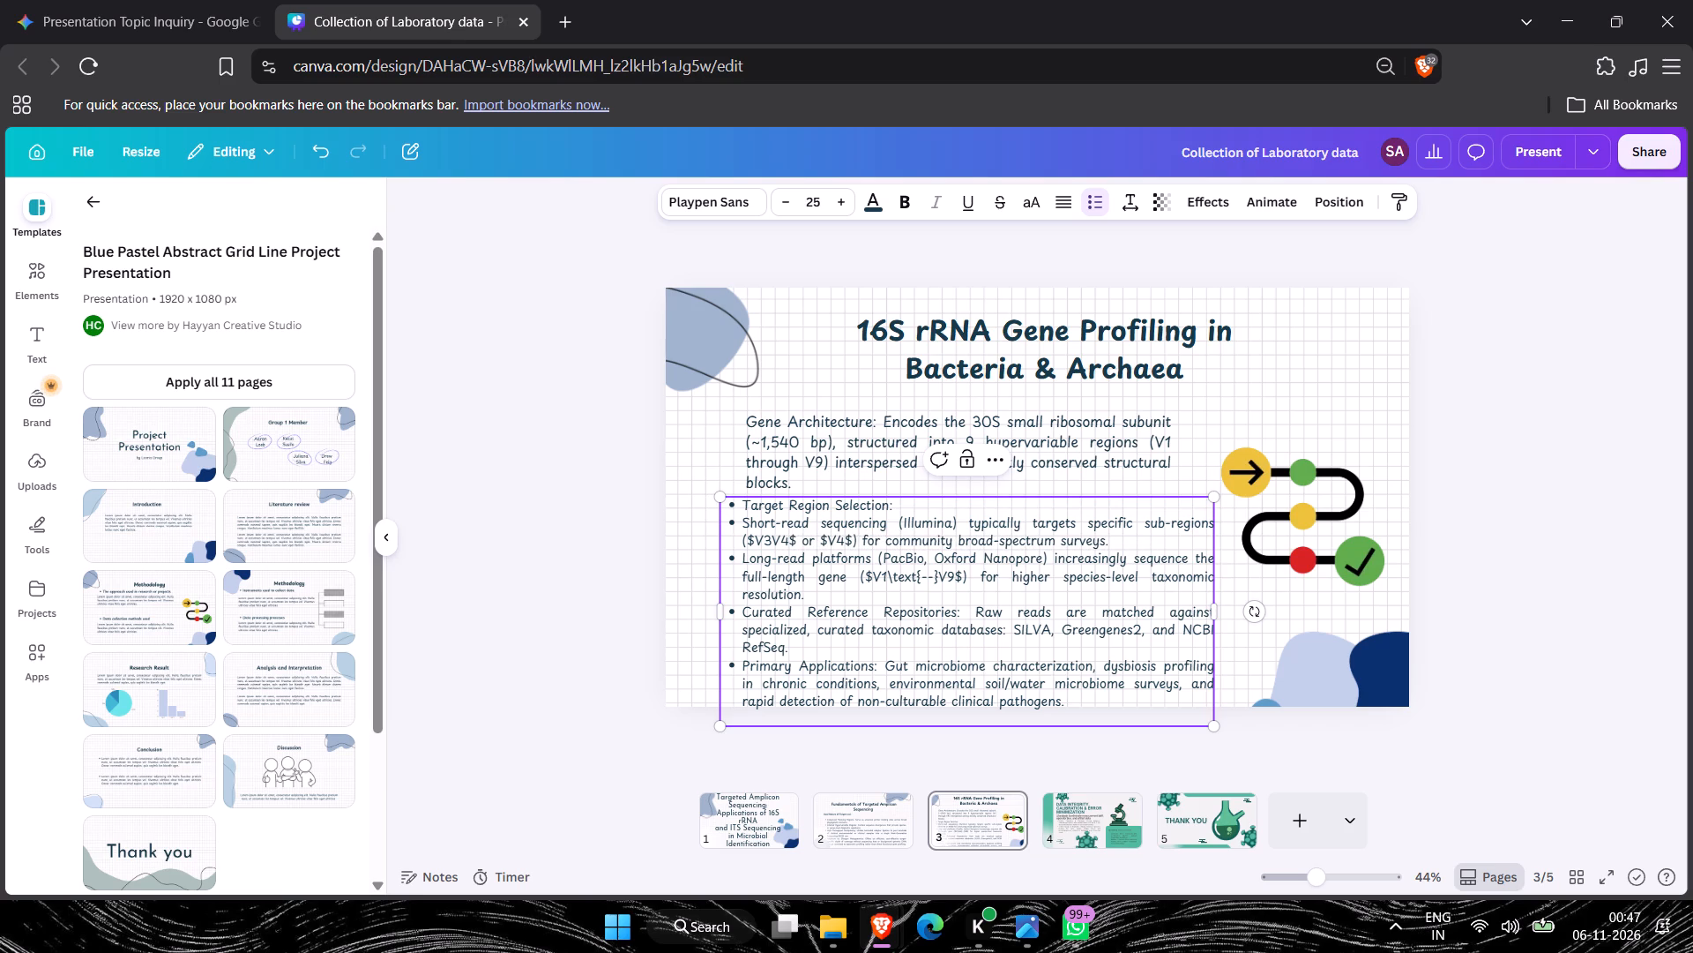
key("minus")
Remove the dollar signs around V3-V4 and V4 in the short-read sequencing bullet.
key("Left")
key("Left")
key("Left")
key("BackSpace")
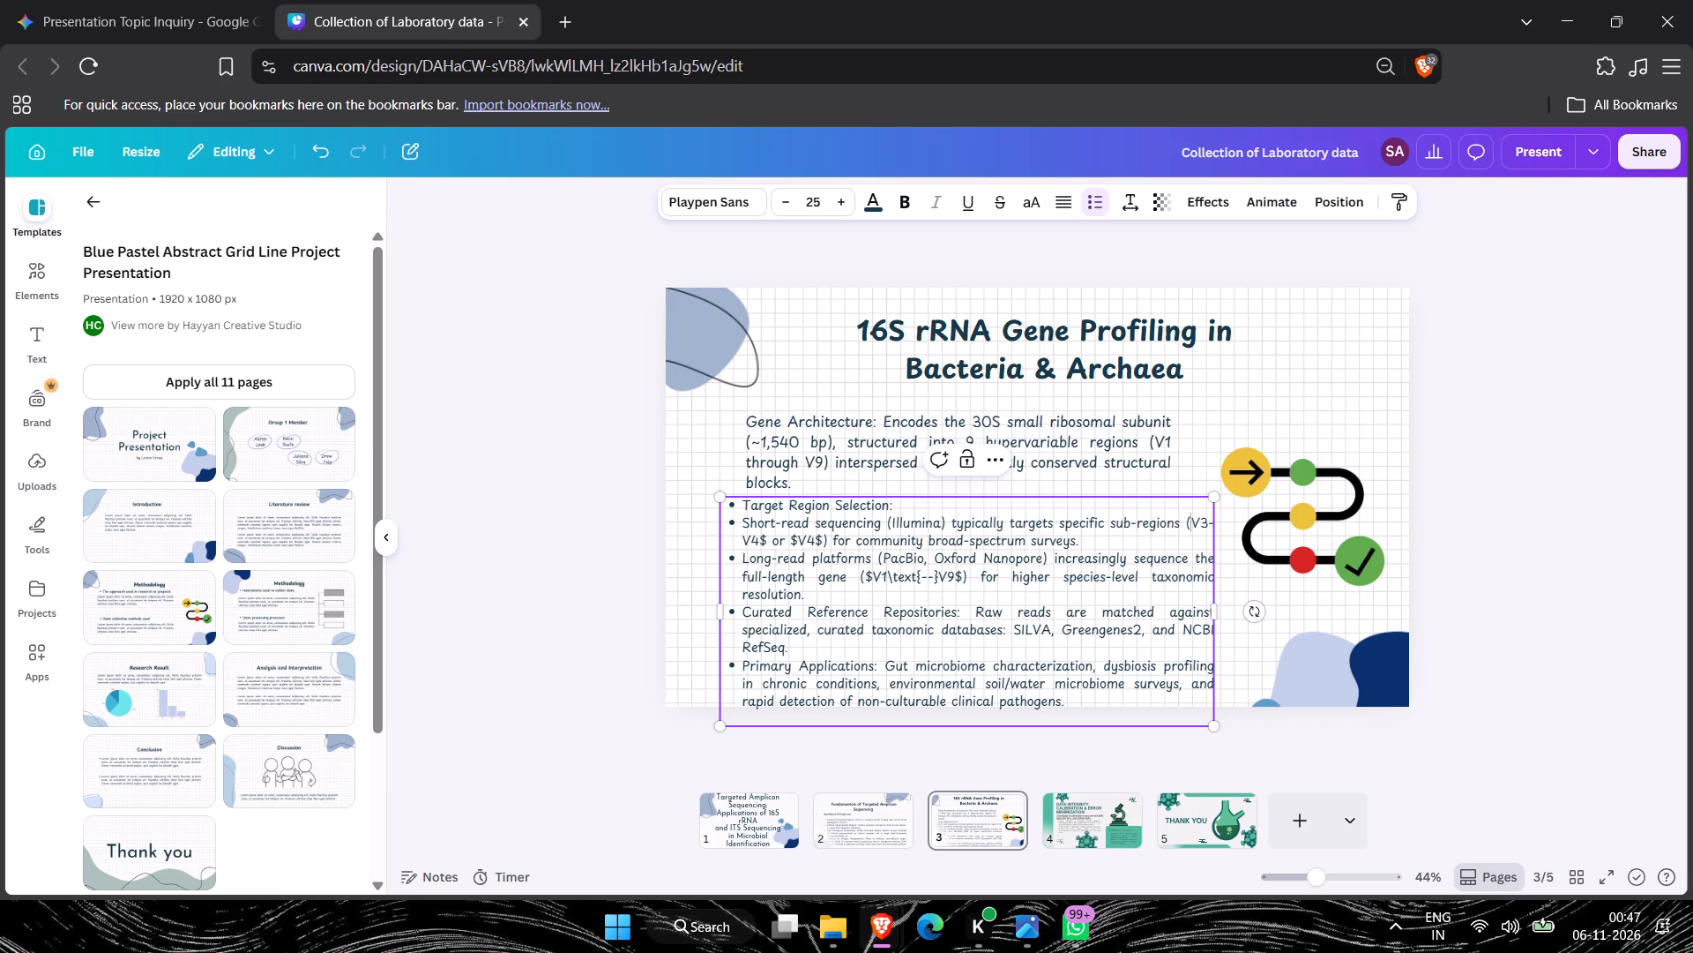
key("Right")
key("Right")
key("Right")
key("Right")
key("Right")
key("Right")
key("BackSpace")
key("Right")
key("Right")
key("Right")
key("Right")
key("Right")
key("Right")
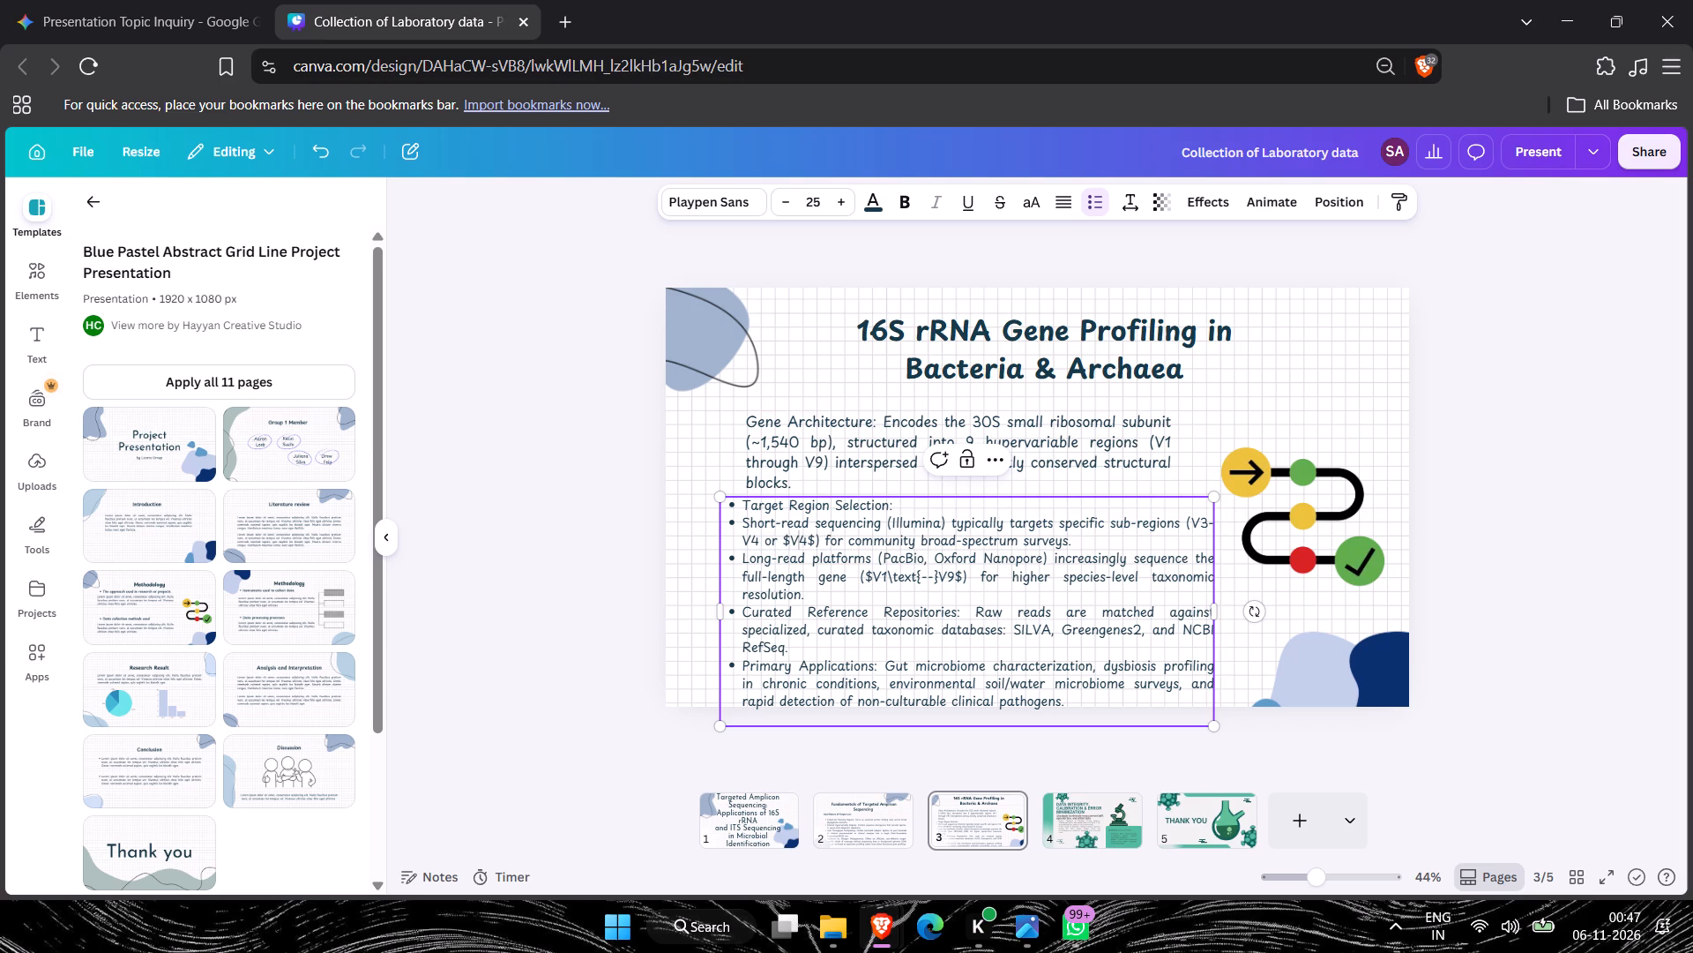
key("Right")
key("Right")
key("BackSpace")
key("Left")
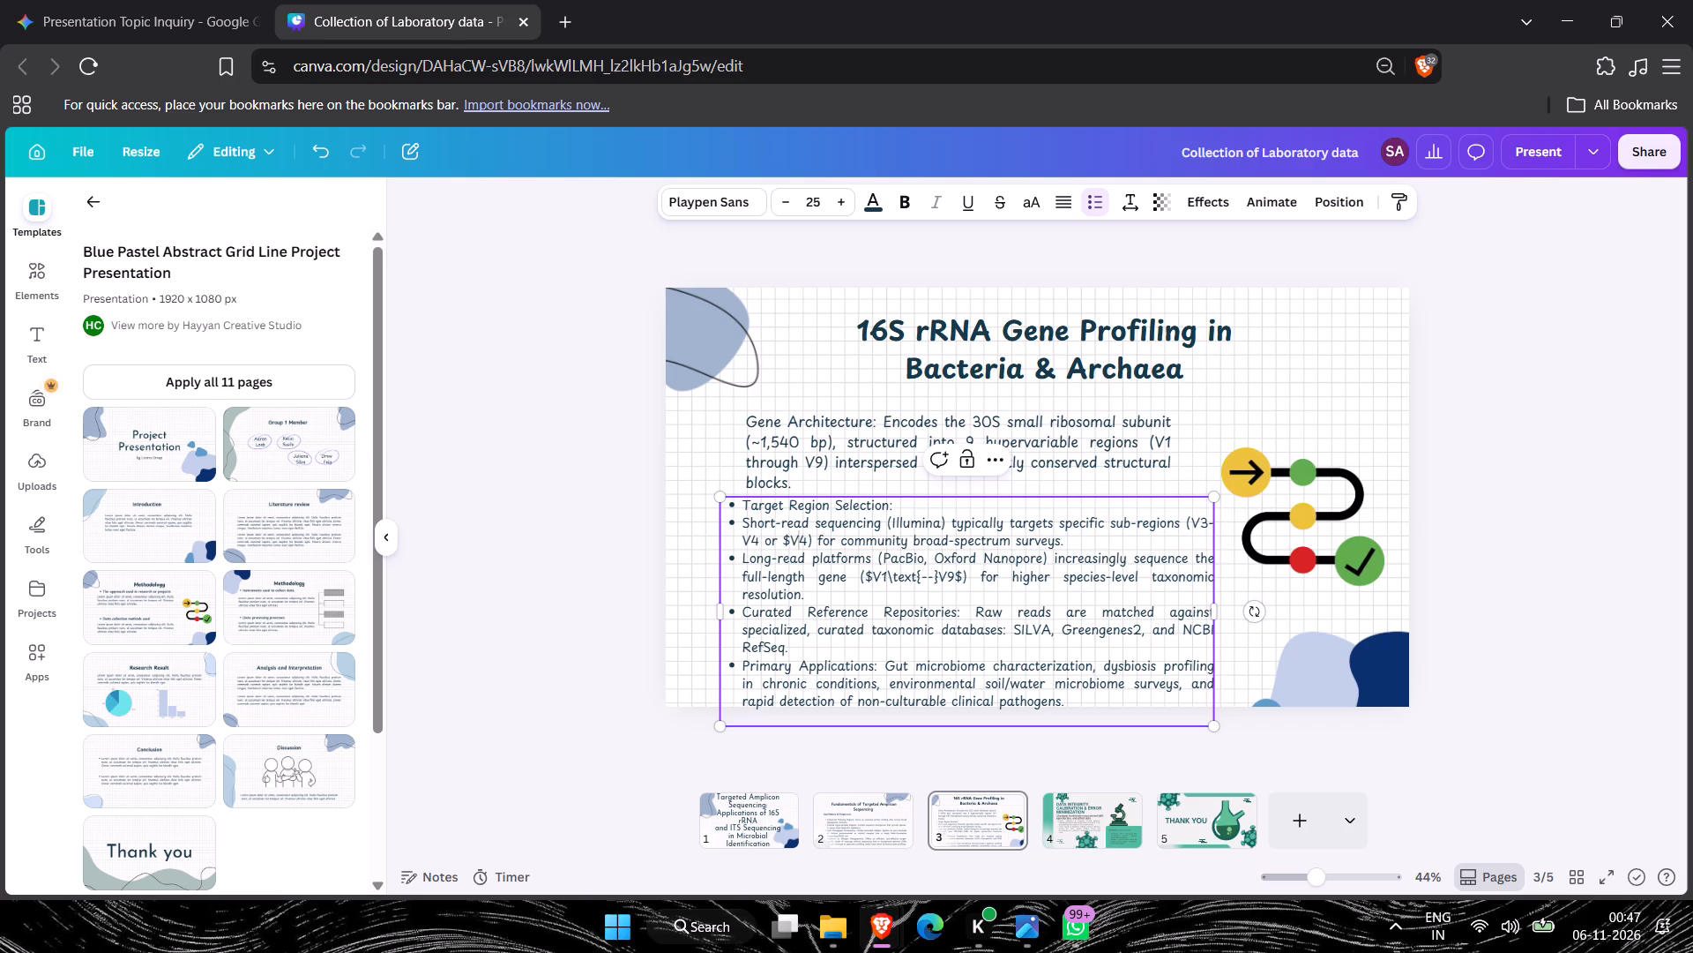
key("Left")
key("BackSpace")
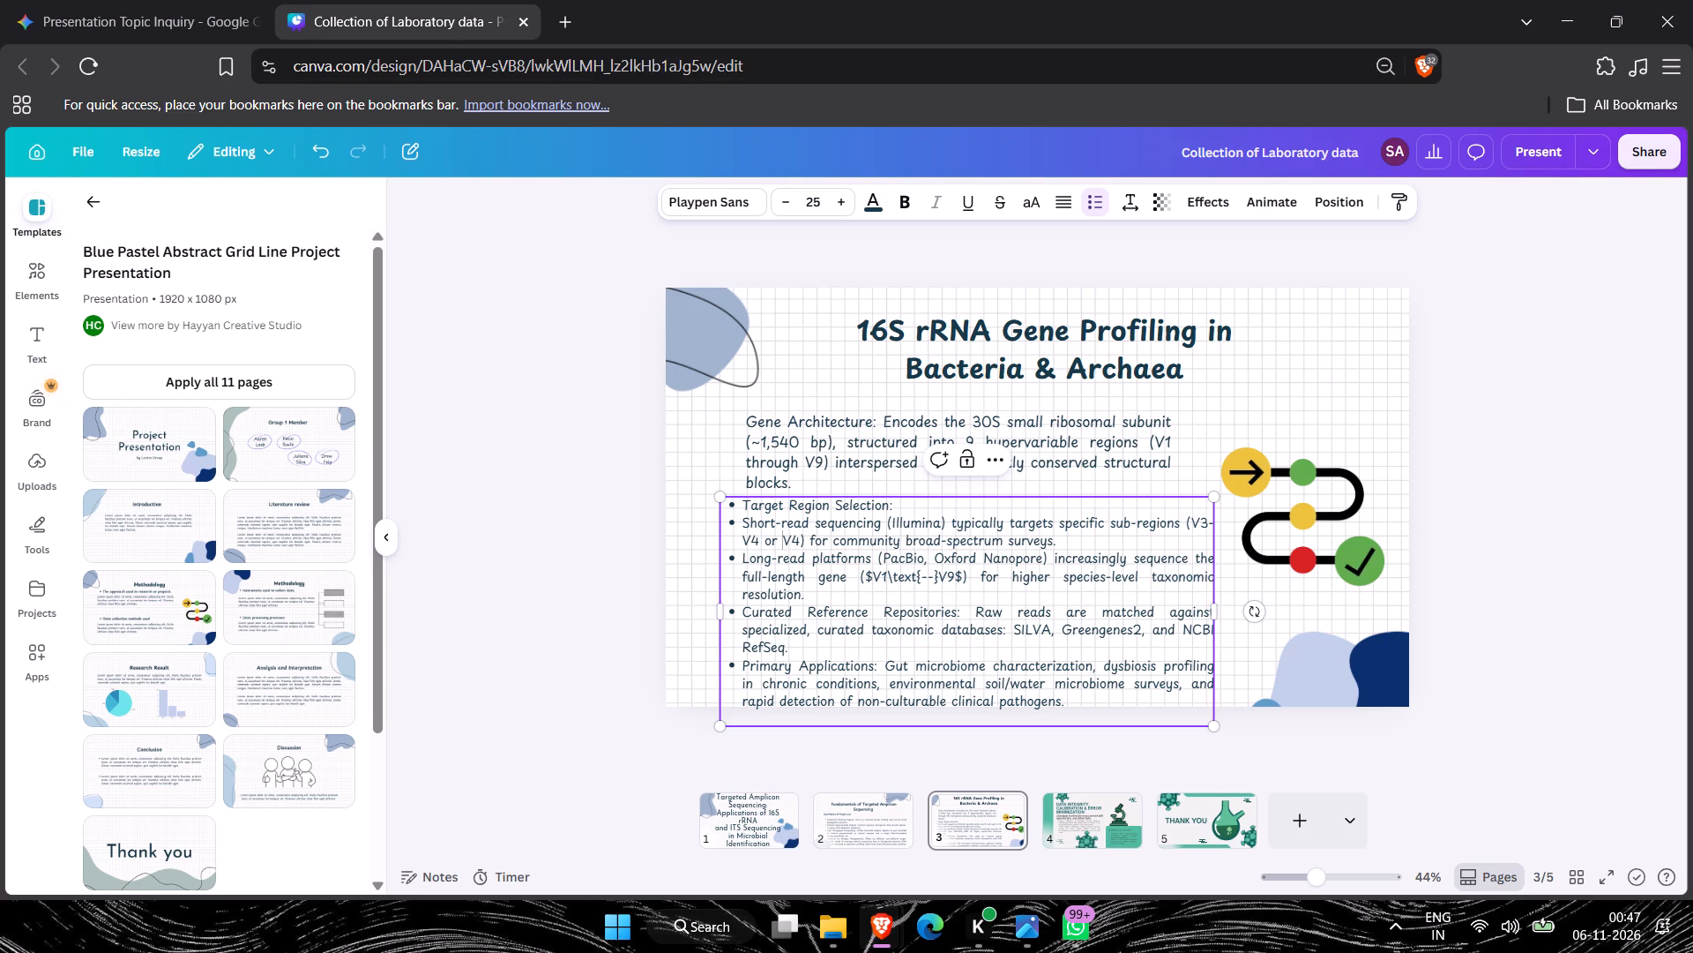
Replace the \text code between V1 and V9 in the long-read platforms bullet with a hyphen.
left_click(943, 577)
key("Left")
key("BackSpace")
key("BackSpace")
key("BackSpace")
key("BackSpace")
key("BackSpace")
key("BackSpace")
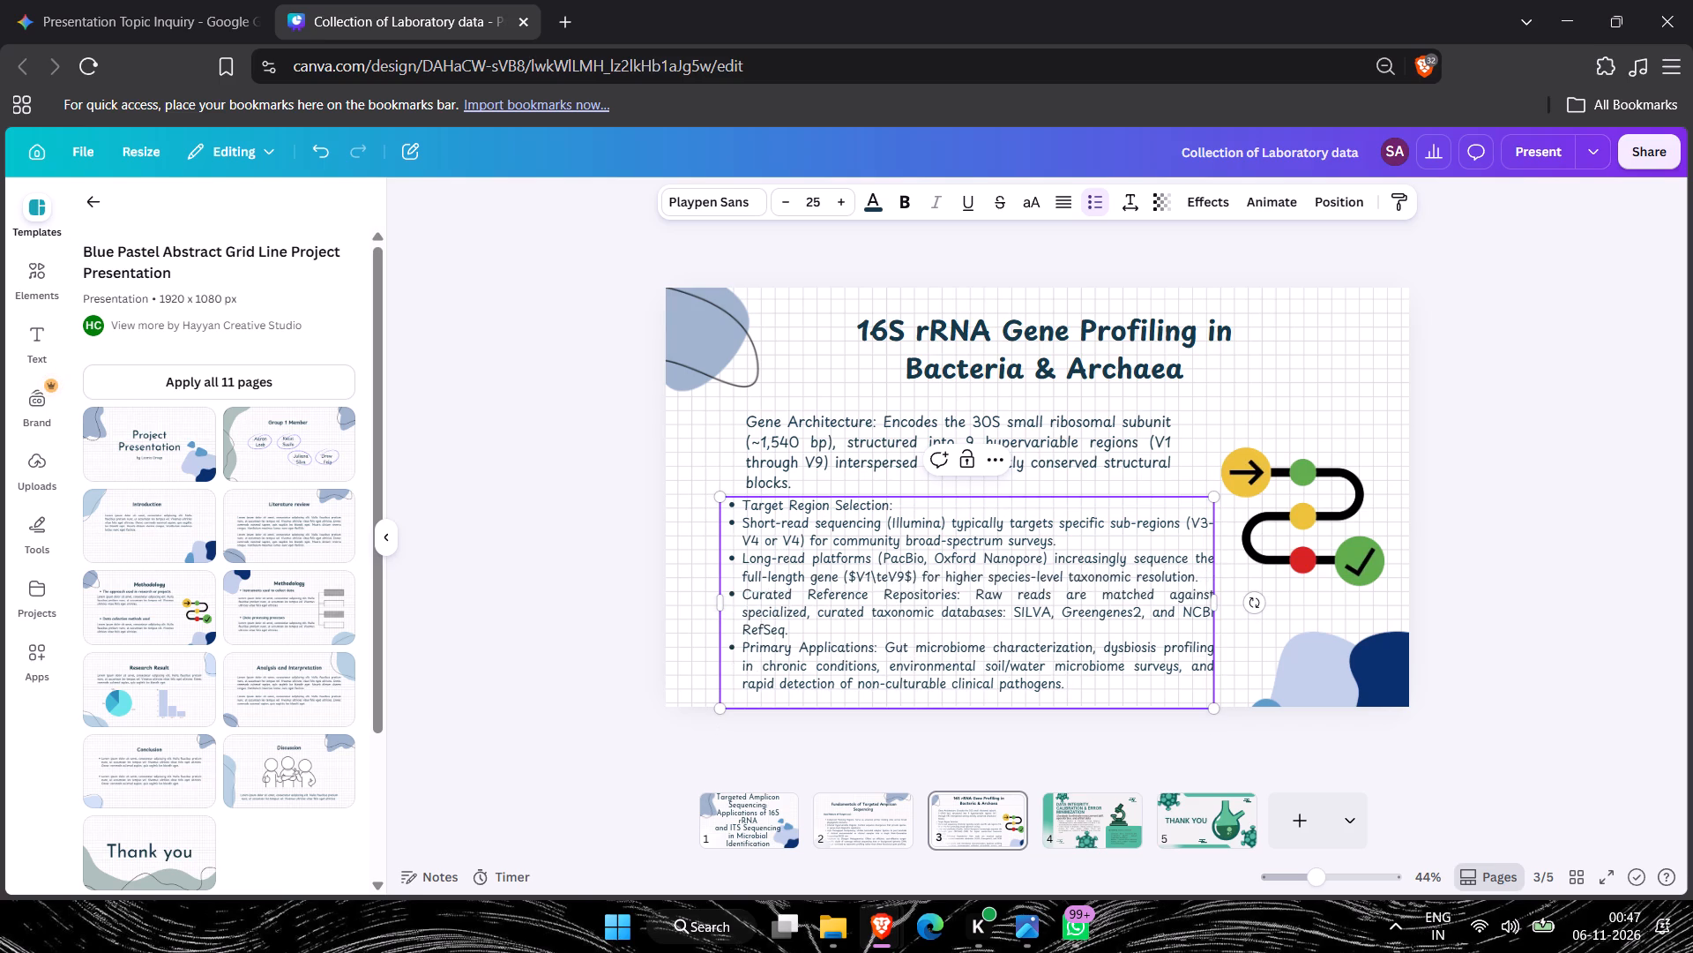
key("BackSpace")
key("BackSpace")
key("minus")
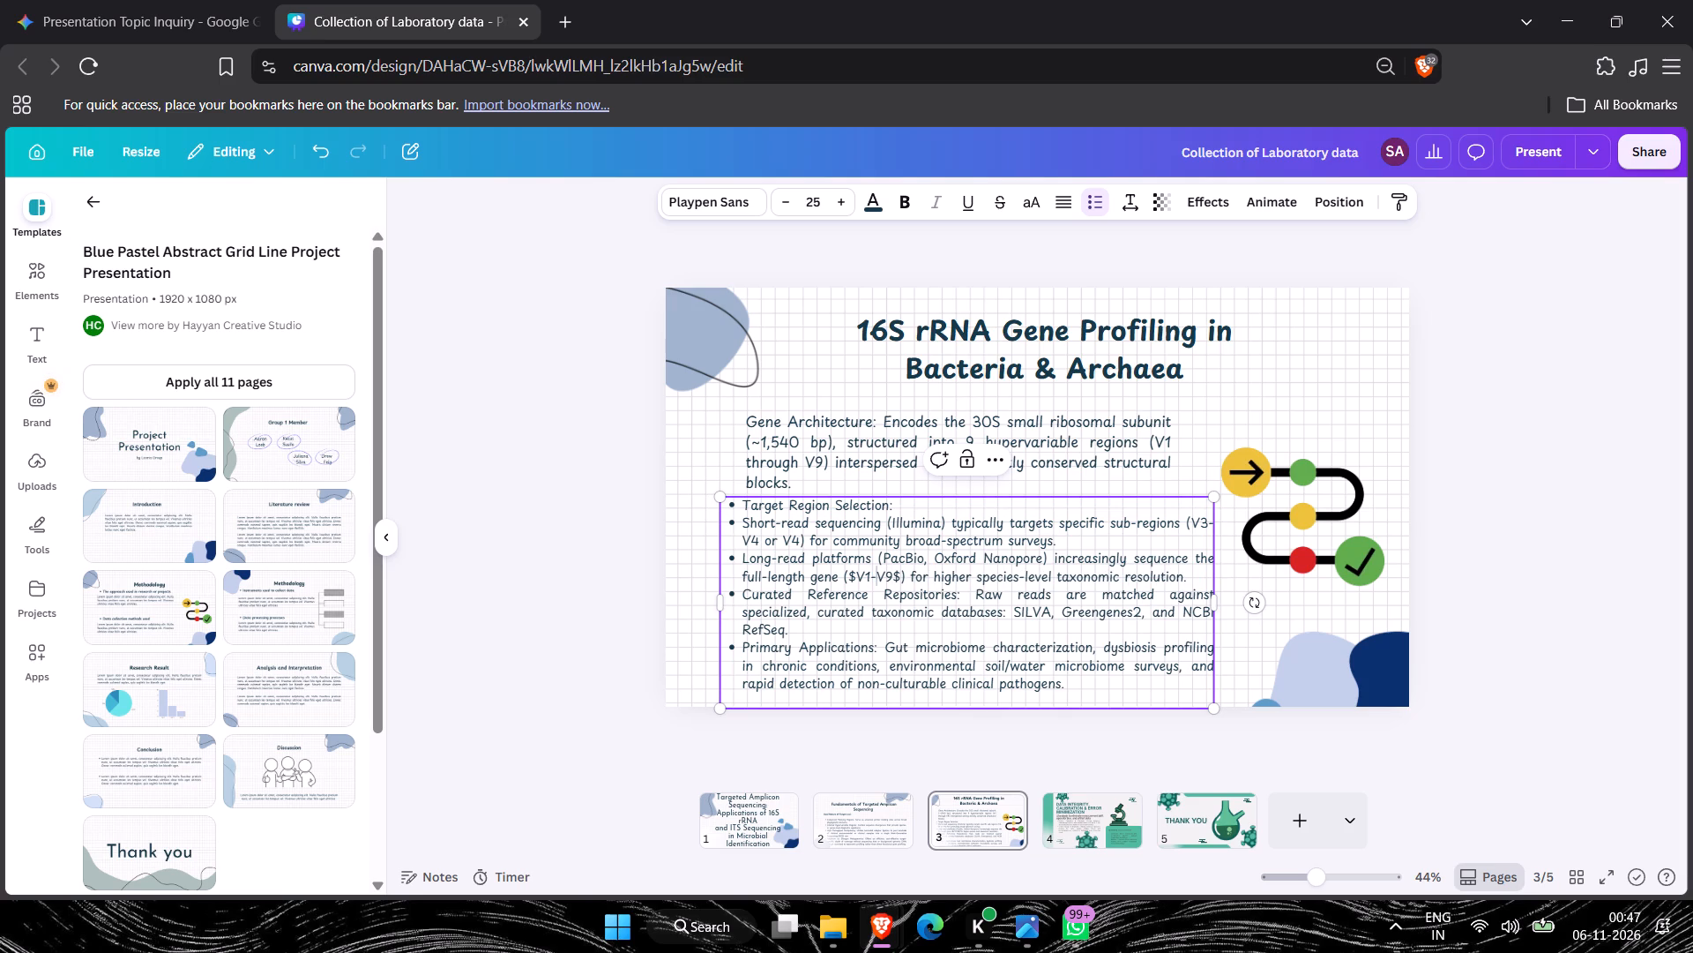
Remove the dollar signs around V1-V9 in the long-read platforms bullet.
key("Right")
key("Right")
key("Right")
key("BackSpace")
key("Left")
key("Left")
key("Left")
key("Left")
key("Left")
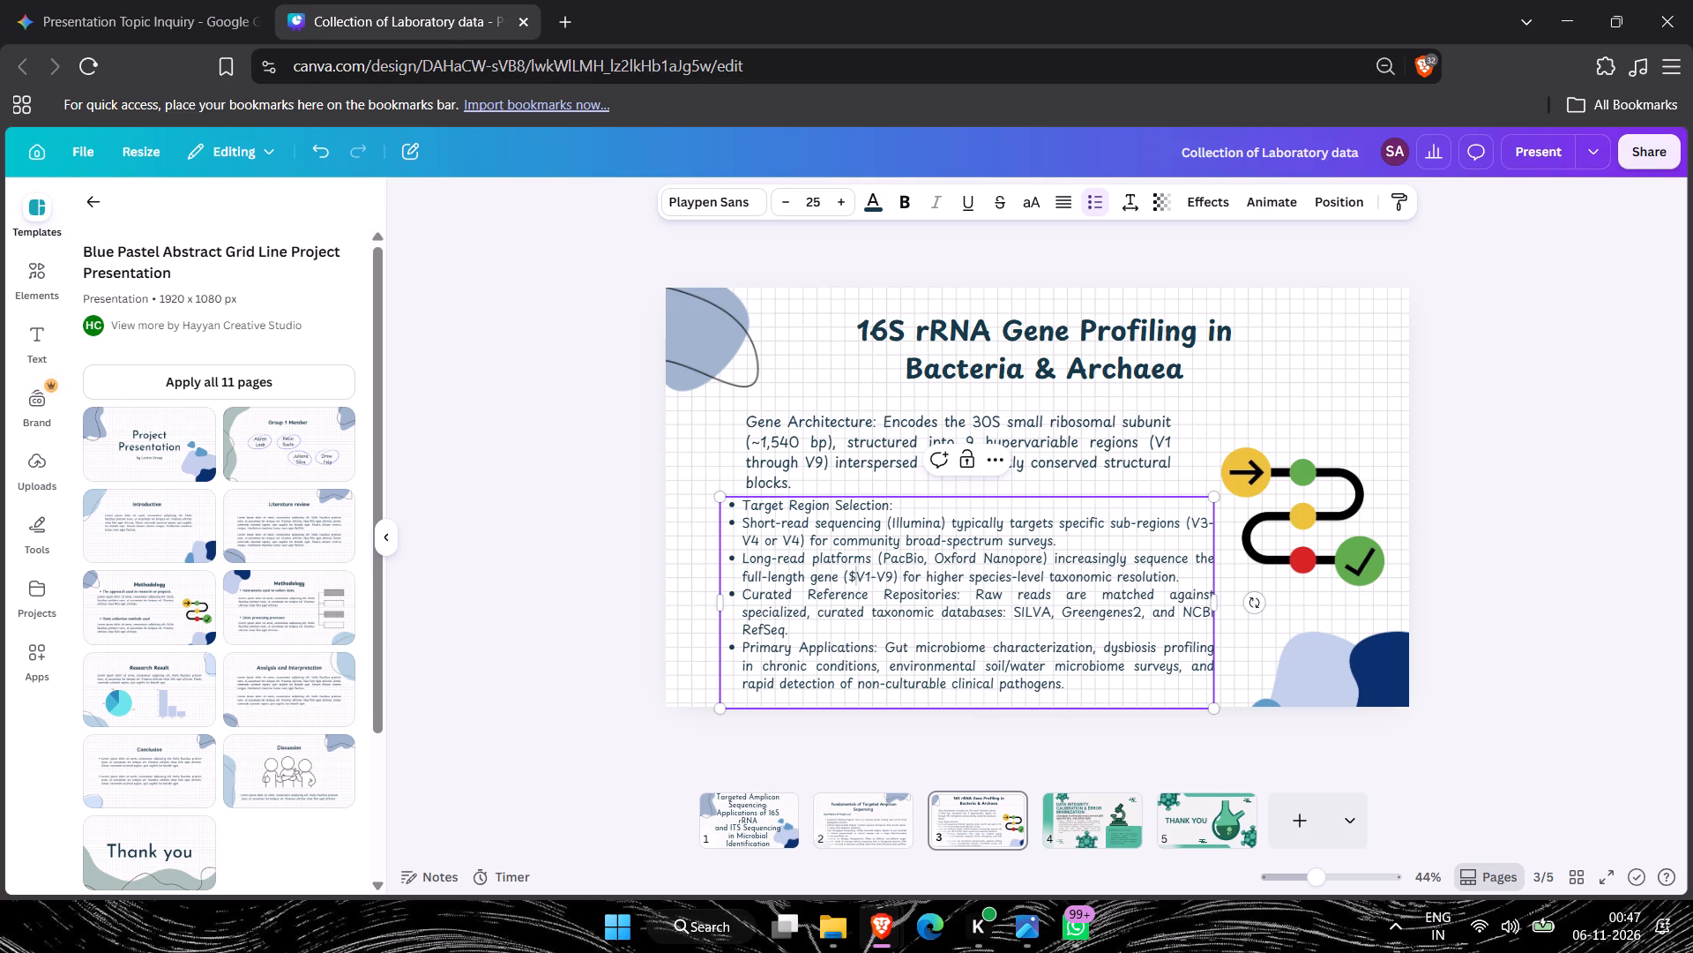
key("BackSpace")
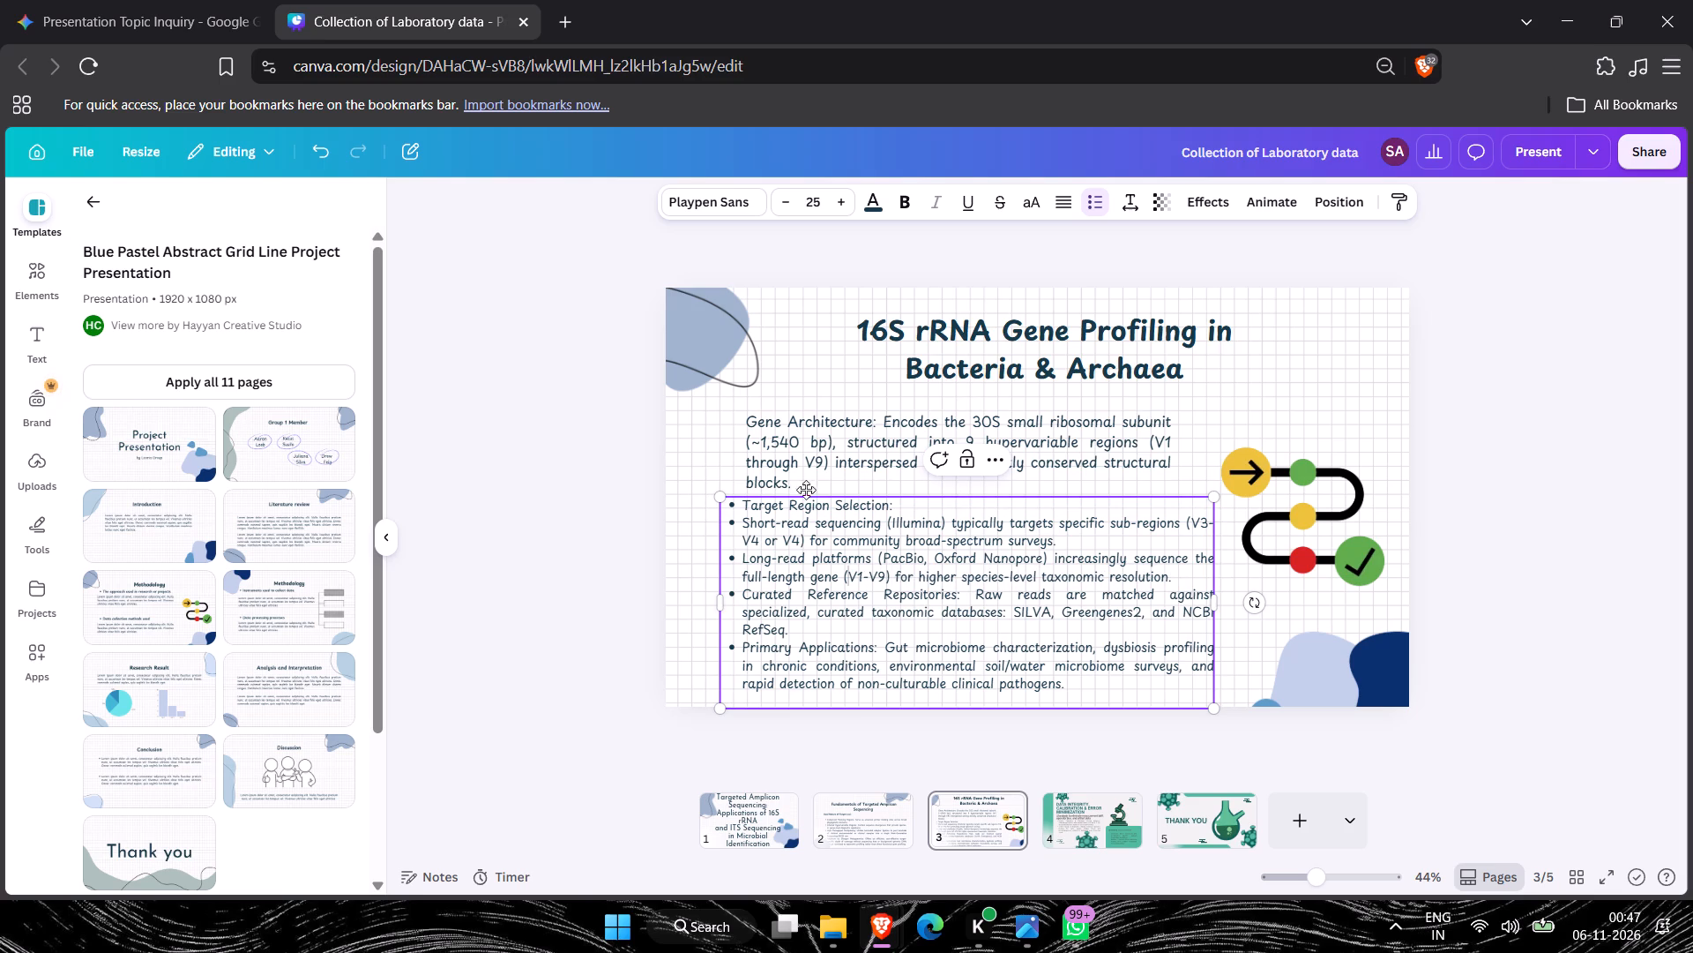
left_click(750, 505)
key("Left")
key("BackSpace")
left_click_drag(881, 505, 721, 494)
left_click(903, 195)
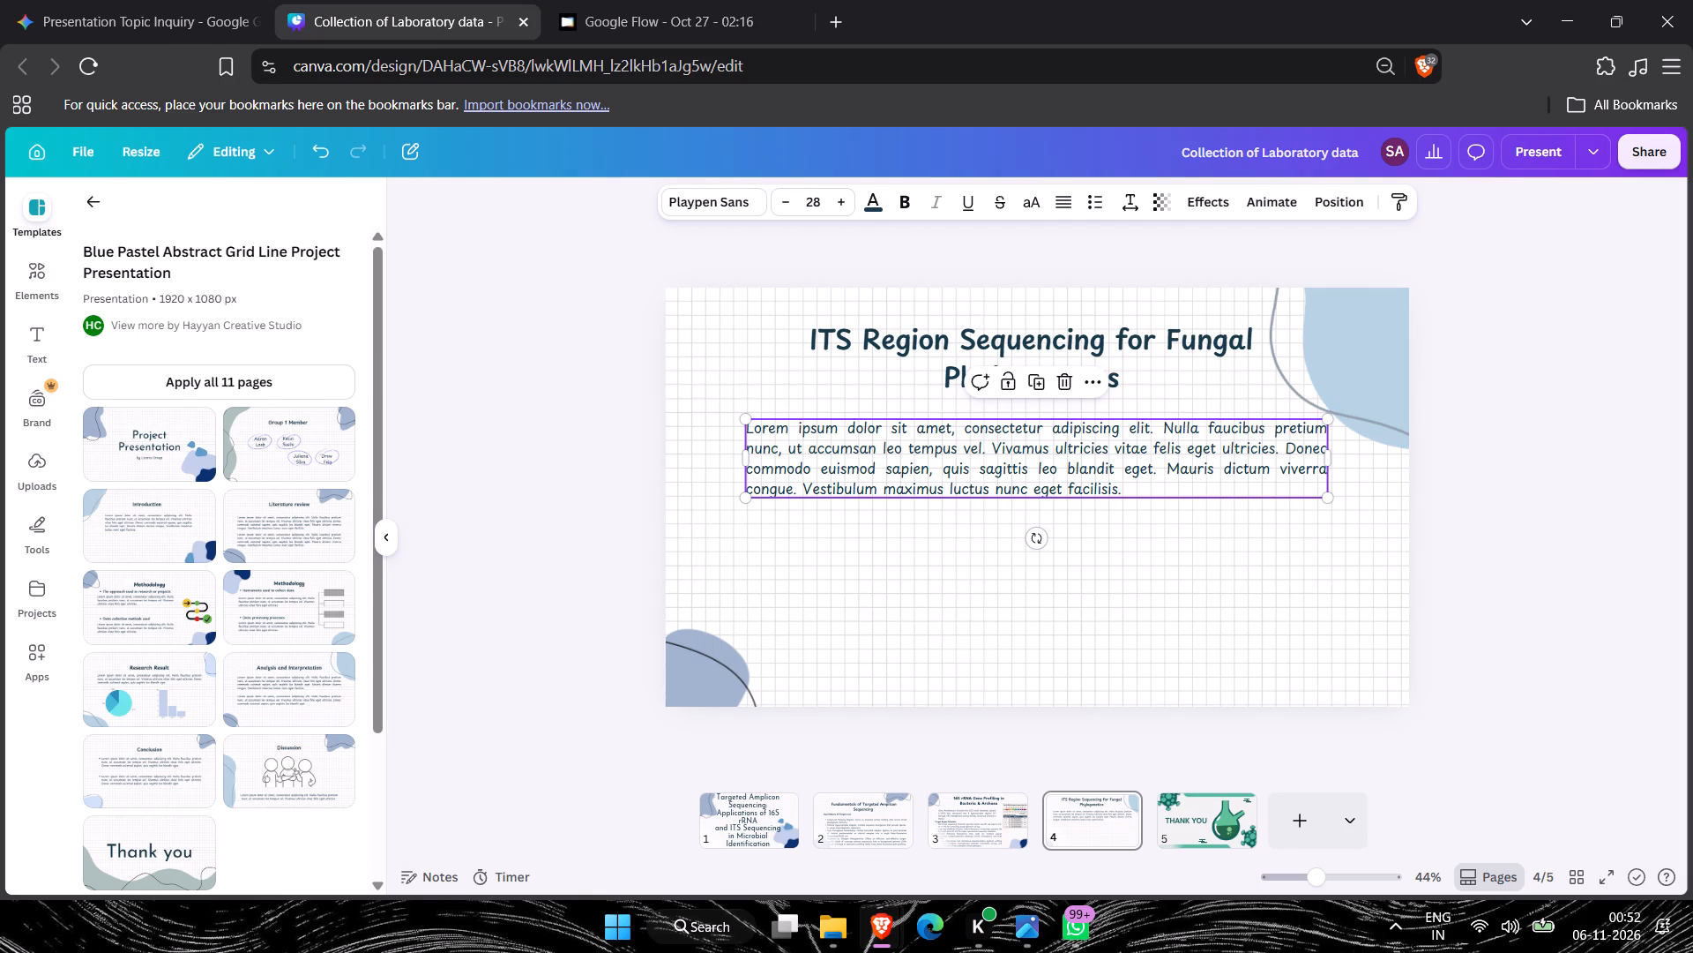
left_click(1040, 479)
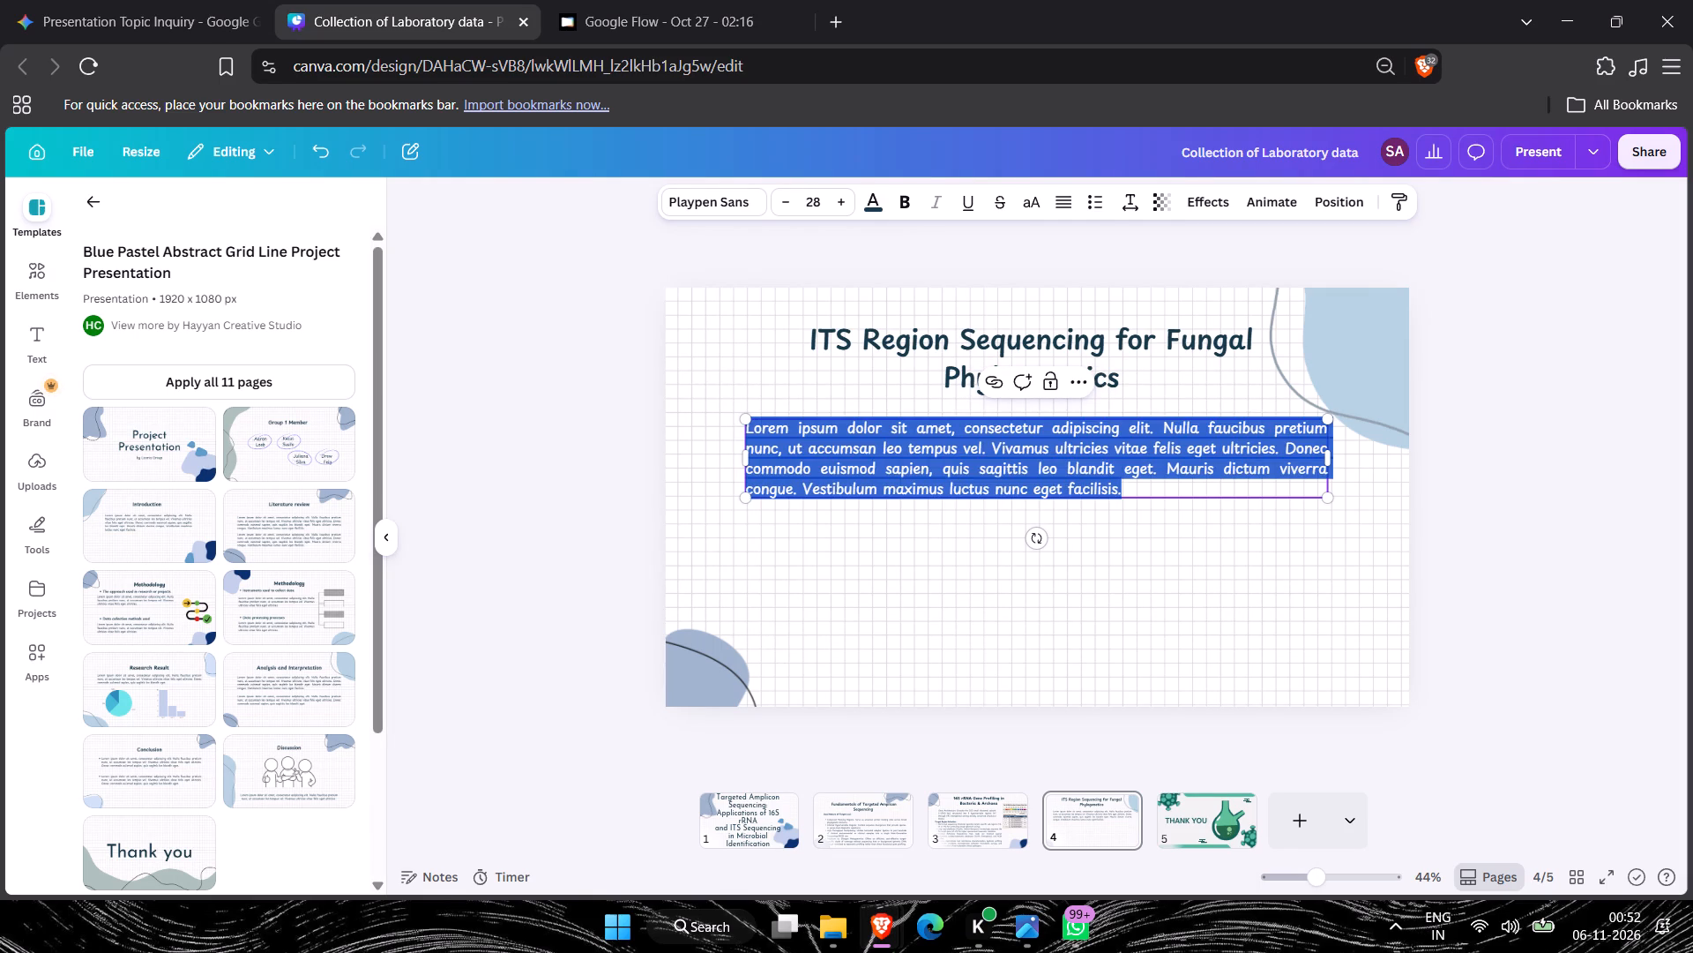
key("ctrl+v")
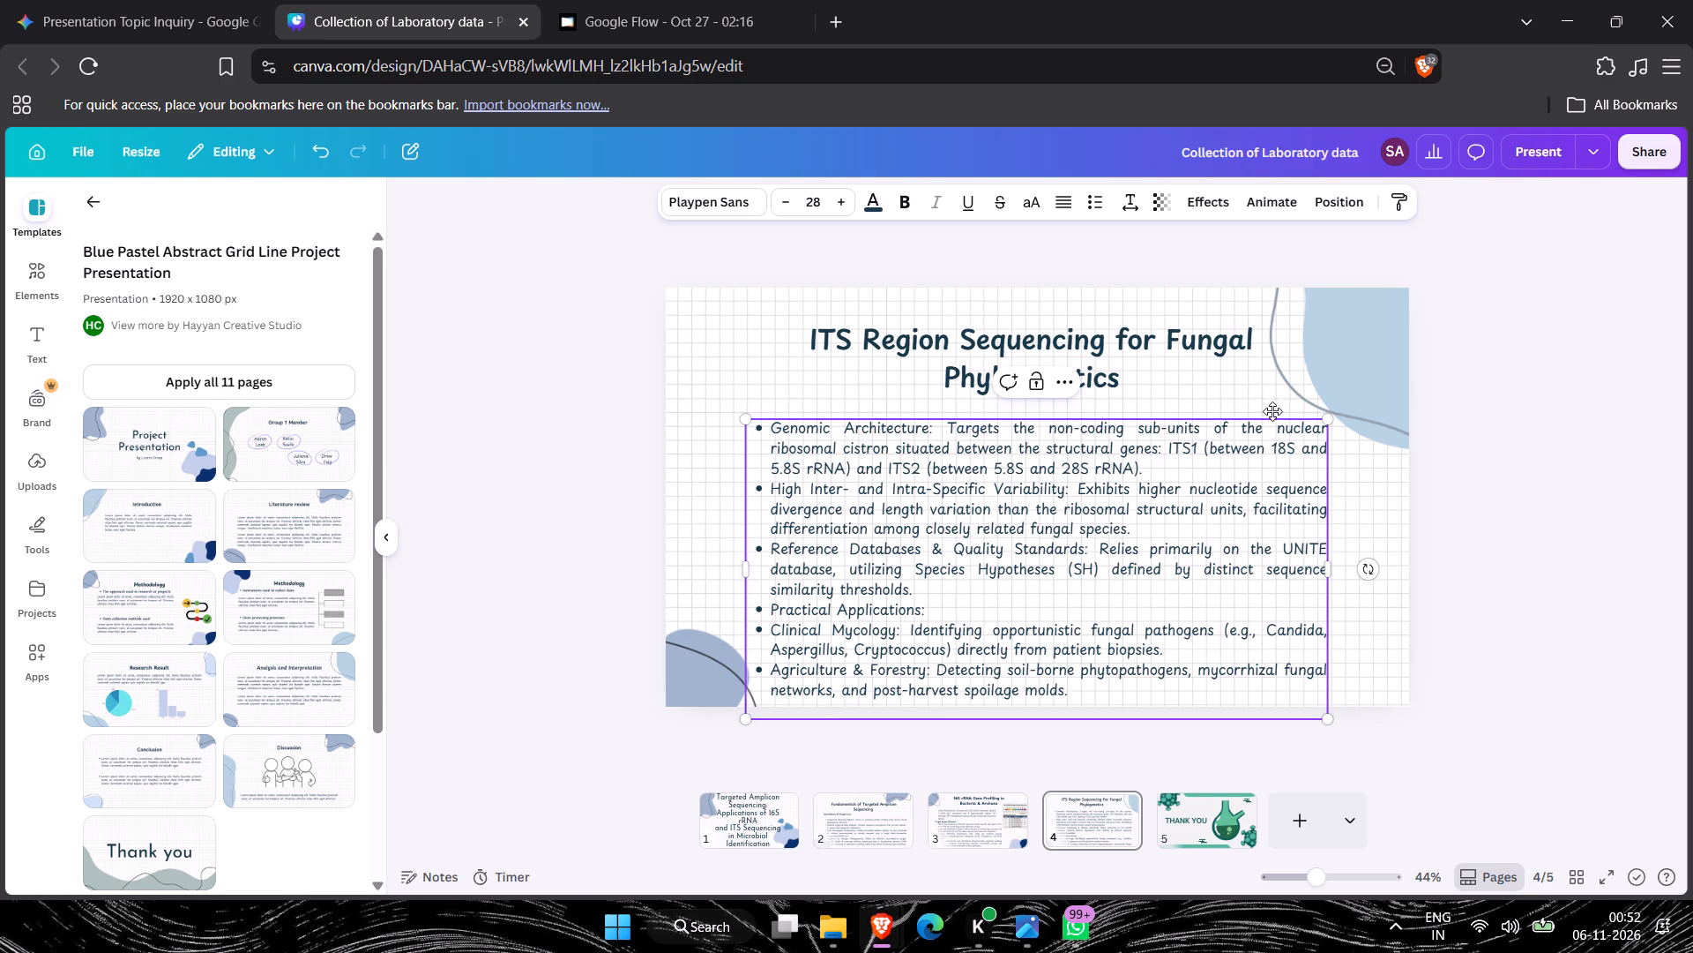
left_click(1516, 465)
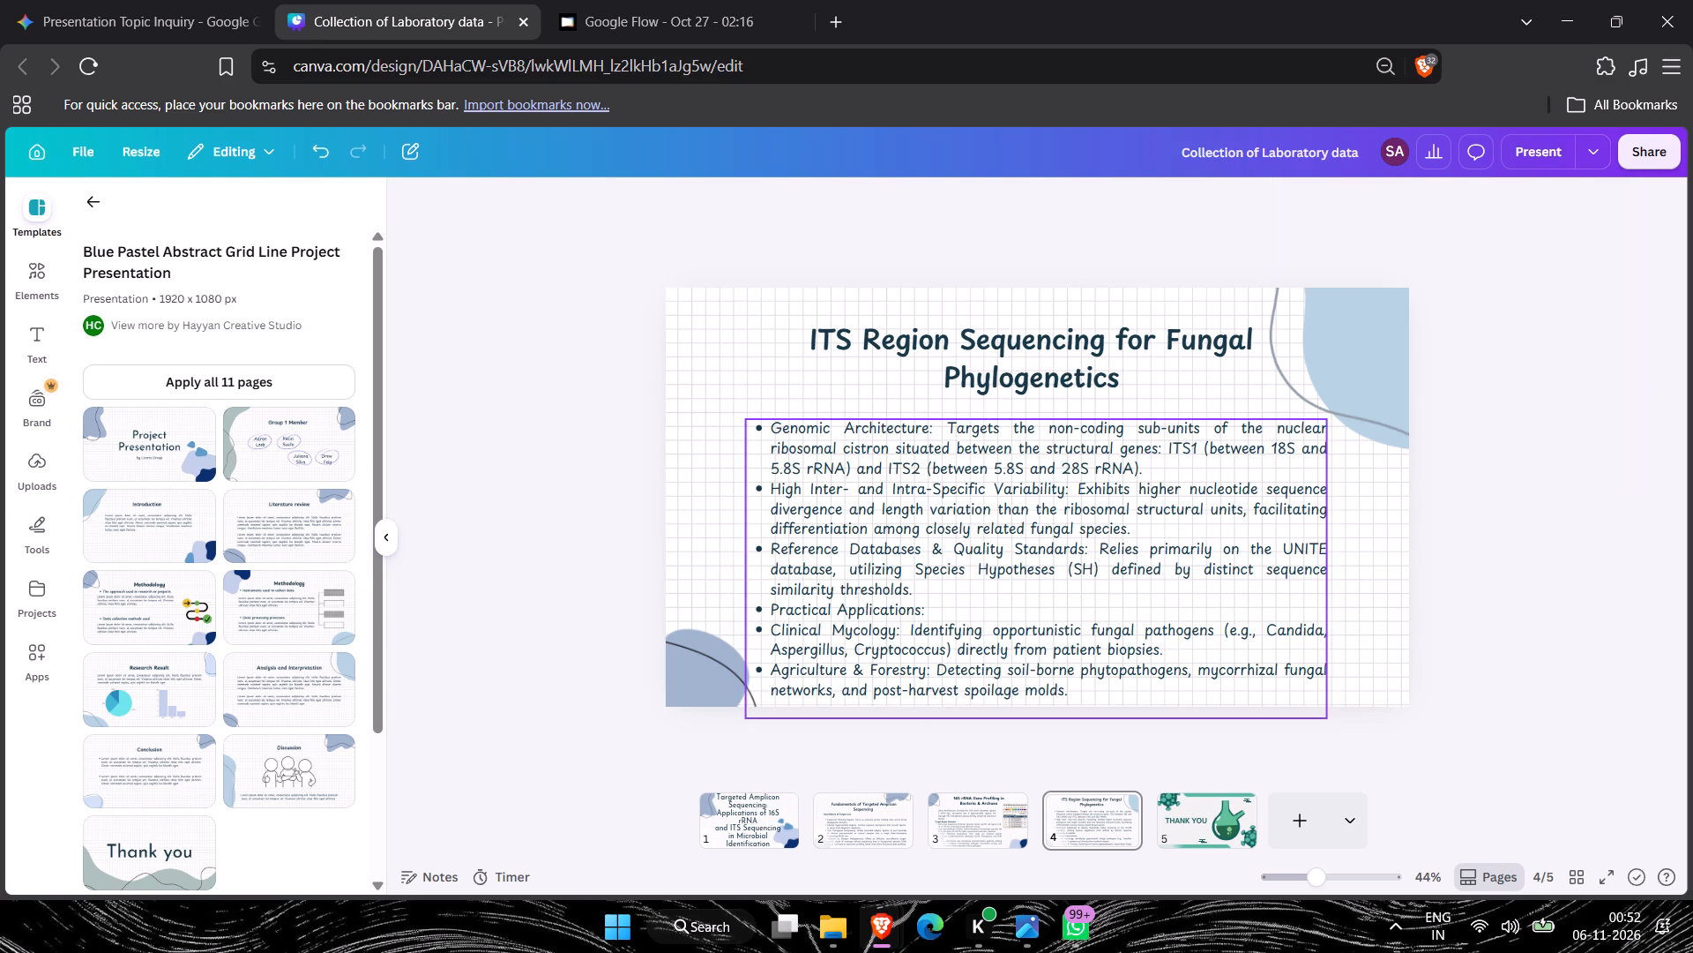
Nudge slide 4's bulleted text box slightly upward, closer to the title.
left_click(1207, 545)
key("Up")
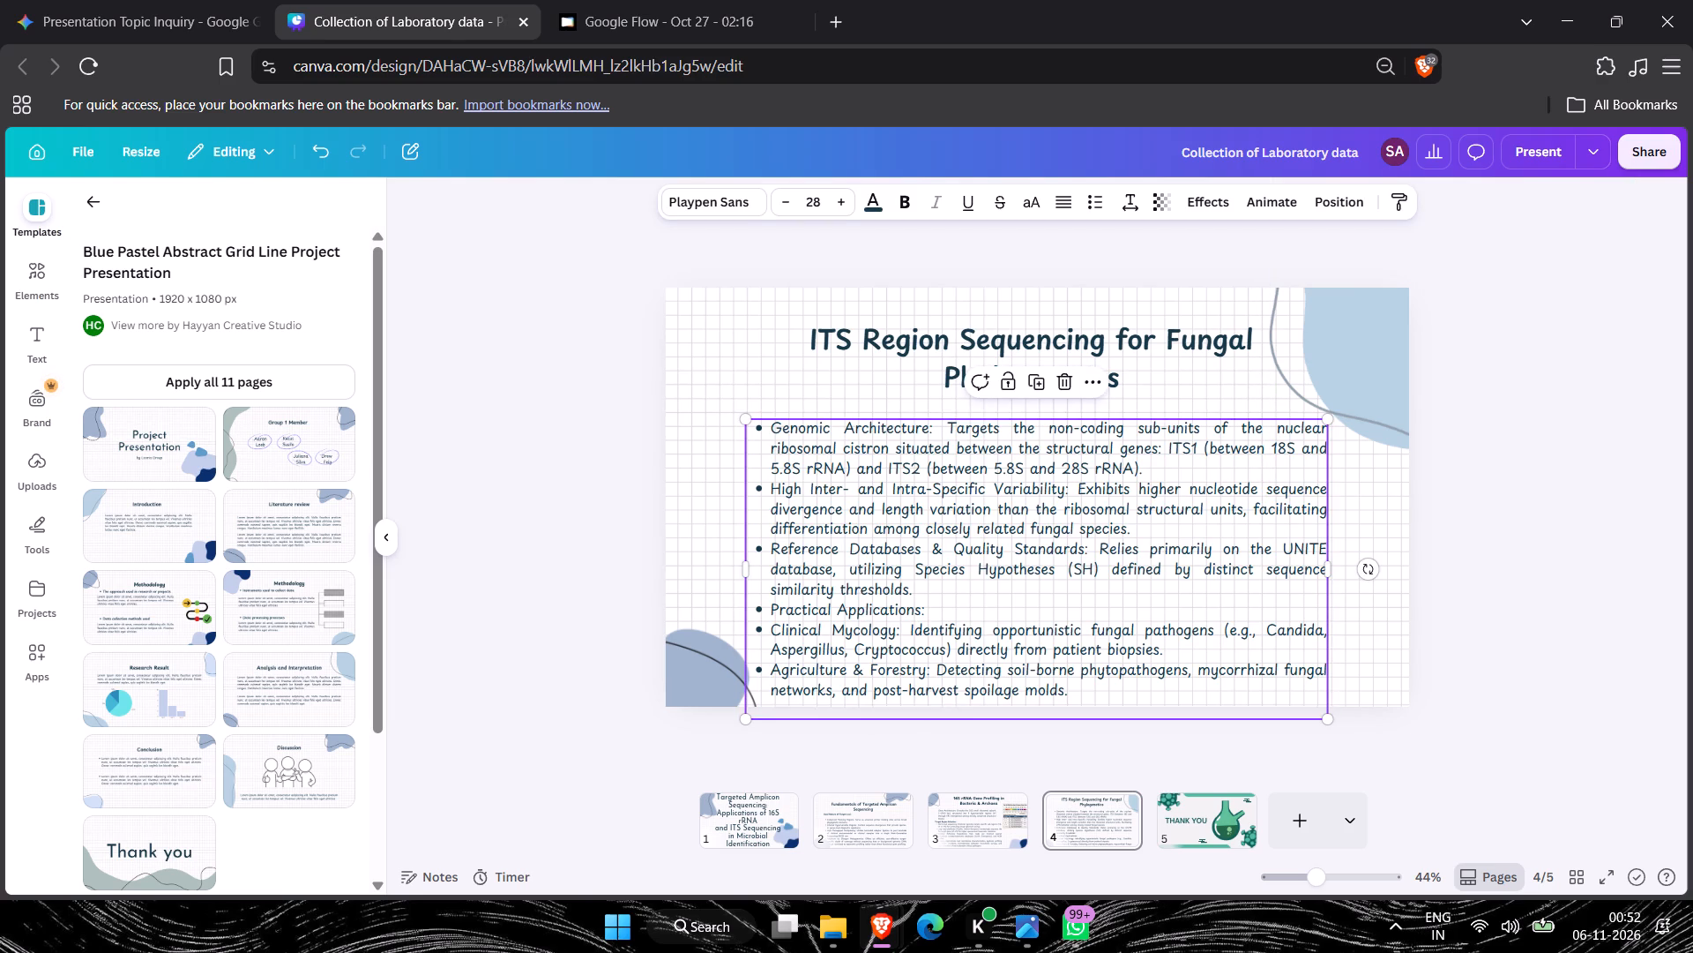
key("Up")
key("Up")
key("Up")
key("Up")
key("Up")
key("Up")
key("Up")
key("Up")
key("Up")
key("Up")
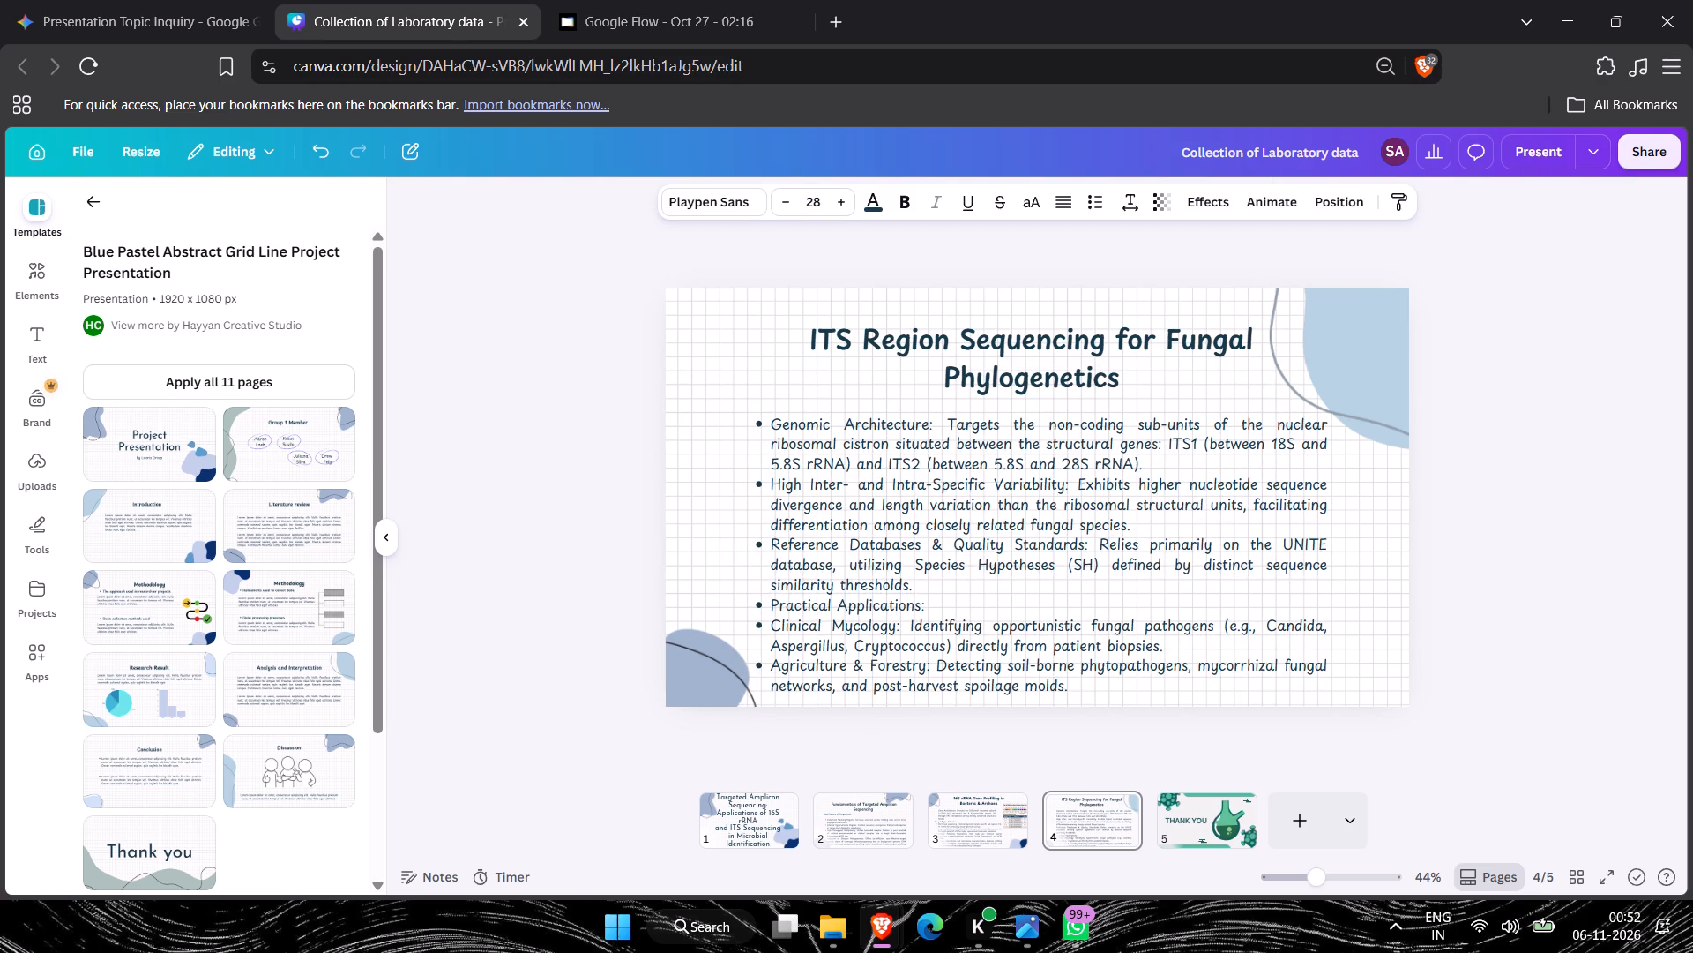
key("Left")
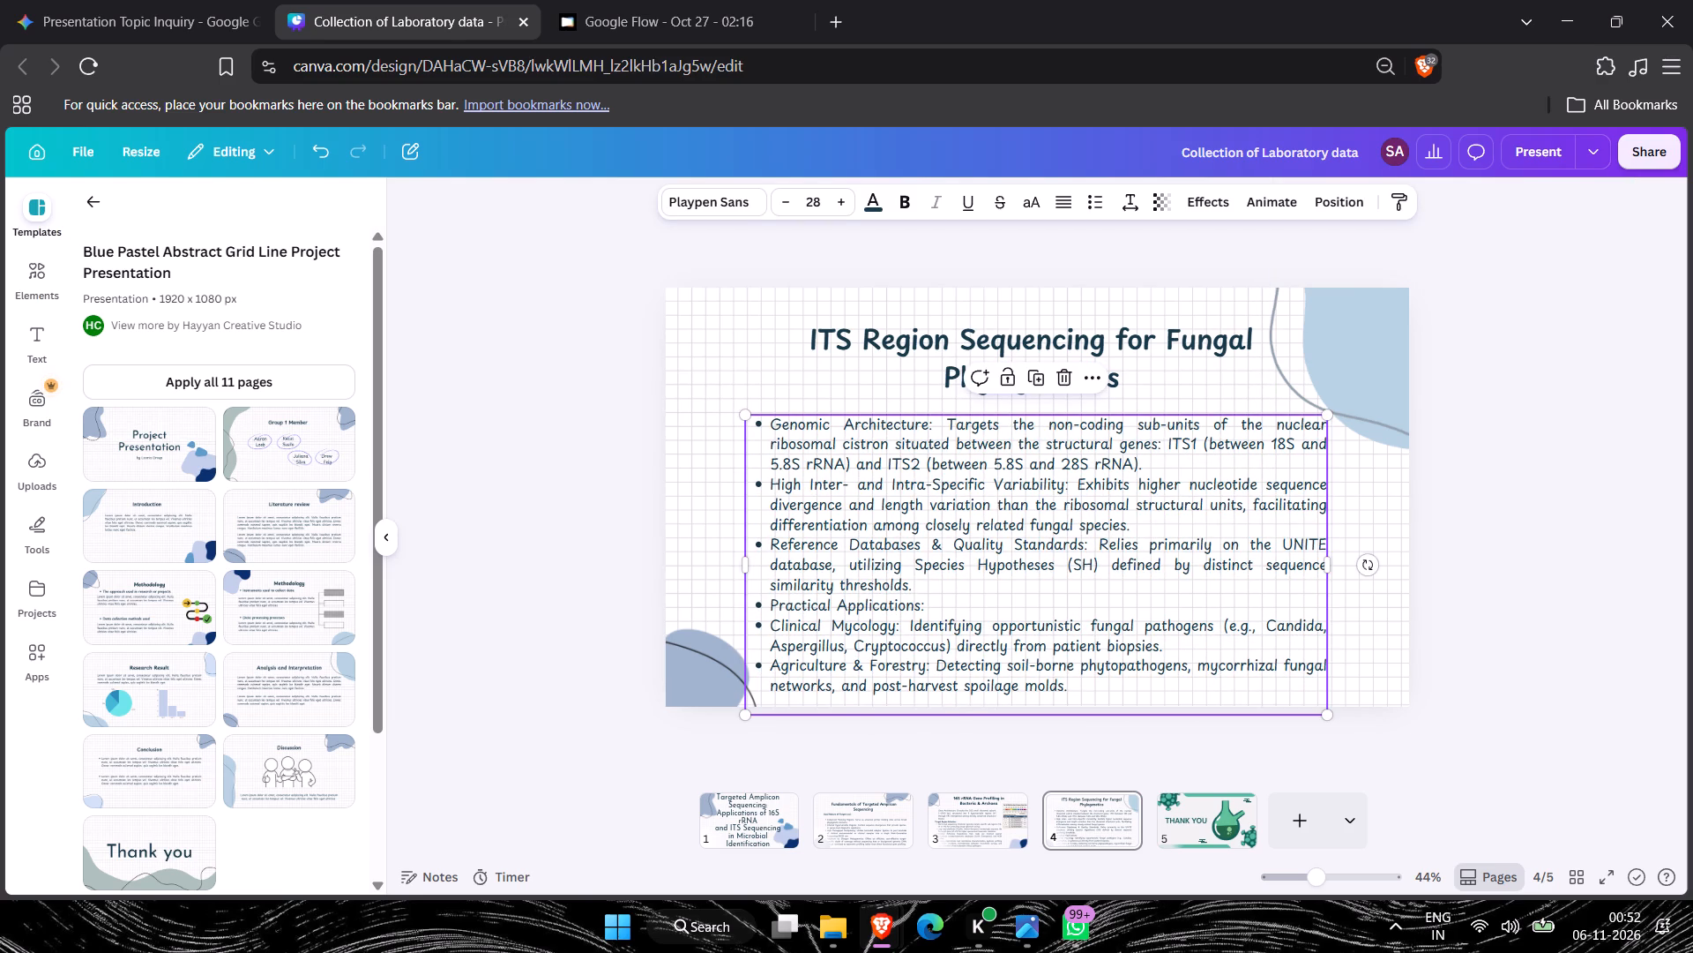
Bold the labels "Genomic Architecture", "High Inter- and Intra-Specific Variability" and "Reference Databases & Quality Standards" in slide 4's bullets.
left_click(917, 427)
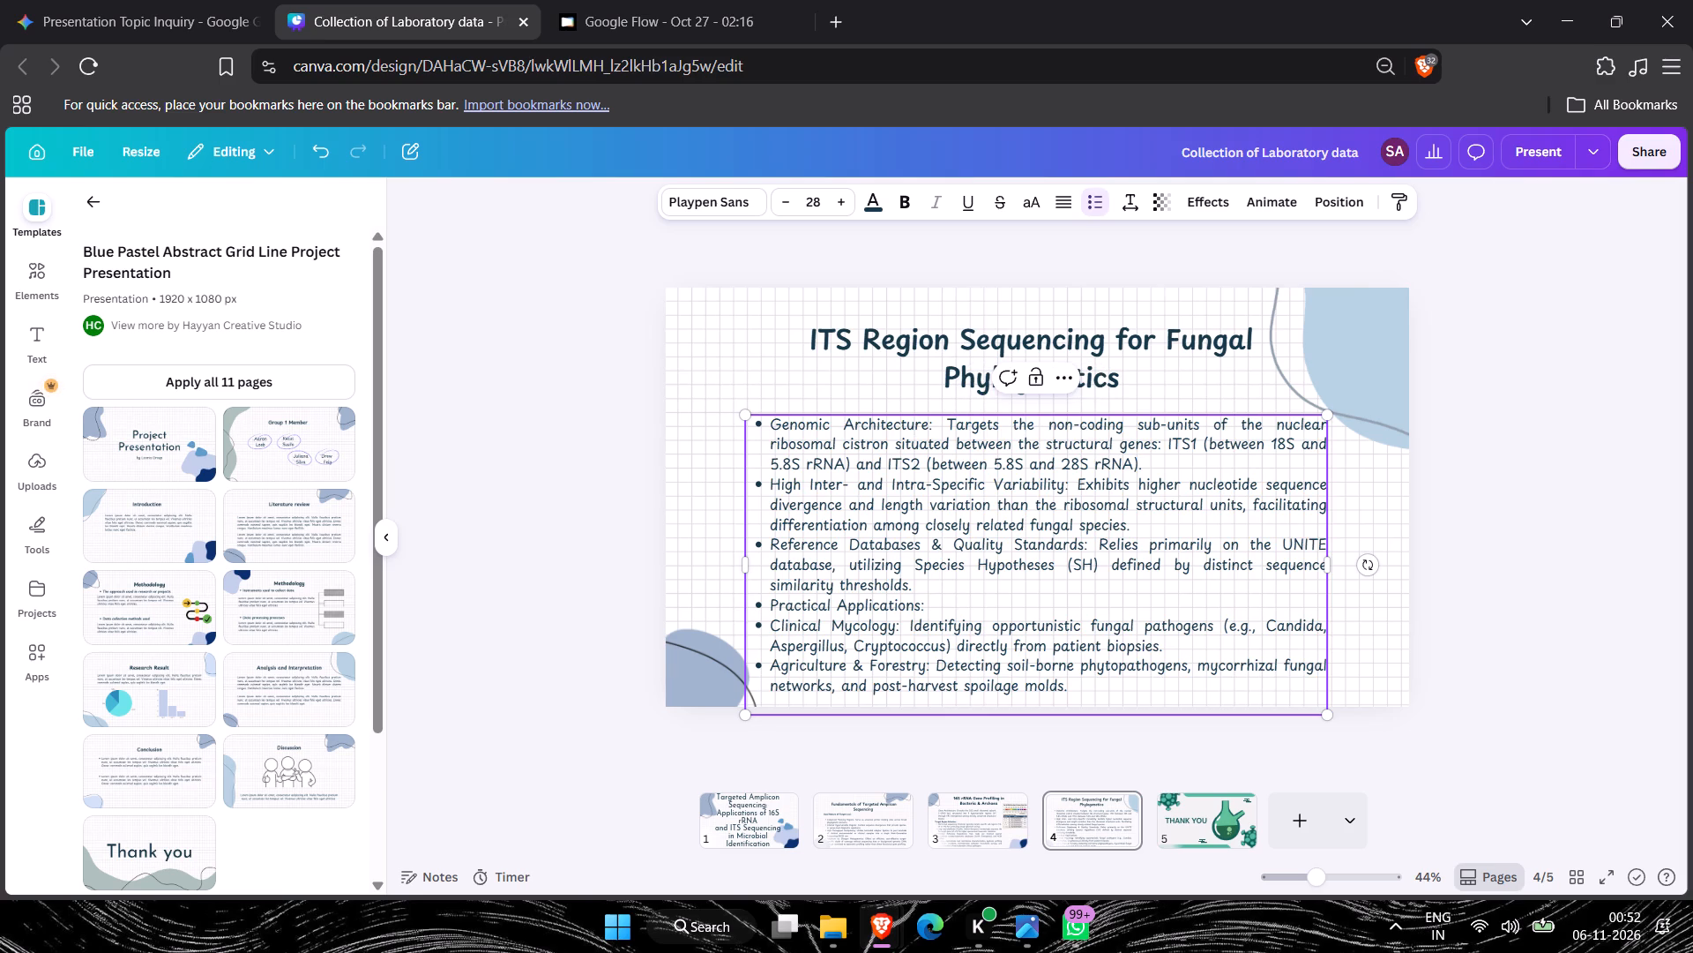
left_click_drag(926, 423, 783, 436)
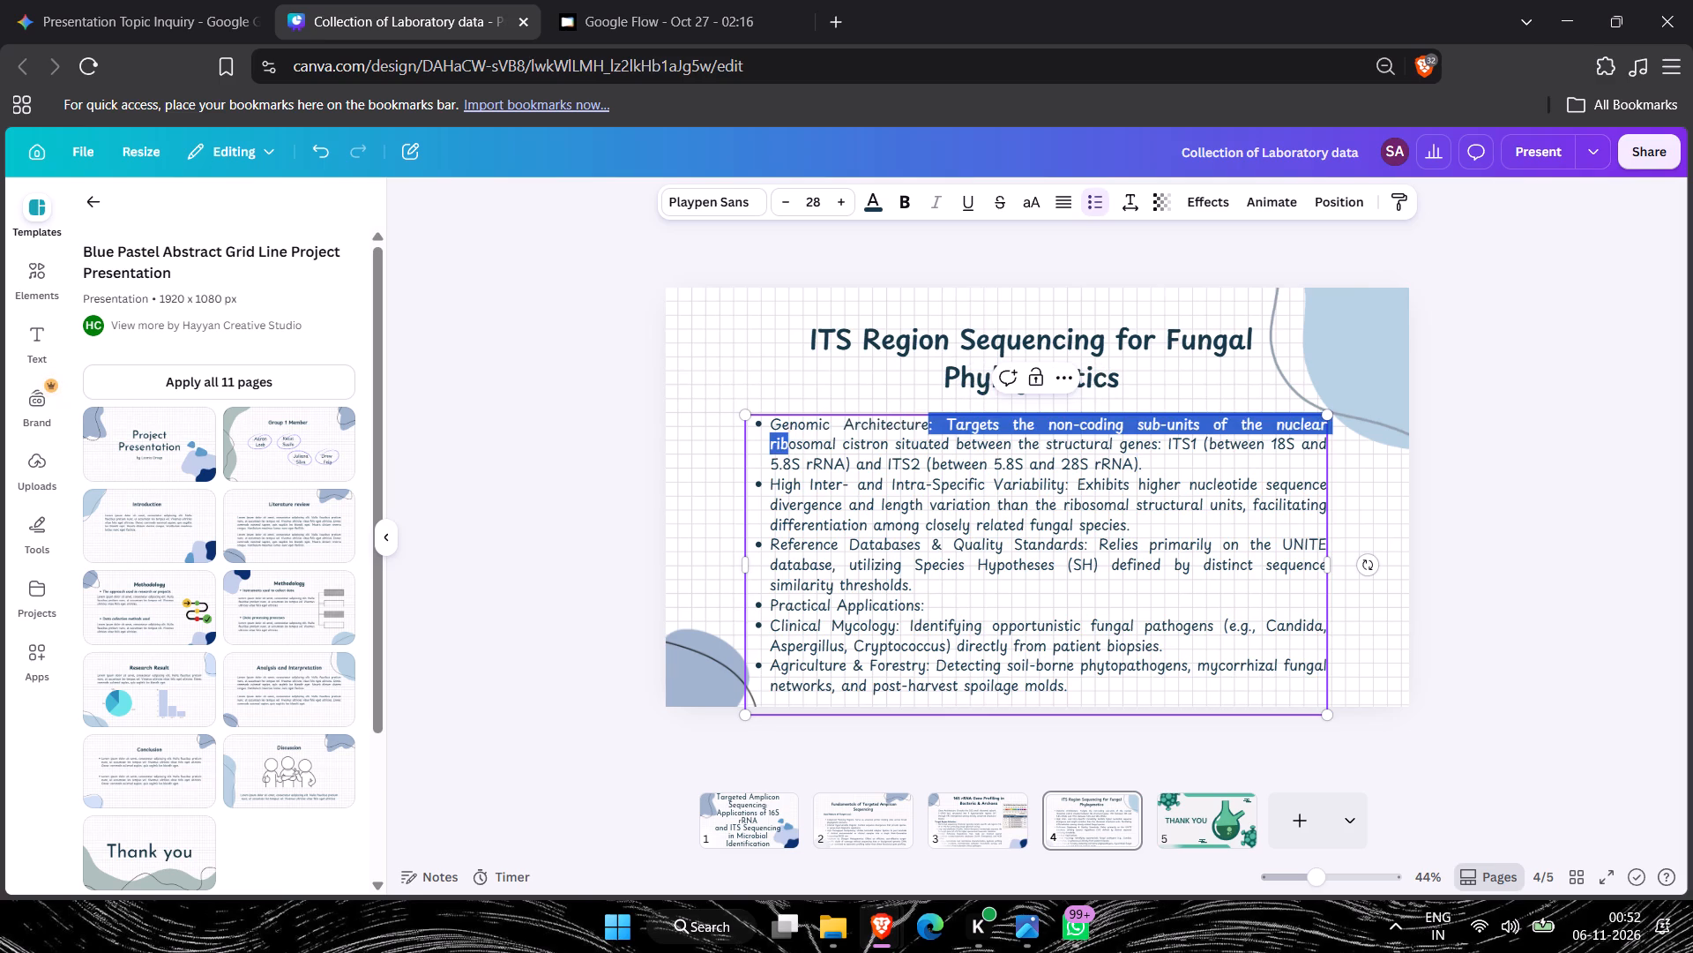
left_click_drag(783, 436, 770, 426)
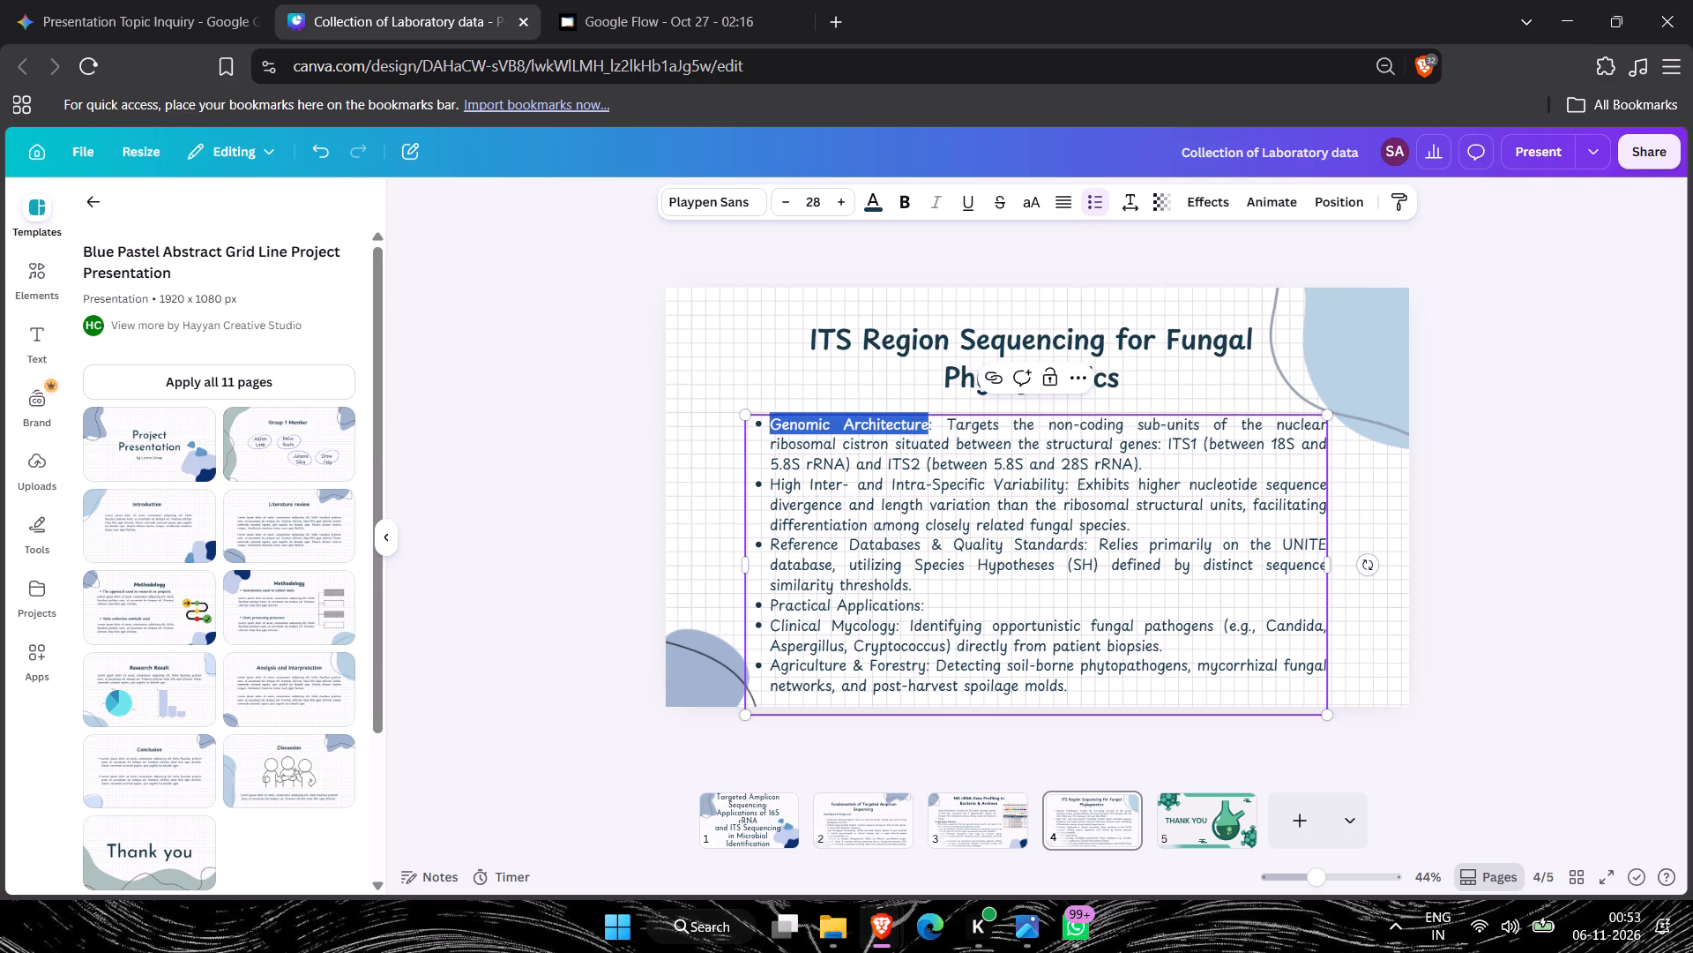
key("ctrl+b")
left_click_drag(772, 484, 999, 482)
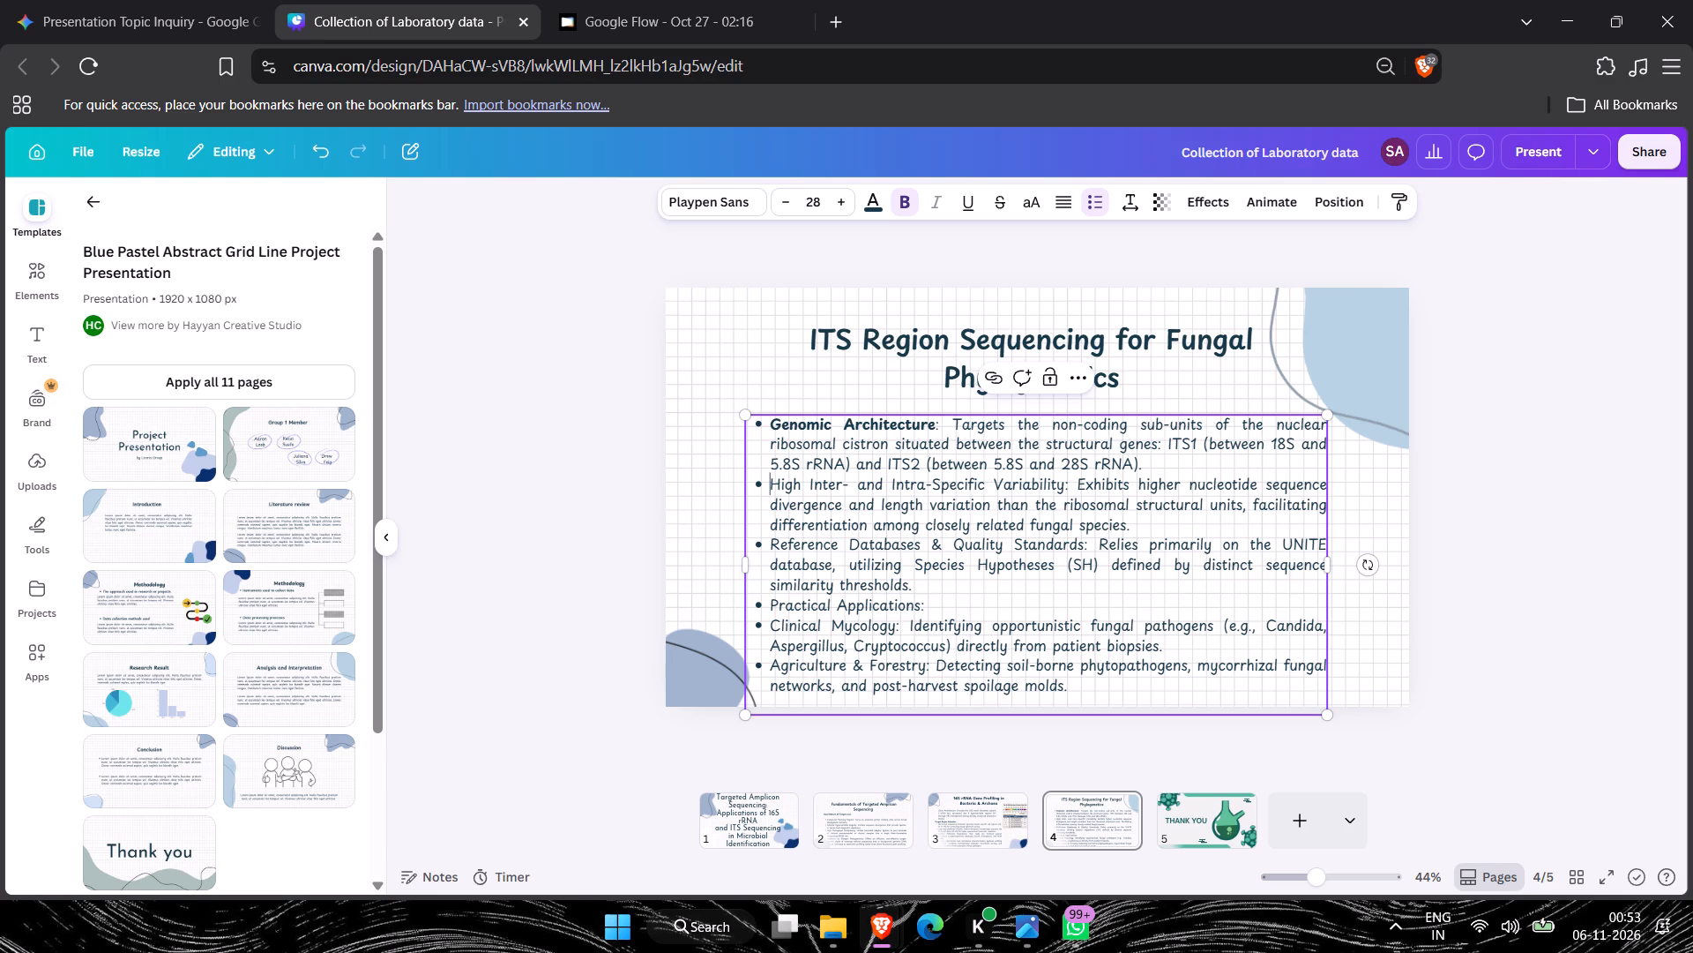
left_click_drag(999, 482, 1063, 483)
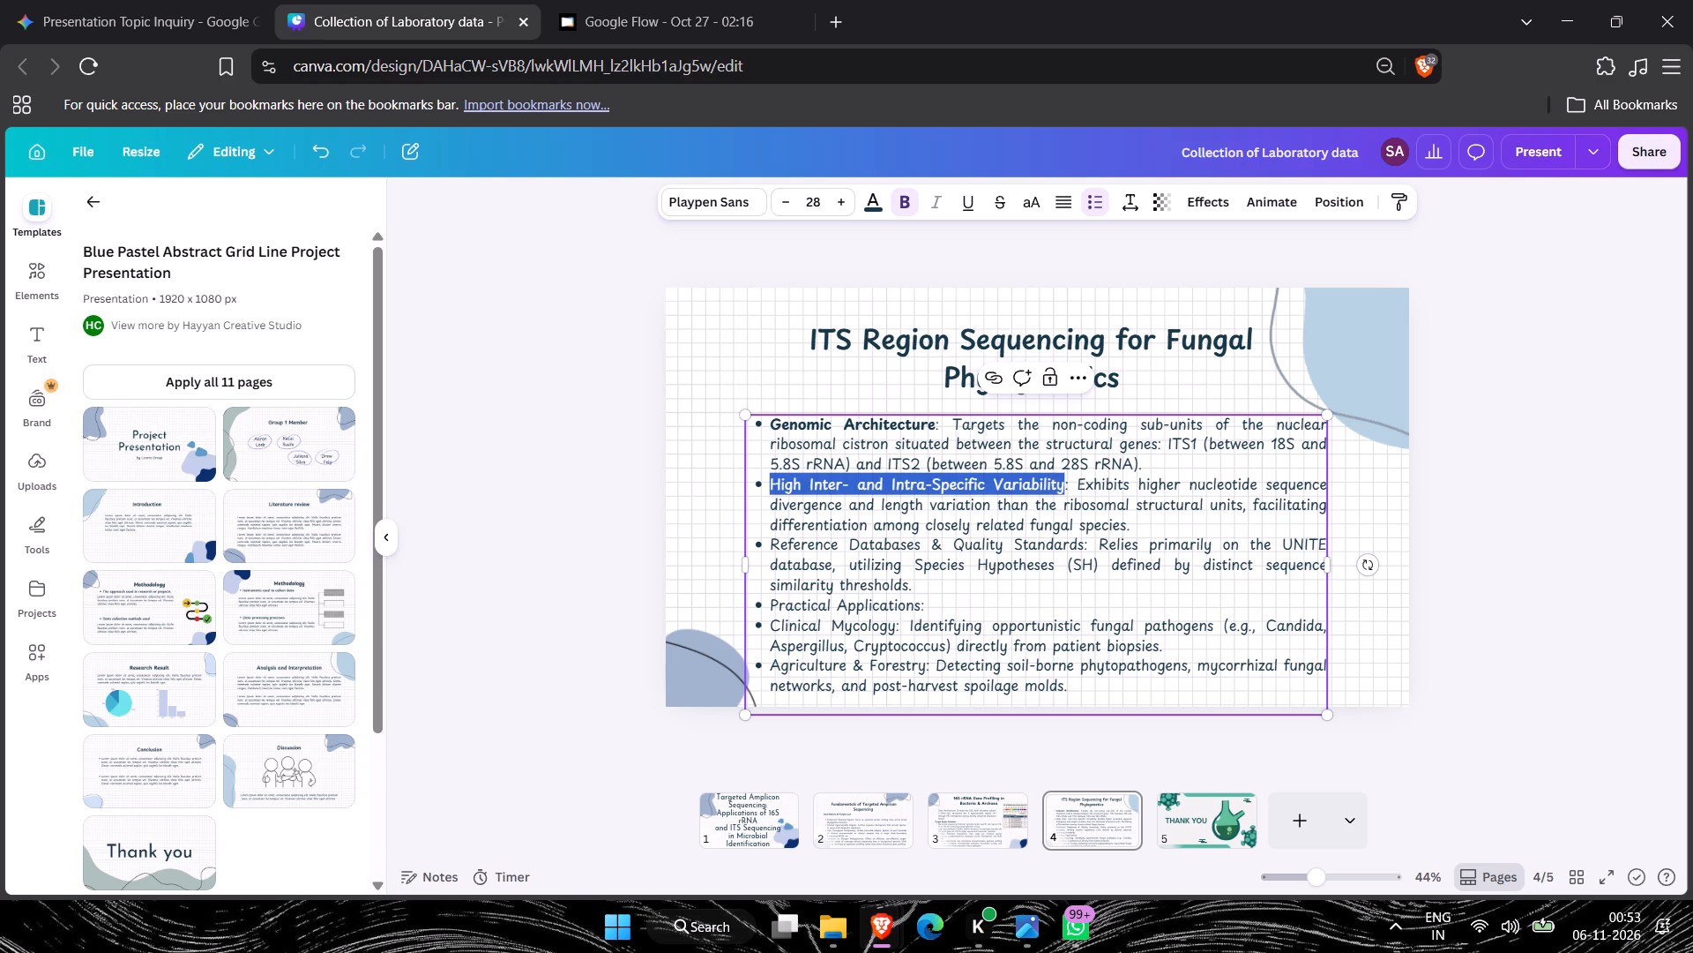
left_click_drag(1063, 483, 1064, 483)
key("ctrl+b")
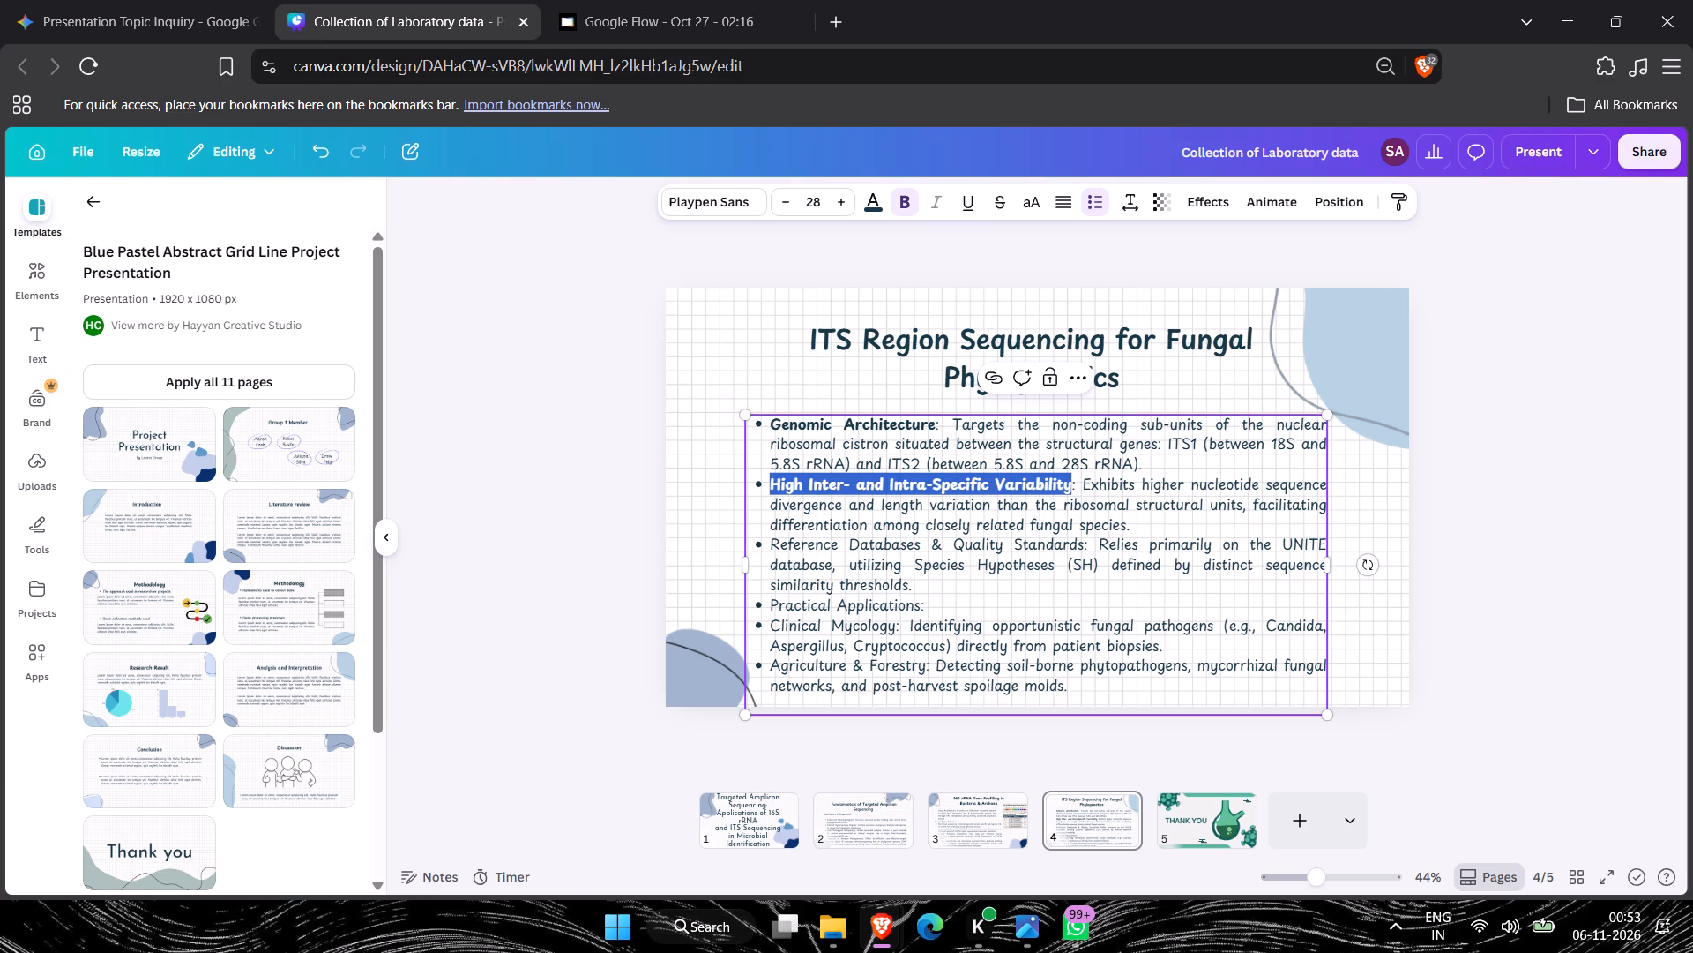
left_click_drag(773, 541, 1097, 522)
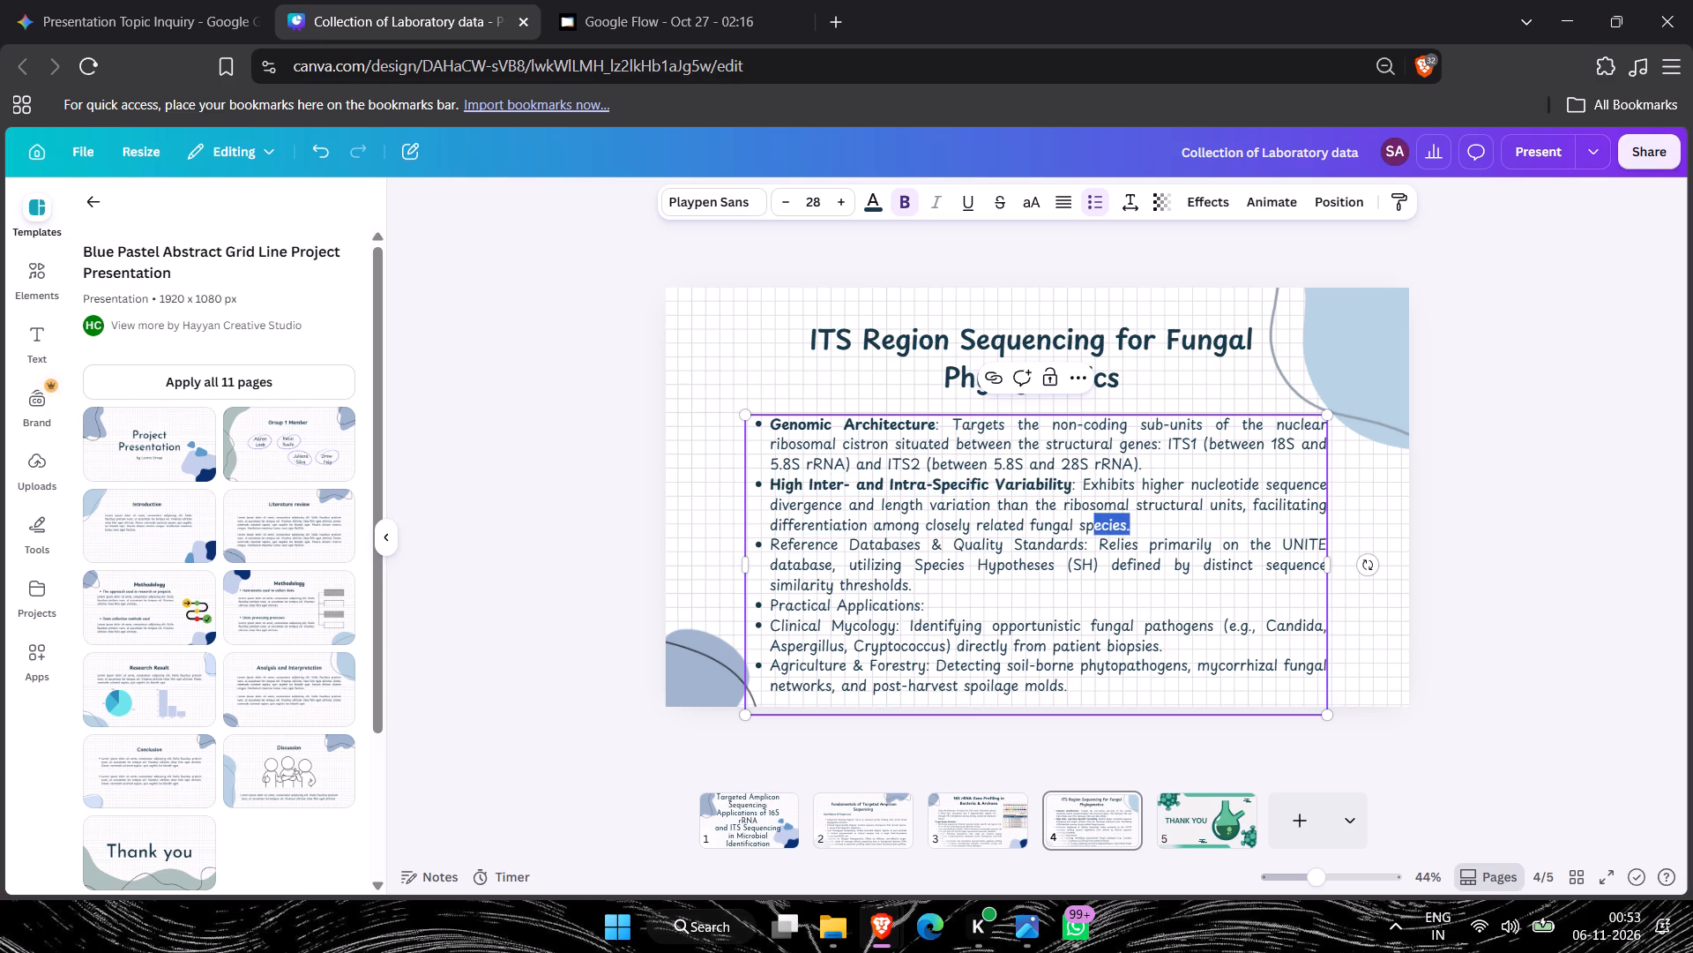
left_click_drag(1097, 522, 1083, 540)
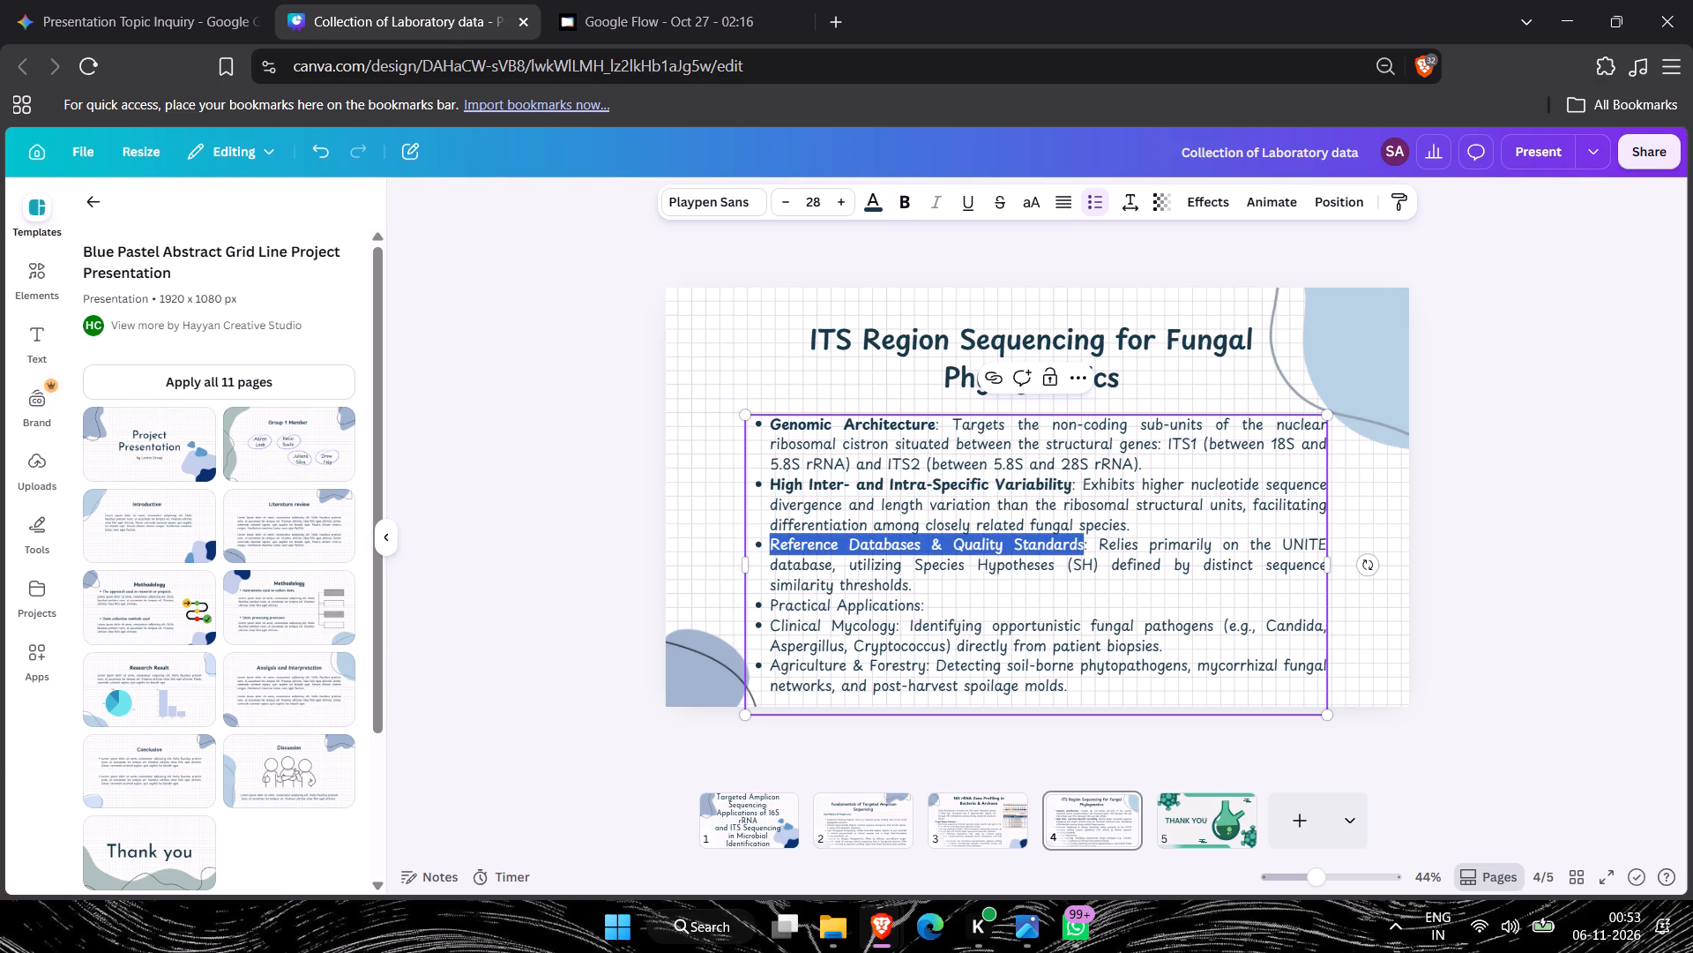
key("ctrl+b")
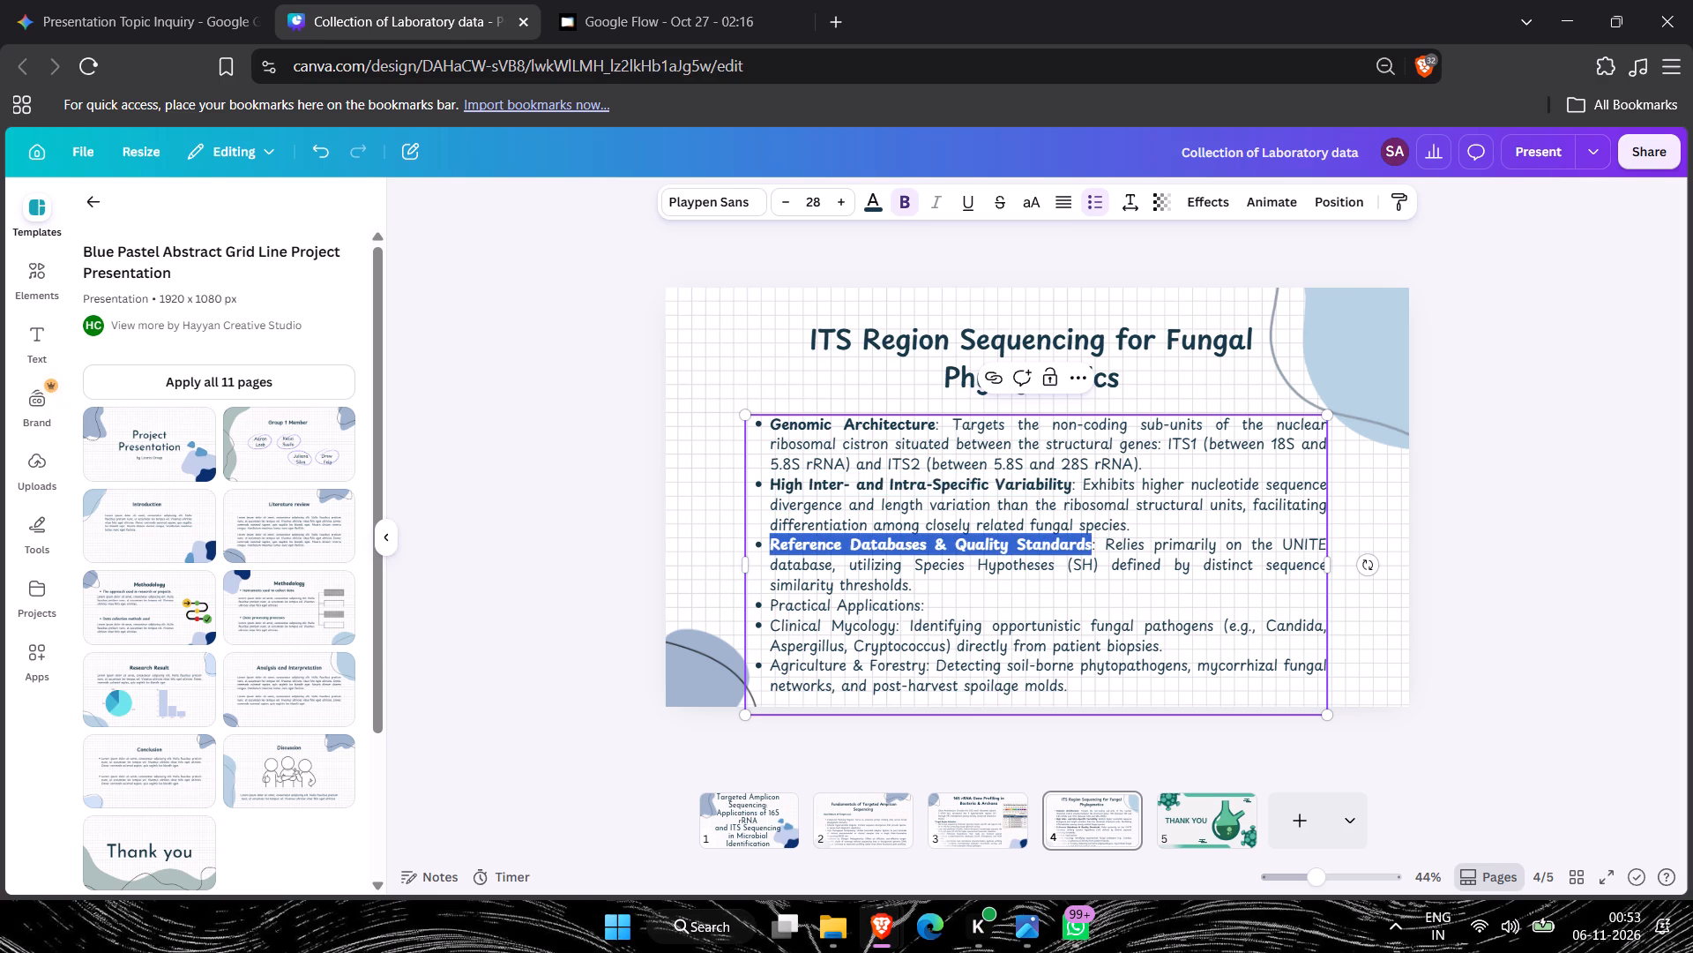
Turn slide 4's "Practical Applications" line into a subheading by removing its bullet, bolding the label and setting it to size 29.
left_click_drag(774, 614, 818, 615)
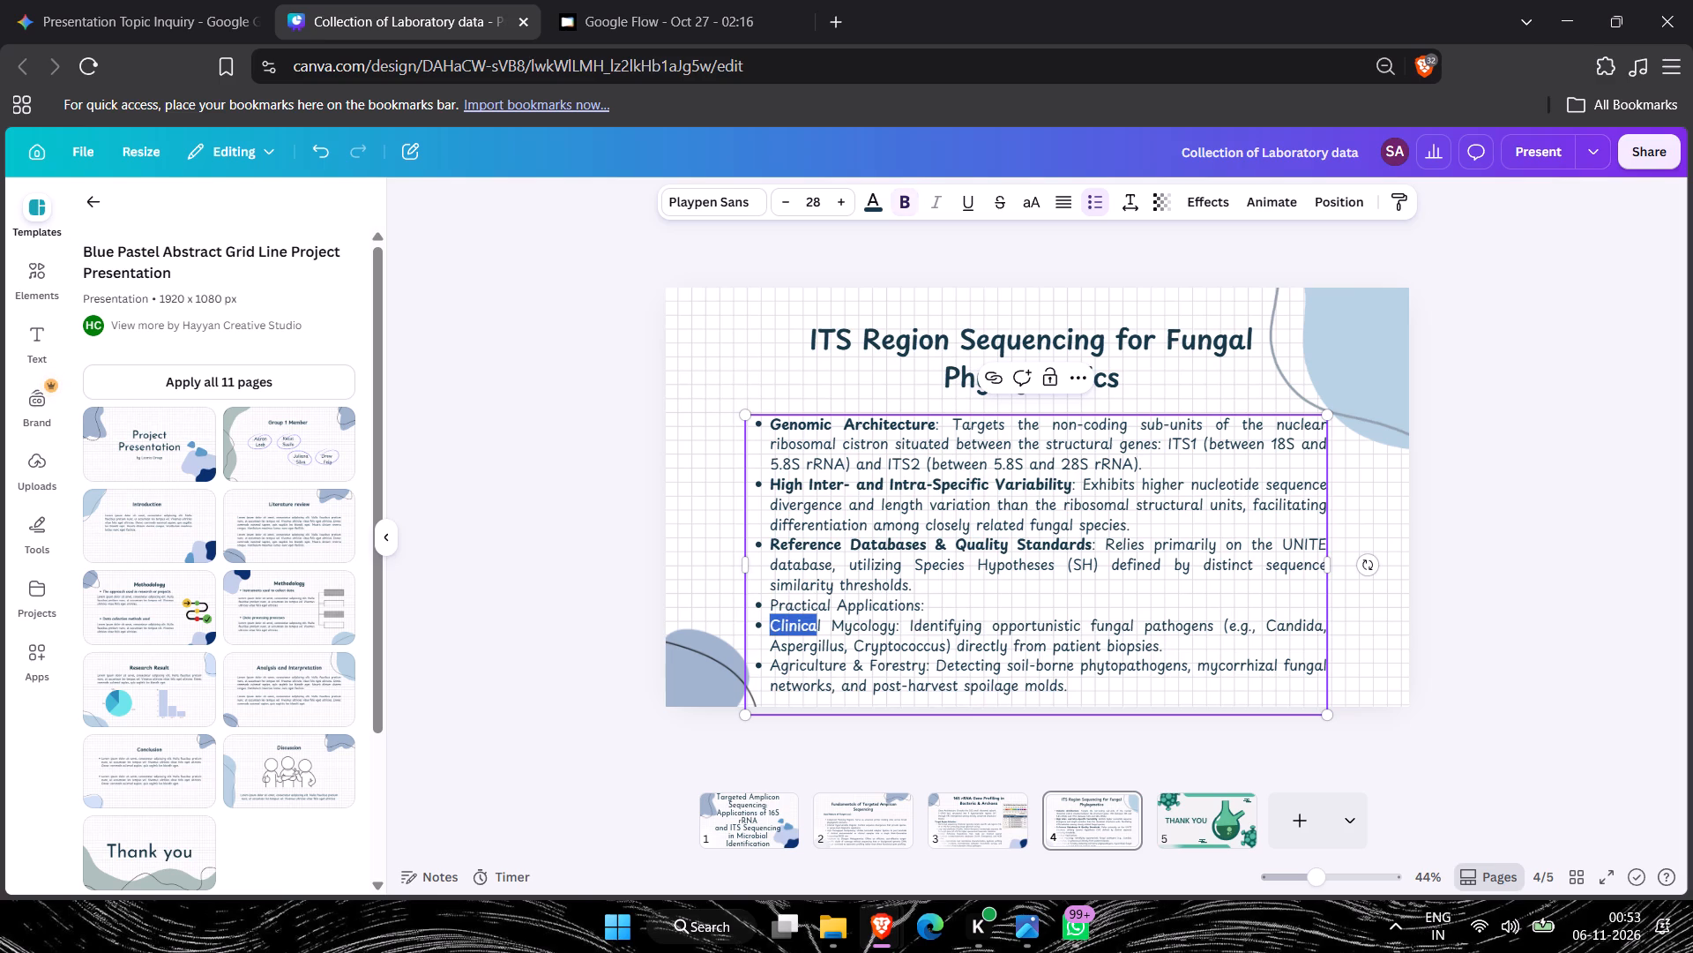
left_click(770, 602)
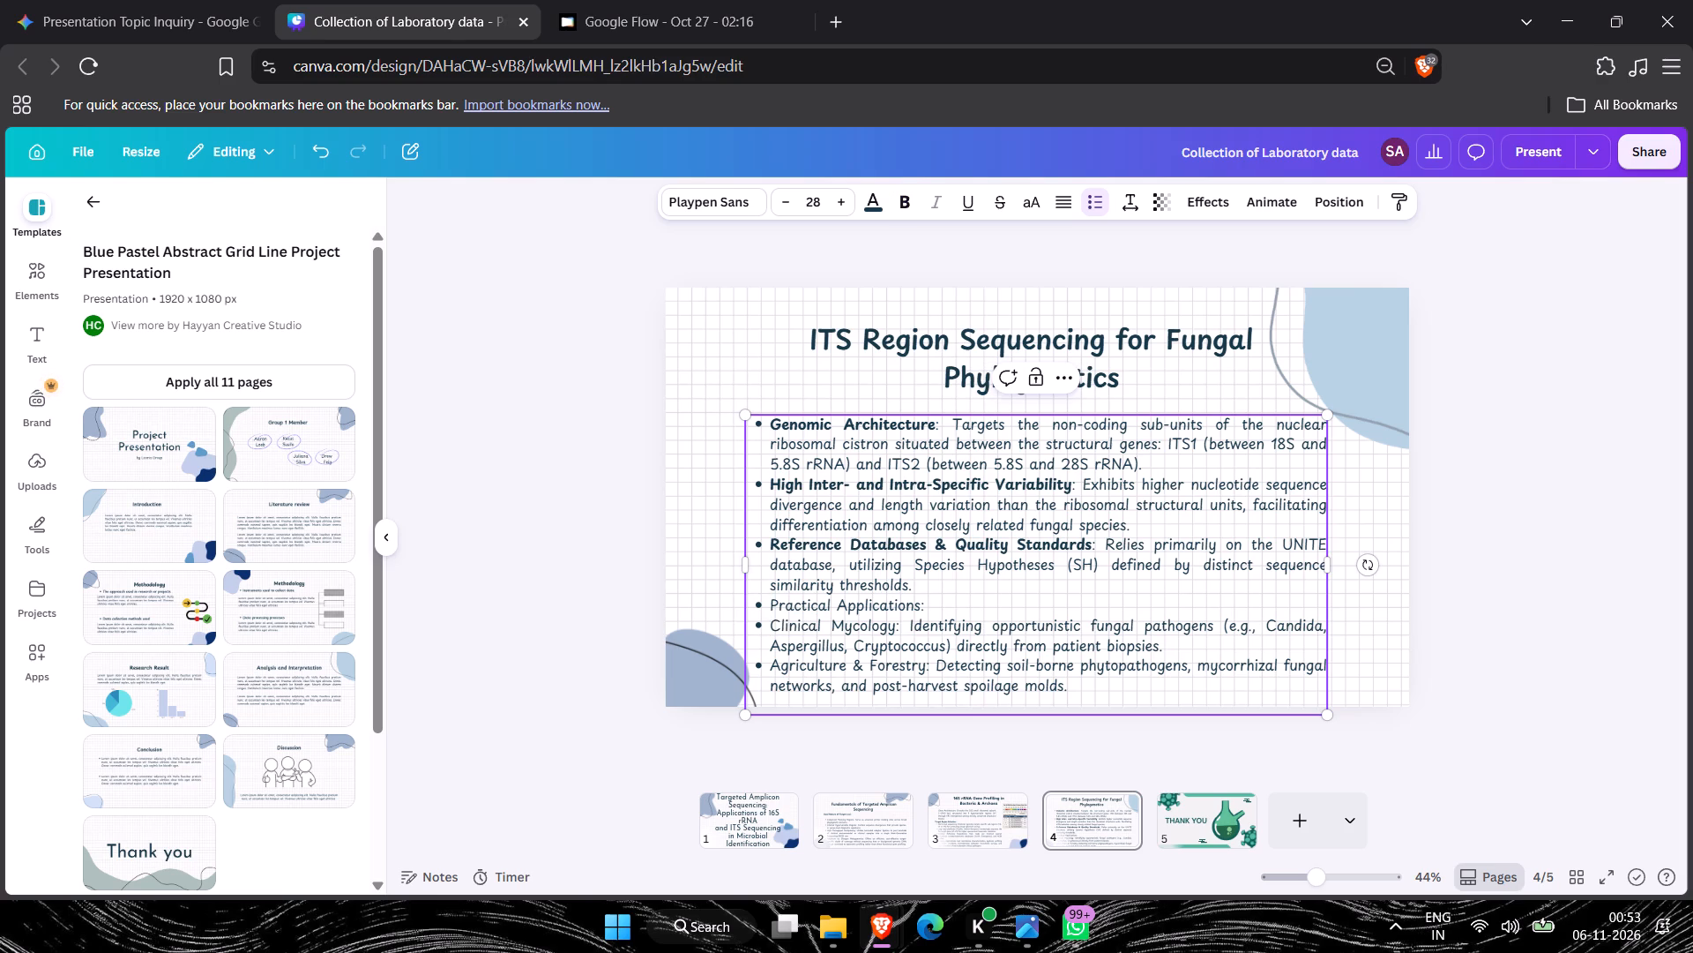
key("BackSpace")
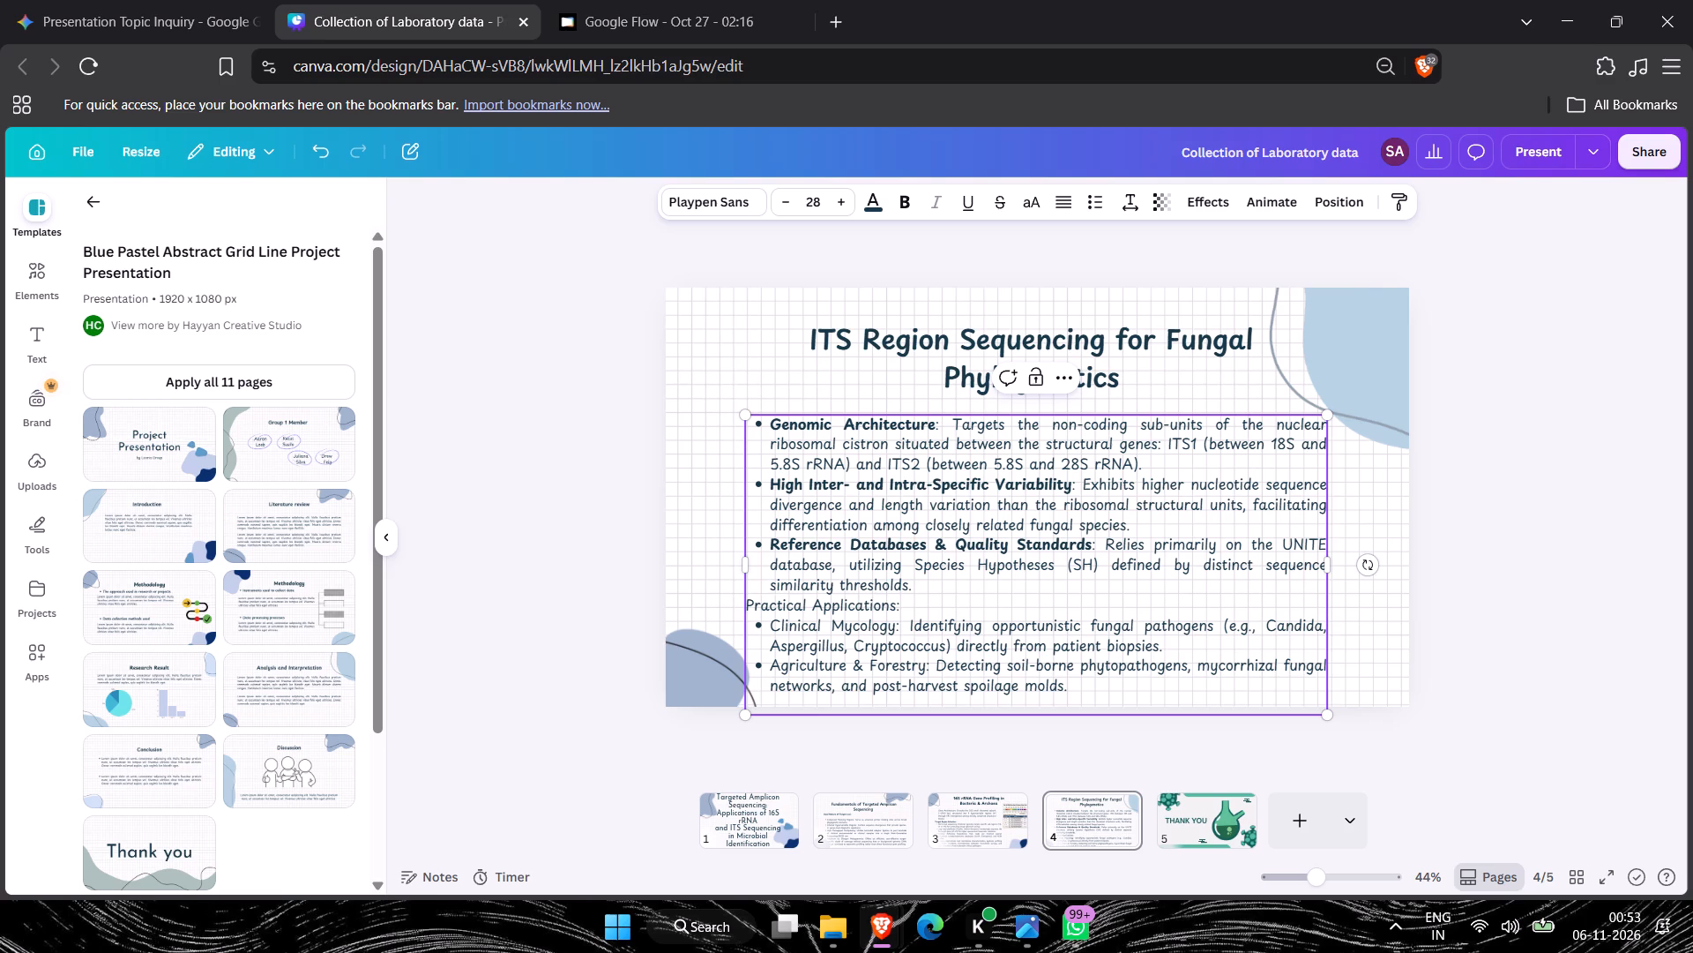
left_click_drag(904, 615, 857, 619)
left_click_drag(857, 619, 855, 619)
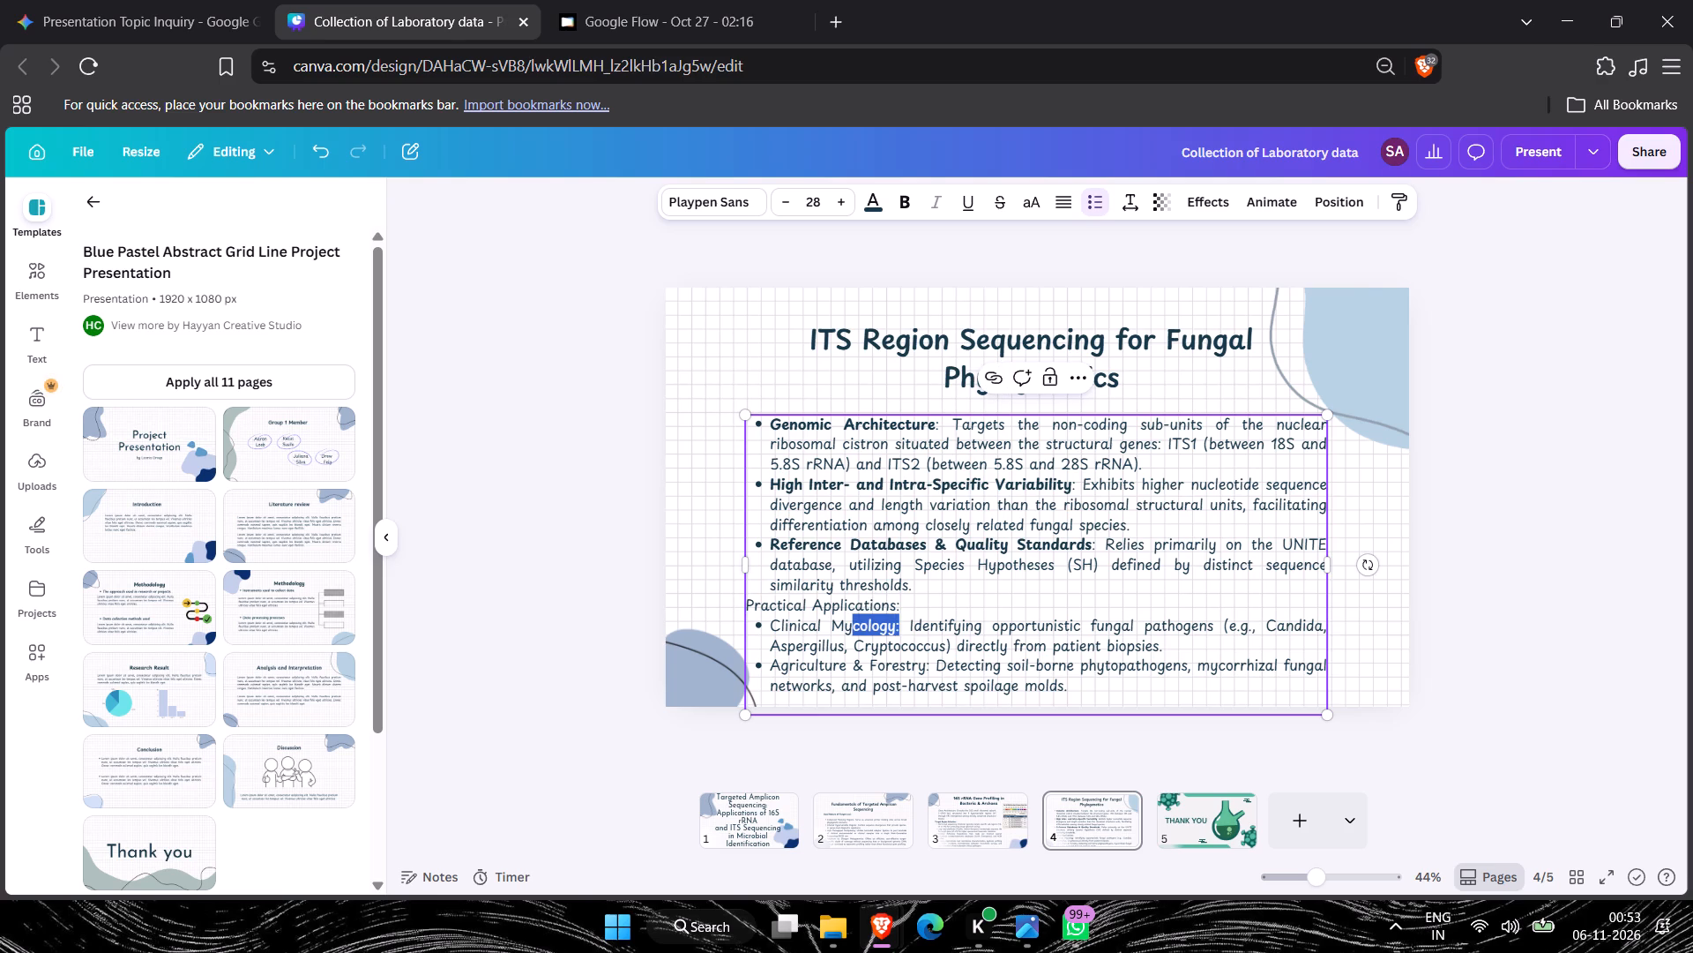
left_click_drag(897, 601, 750, 612)
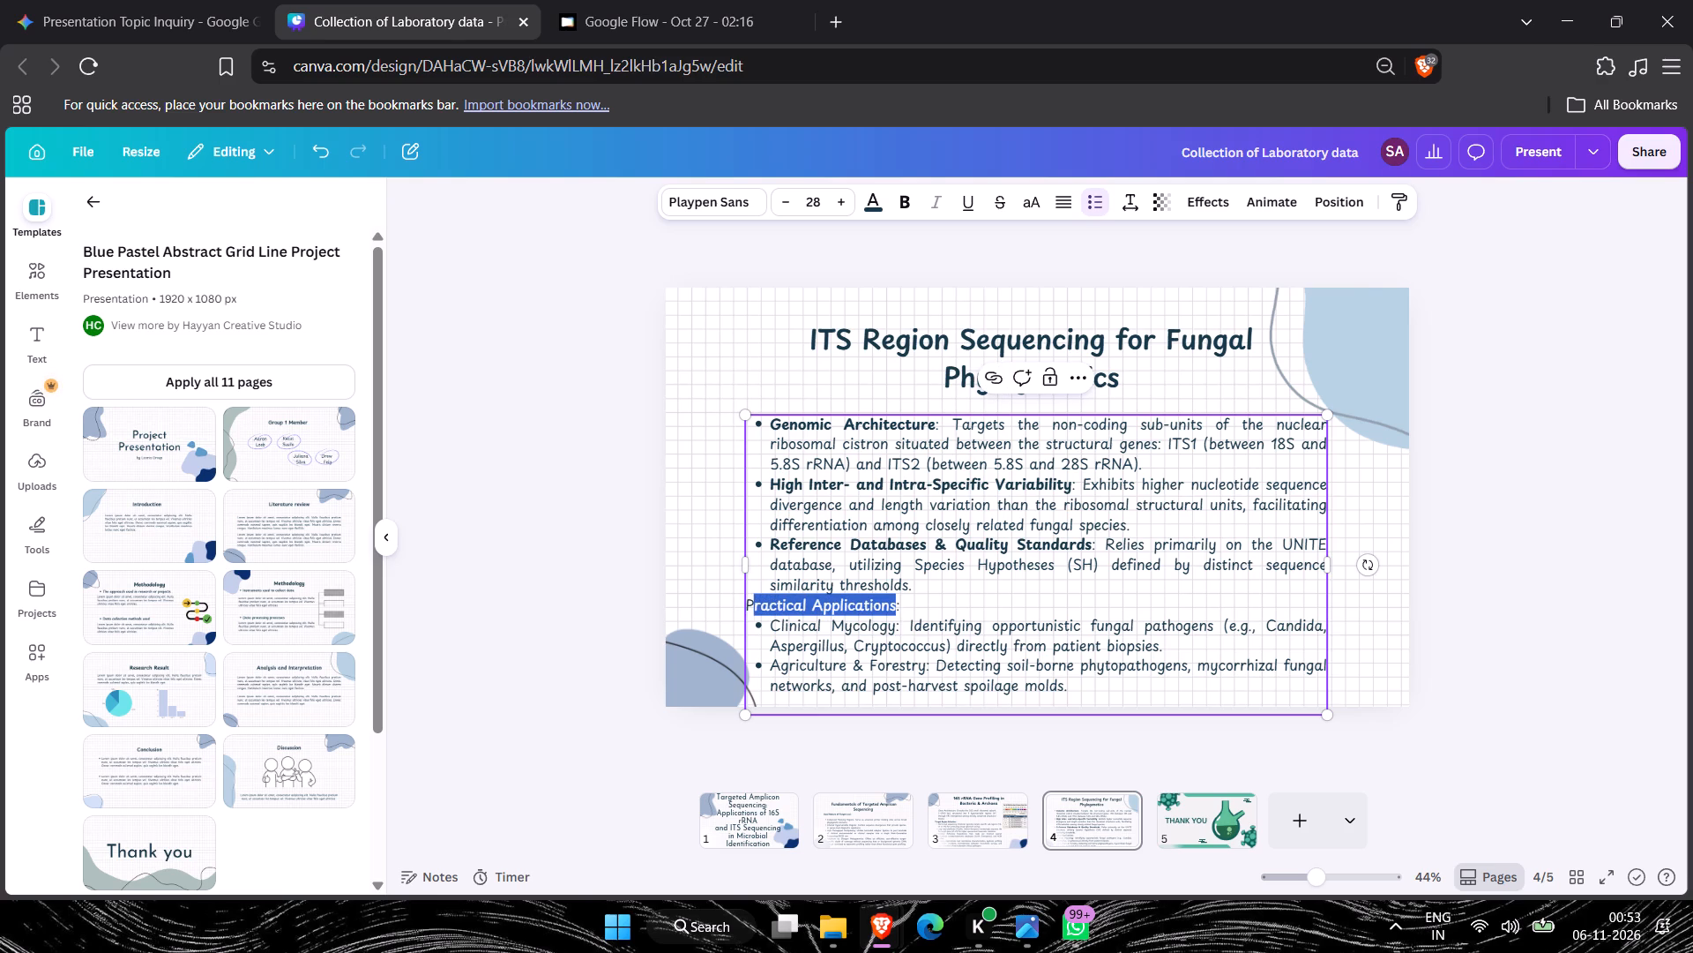
left_click_drag(750, 612, 741, 613)
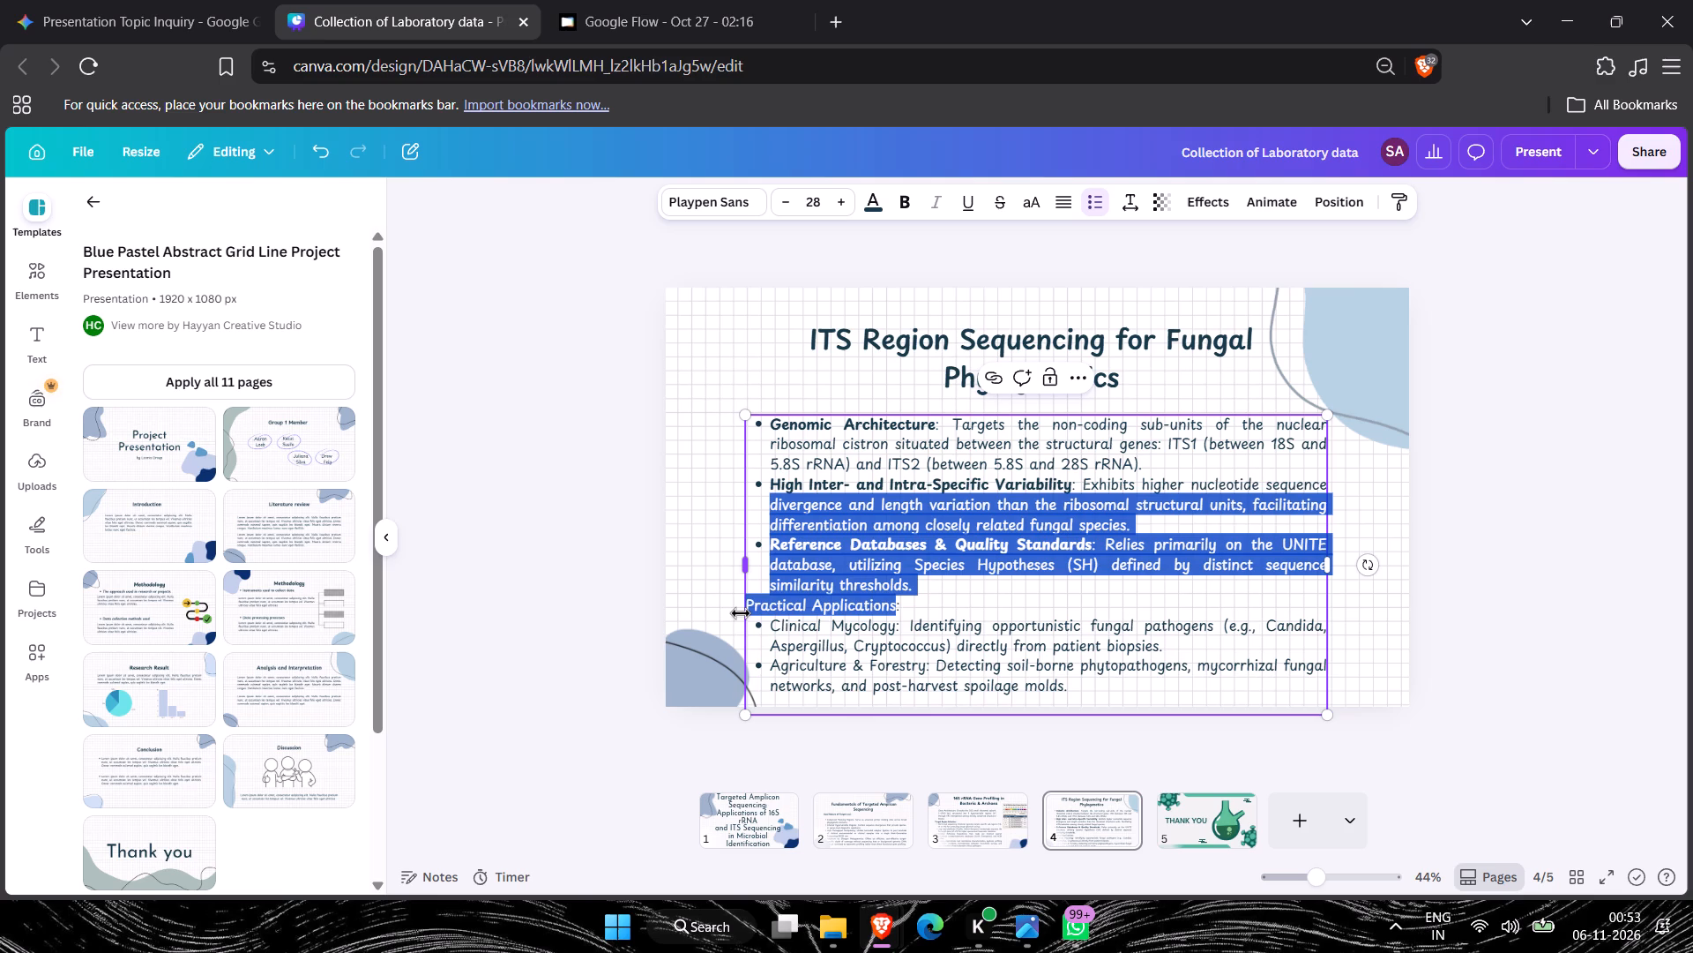
left_click(892, 602)
left_click_drag(899, 612, 718, 604)
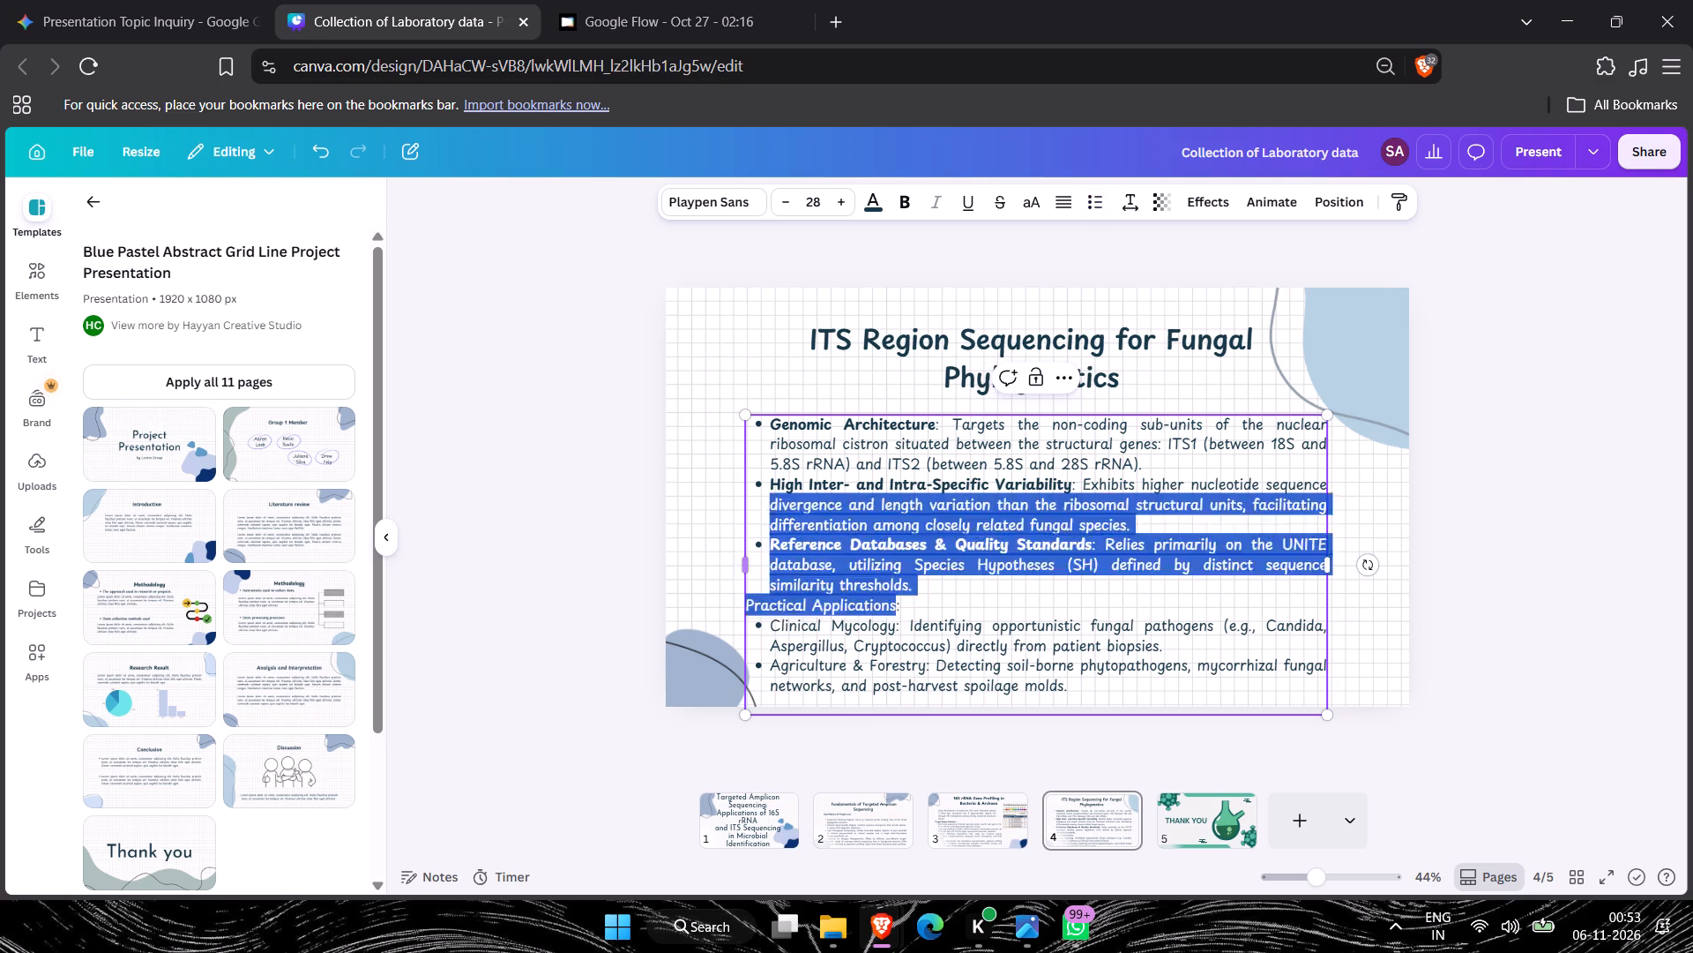
left_click_drag(718, 604, 747, 604)
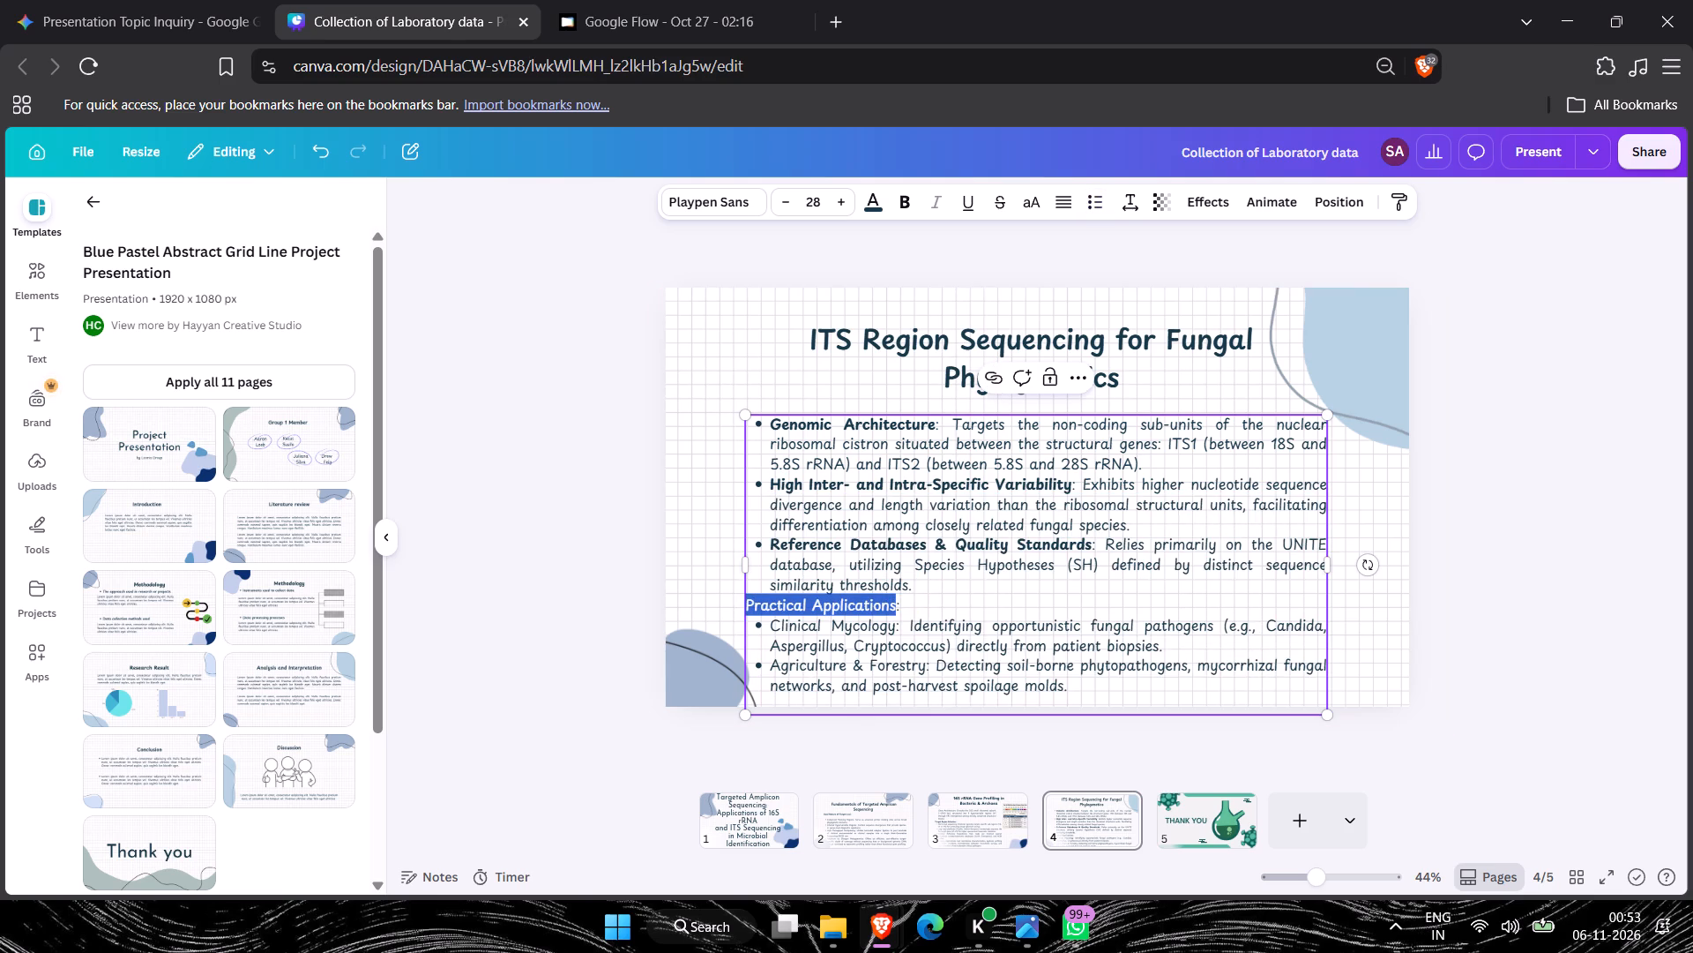
key("ctrl+b")
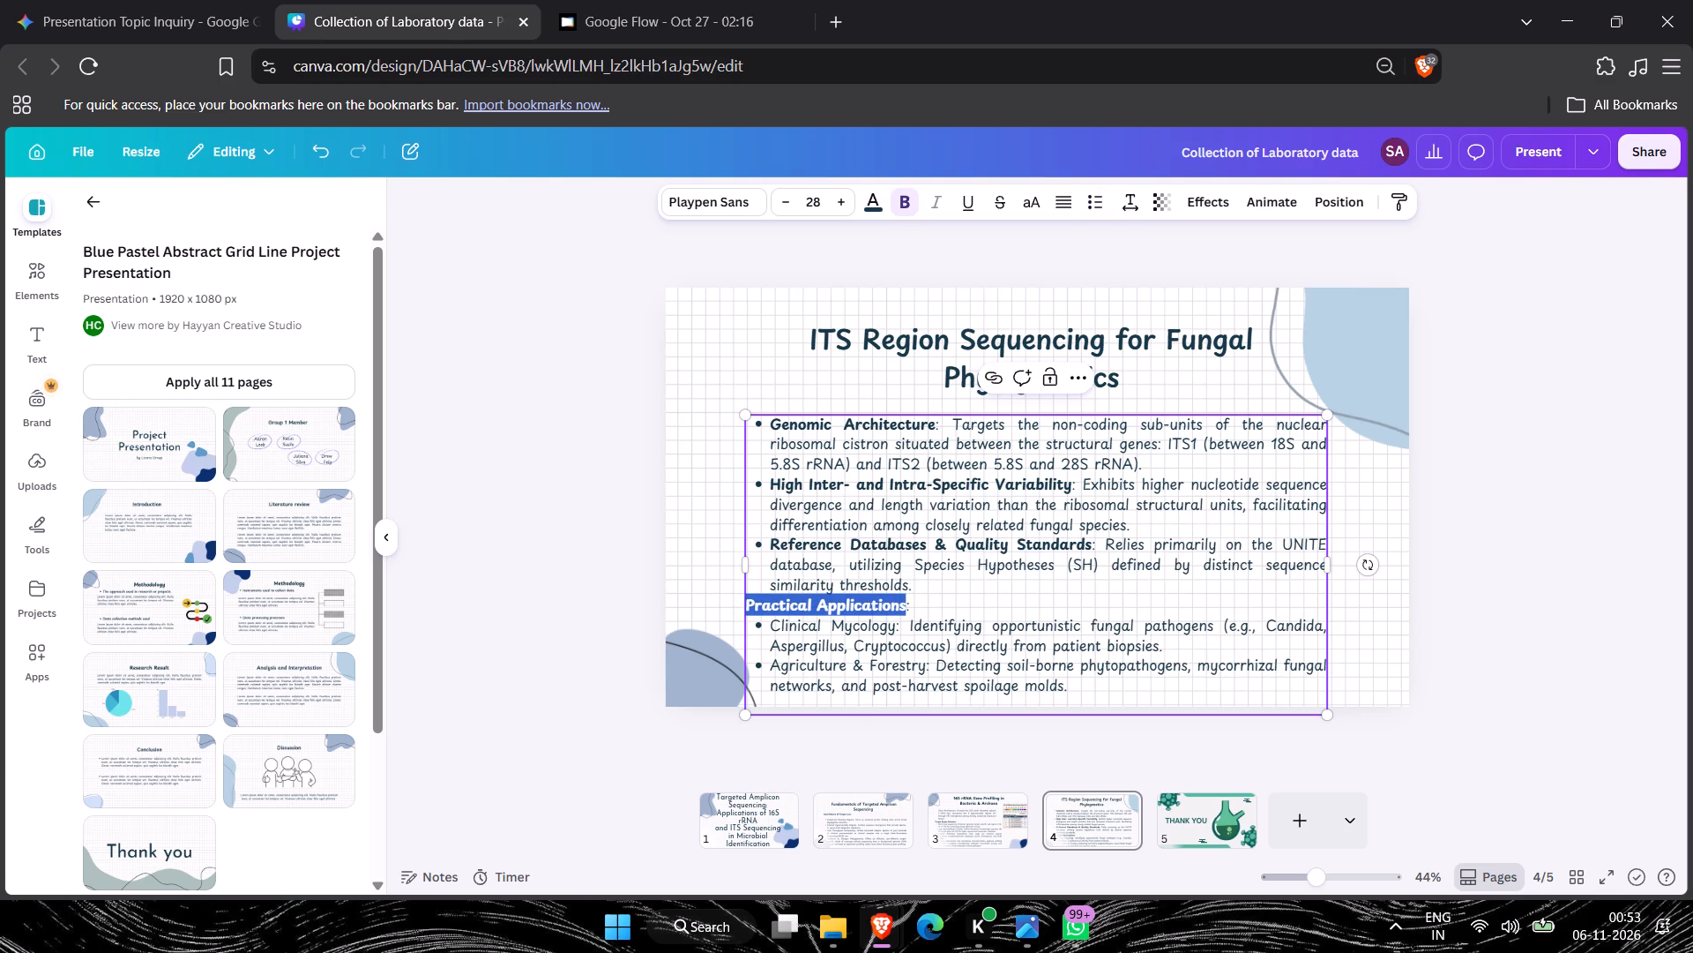
key("ctrl+shift+period")
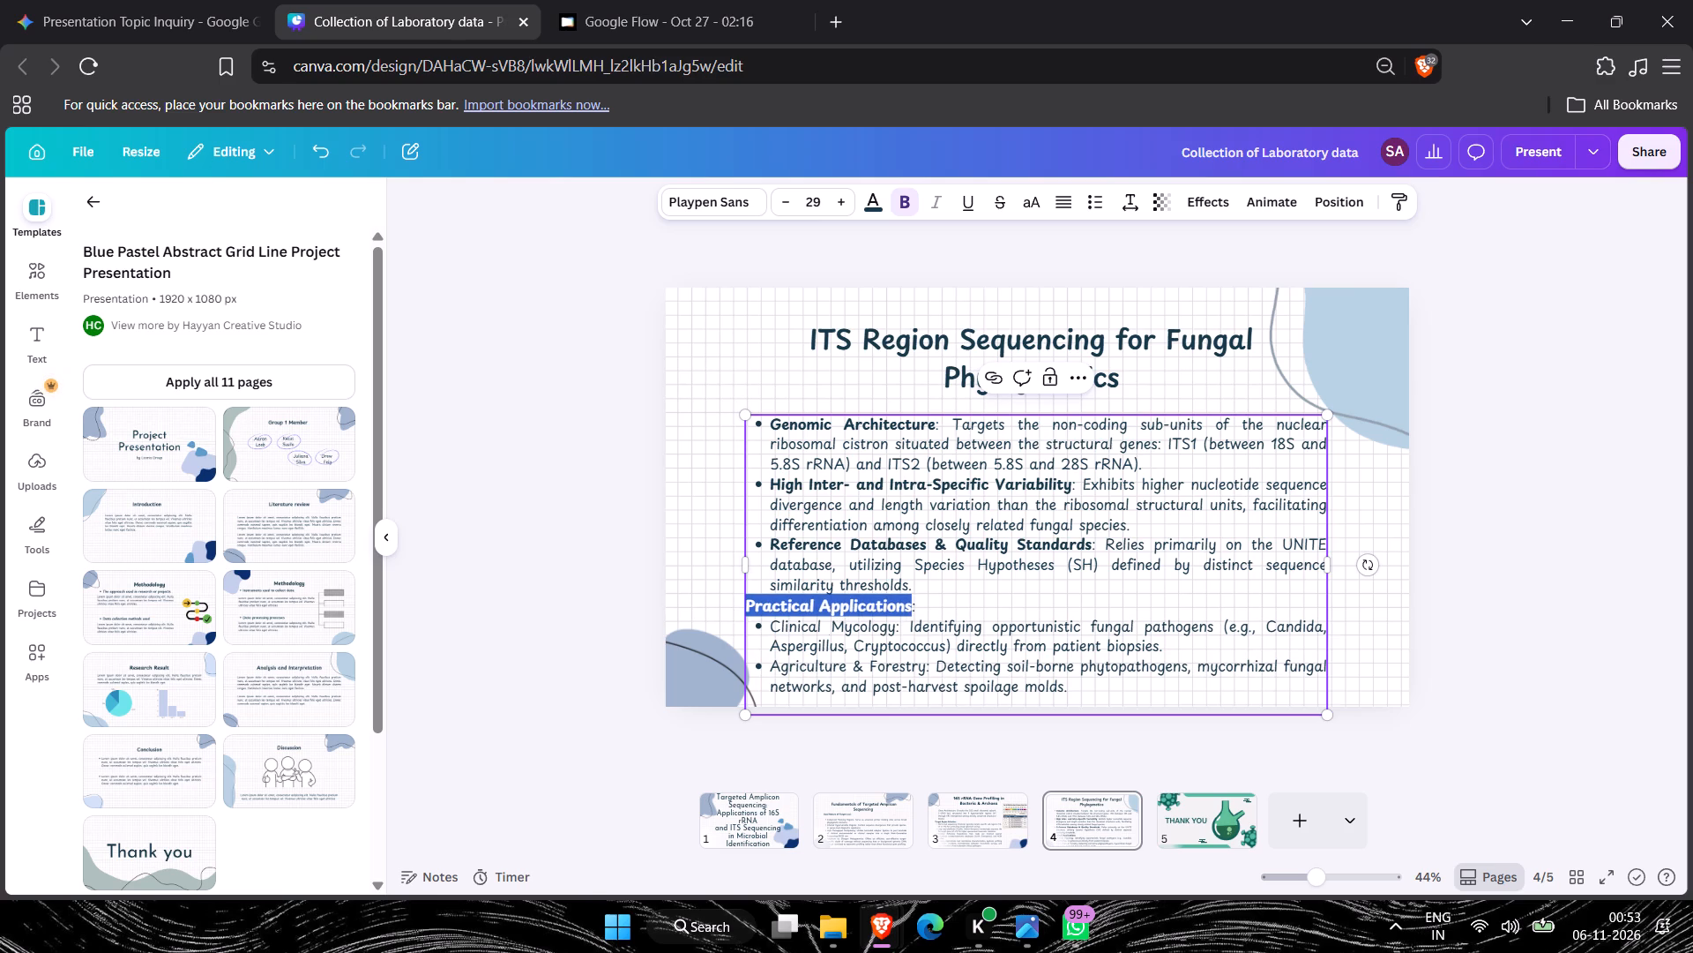
Bold the labels "Clinical Mycology" and "Agriculture & Forestry" in slide 4's last two bullets.
left_click(832, 642)
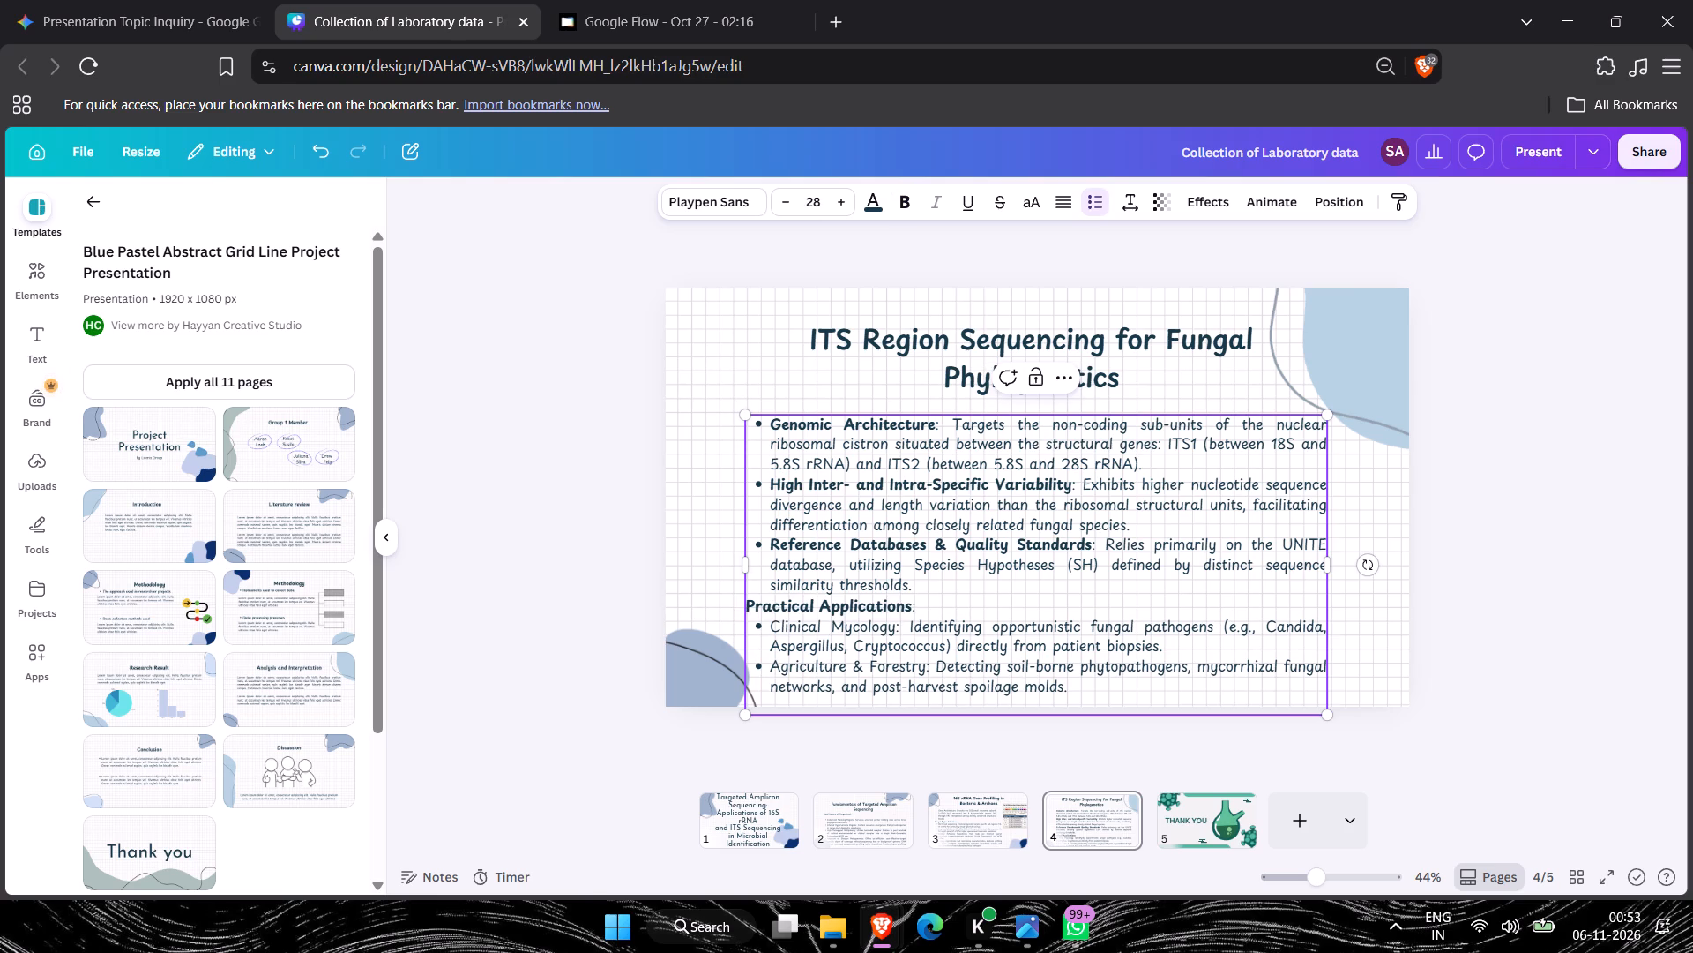
left_click_drag(898, 634, 770, 630)
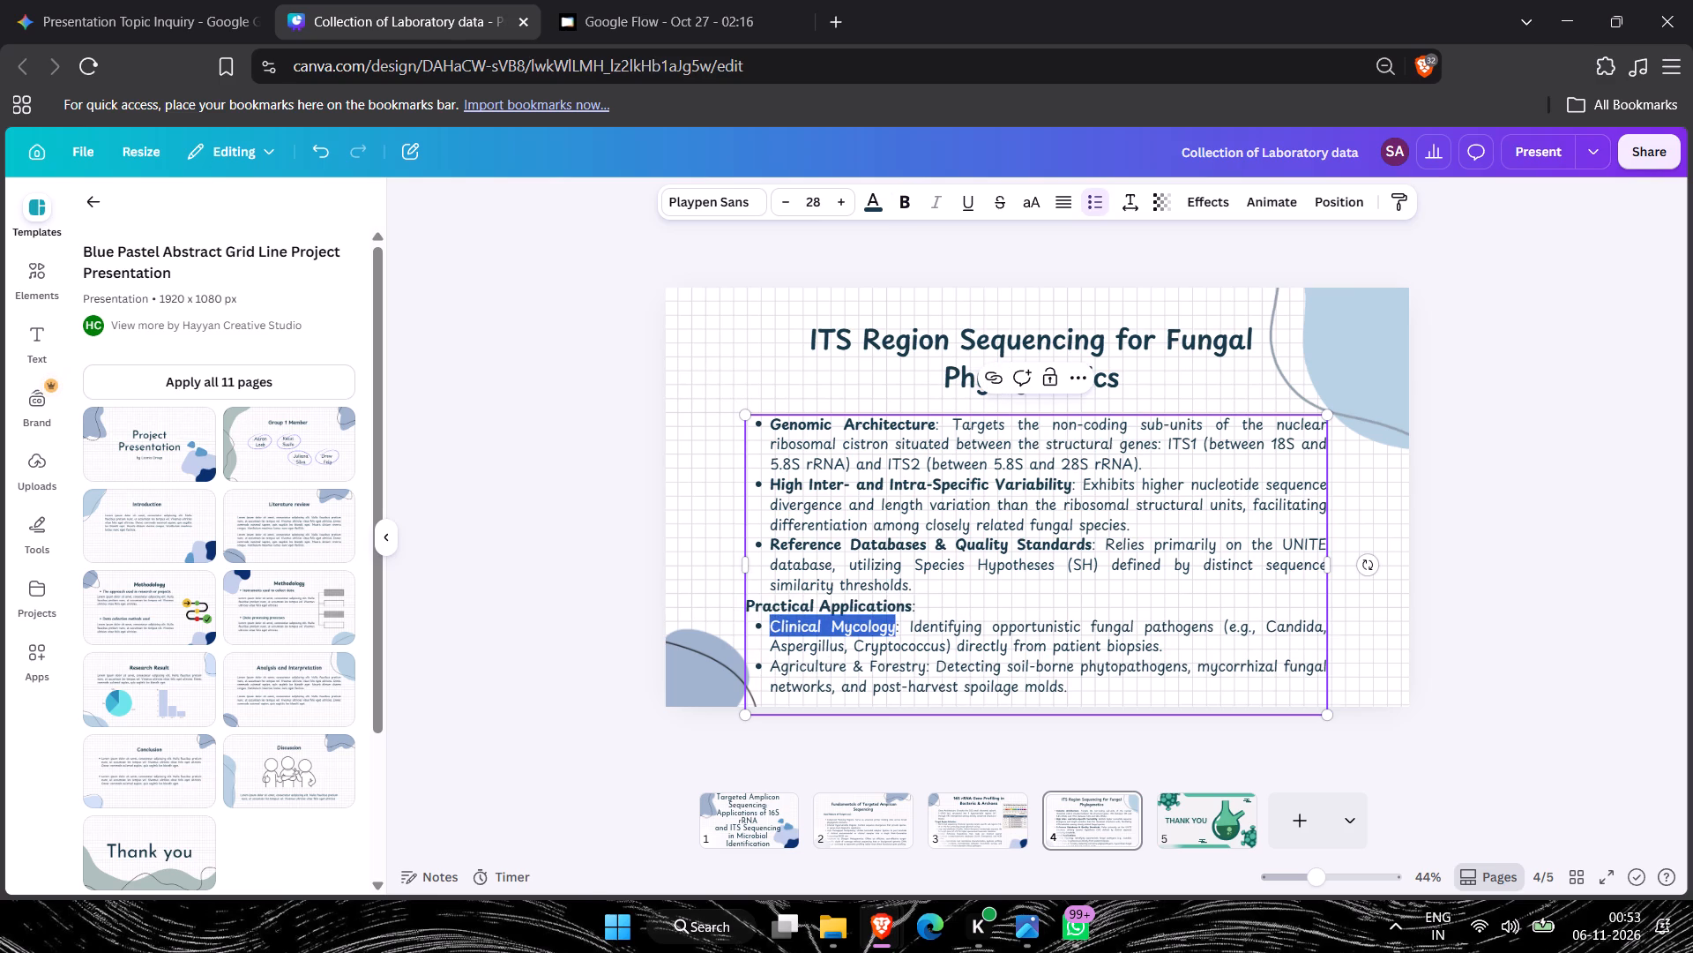
key("ctrl+b")
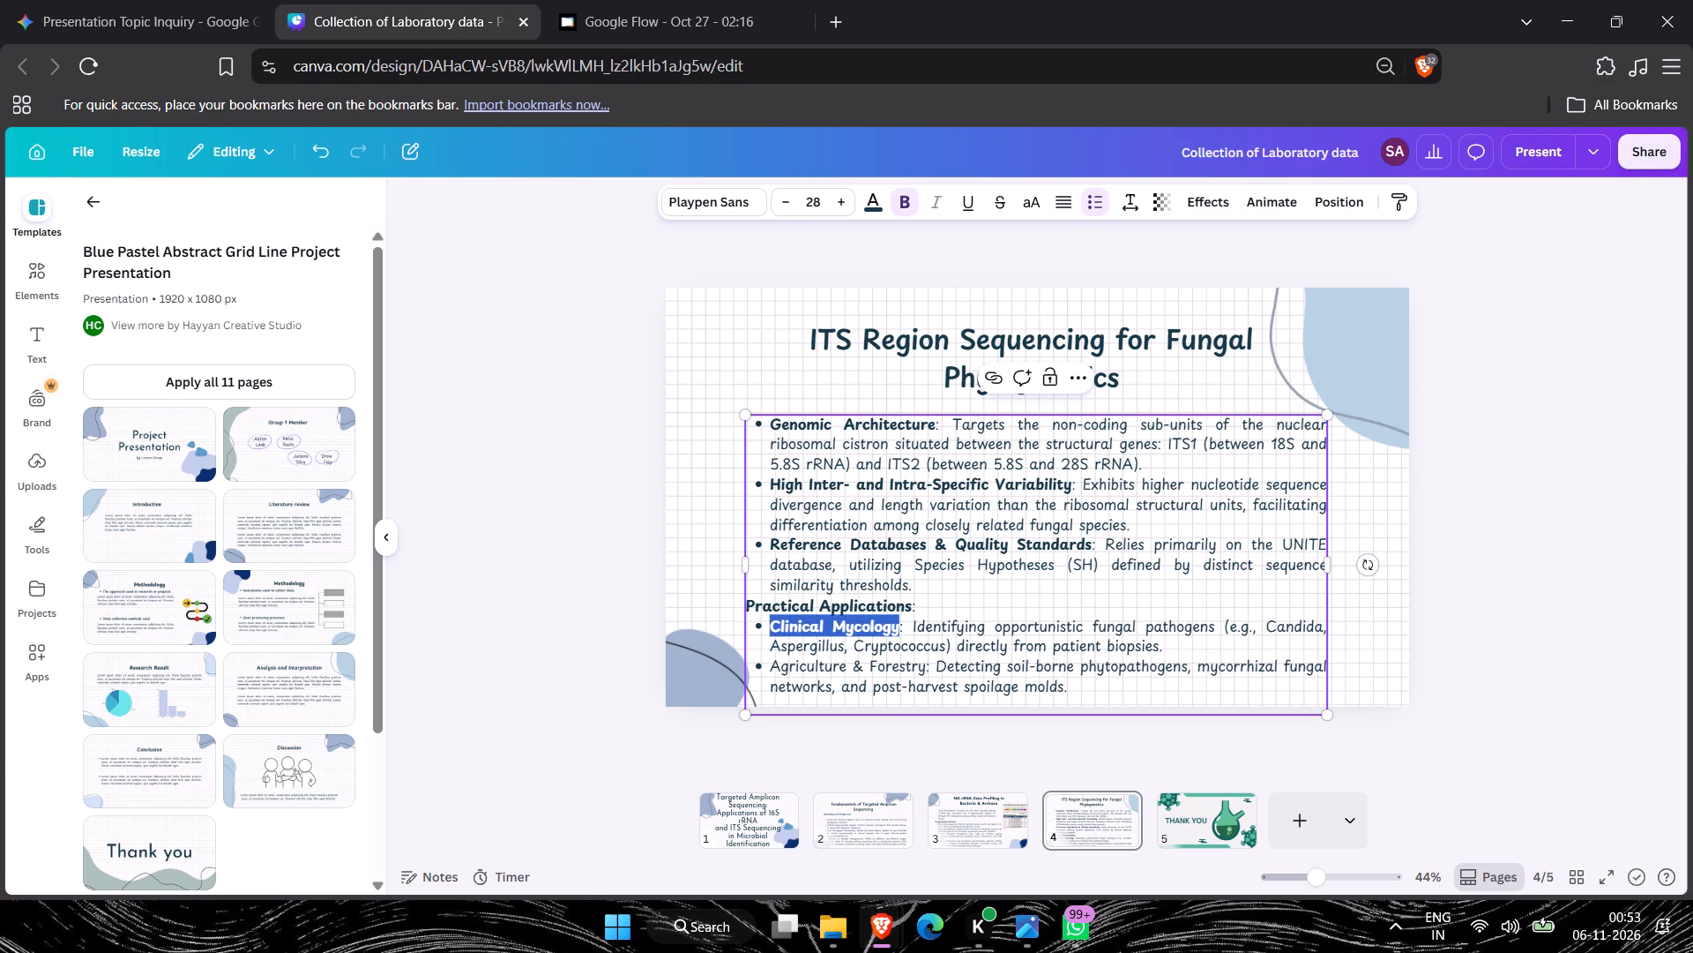
left_click_drag(924, 664, 806, 672)
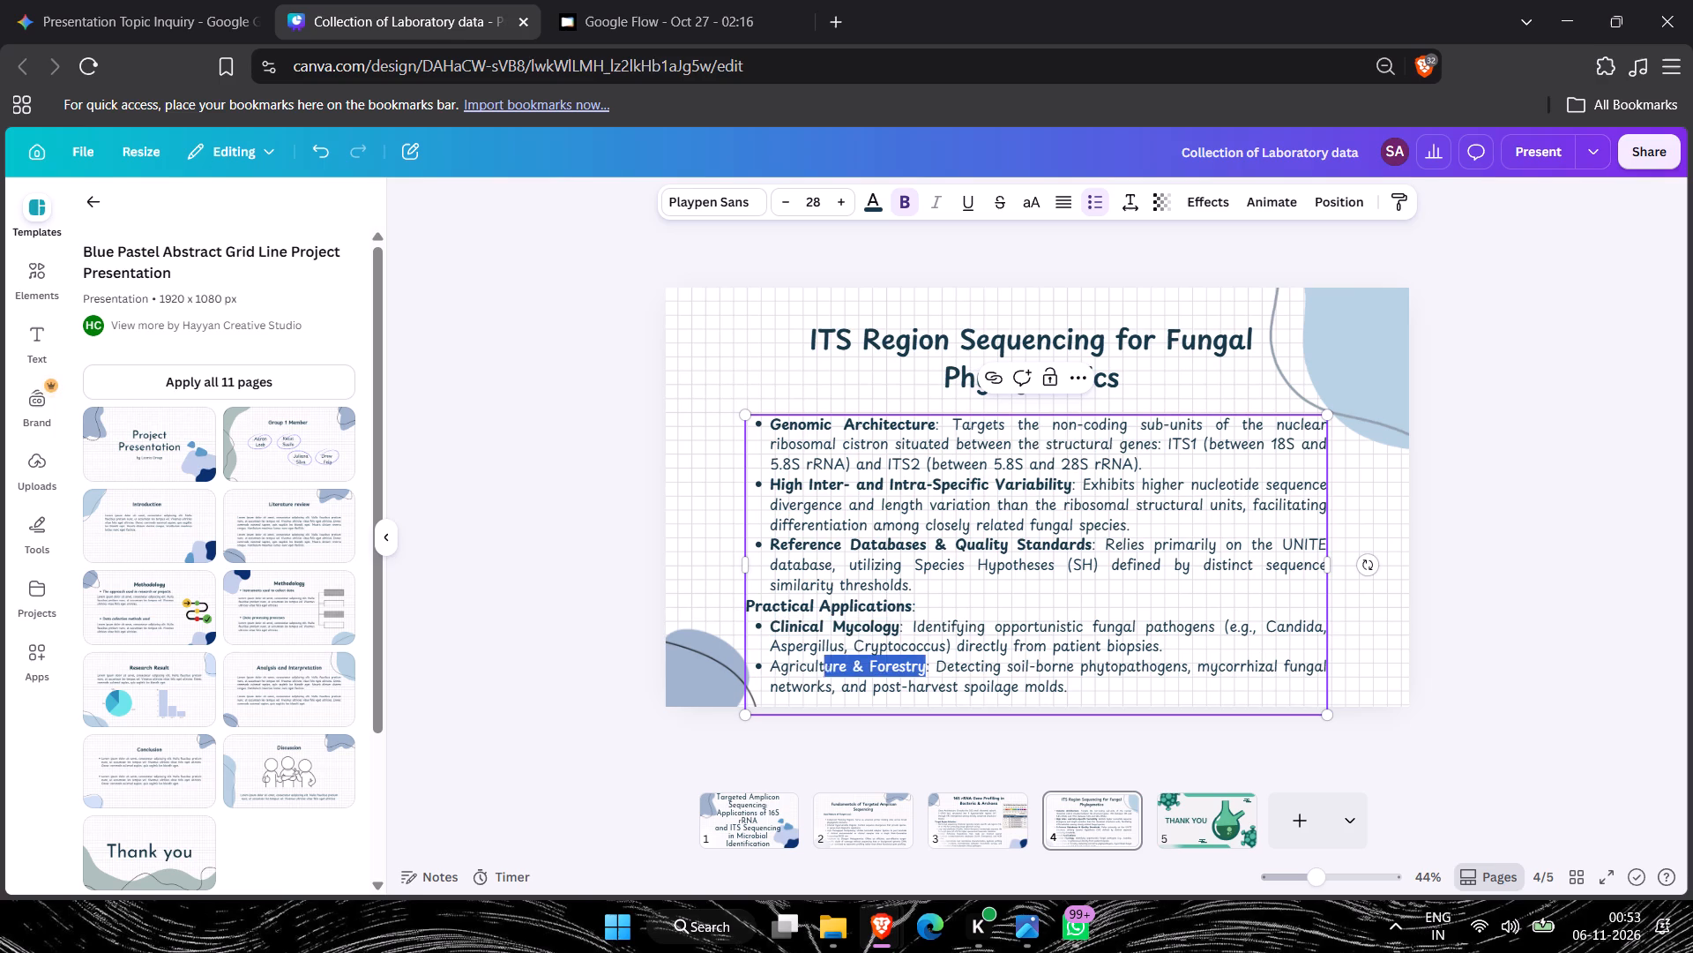
left_click_drag(806, 672, 791, 648)
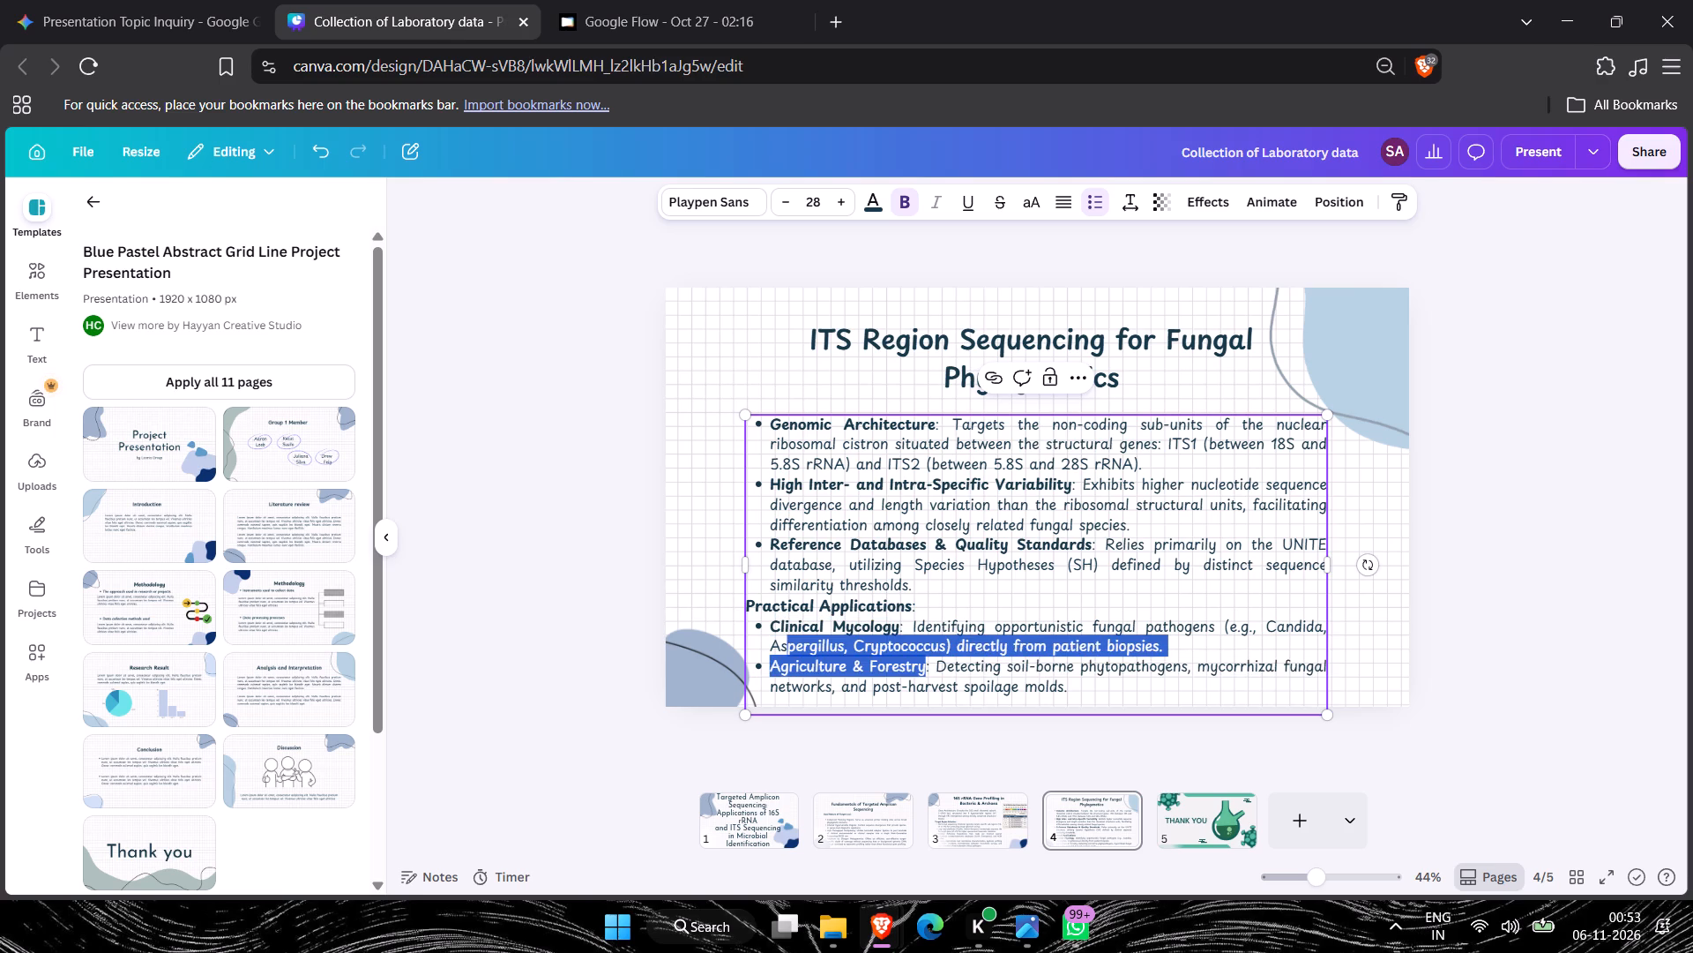
left_click_drag(791, 648, 761, 671)
key("ctrl+b")
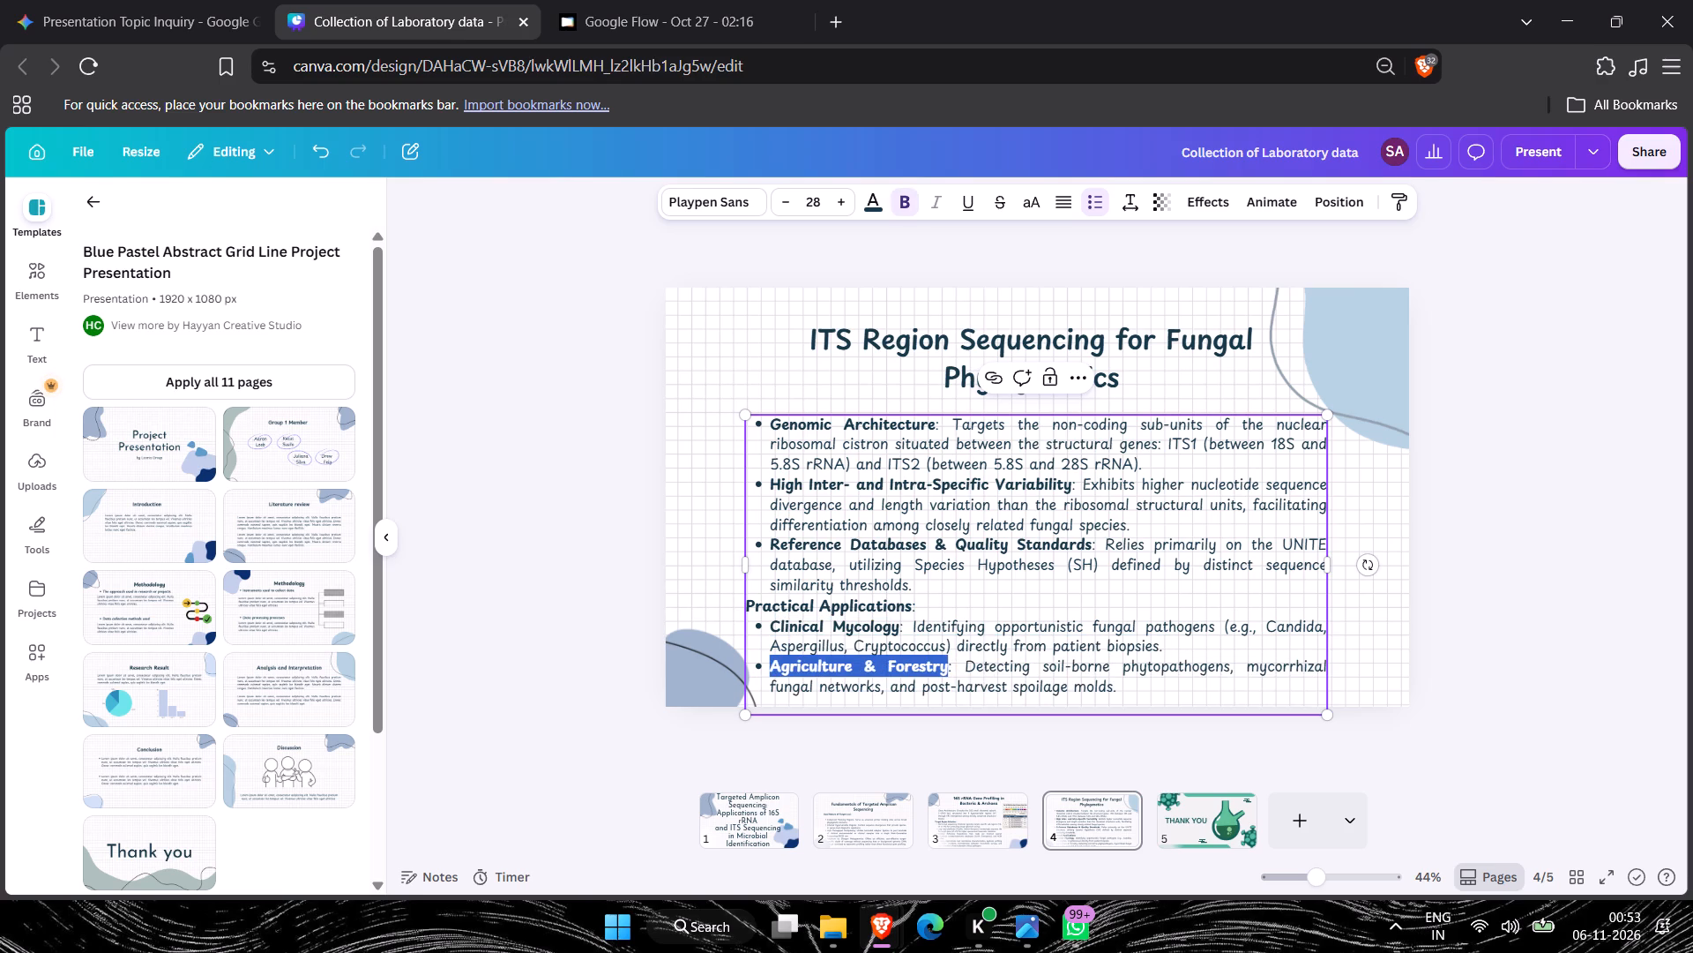
left_click(966, 710)
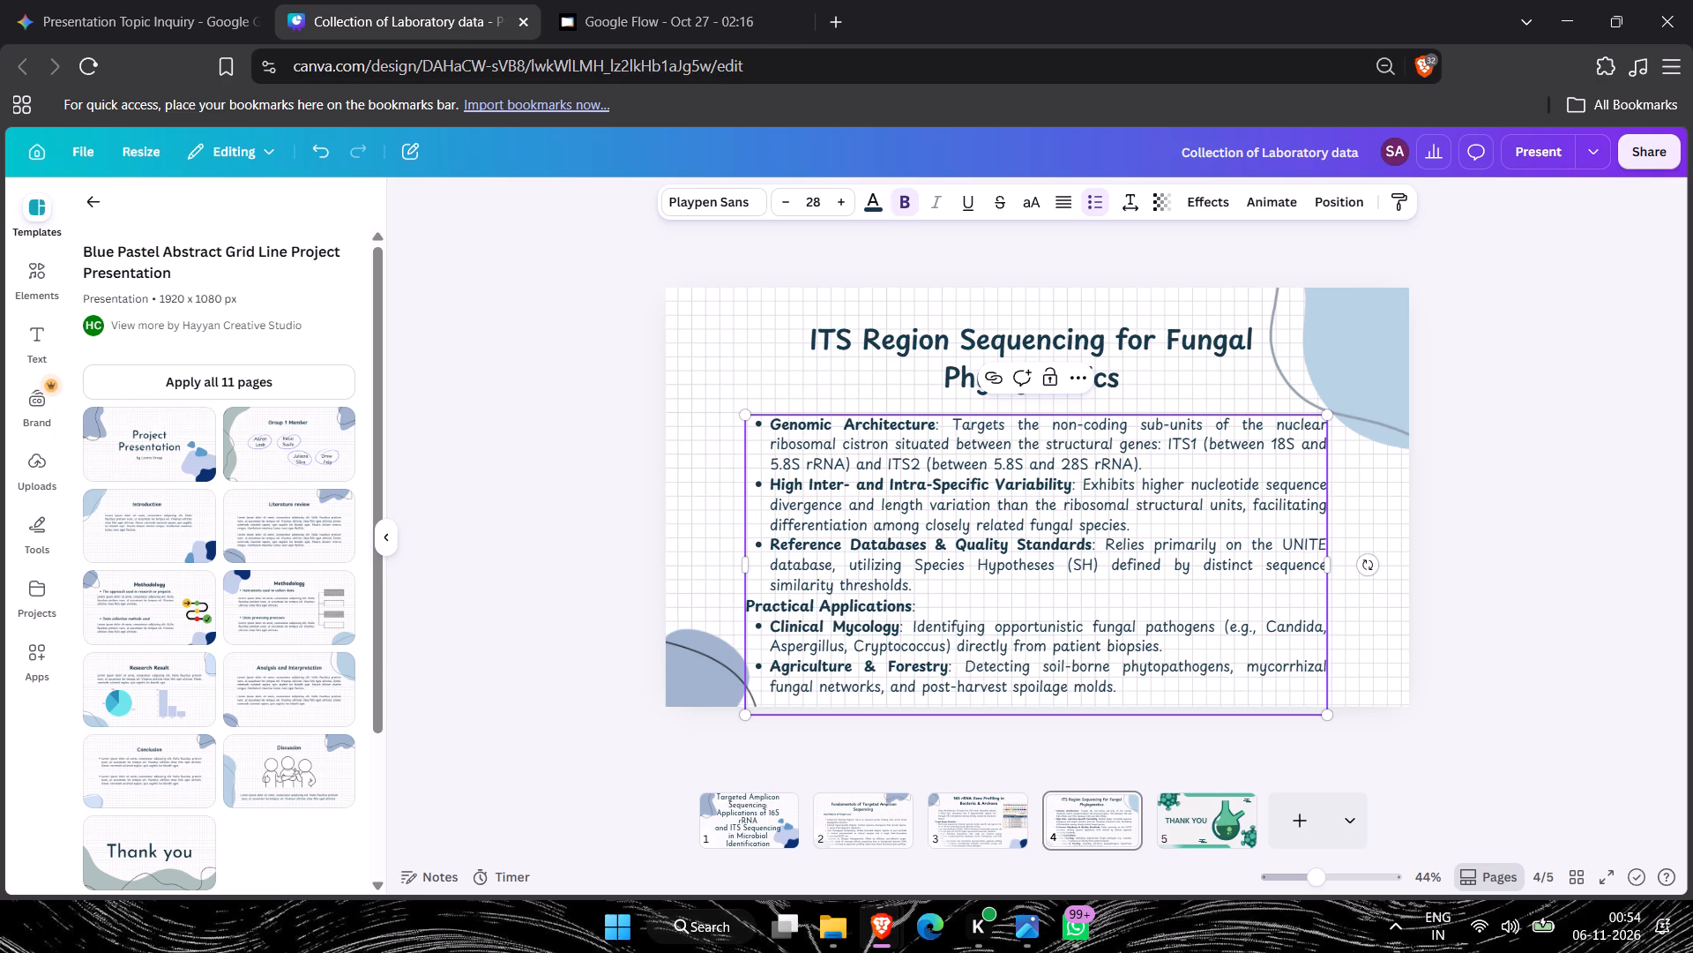
left_click(1590, 482)
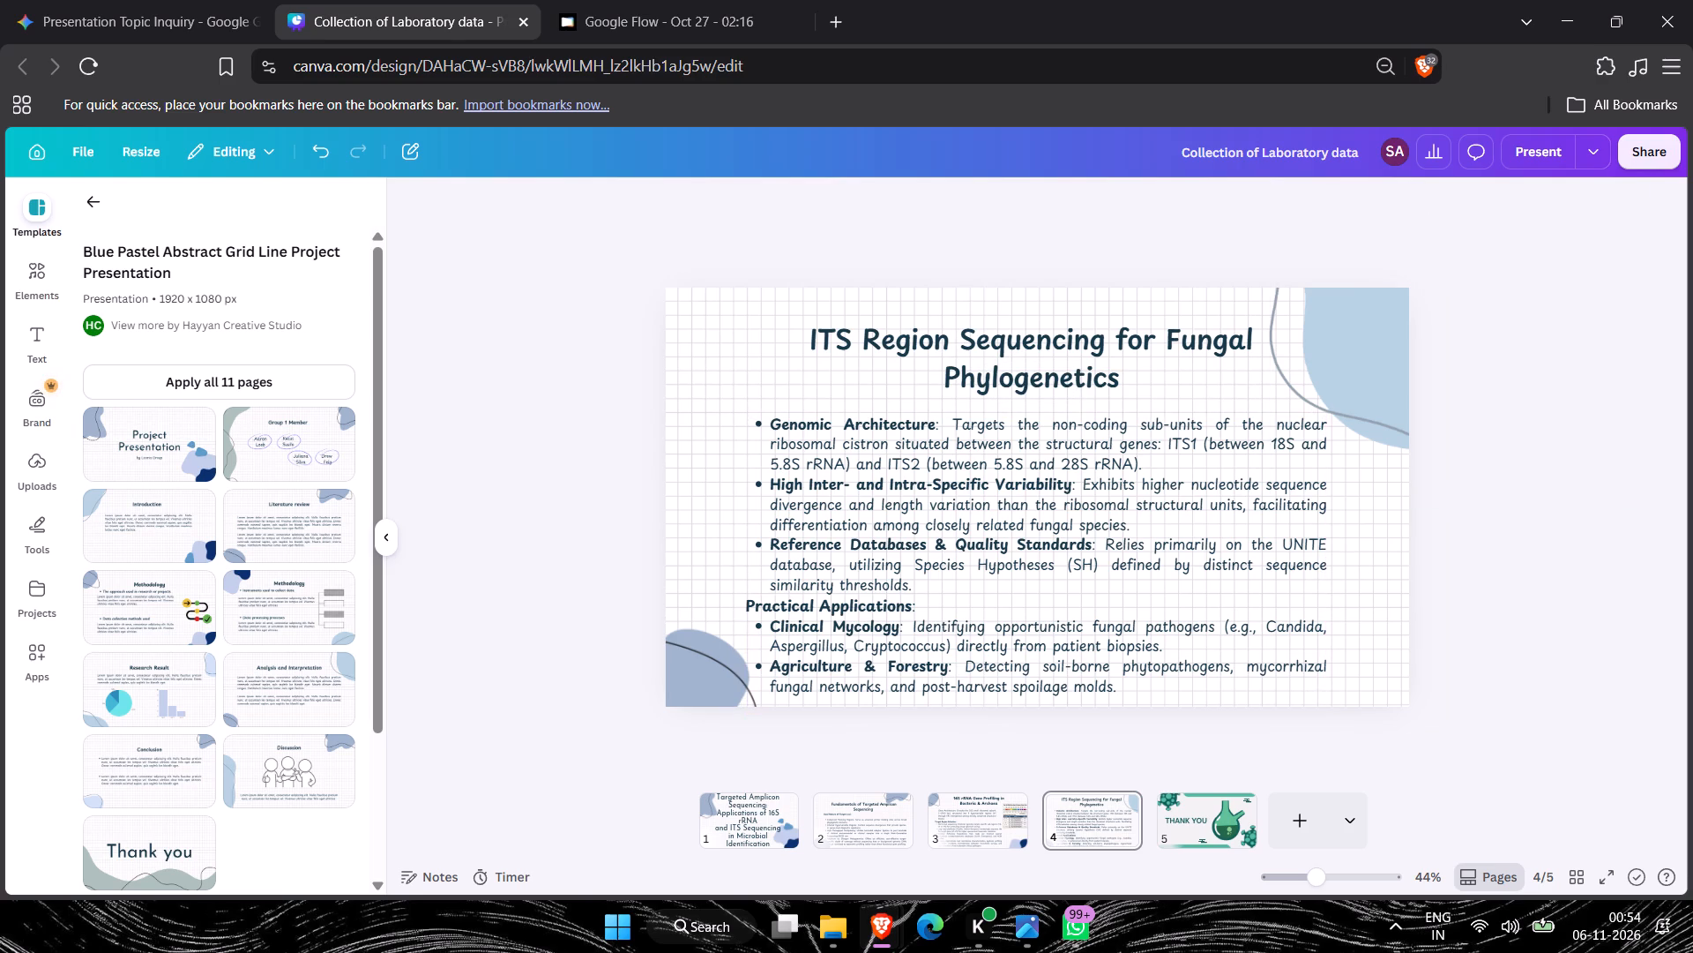
Replace slide 5's green closing design with the "Thank you" page from the blue pastel template.
left_click(1231, 837)
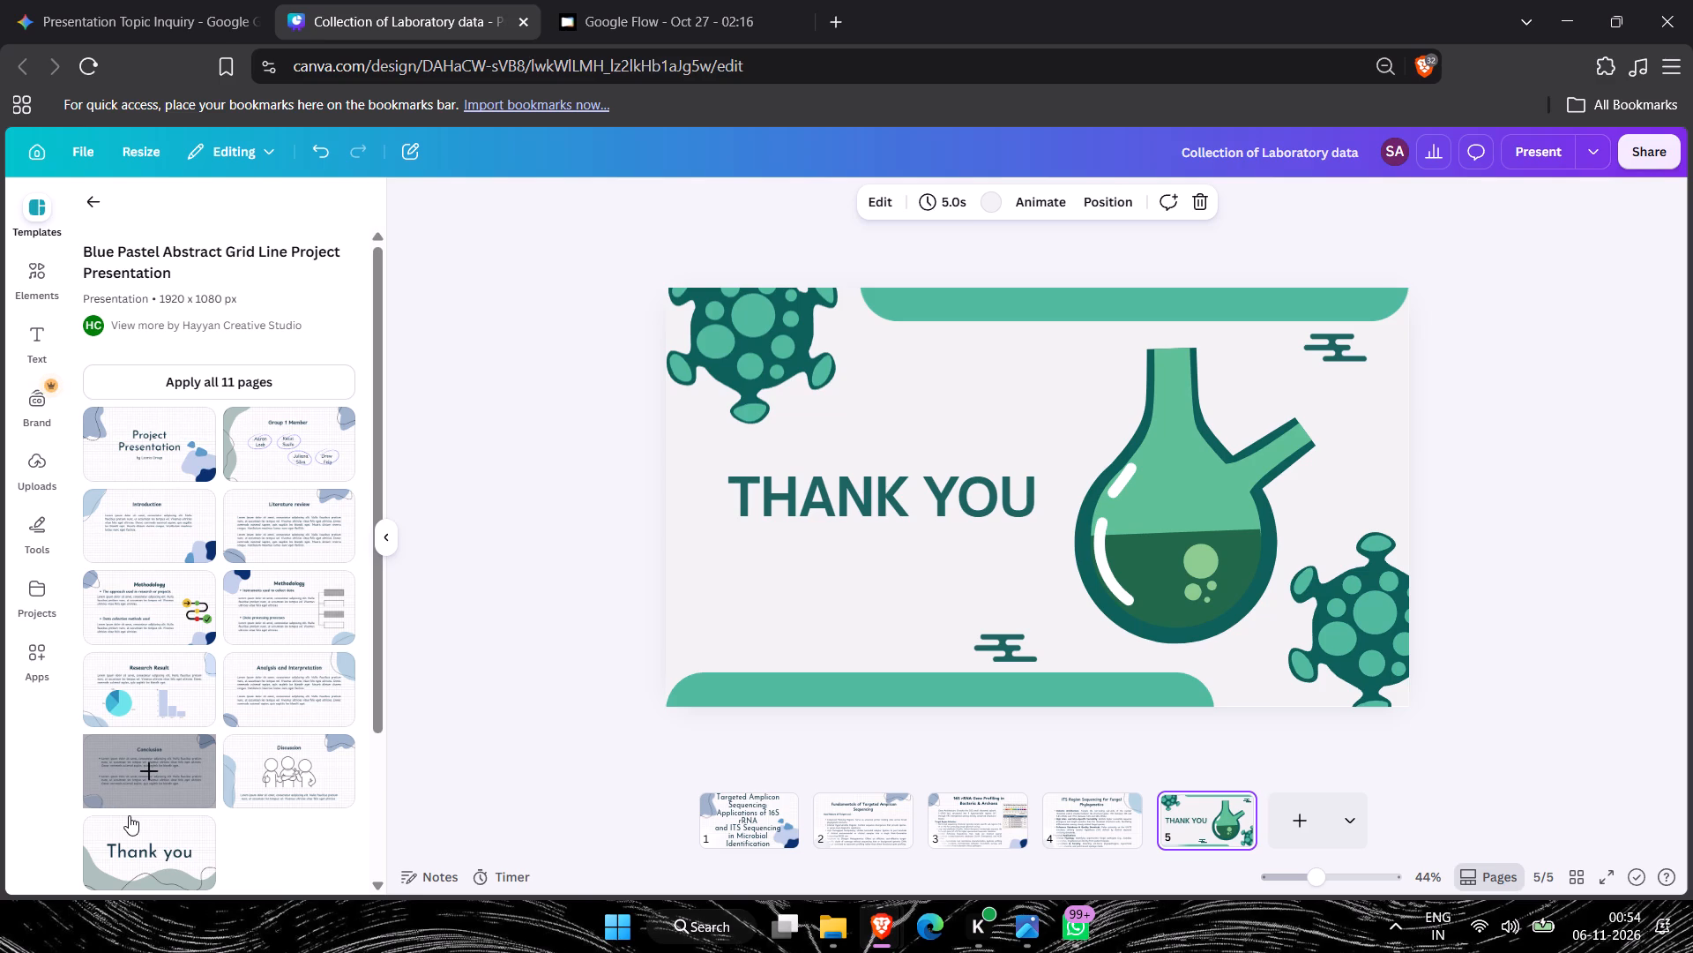
left_click(150, 839)
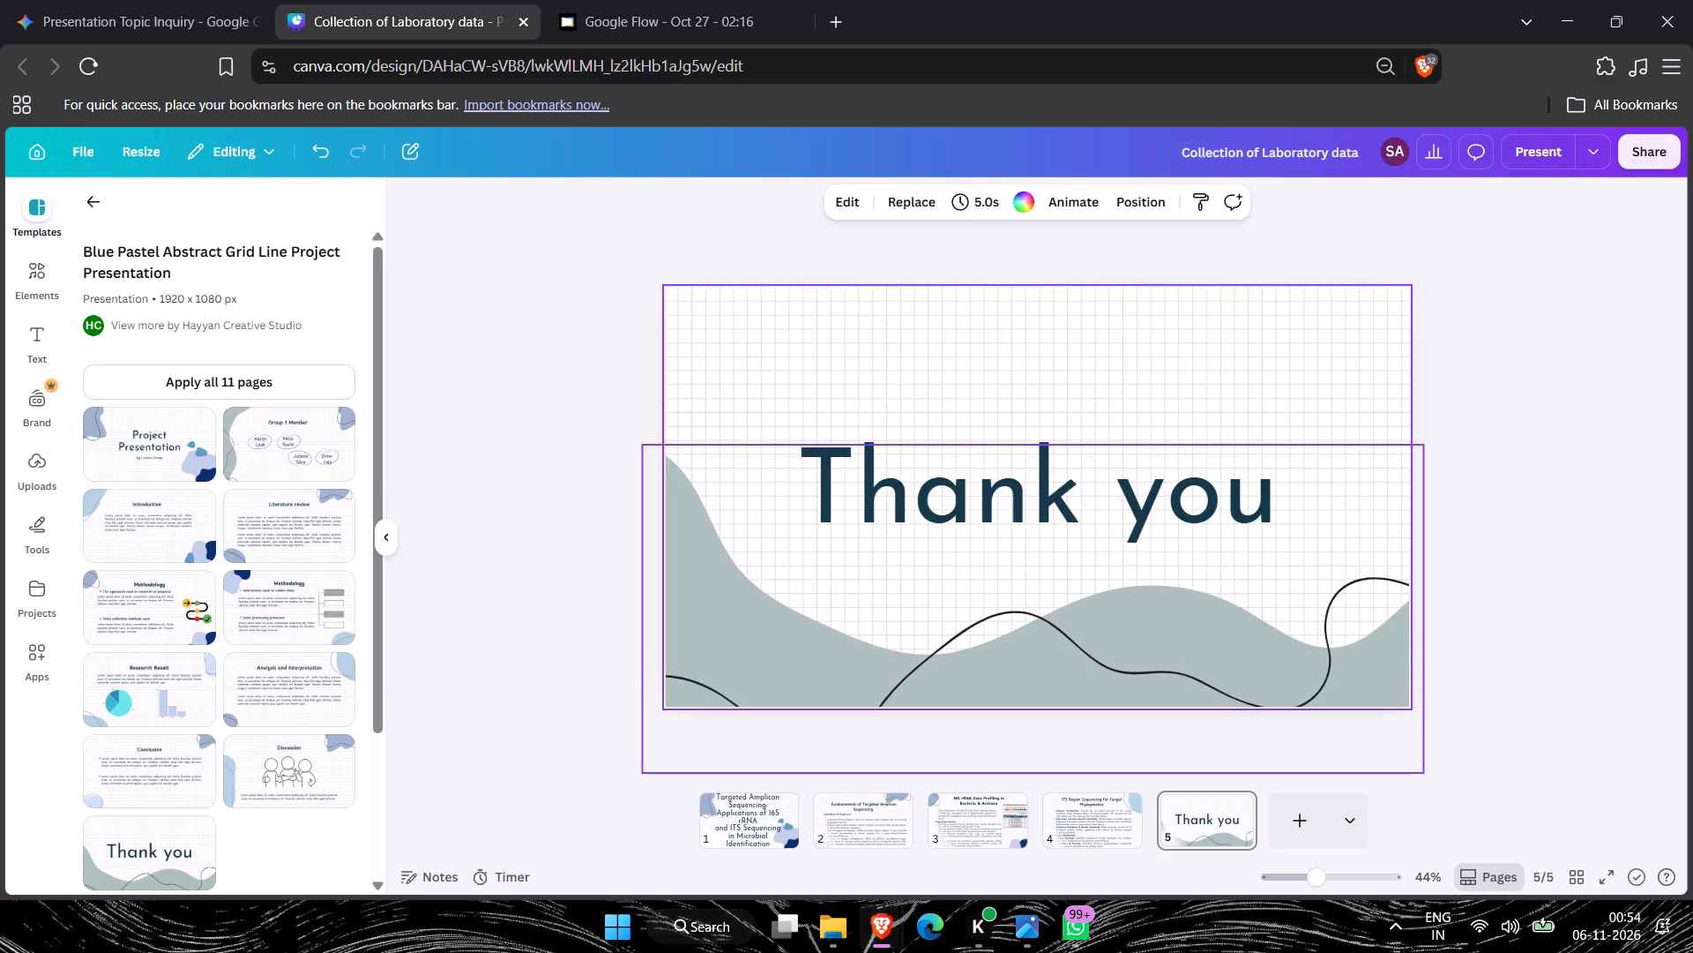
left_click(1595, 461)
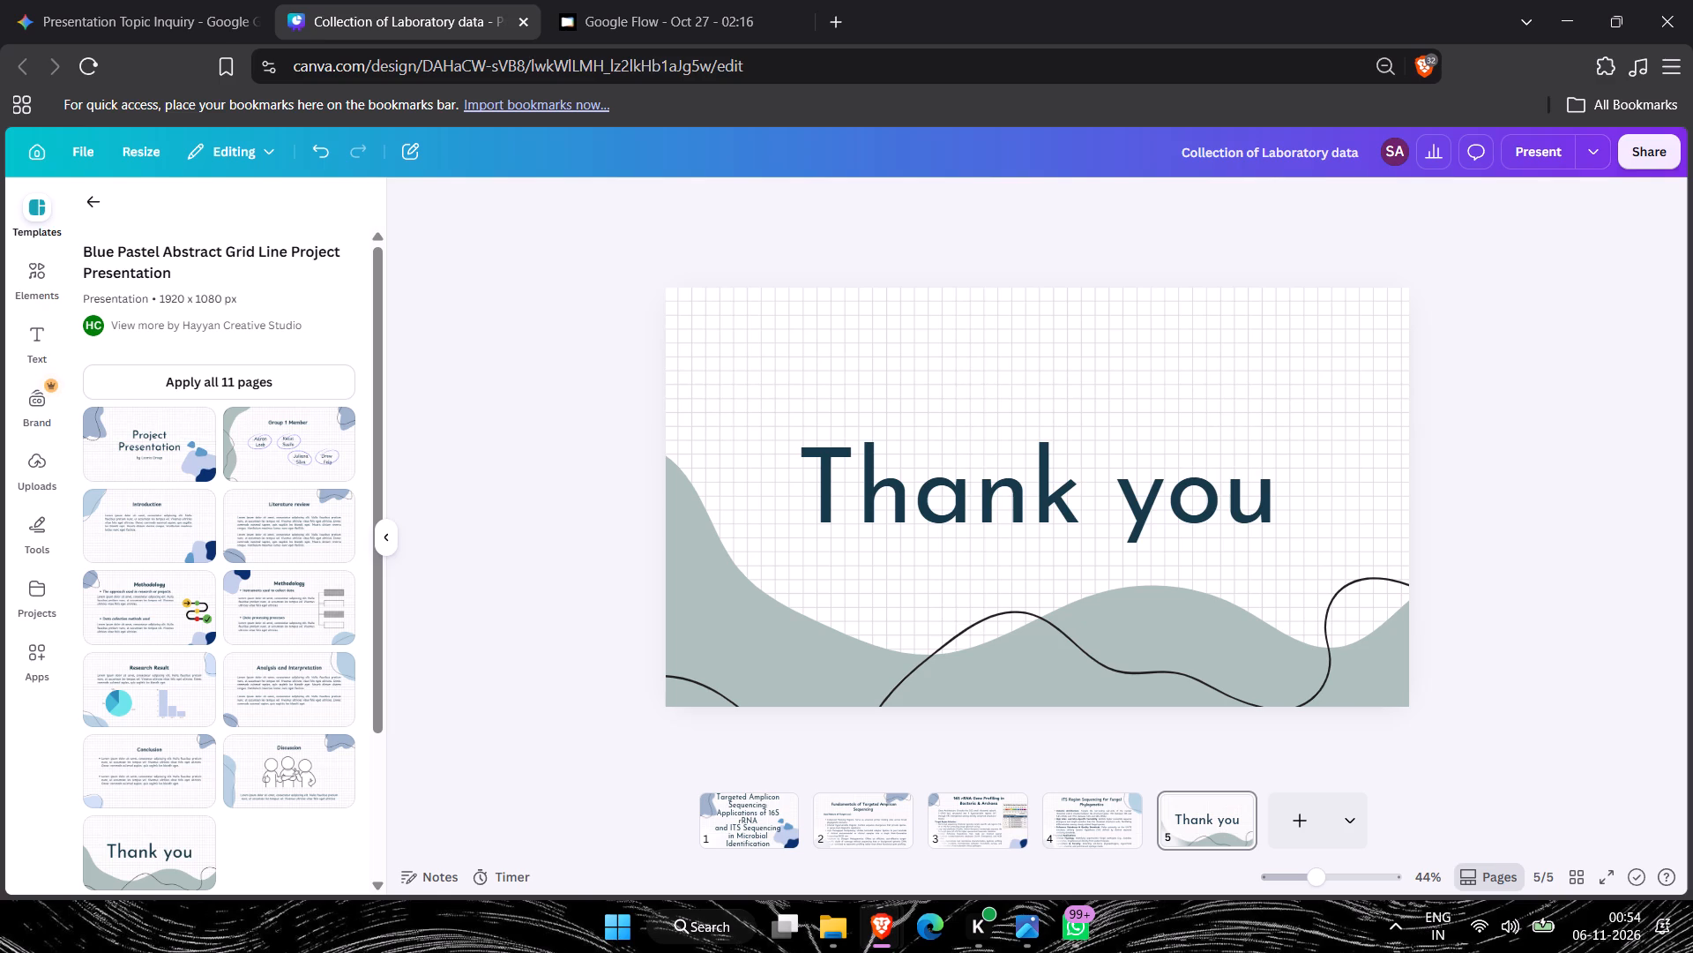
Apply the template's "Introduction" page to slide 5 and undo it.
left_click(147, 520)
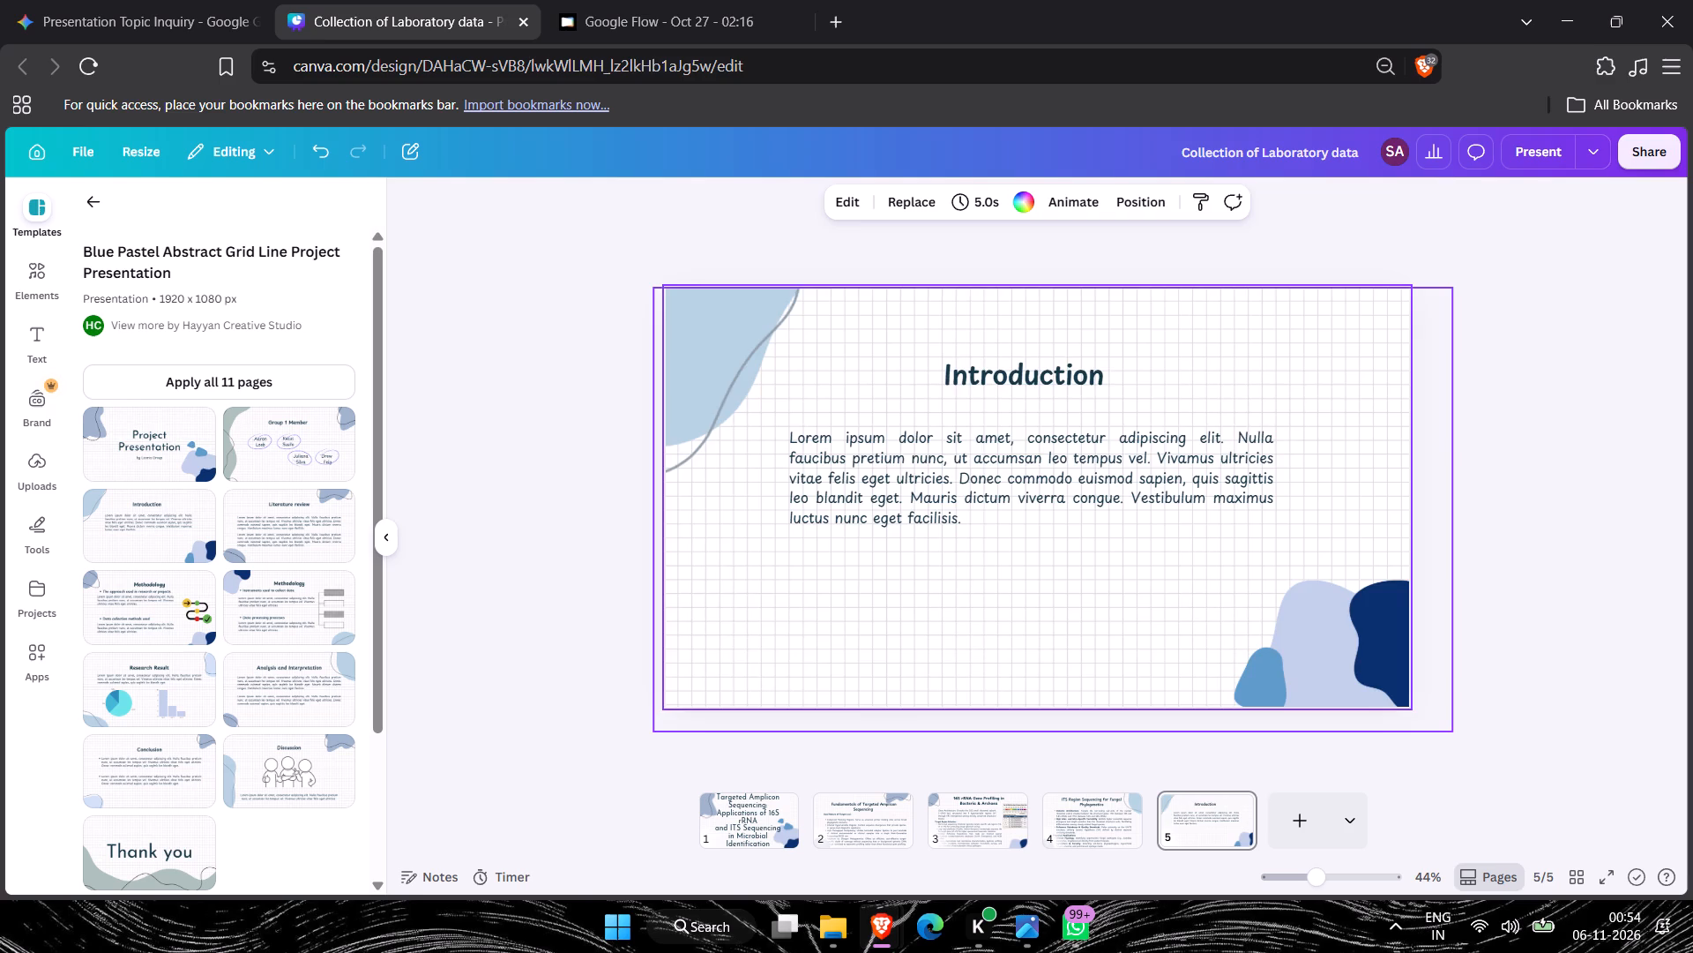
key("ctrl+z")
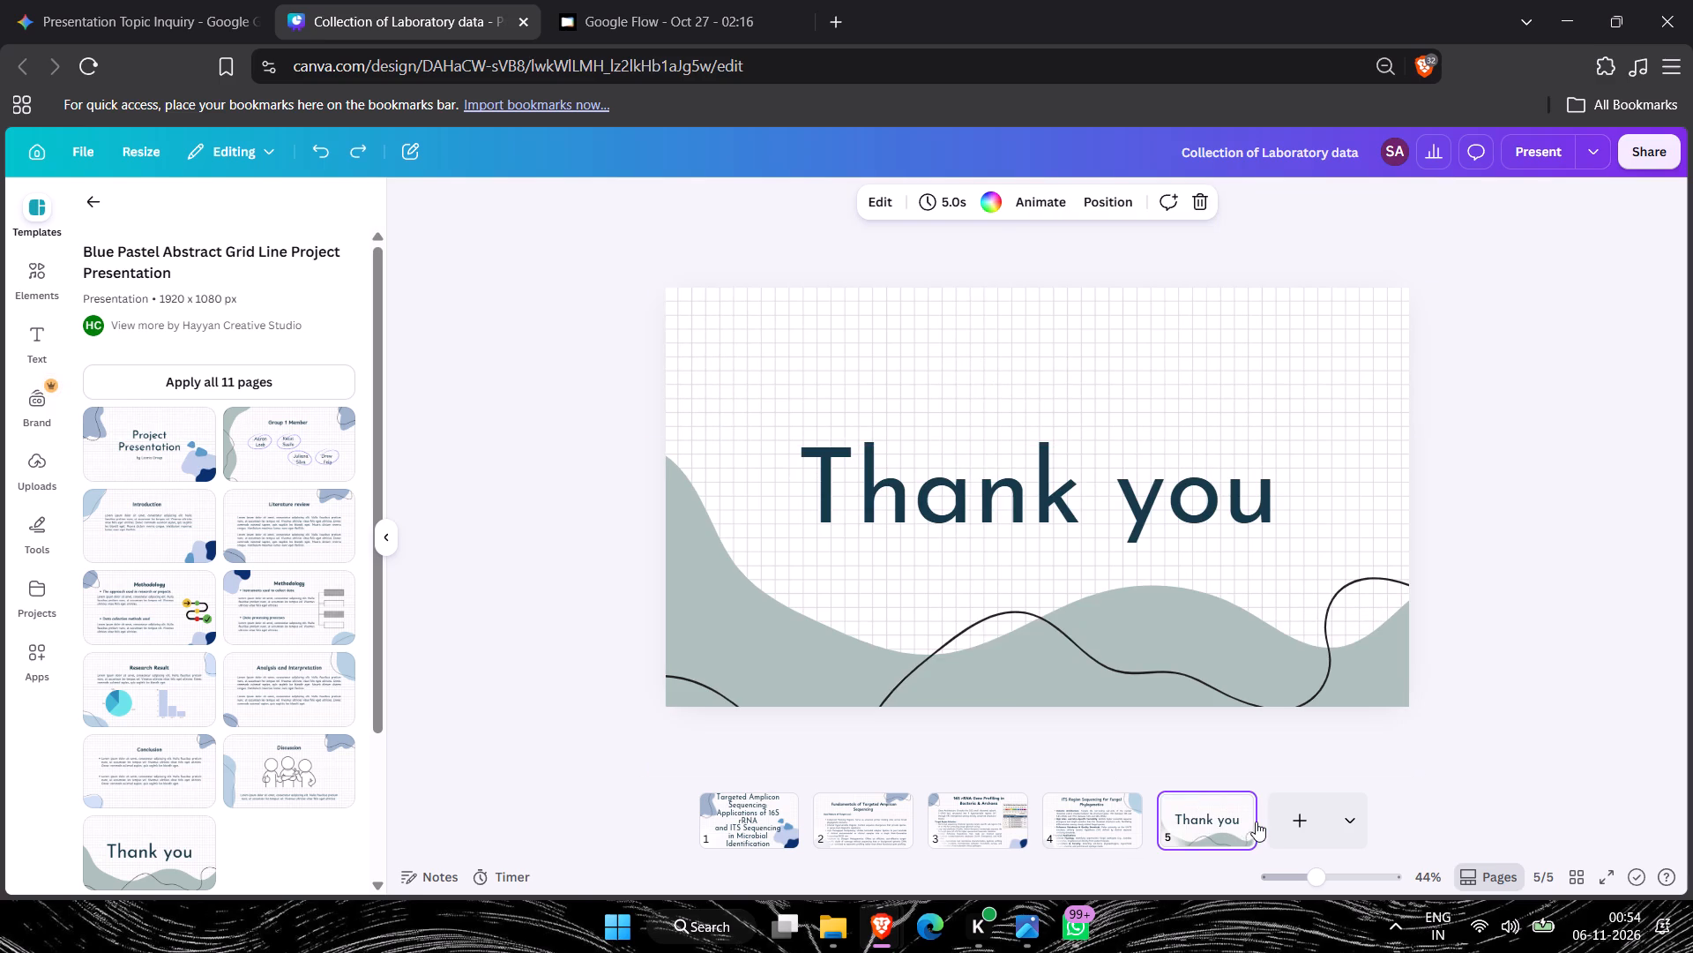
Add a new slide 6 after the closing slide and apply the template's "Introduction" page to it.
left_click(1287, 820)
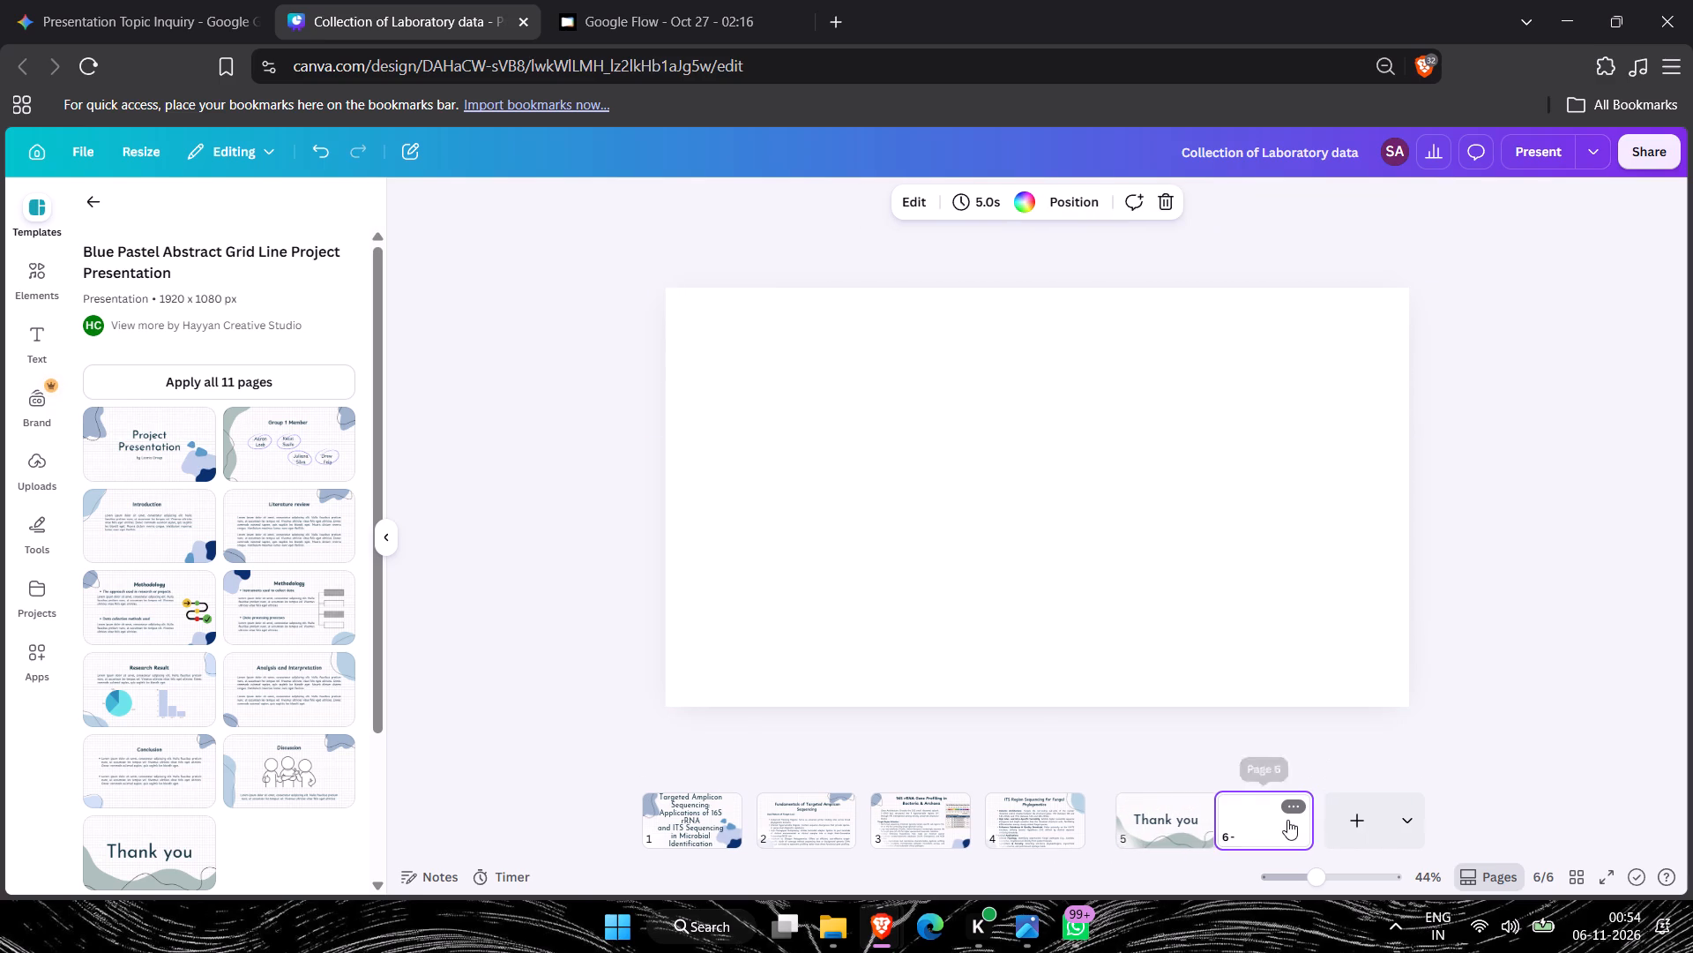
left_click(145, 506)
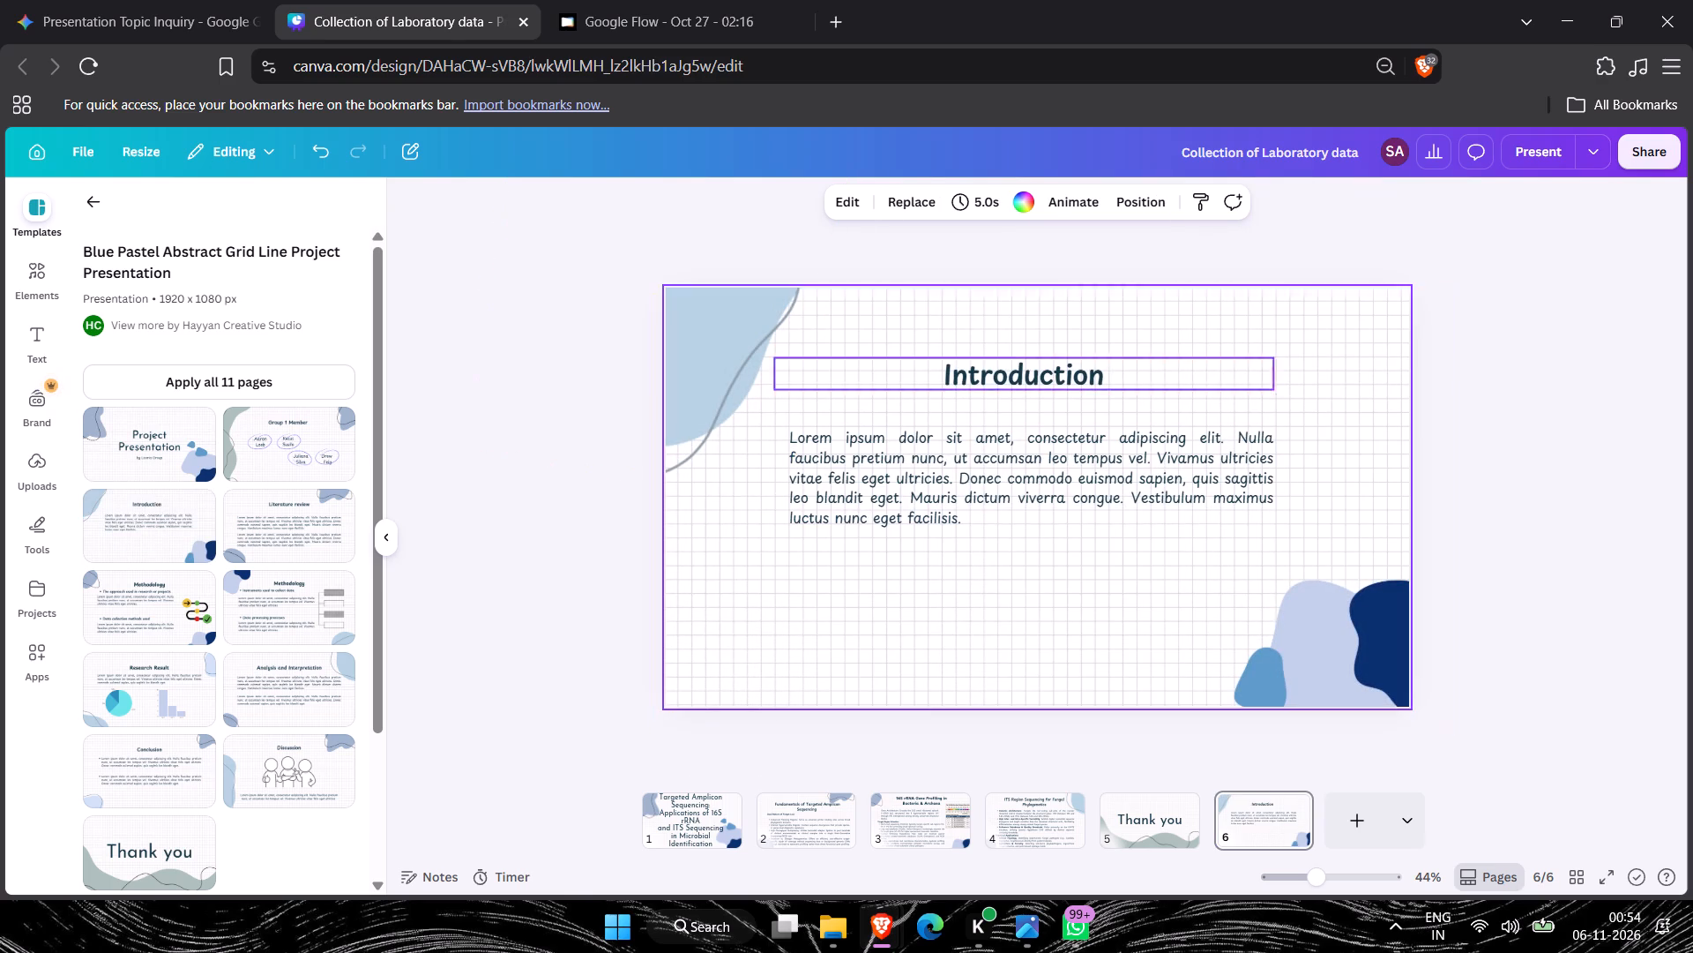
Replace slide 6's title "Introduction" with "Acknowledgement".
triple_click(1024, 361)
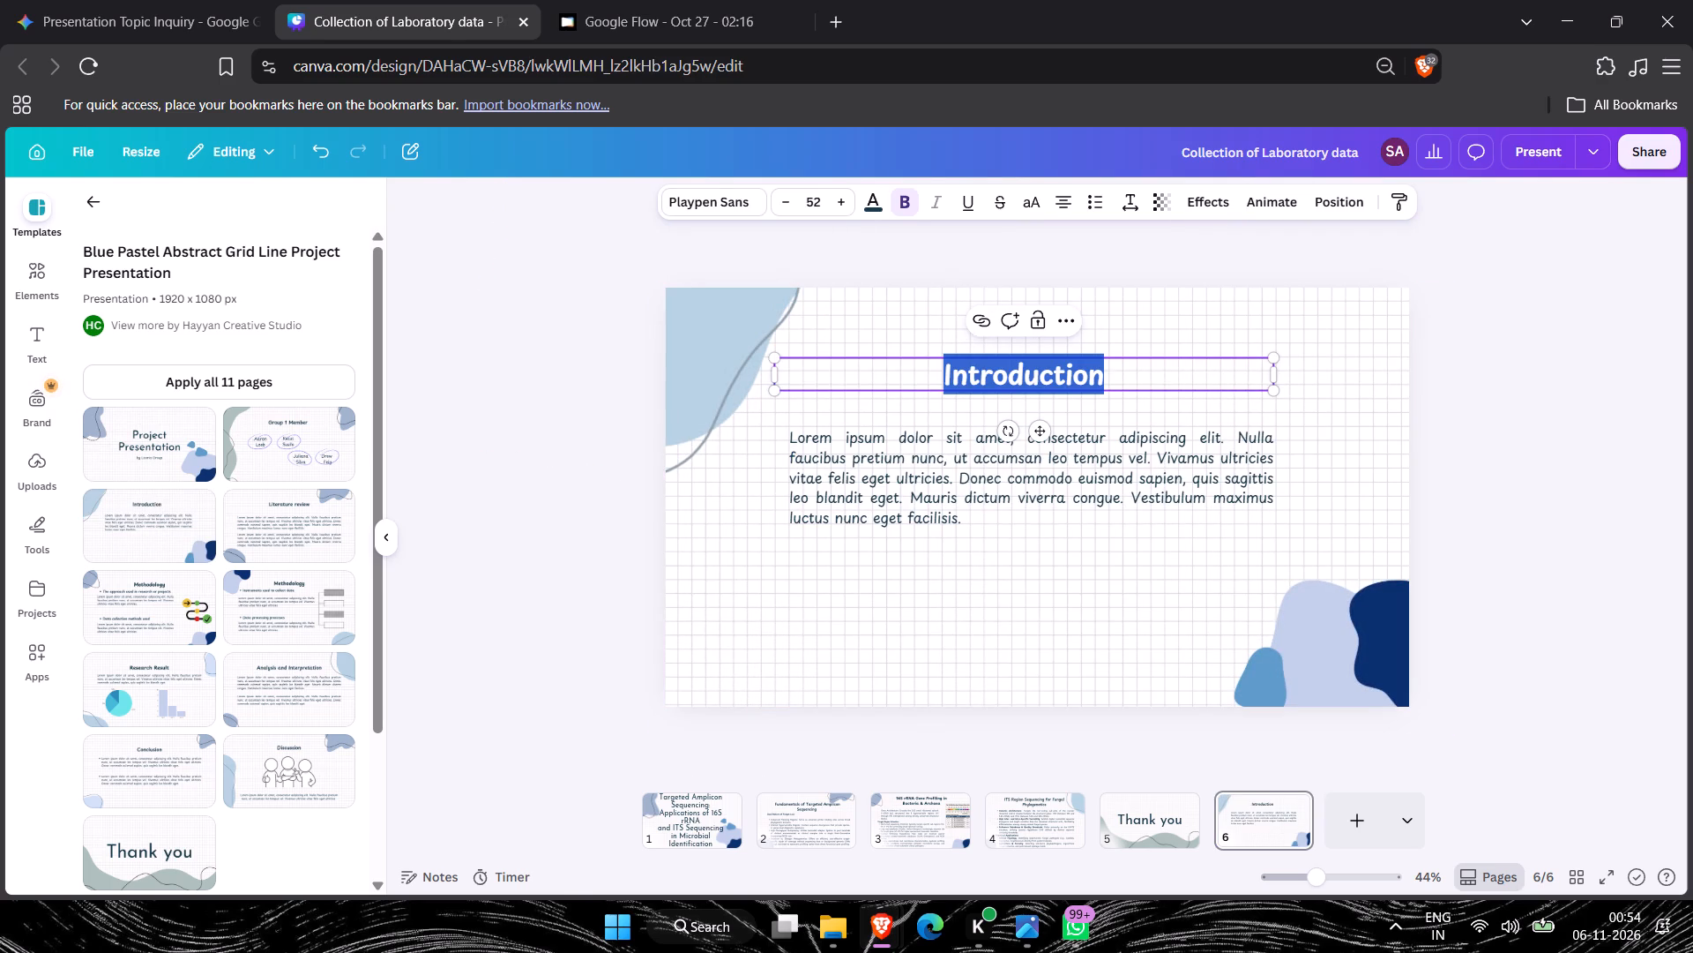
key("shift+a")
type("ckmow")
key("BackSpace")
key("BackSpace")
key("BackSpace")
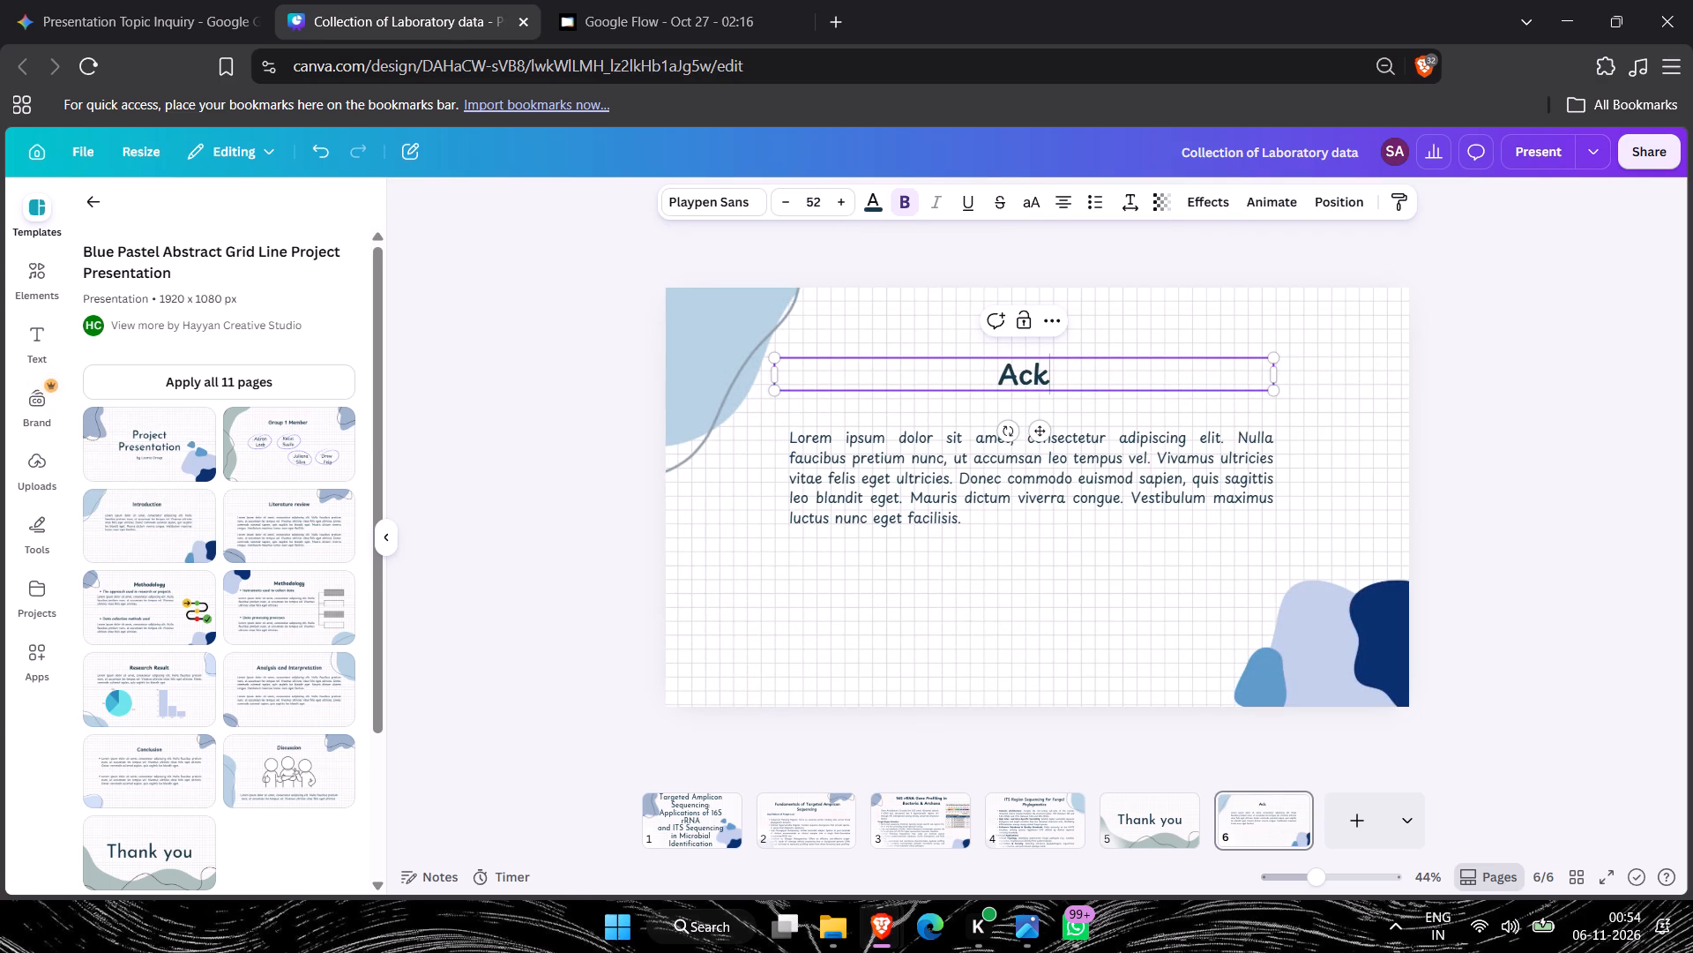
type("now")
type("lw")
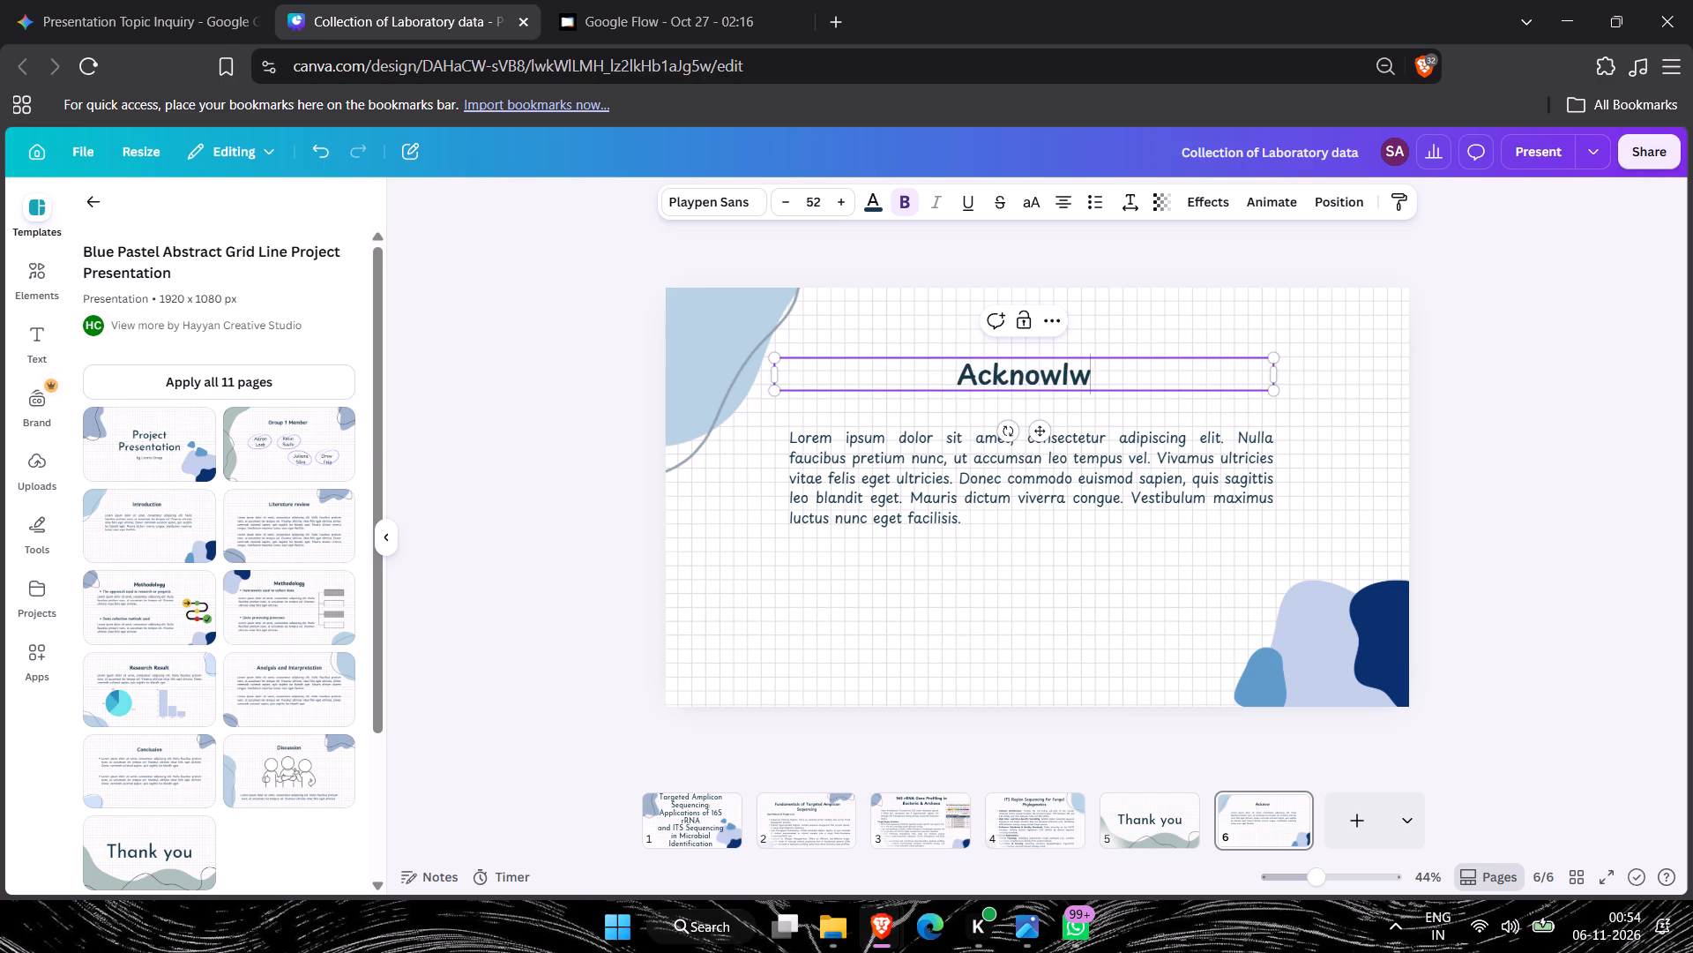
key("BackSpace")
type("edg")
type("ement")
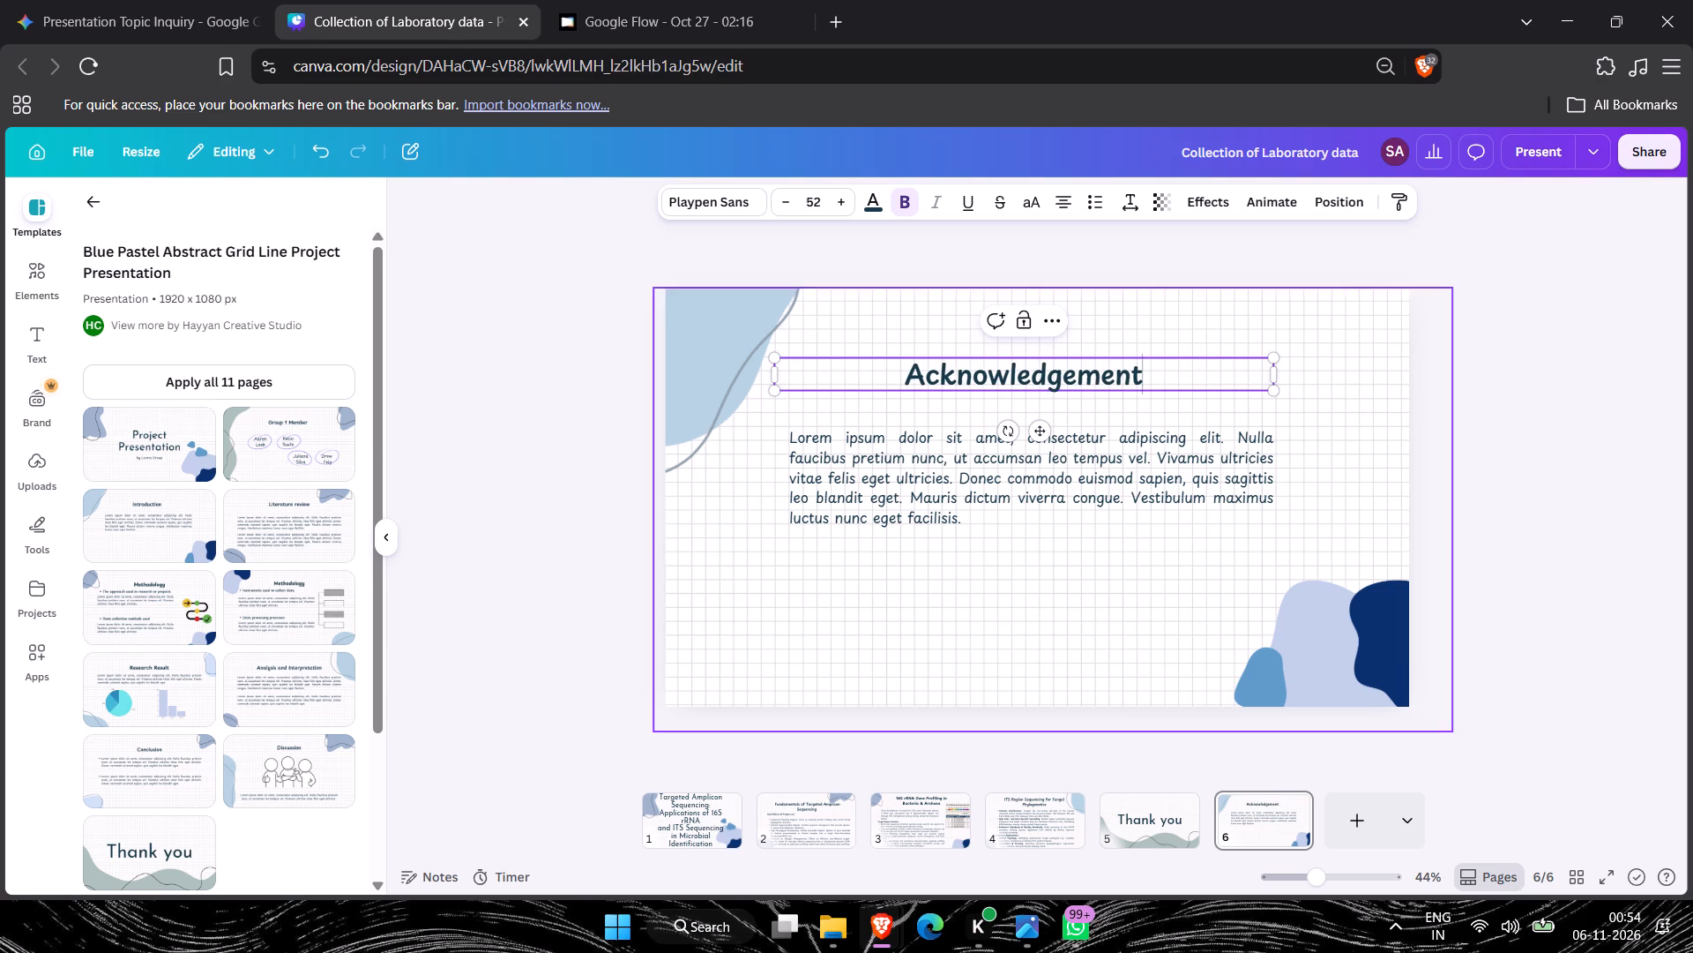
Replace slide 6's placeholder body with the acknowledgement text copied from slide 2 of the BMMC-7403 PowerPoint file, closing that file after copying.
left_click(981, 485)
triple_click(981, 485)
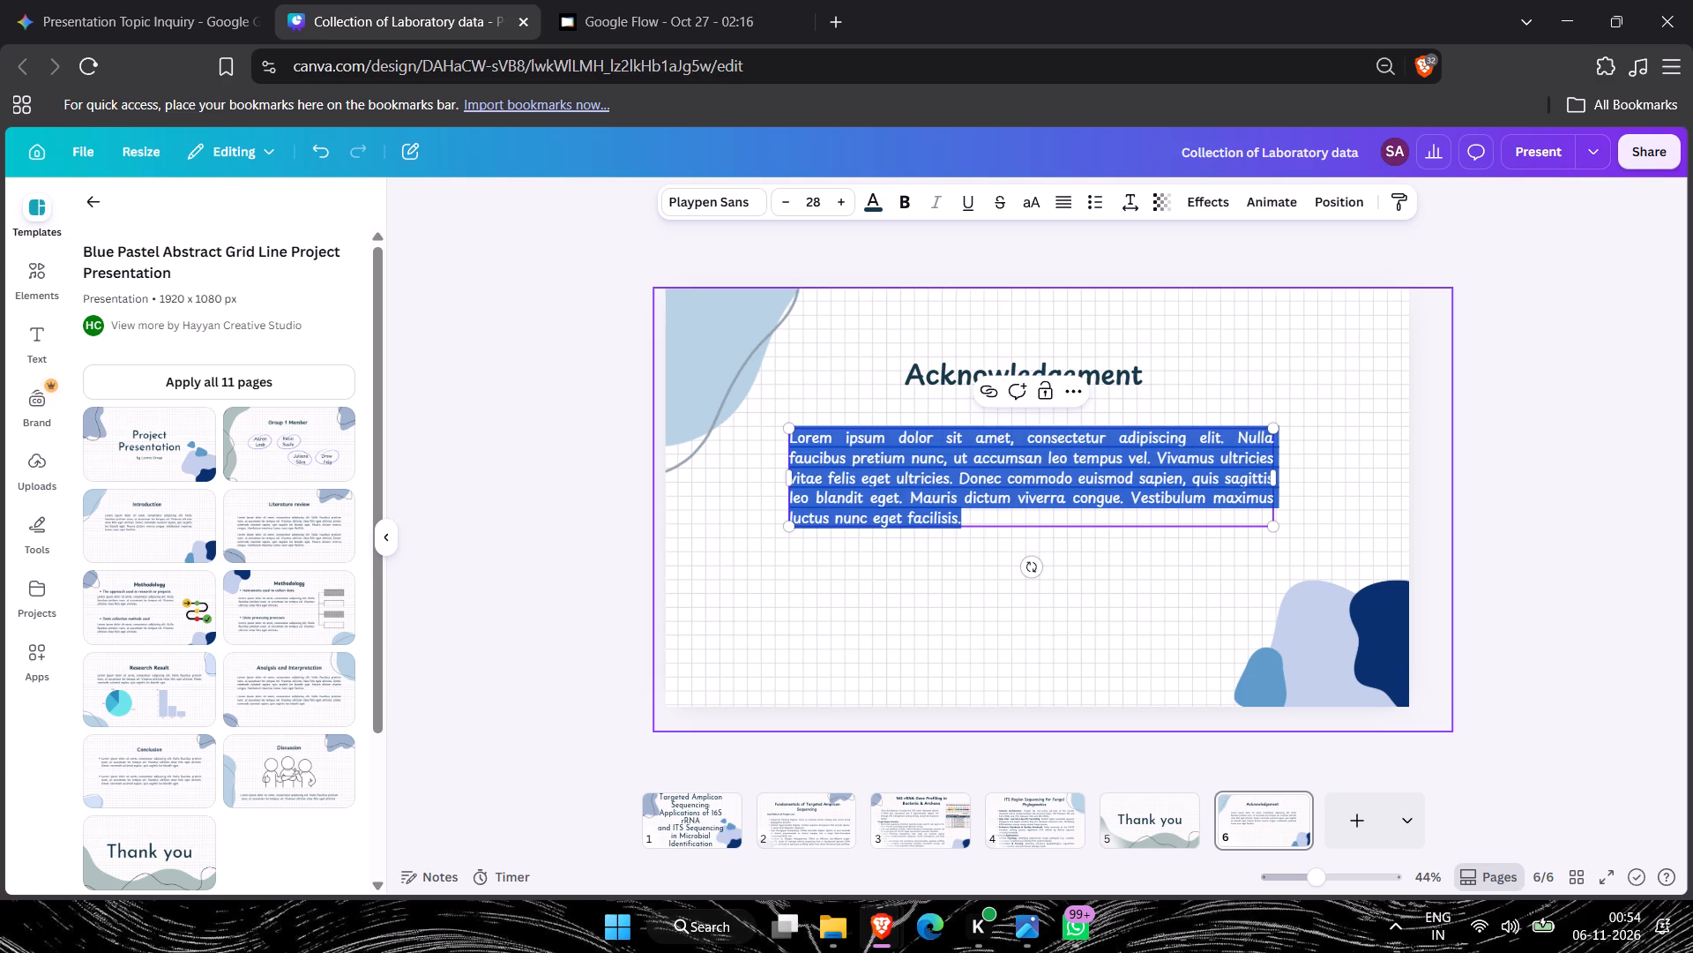
left_click(568, 678)
left_click(817, 926)
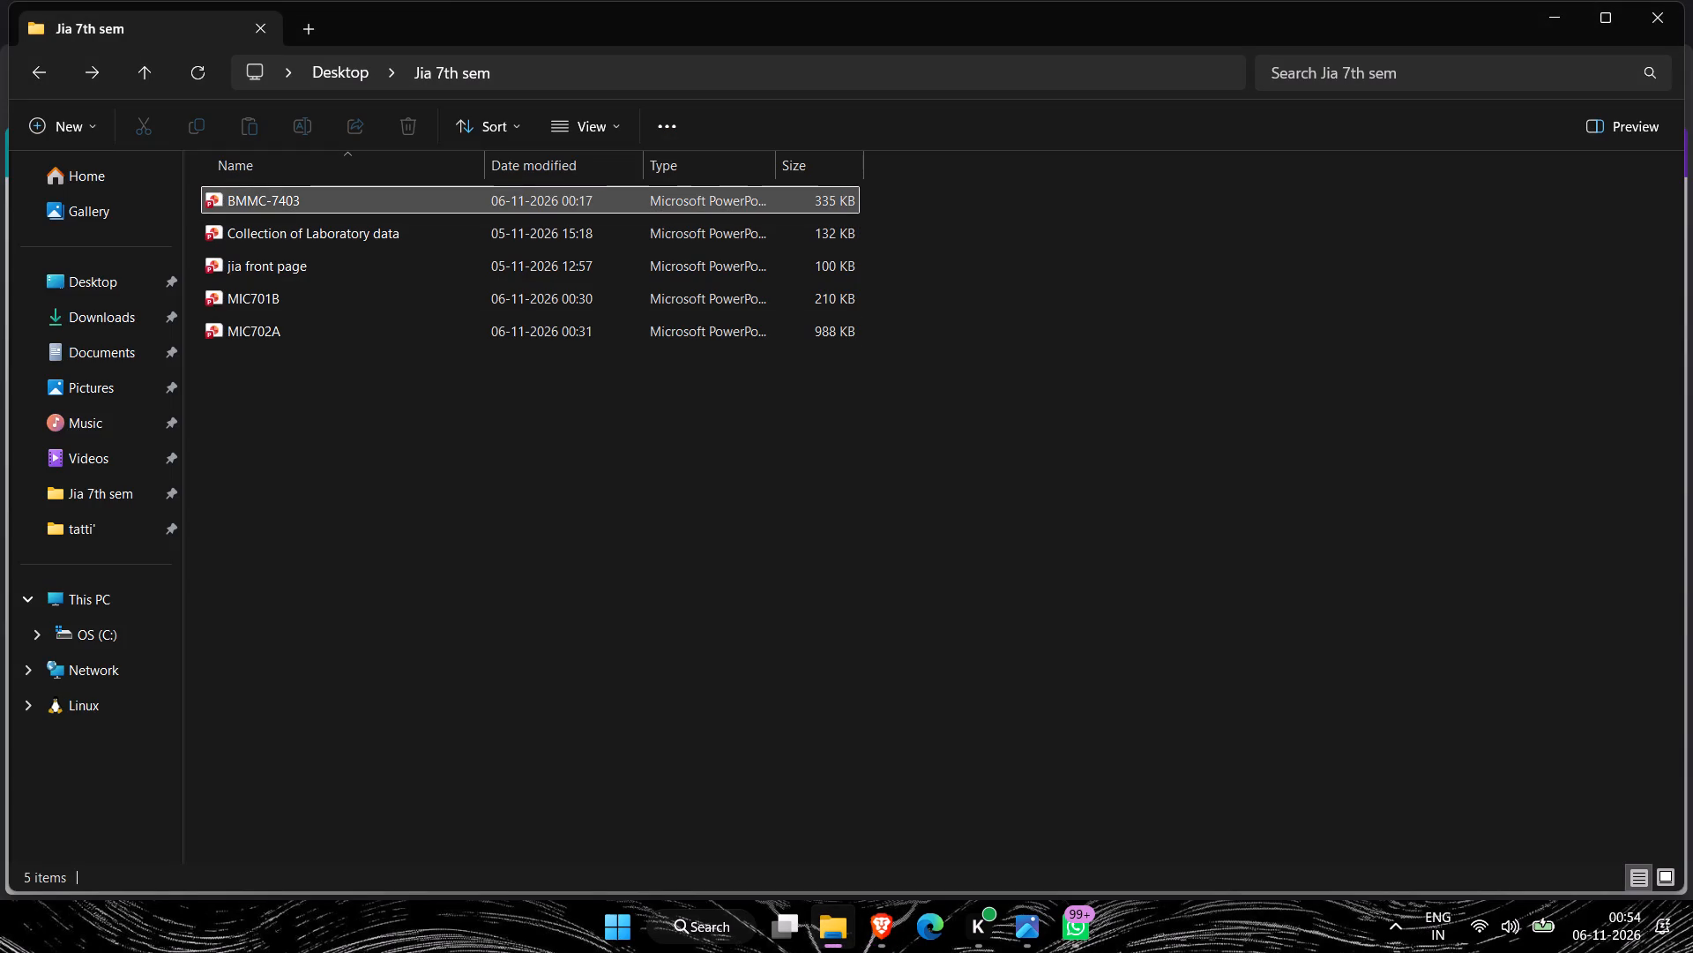
double_click(555, 213)
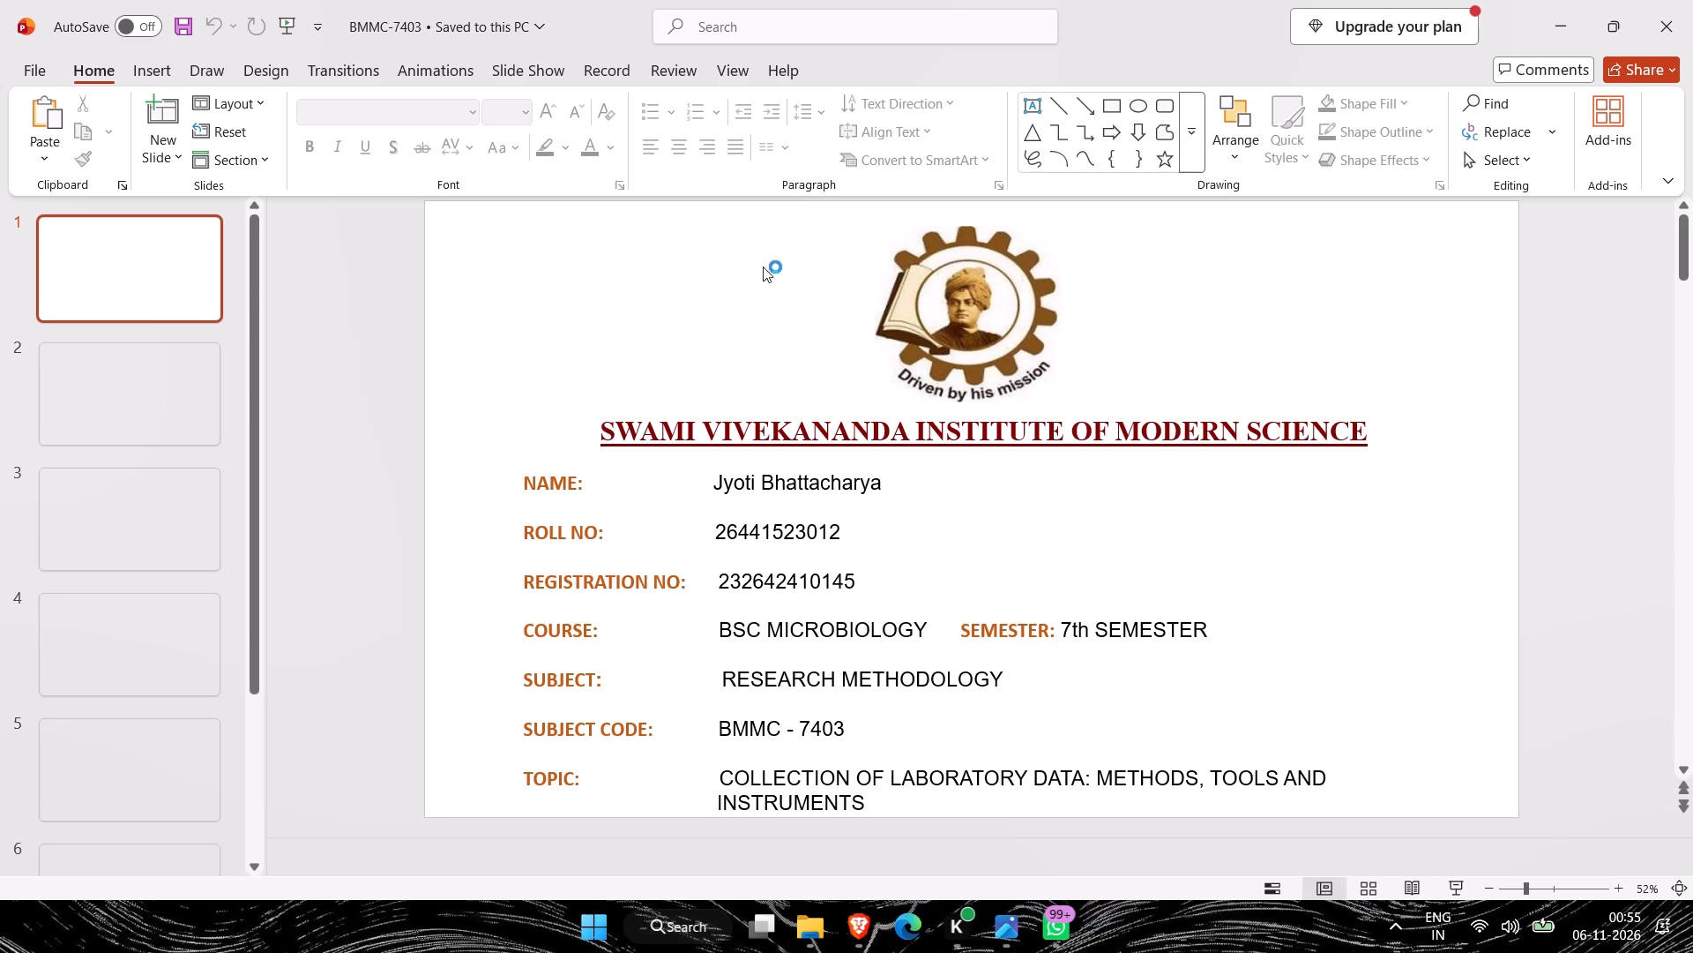
left_click(97, 424)
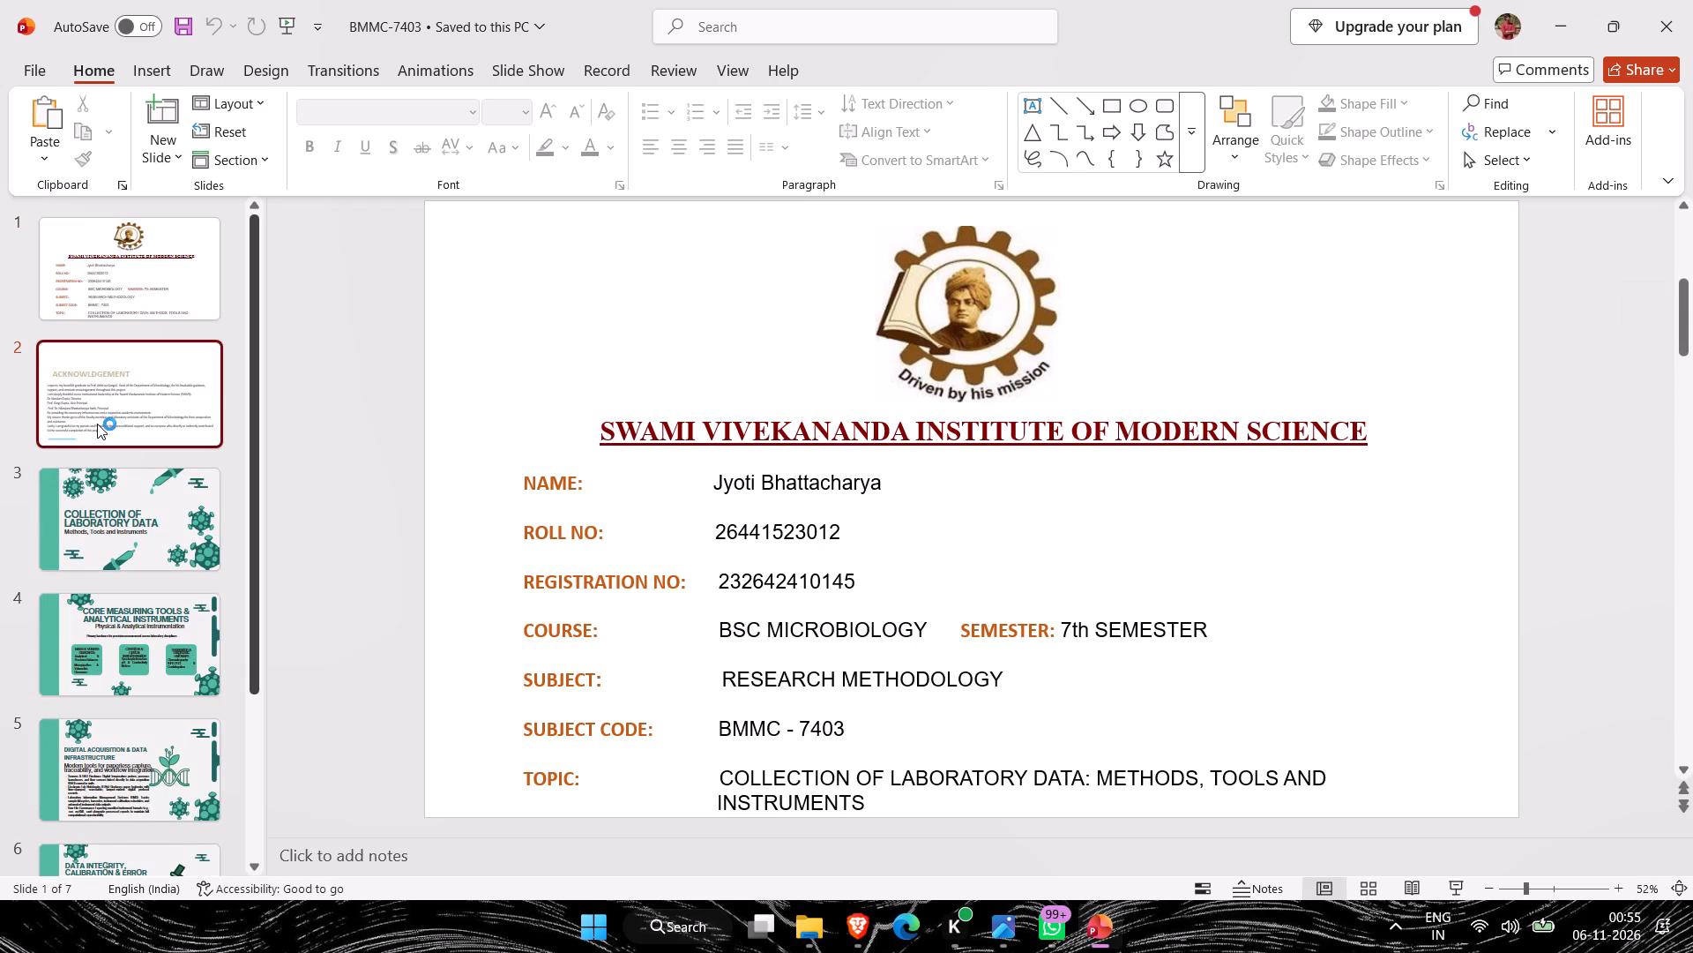
triple_click(512, 581)
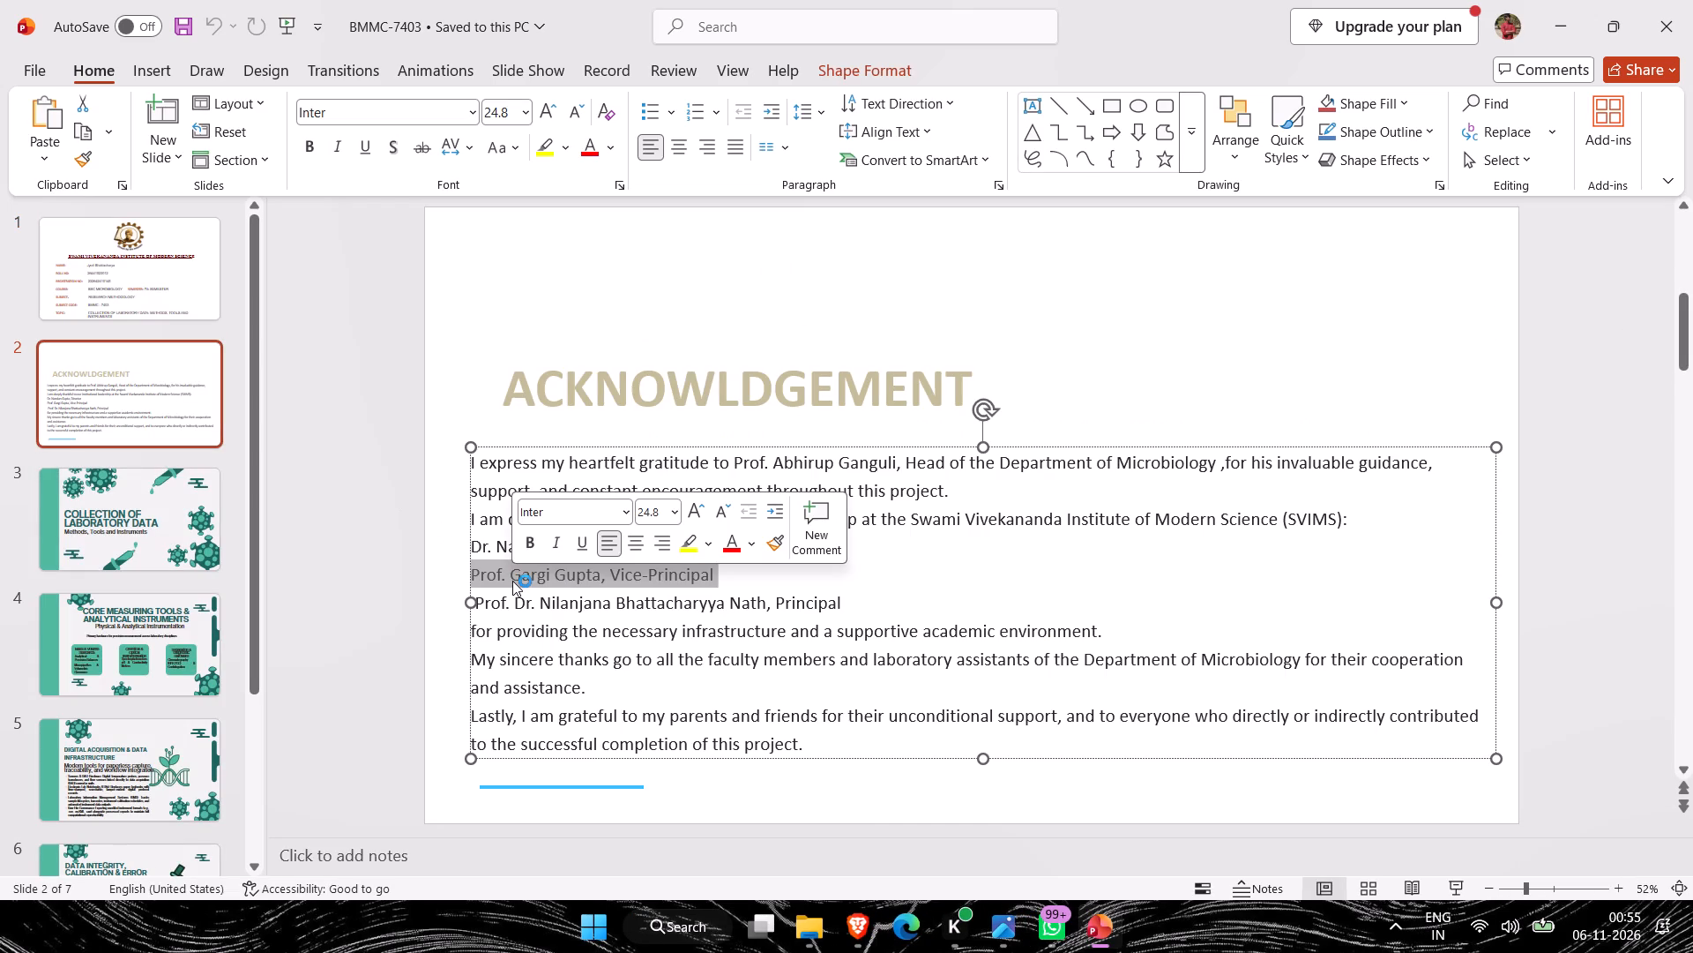
key("ctrl+a")
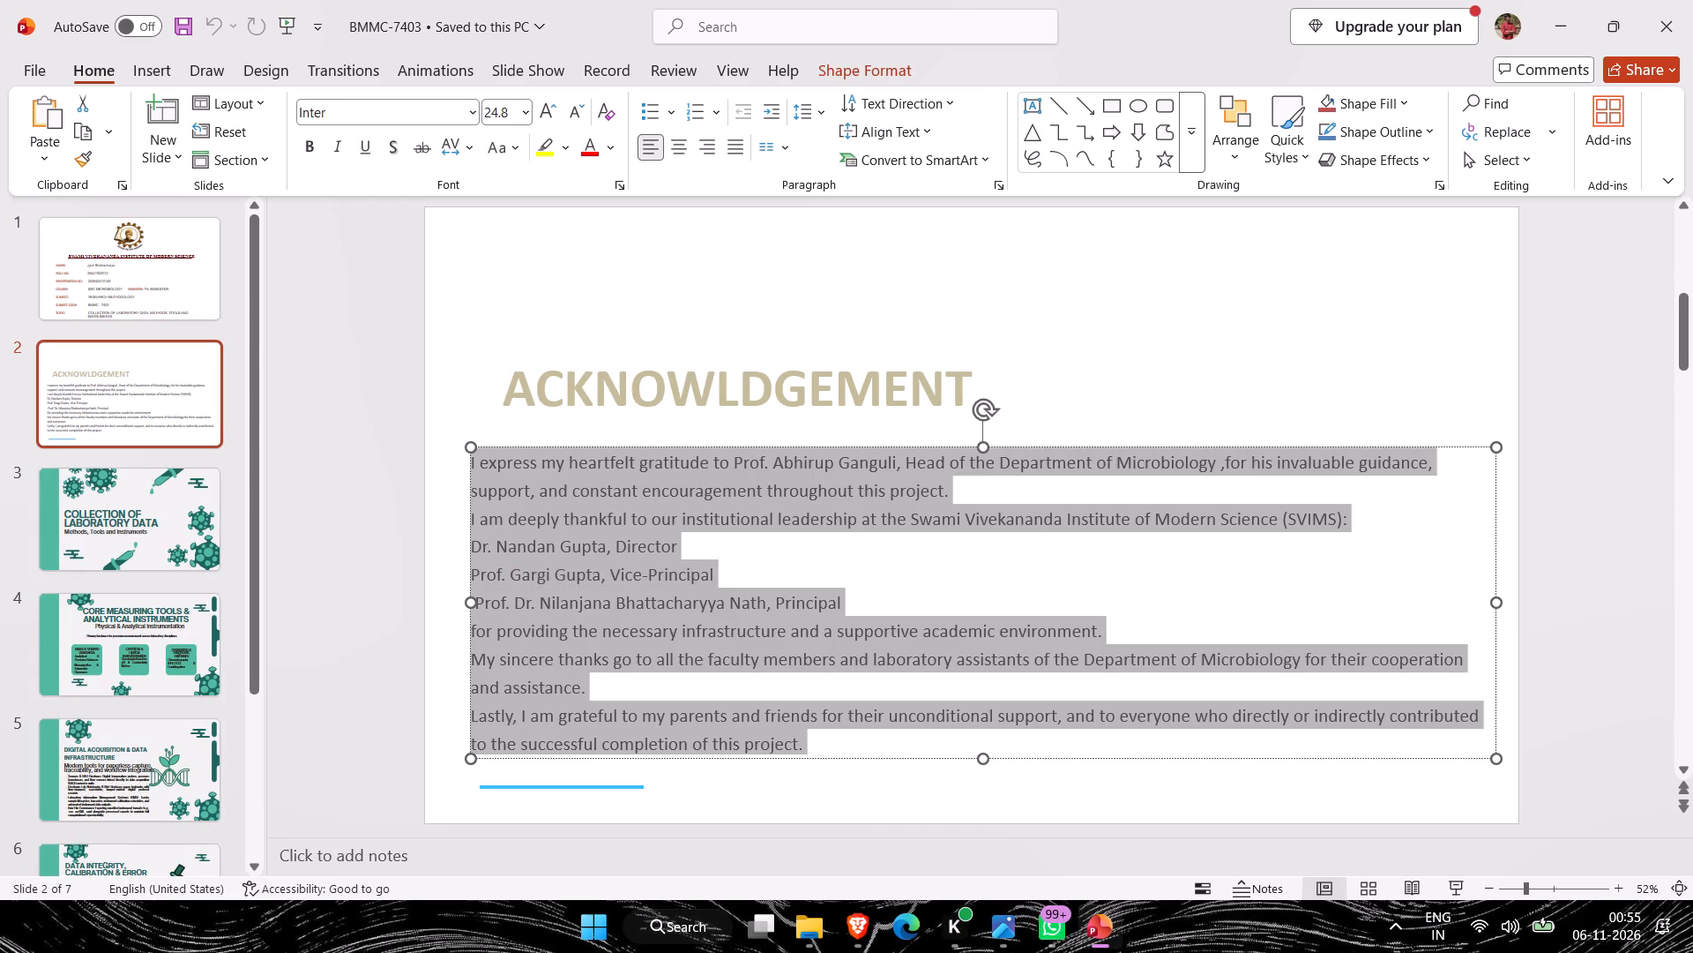
key("ctrl+c")
key("alt+F4")
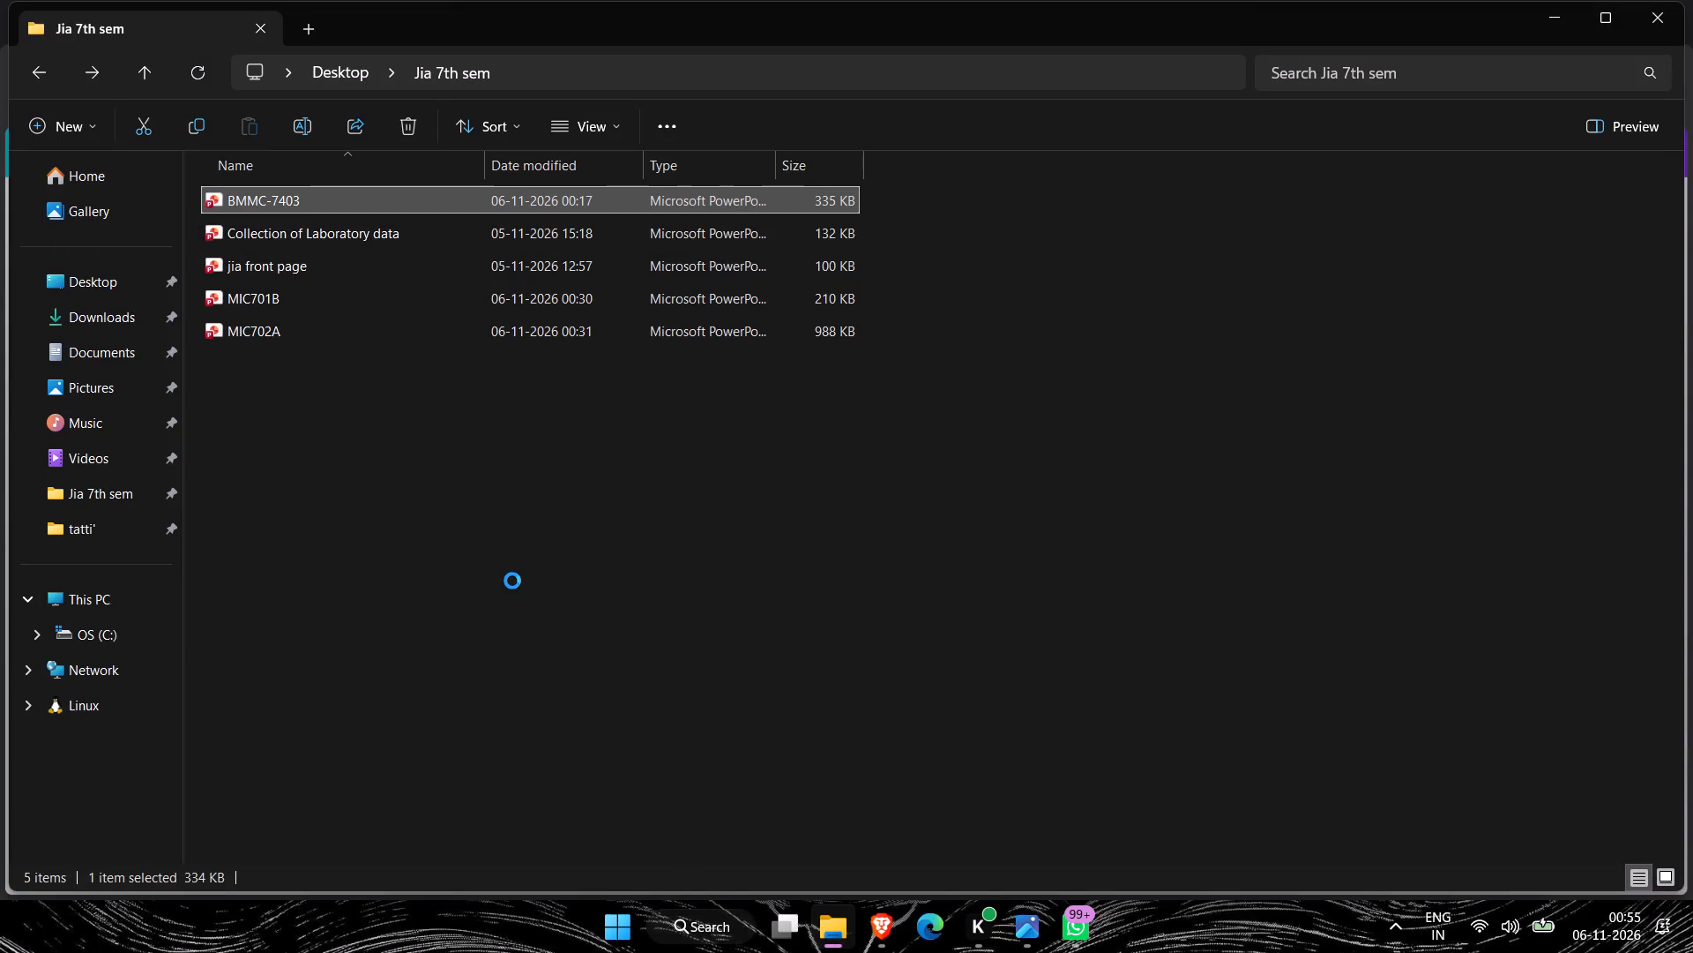
key("alt+Tab")
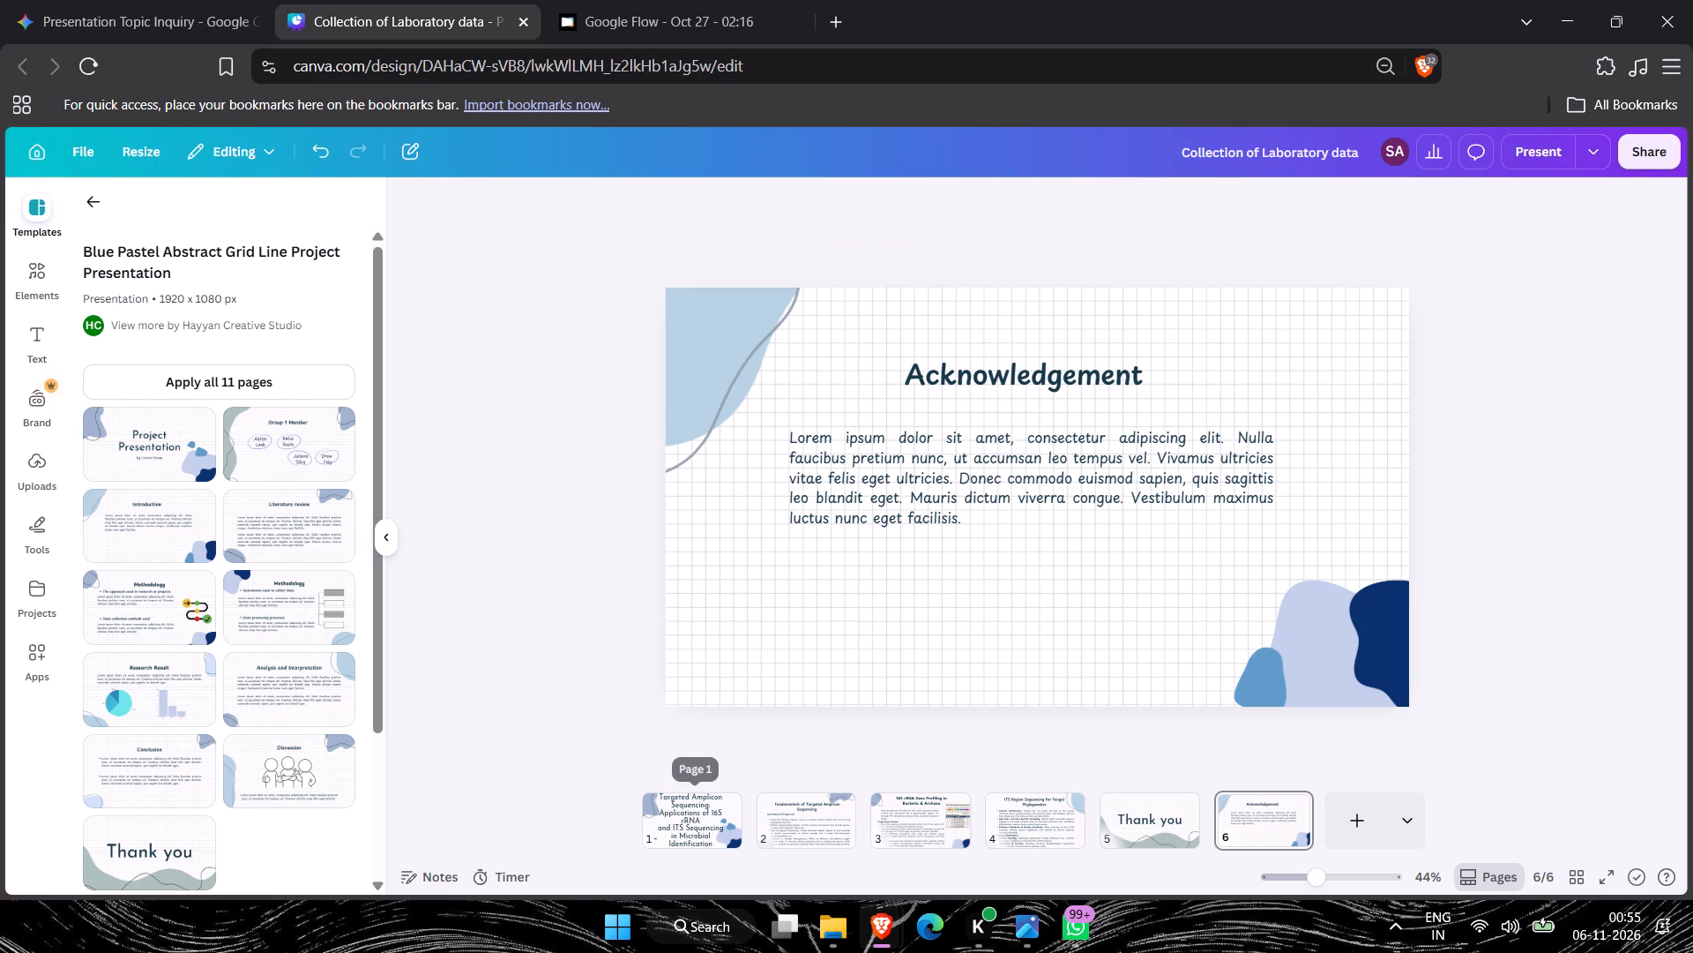
triple_click(893, 474)
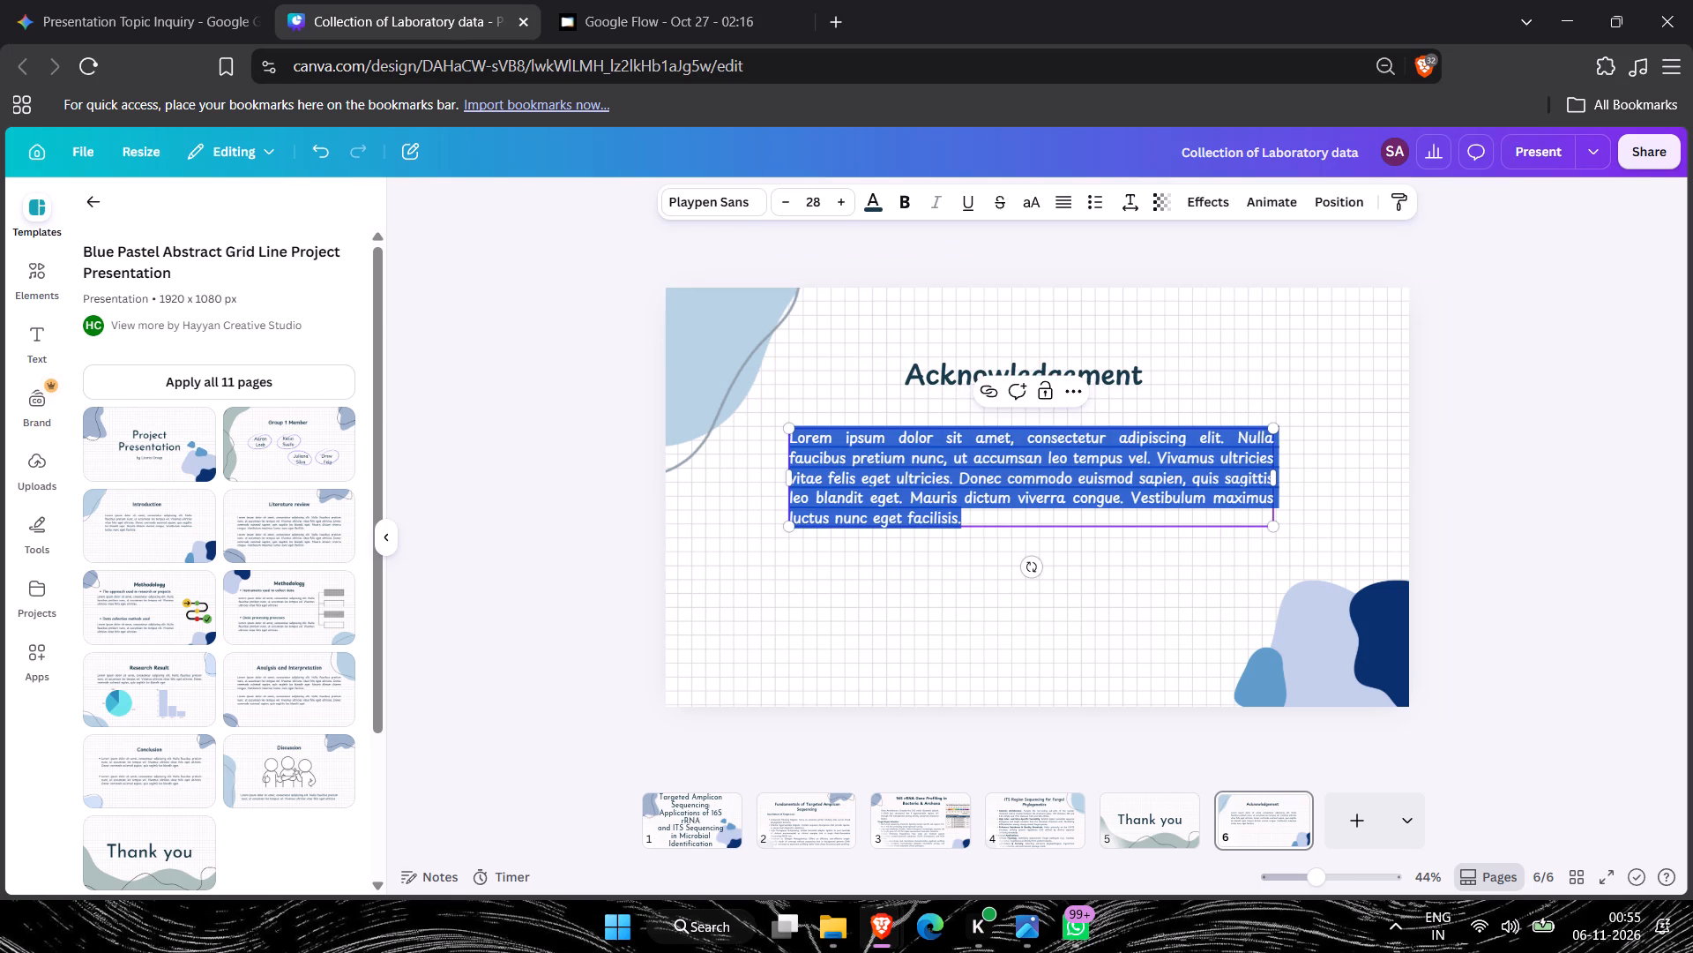
key("ctrl+v")
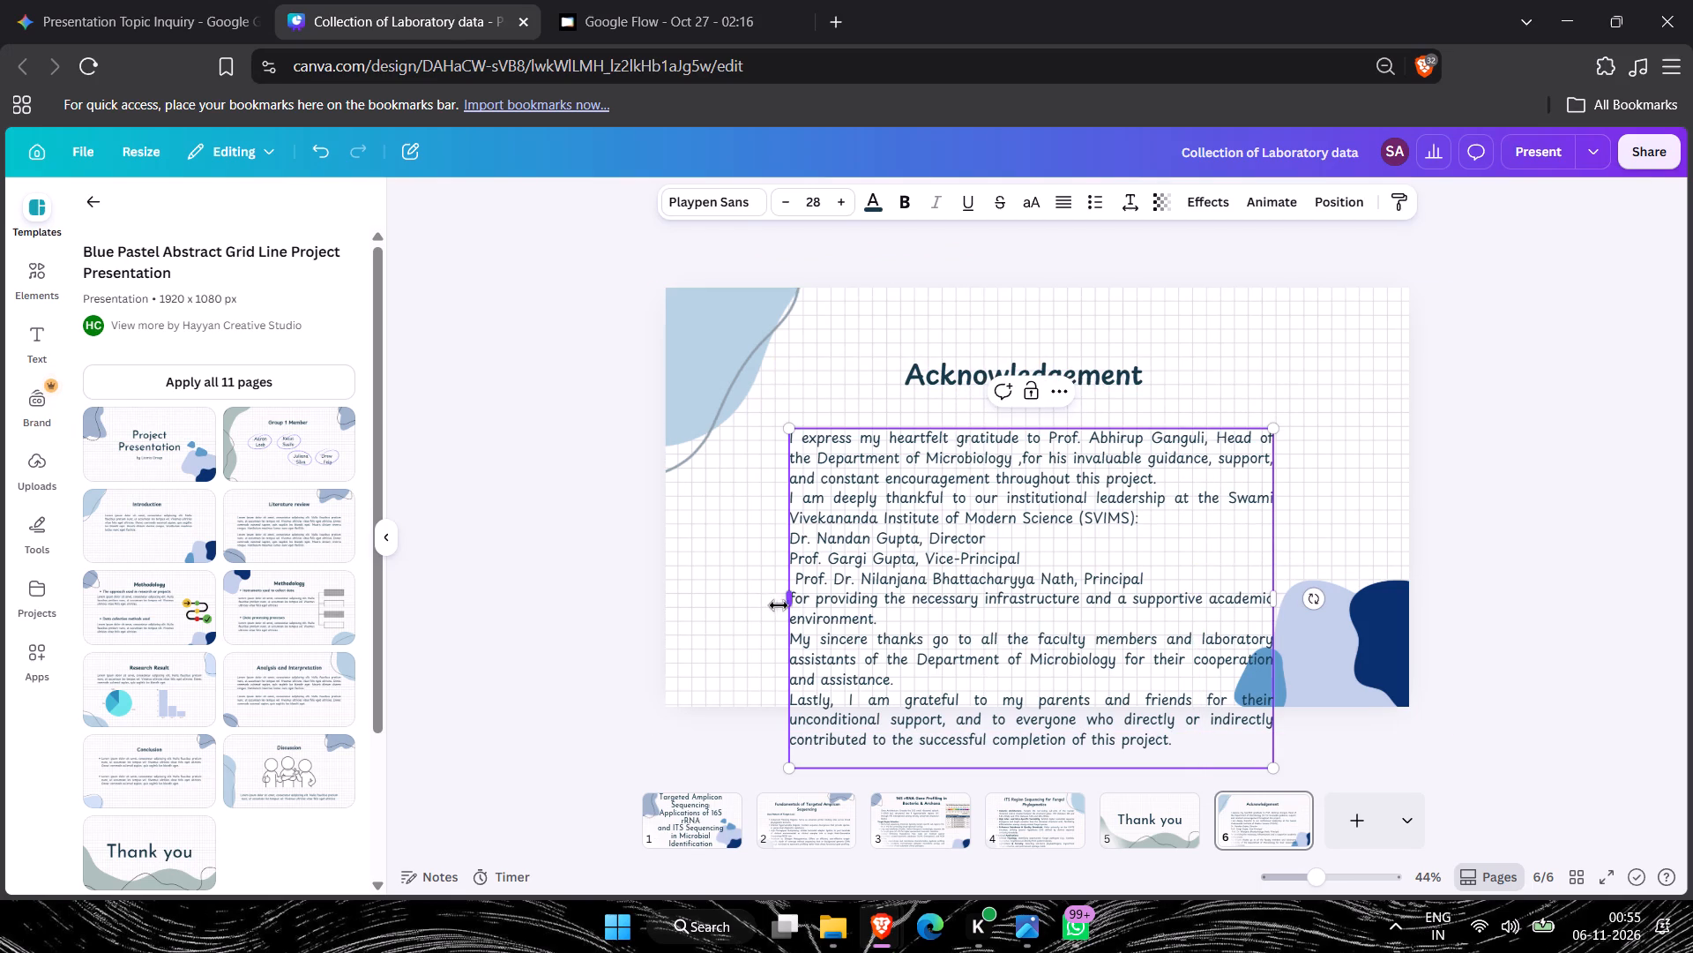
Widen the acknowledgement text box on both sides and move it up beneath the title, centred horizontally on the slide.
left_click_drag(787, 605, 695, 595)
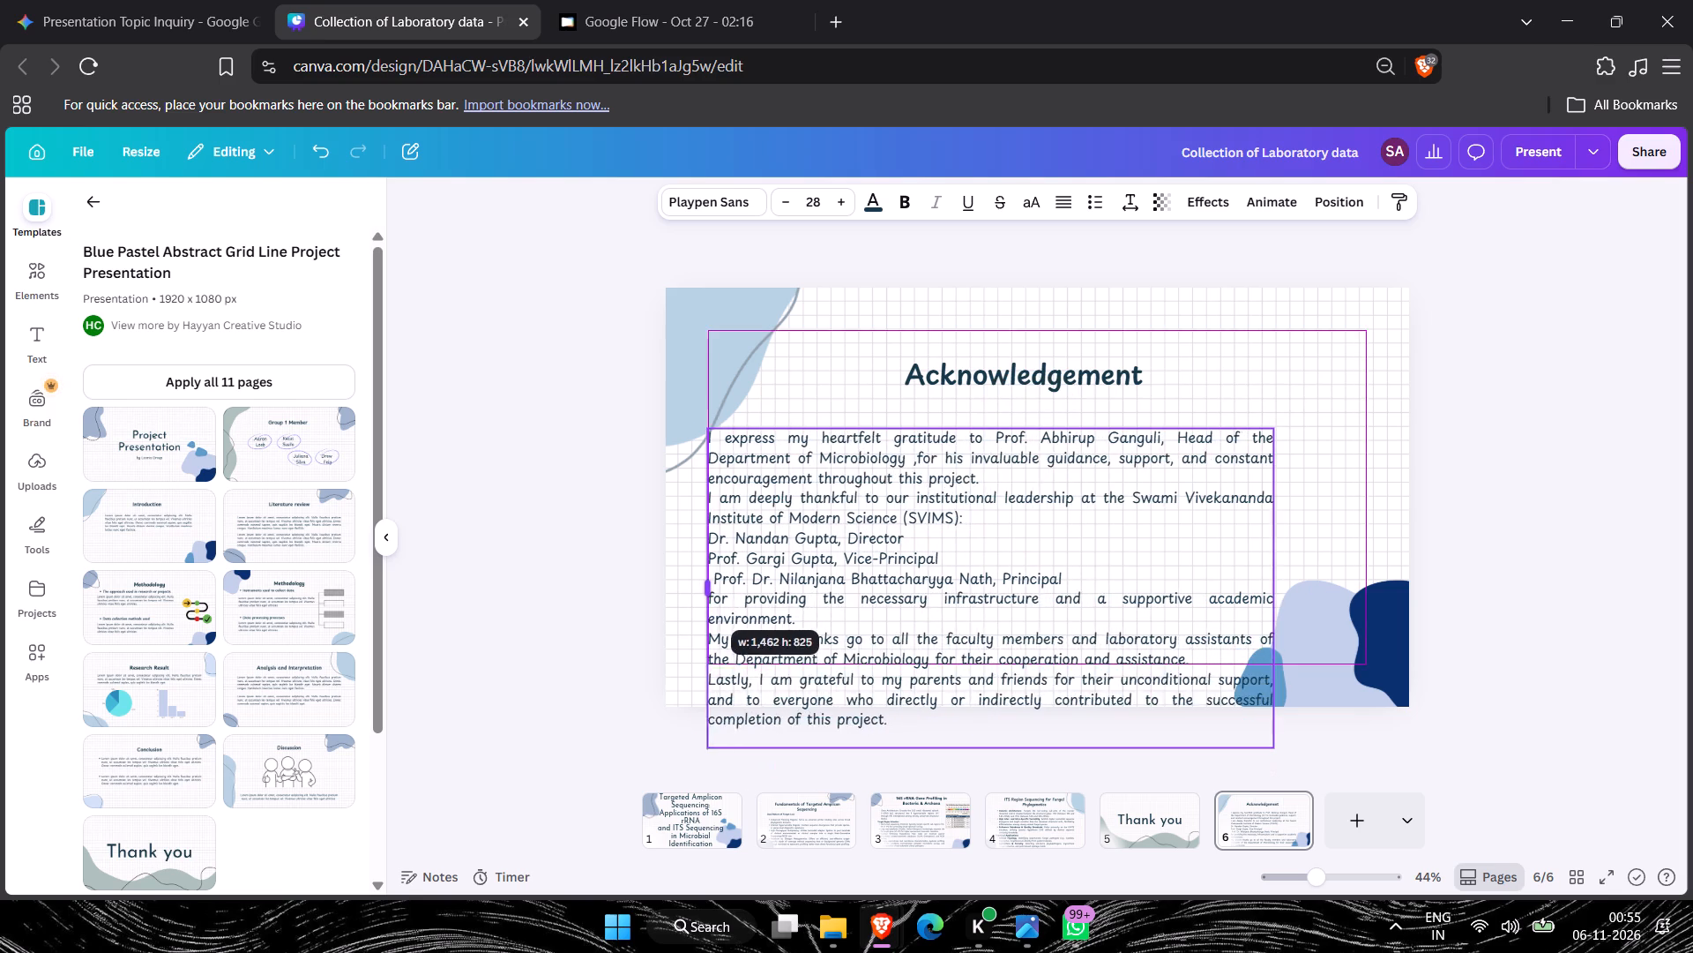
left_click_drag(695, 595, 686, 595)
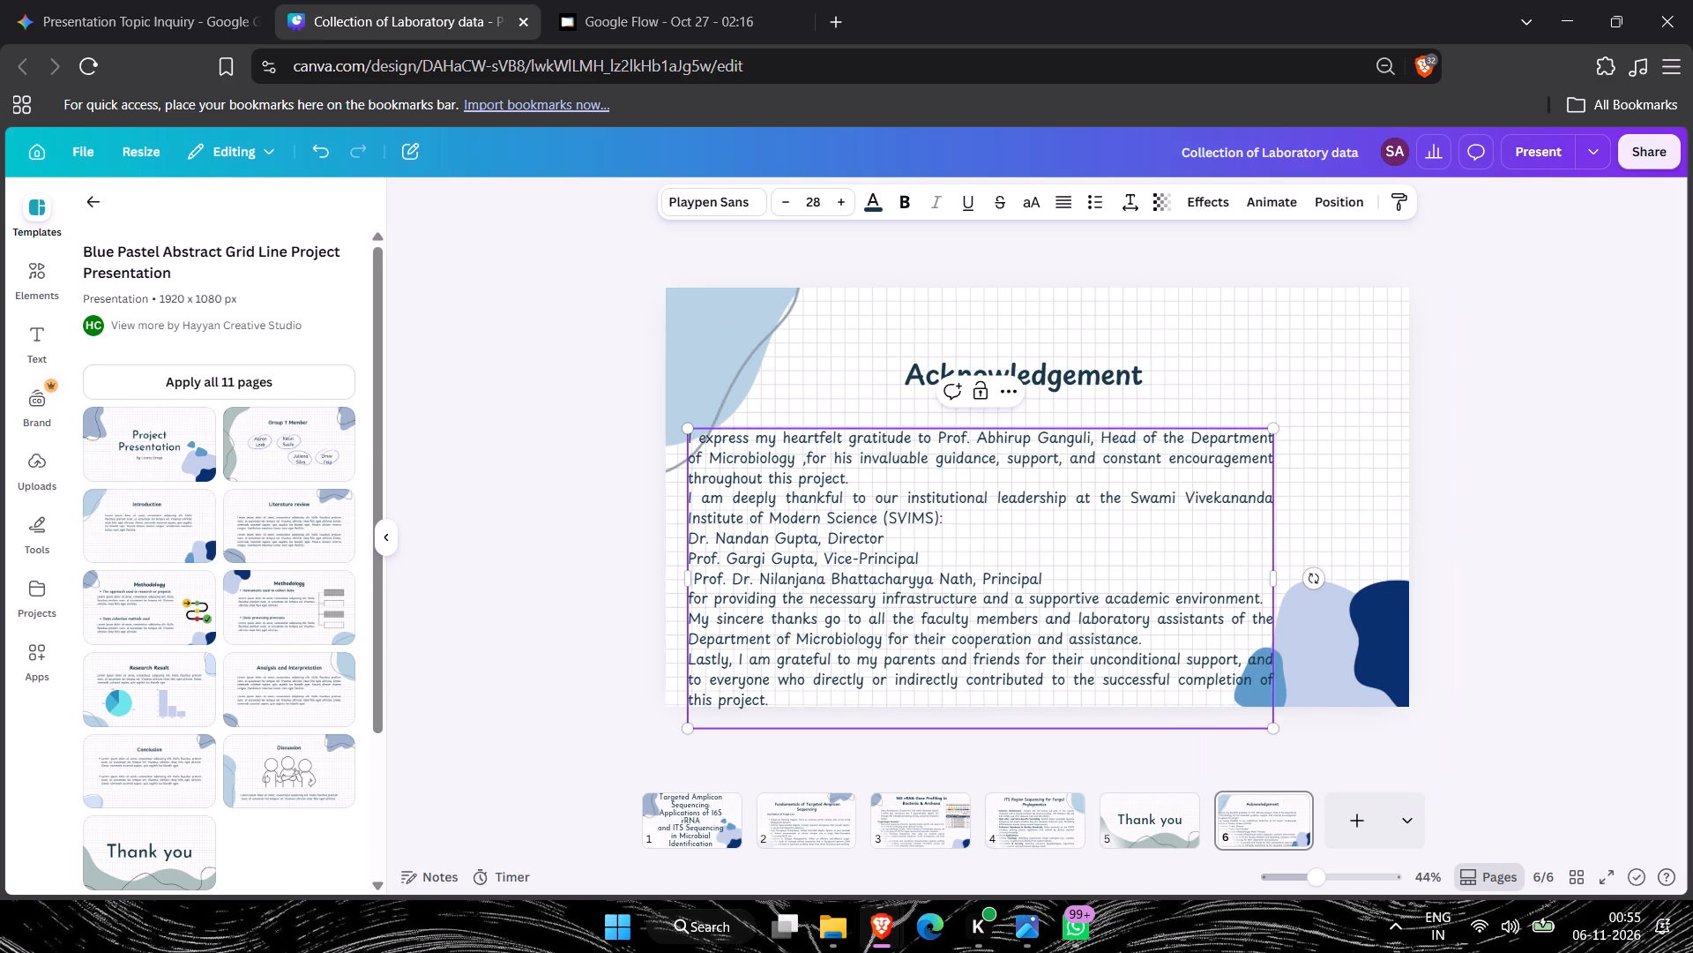
left_click_drag(1276, 573, 1326, 560)
left_click(1518, 359)
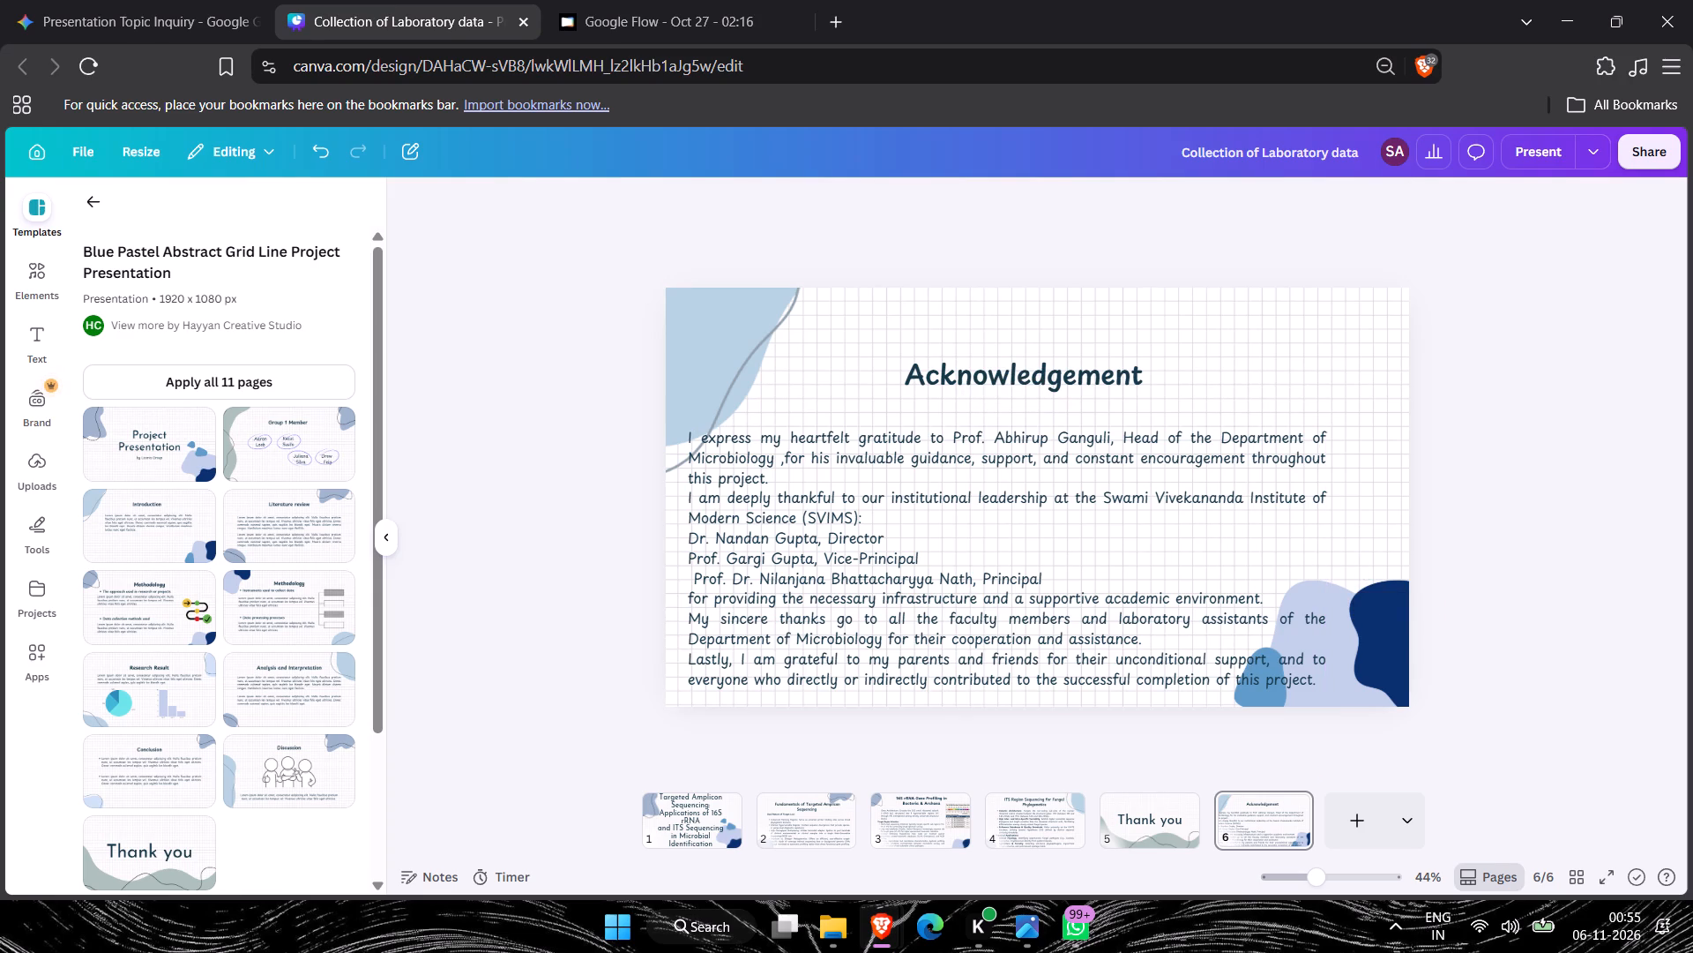
left_click_drag(1234, 474, 1265, 456)
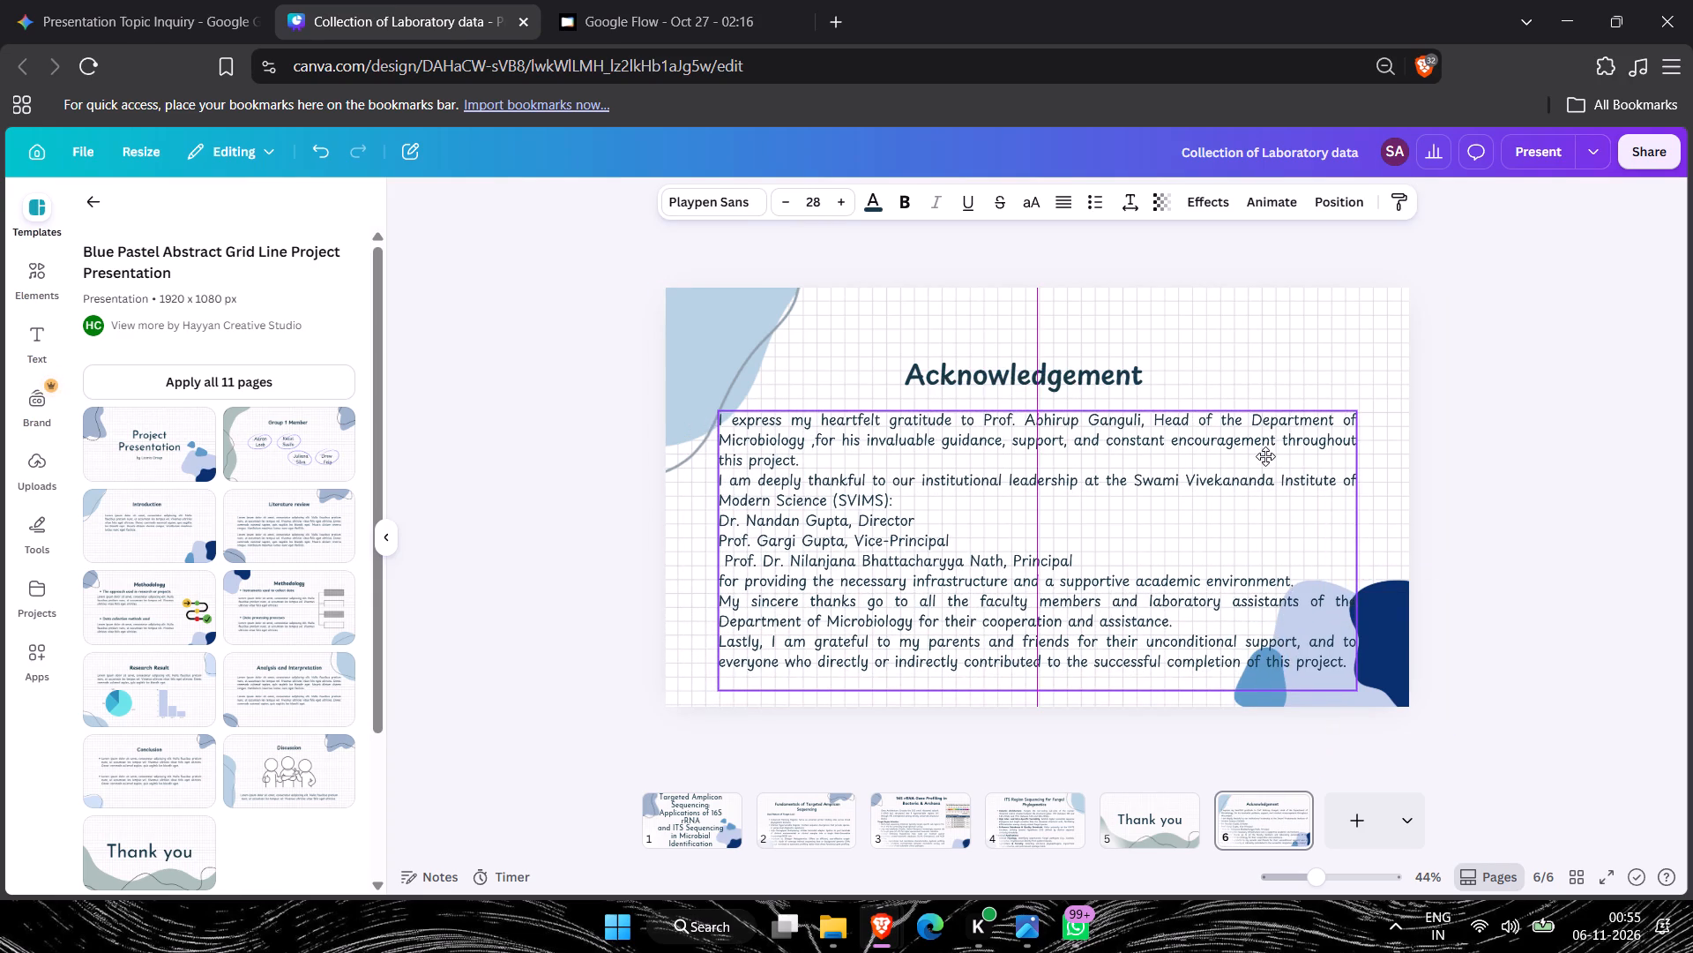
left_click_drag(1265, 456, 1264, 439)
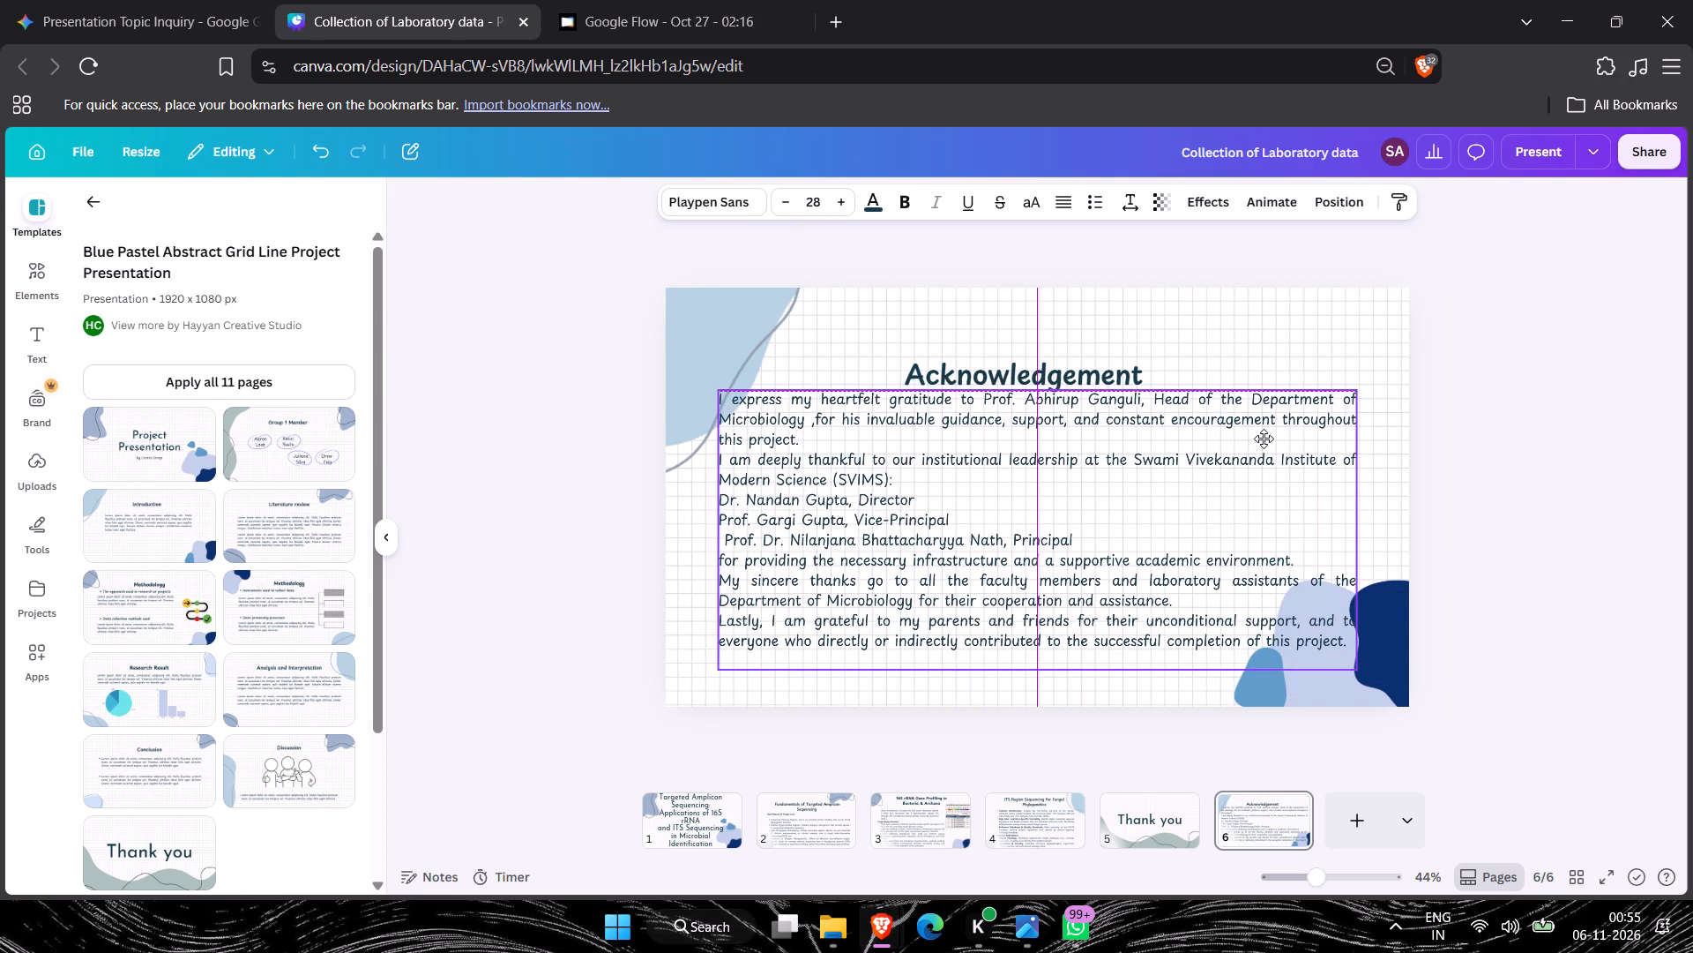
left_click_drag(1264, 439, 1260, 442)
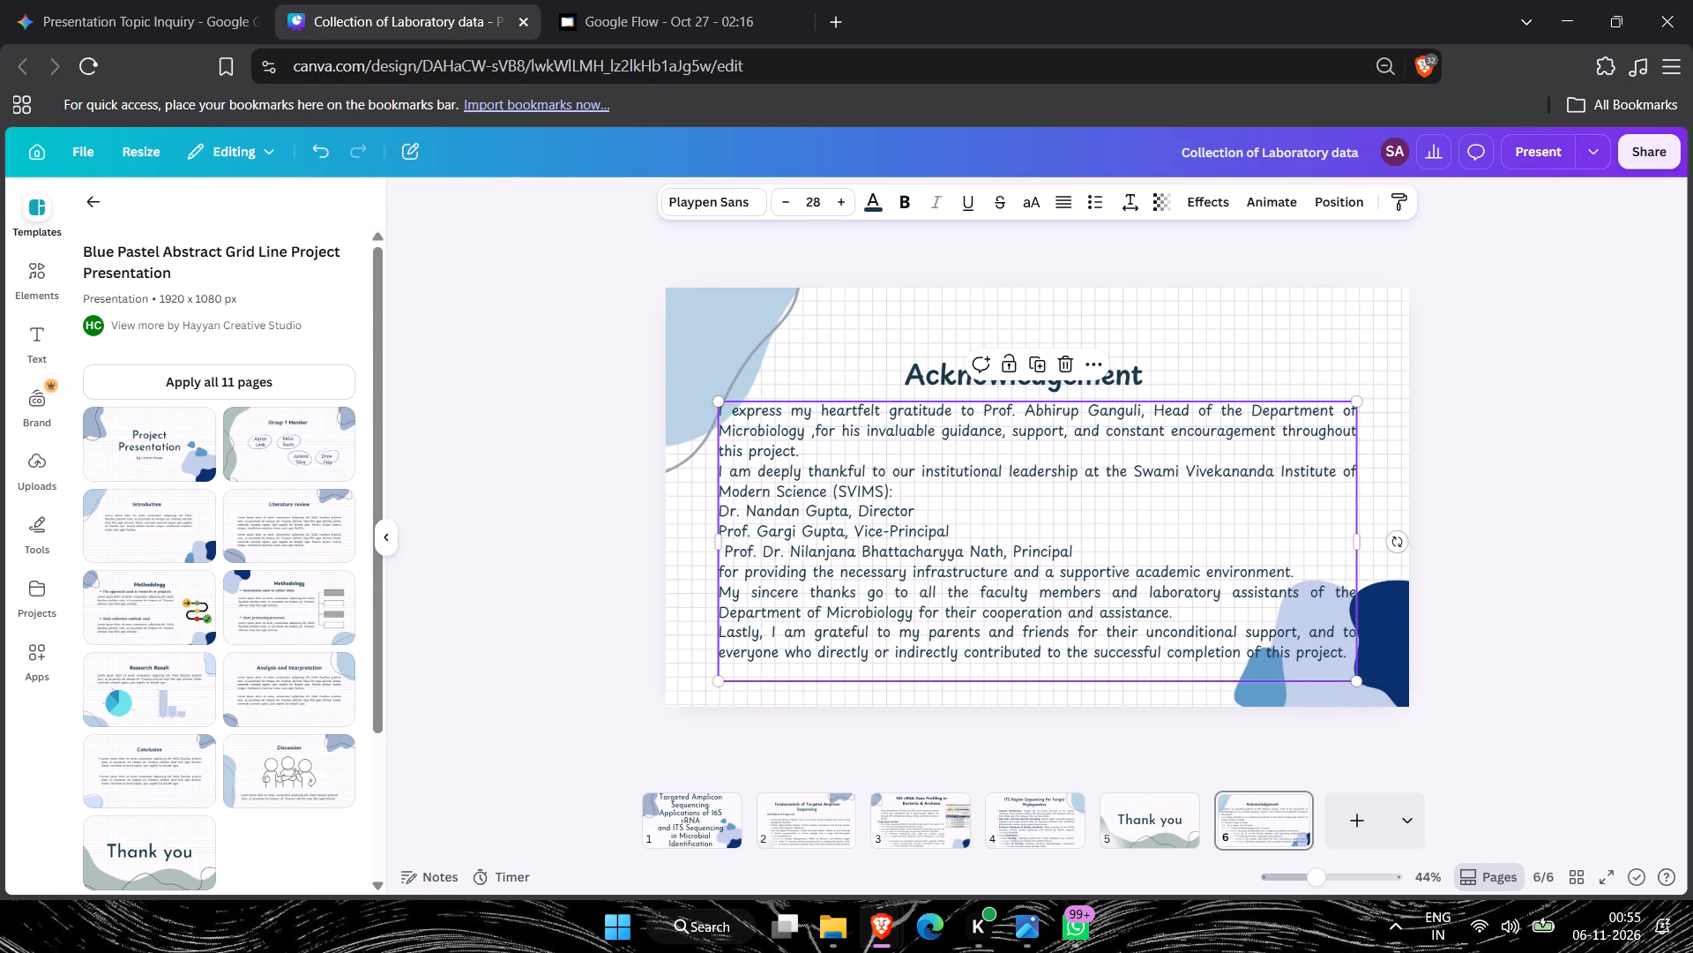
left_click(1524, 359)
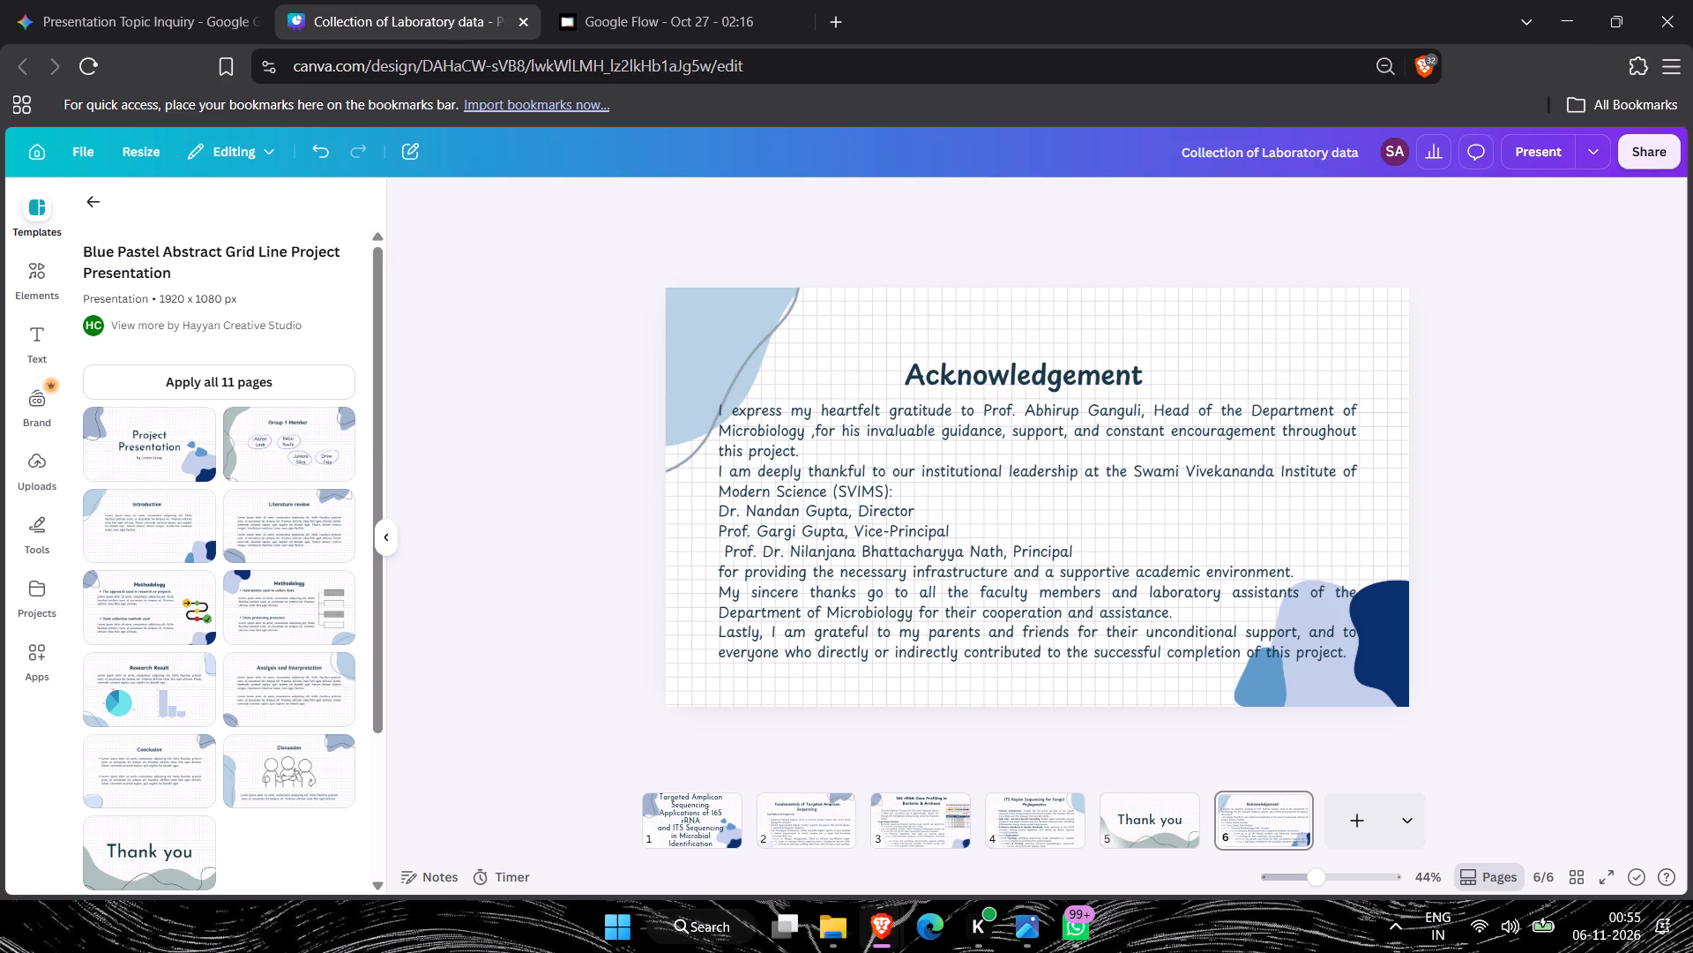
left_click_drag(1258, 839, 942, 853)
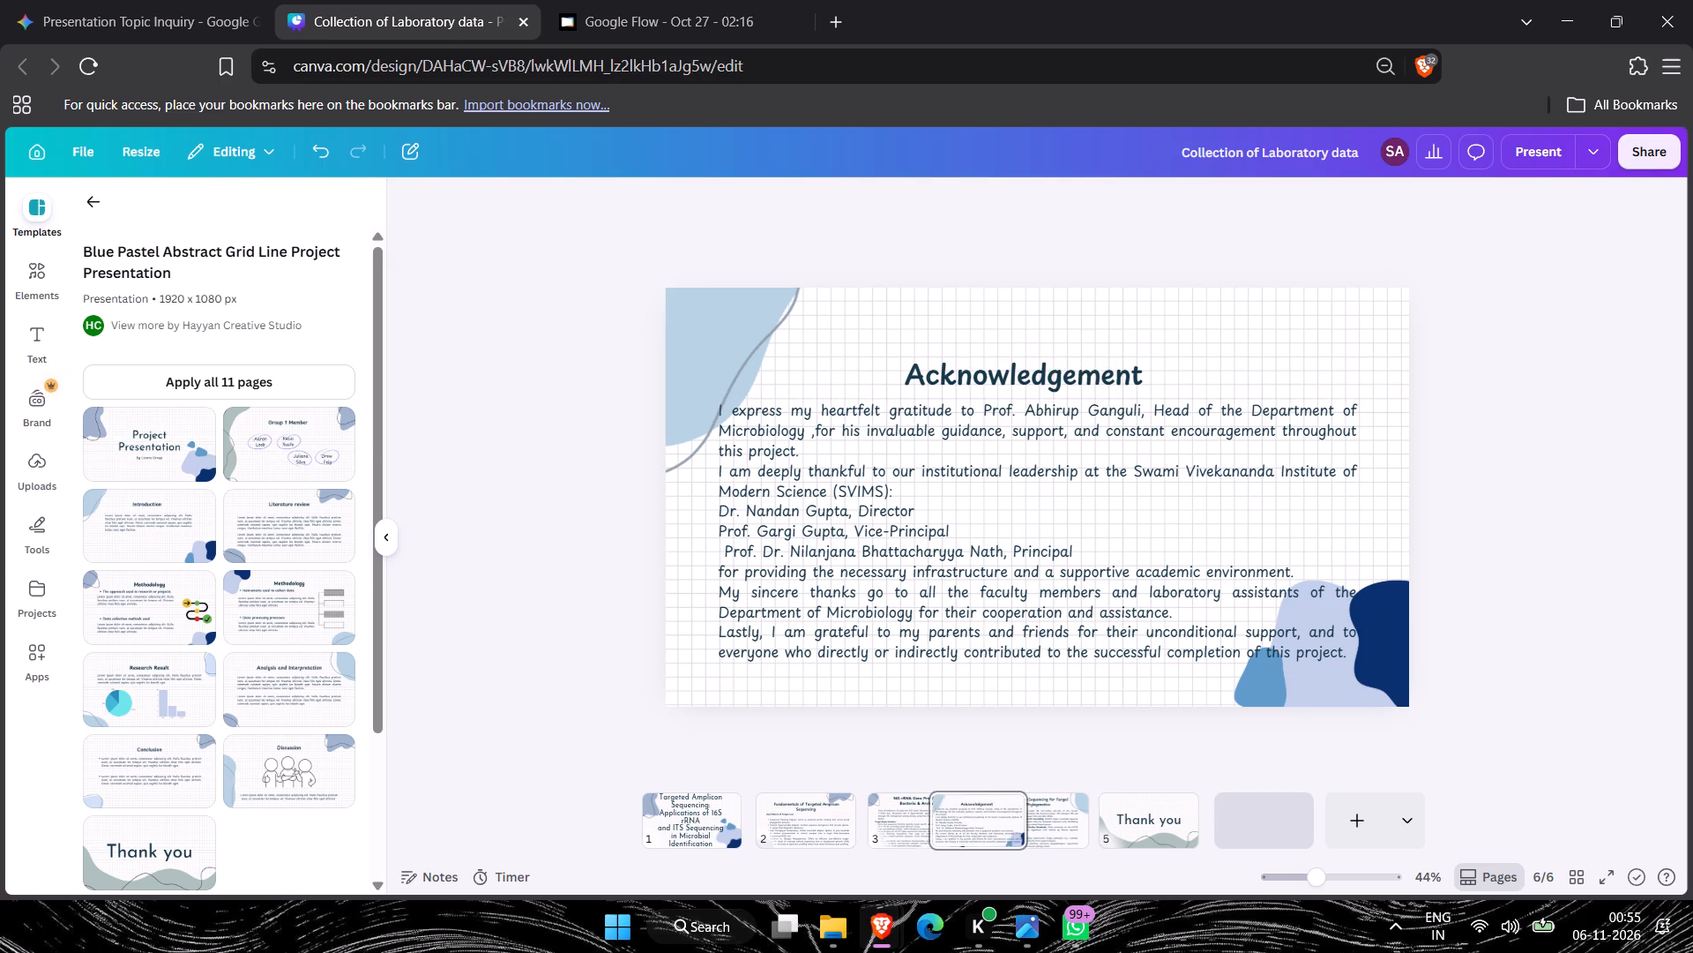
left_click_drag(942, 853, 765, 849)
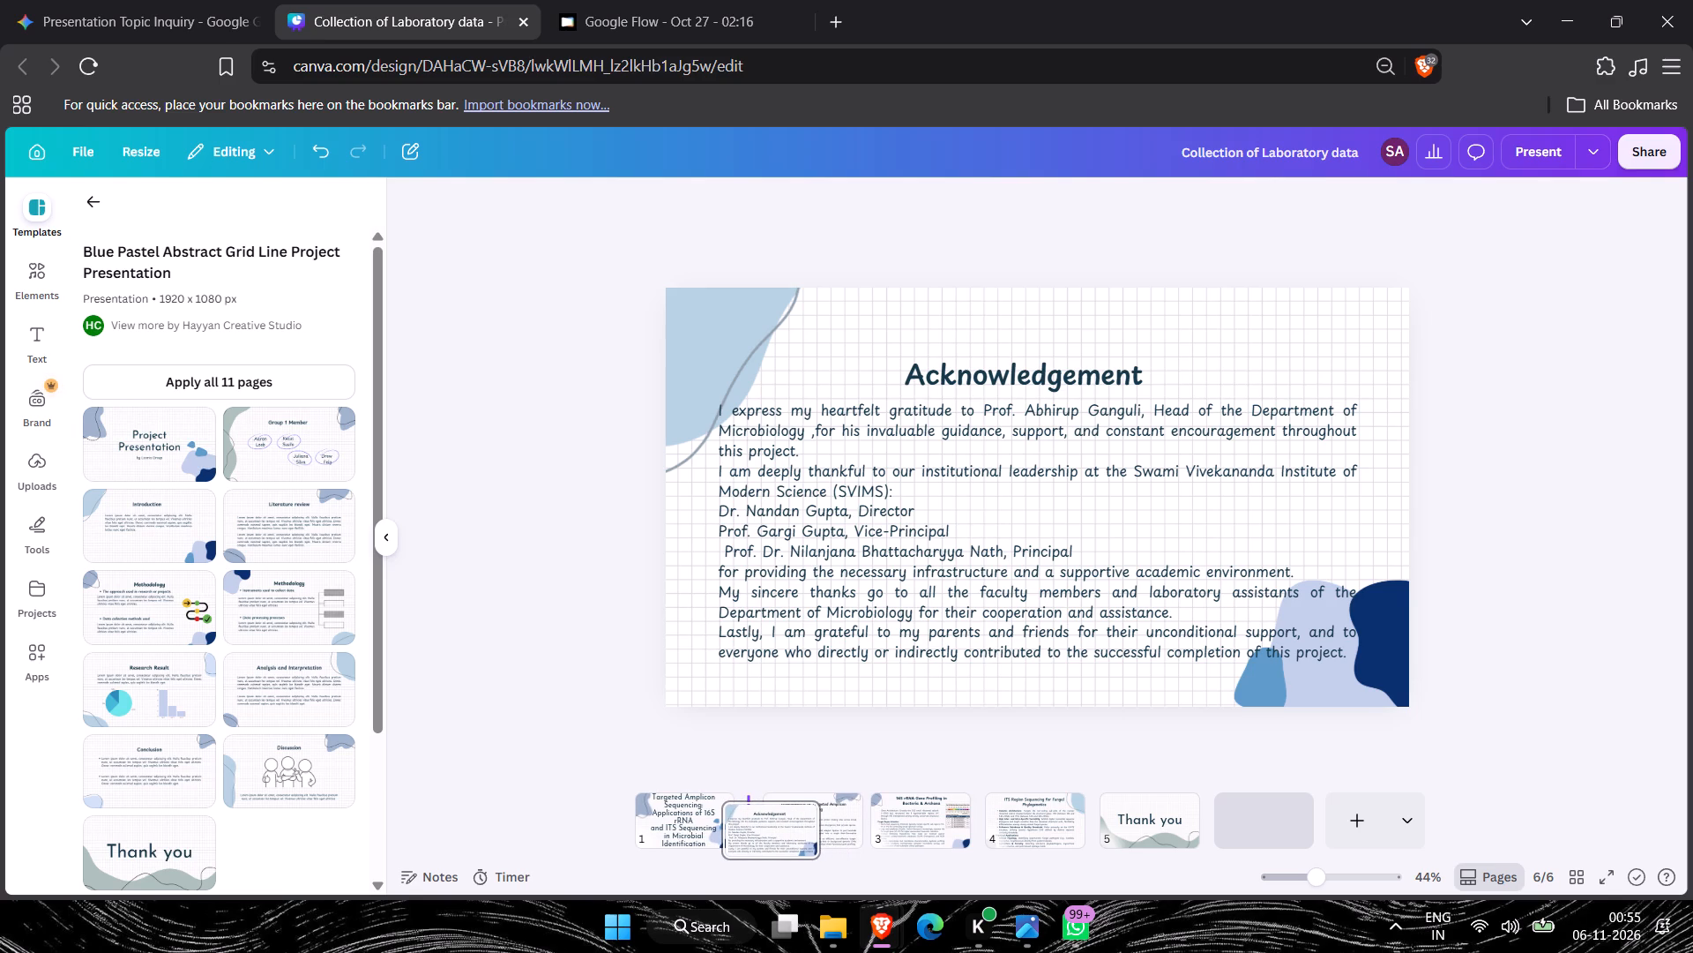
left_click_drag(765, 849, 764, 849)
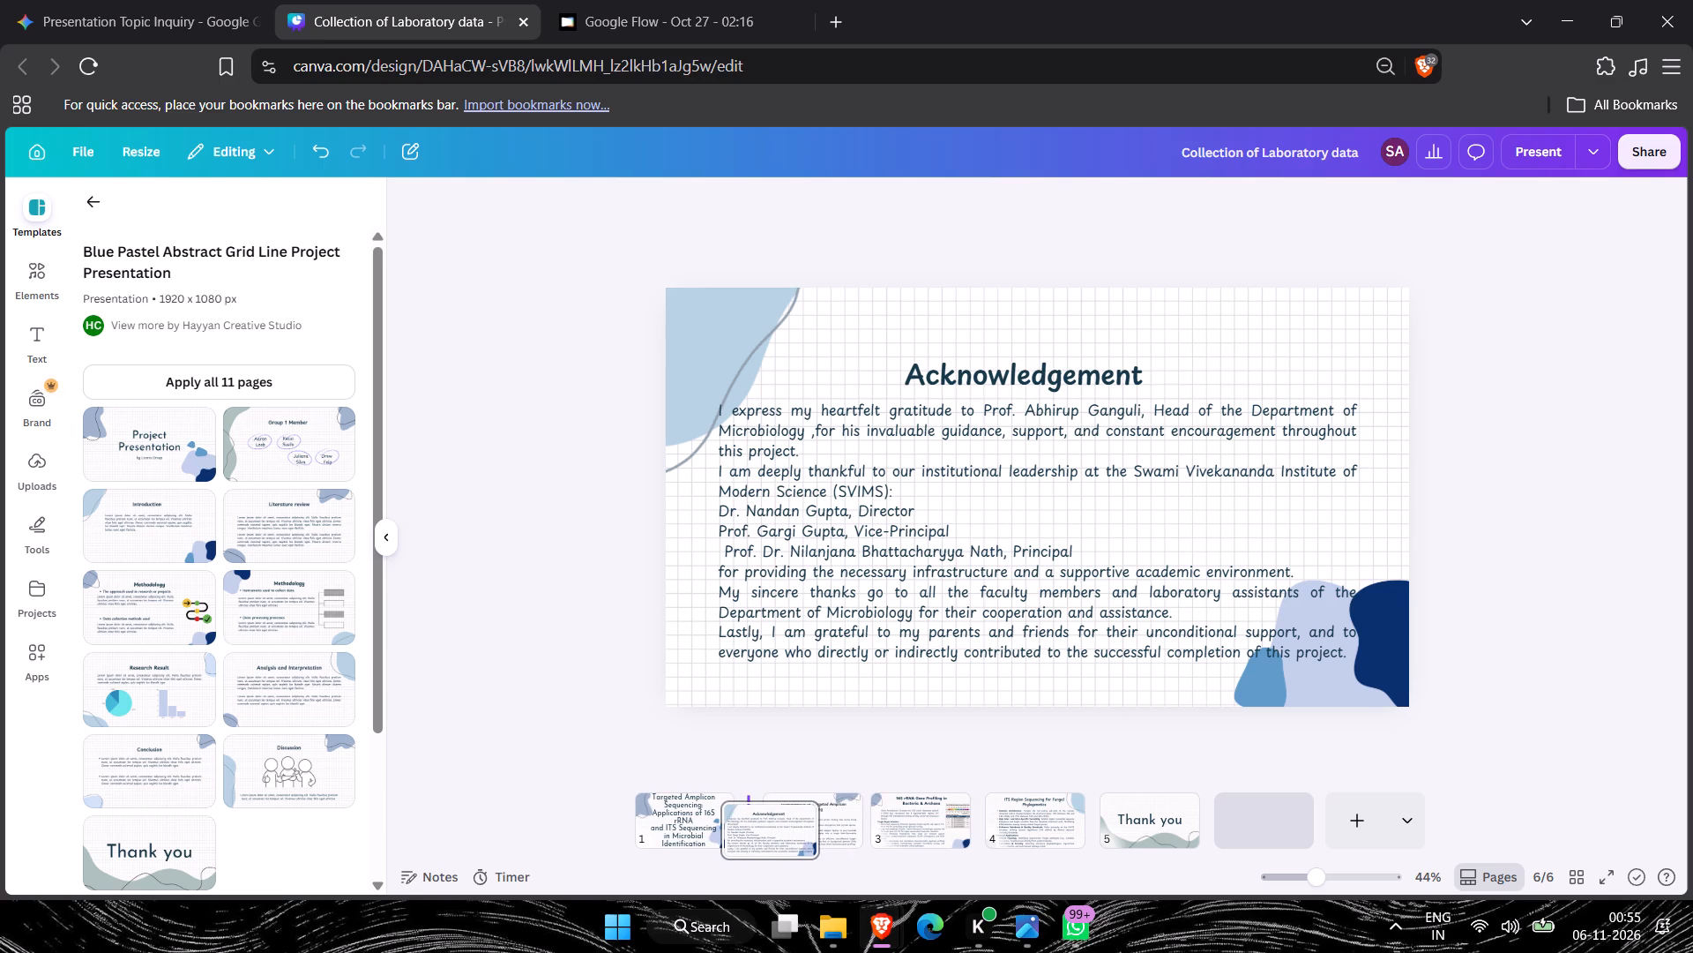
left_click_drag(764, 849, 604, 834)
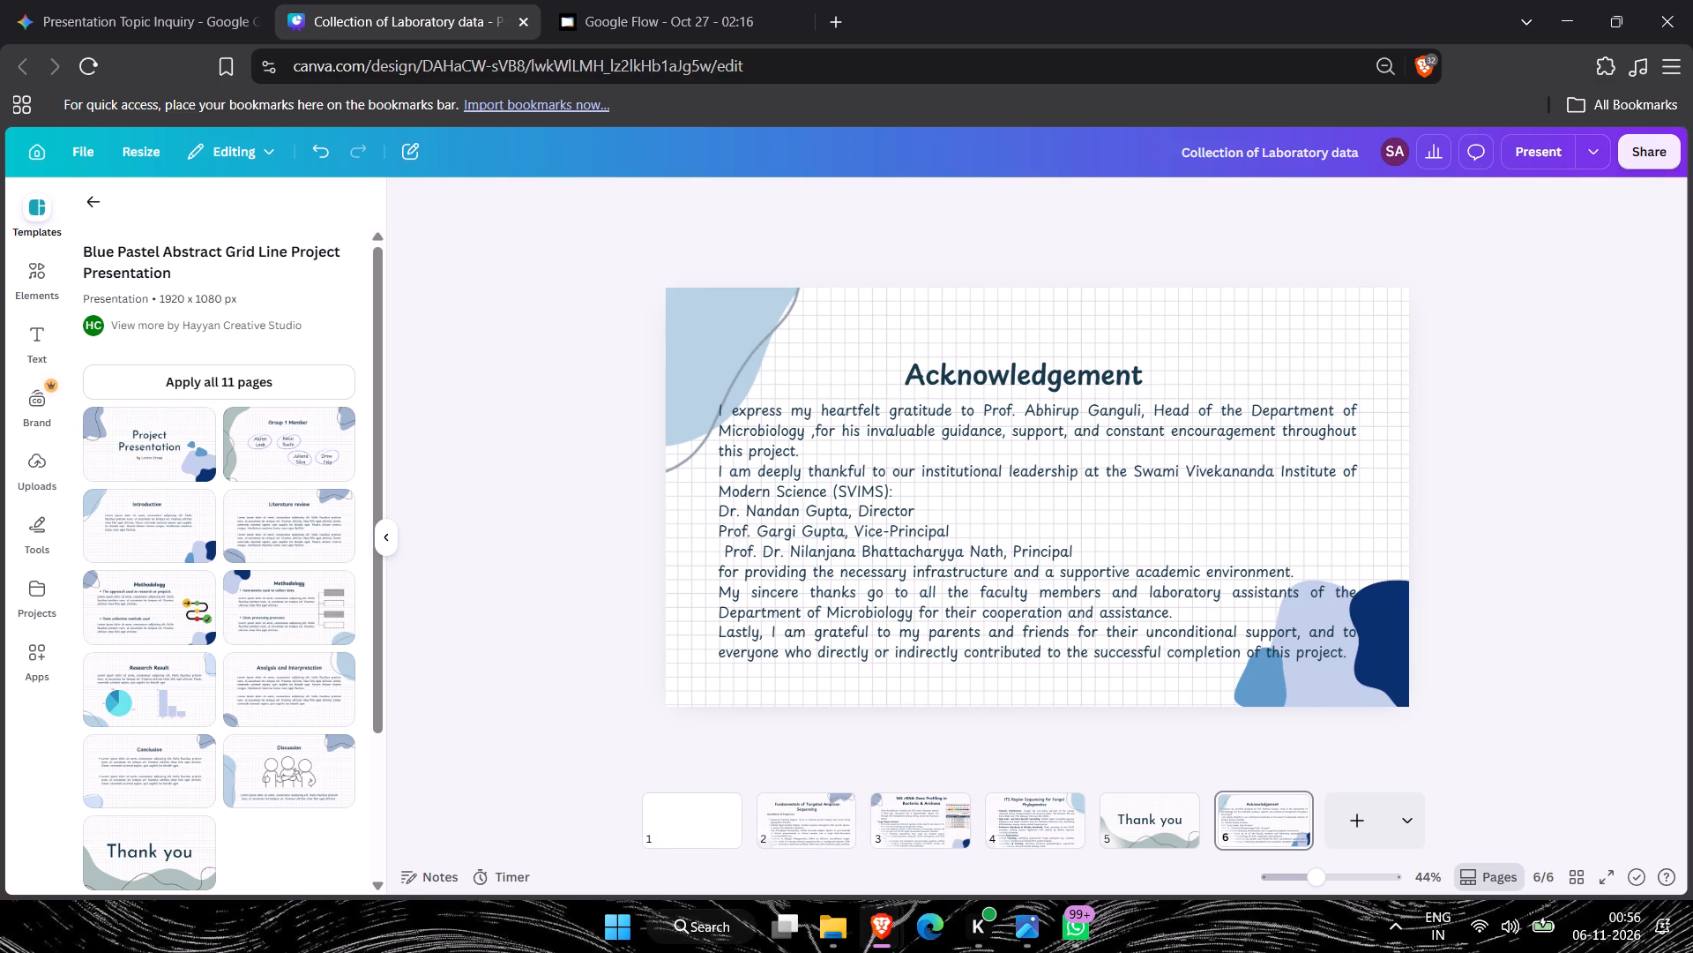
left_click_drag(1279, 819, 660, 804)
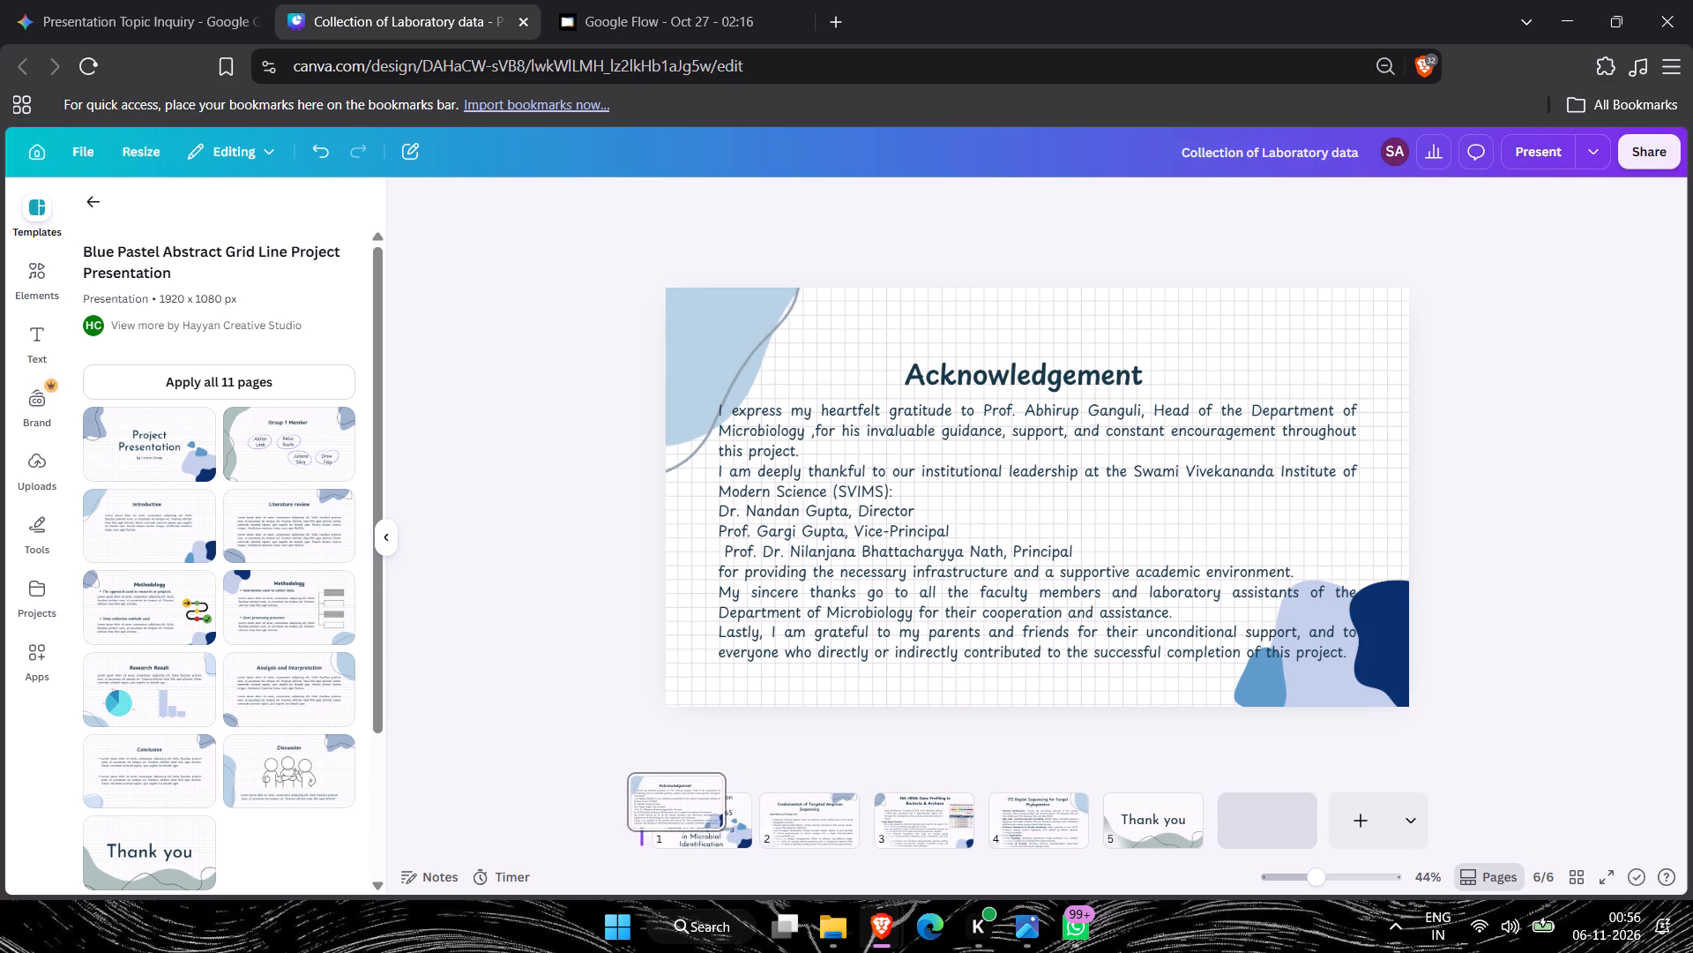
left_click_drag(660, 804, 642, 799)
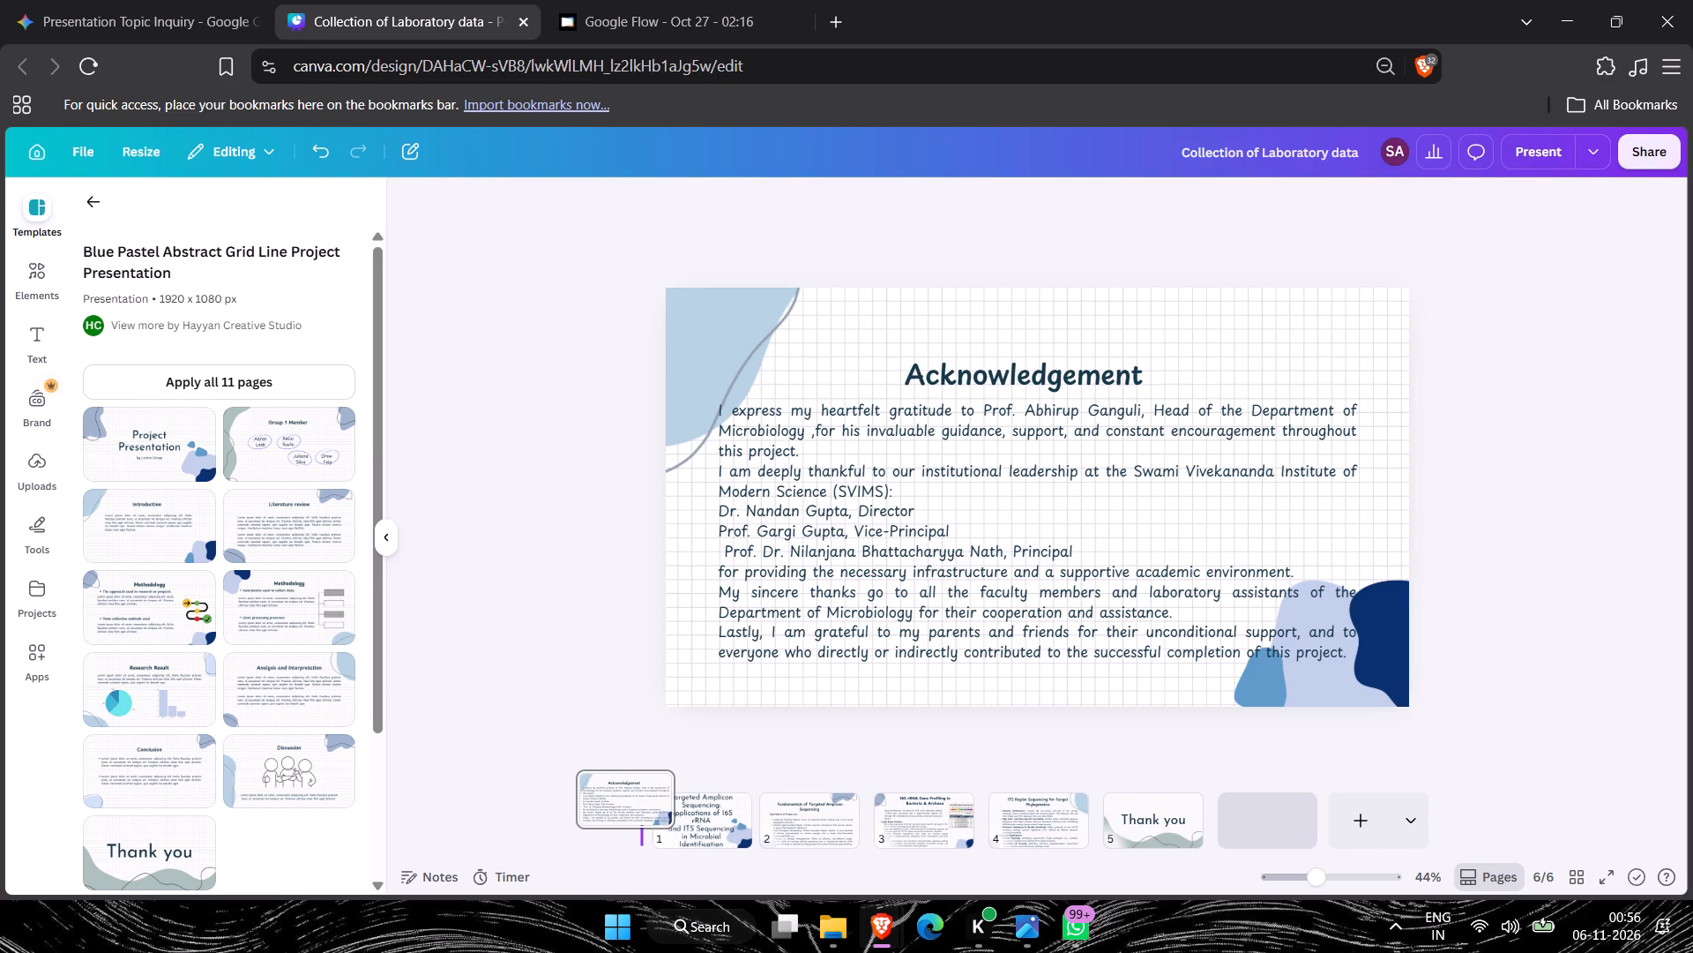
left_click_drag(642, 799, 645, 803)
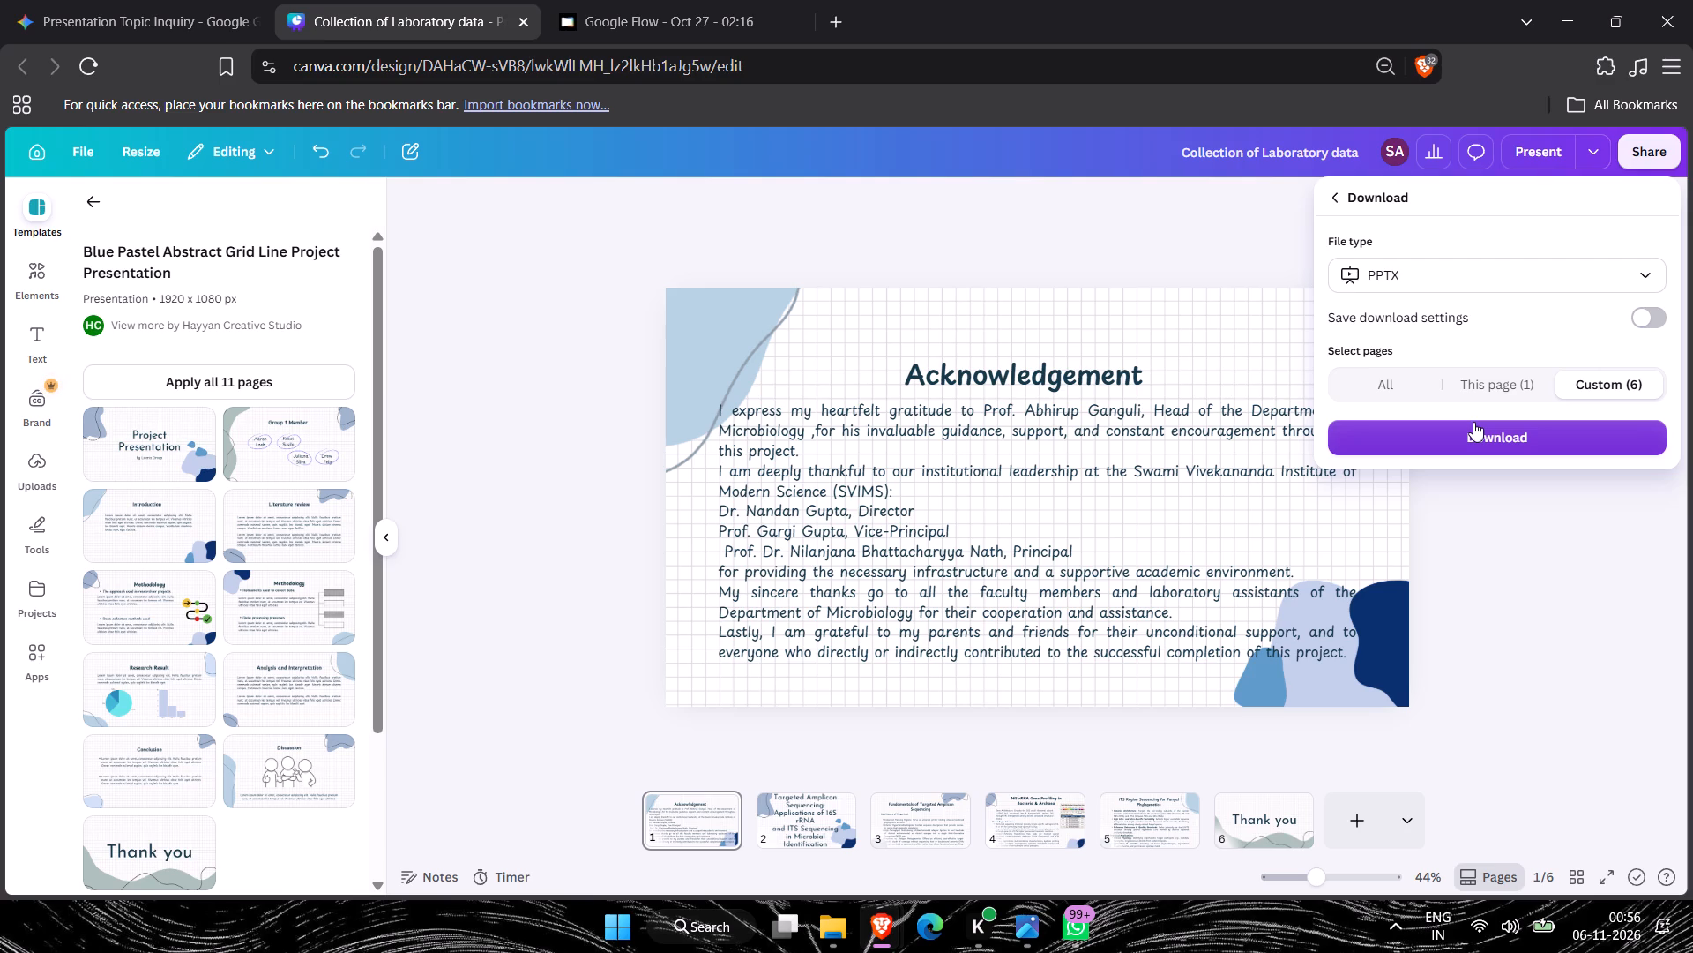
left_click(1383, 380)
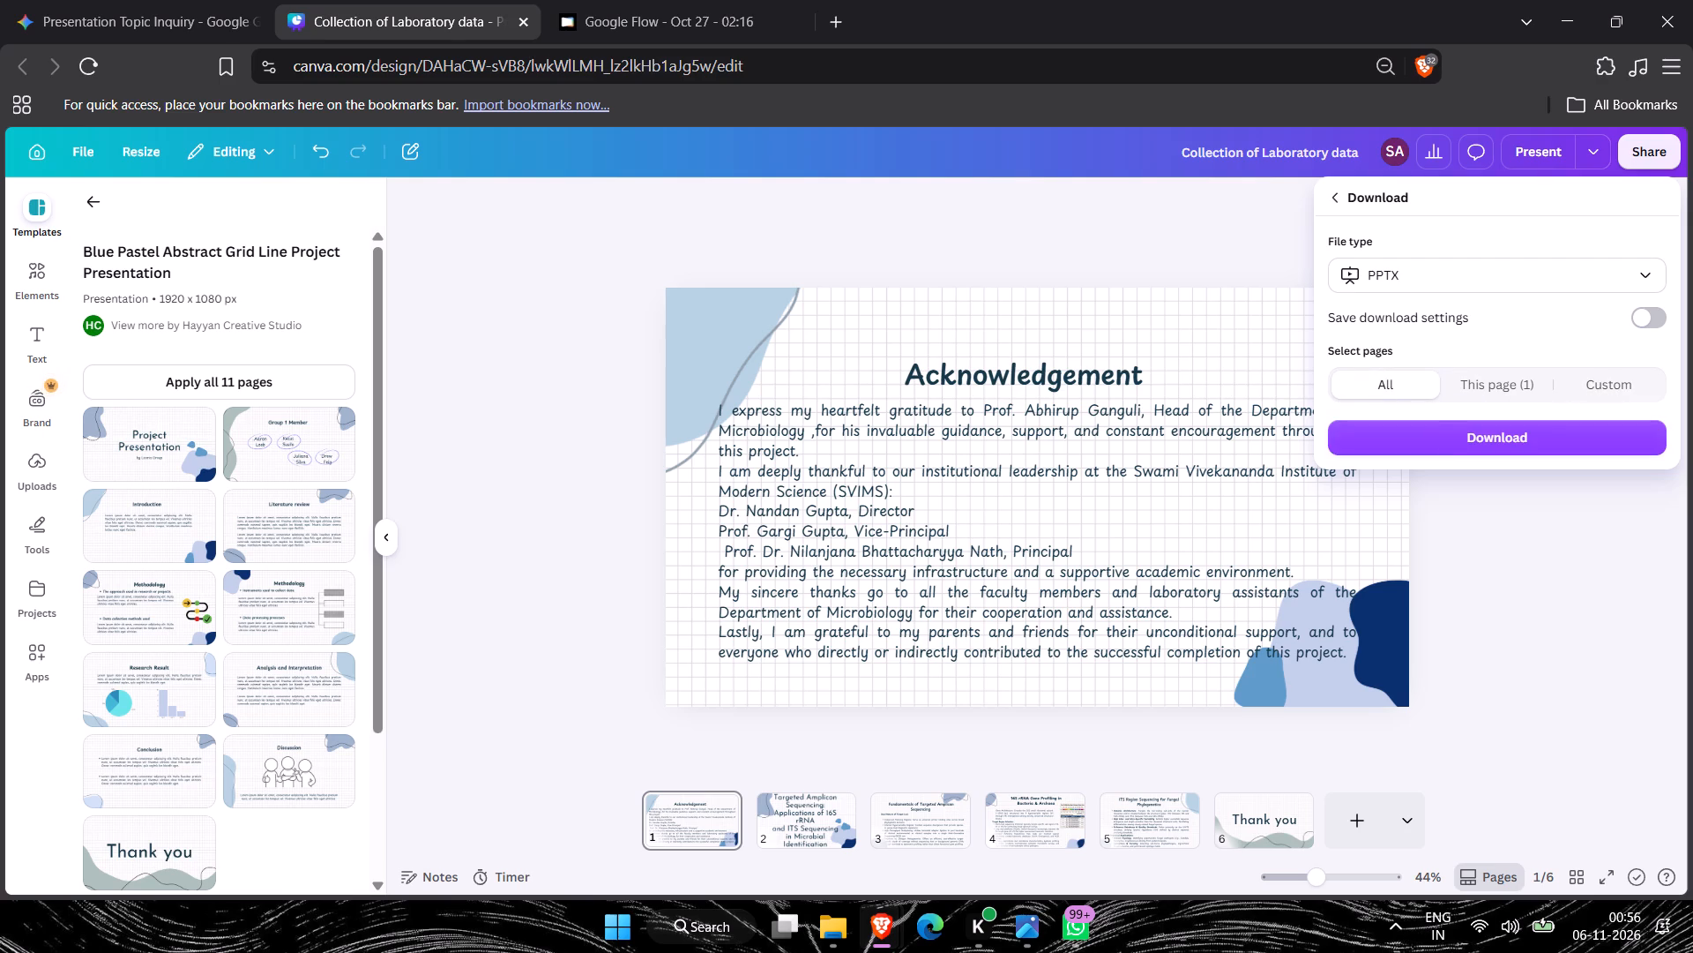
left_click(1453, 448)
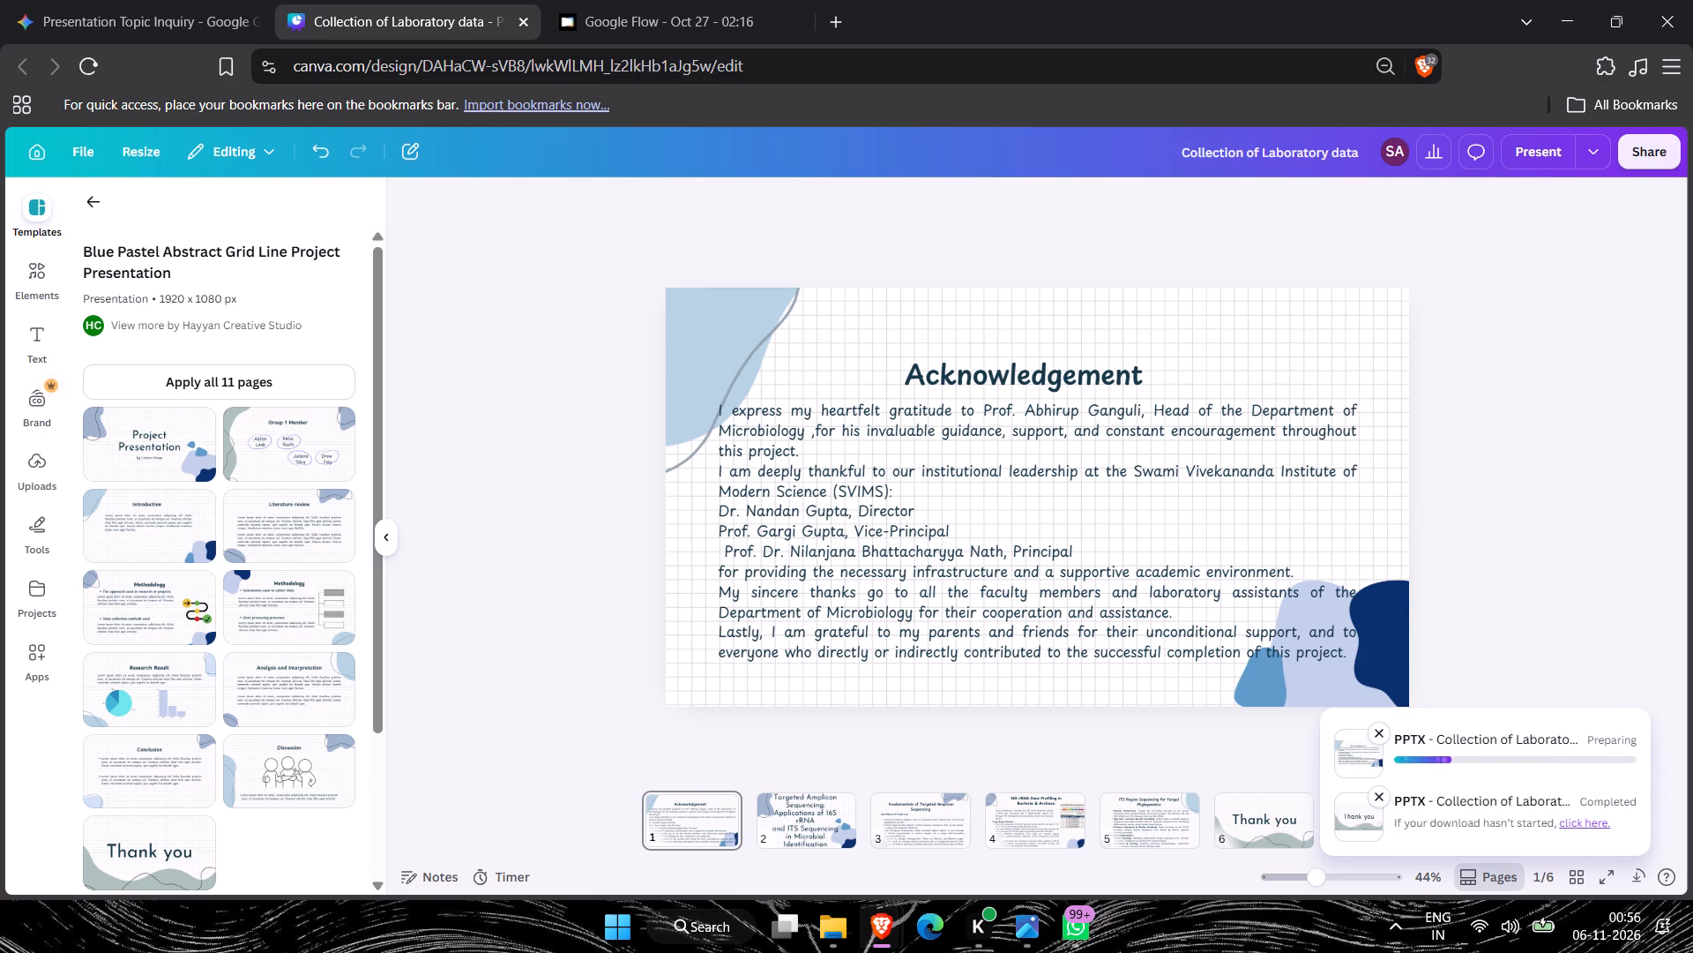
Switch to Photos and check the subject code heading above the assignment topic list in 13.jpeg.
left_click(1039, 942)
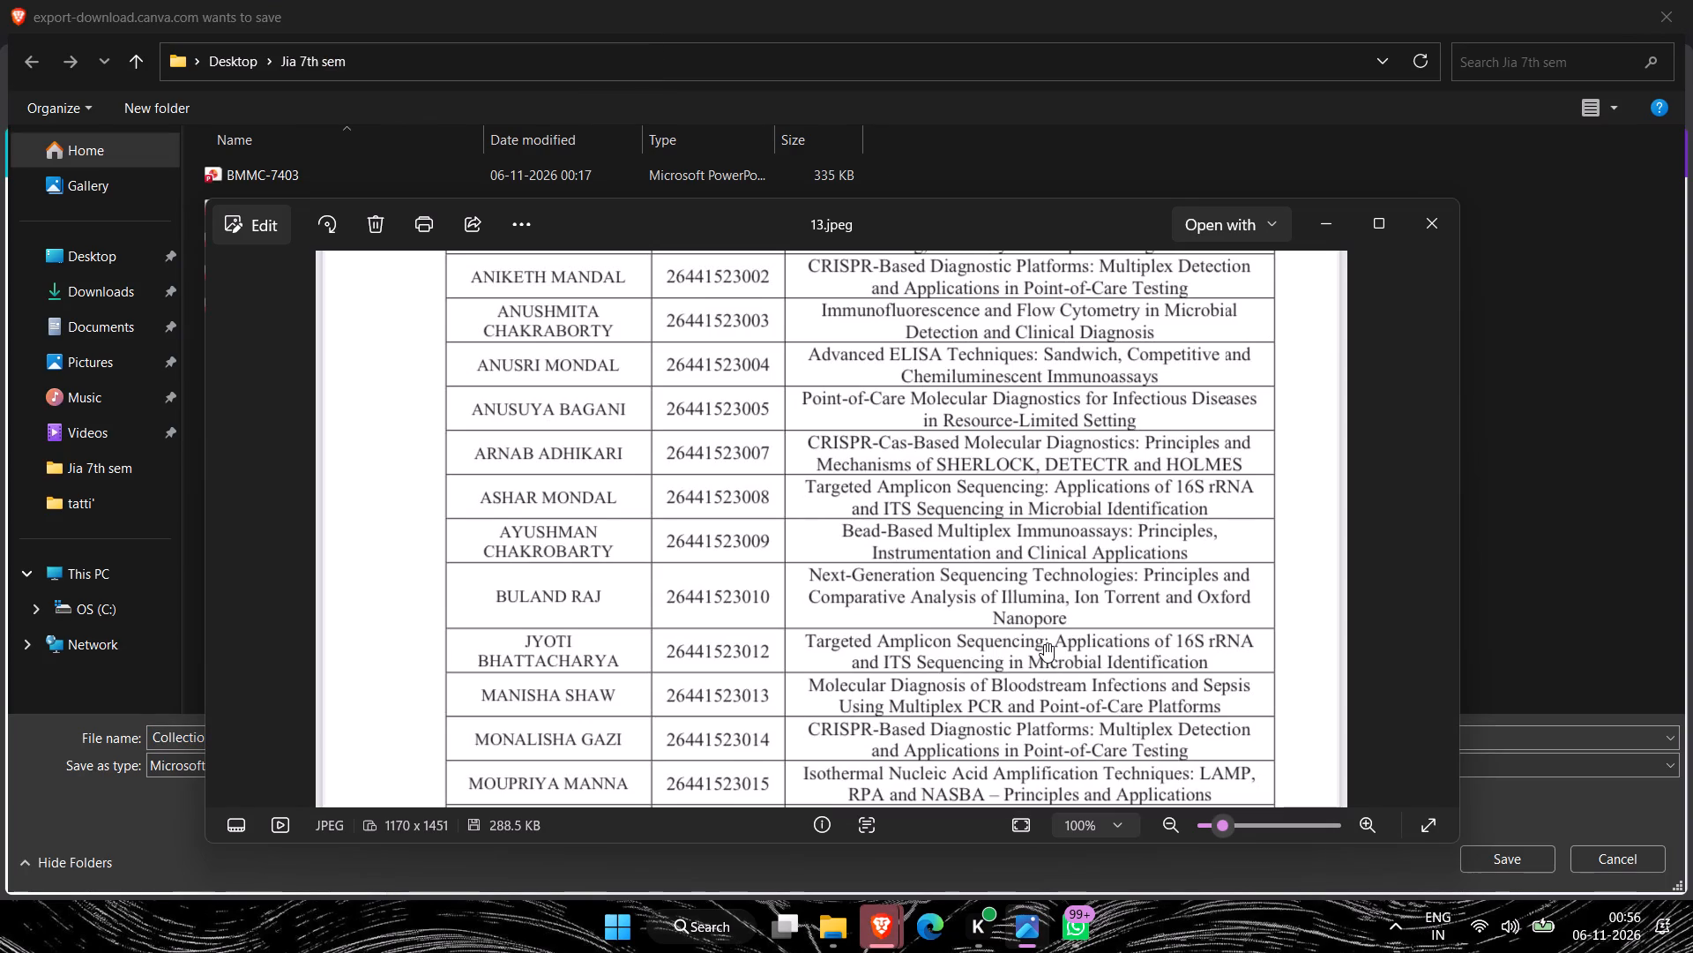
left_click_drag(1044, 643, 1065, 909)
left_click_drag(1012, 634, 1044, 877)
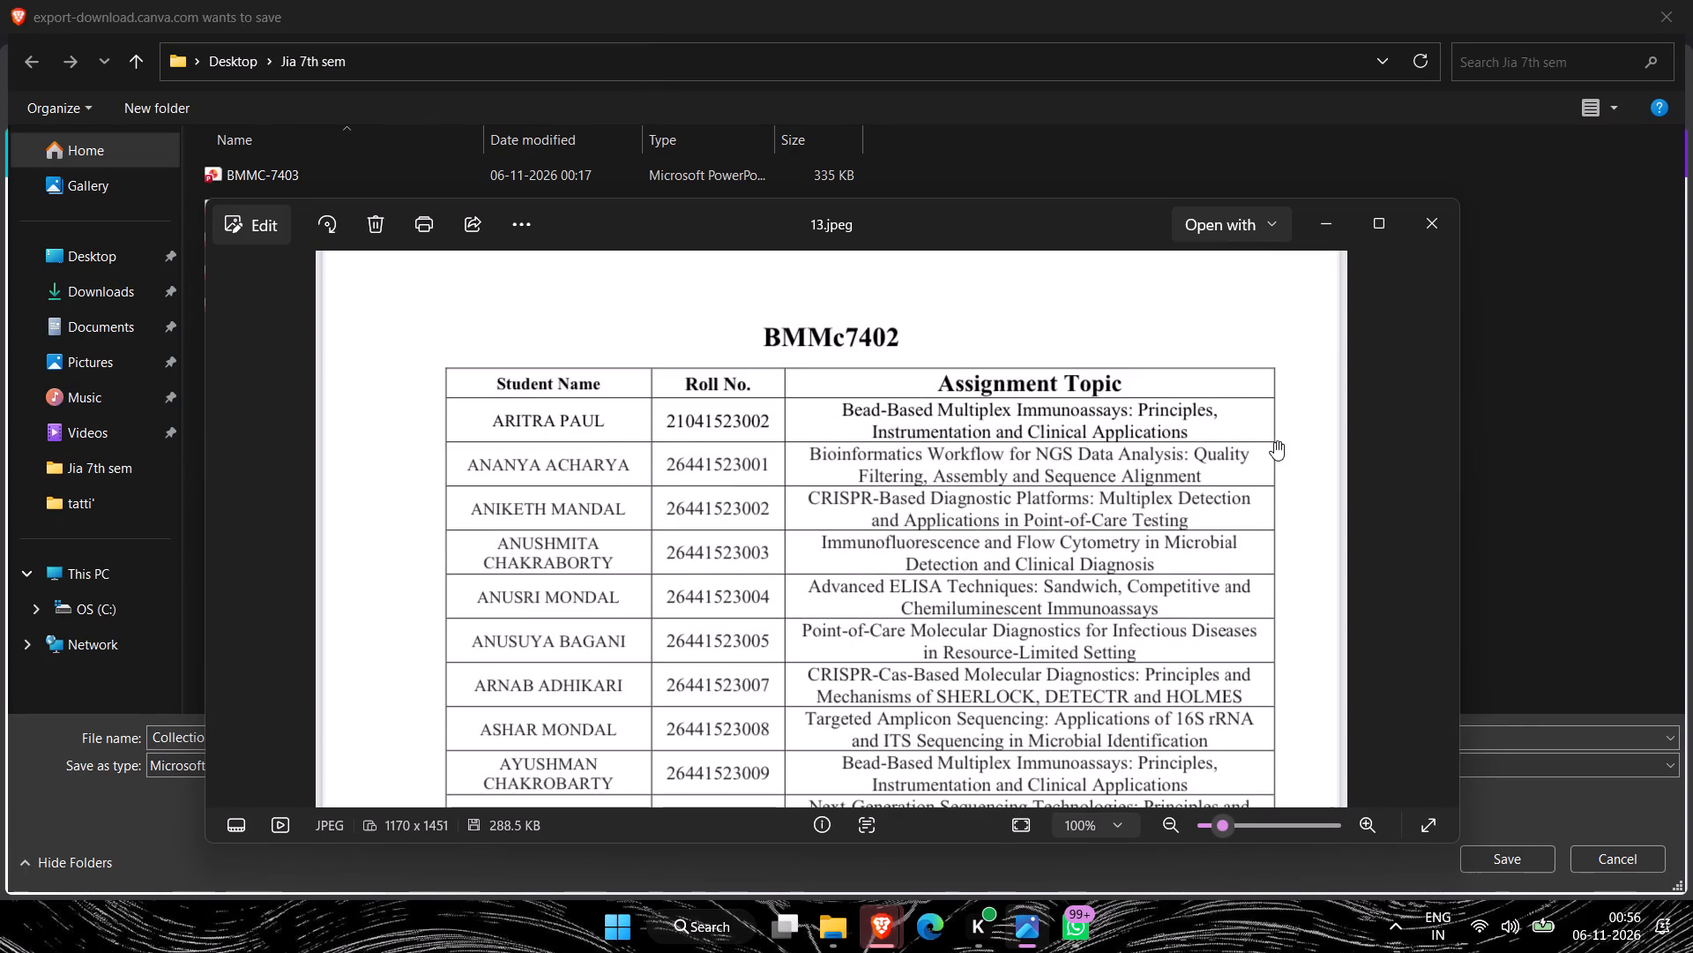
Close the 13.jpeg photo and save the downloaded presentation in the Jia 7th sem folder under the name BMMC-7402.
left_click(1451, 216)
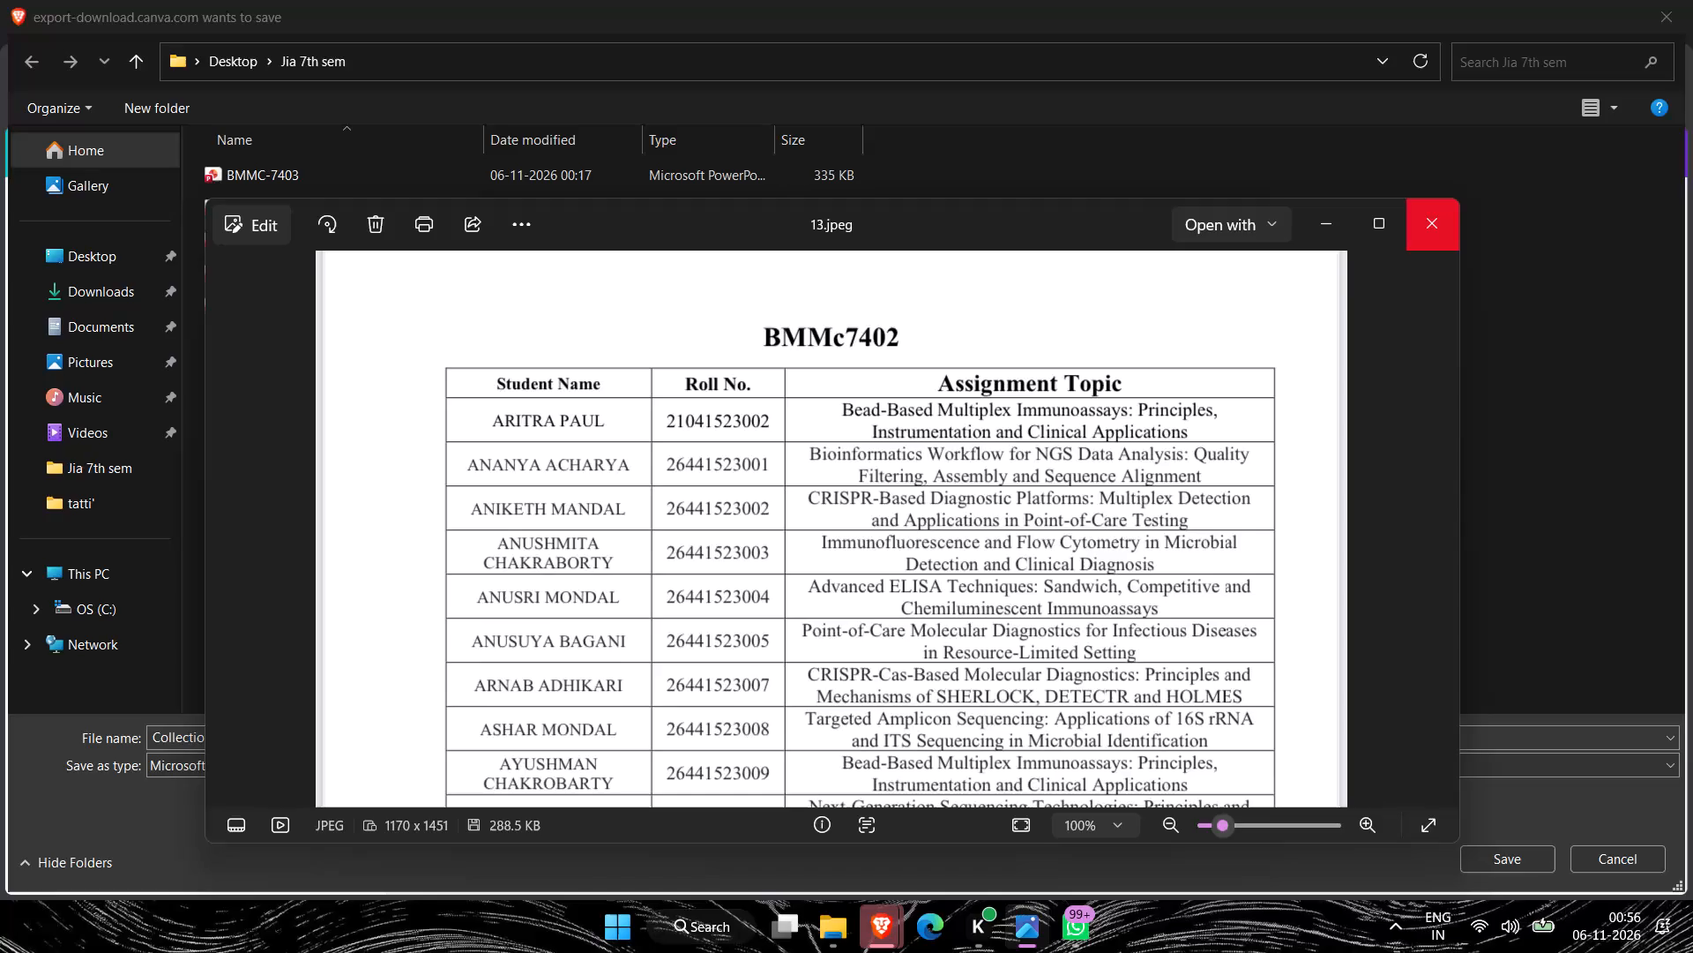
key("shift+b")
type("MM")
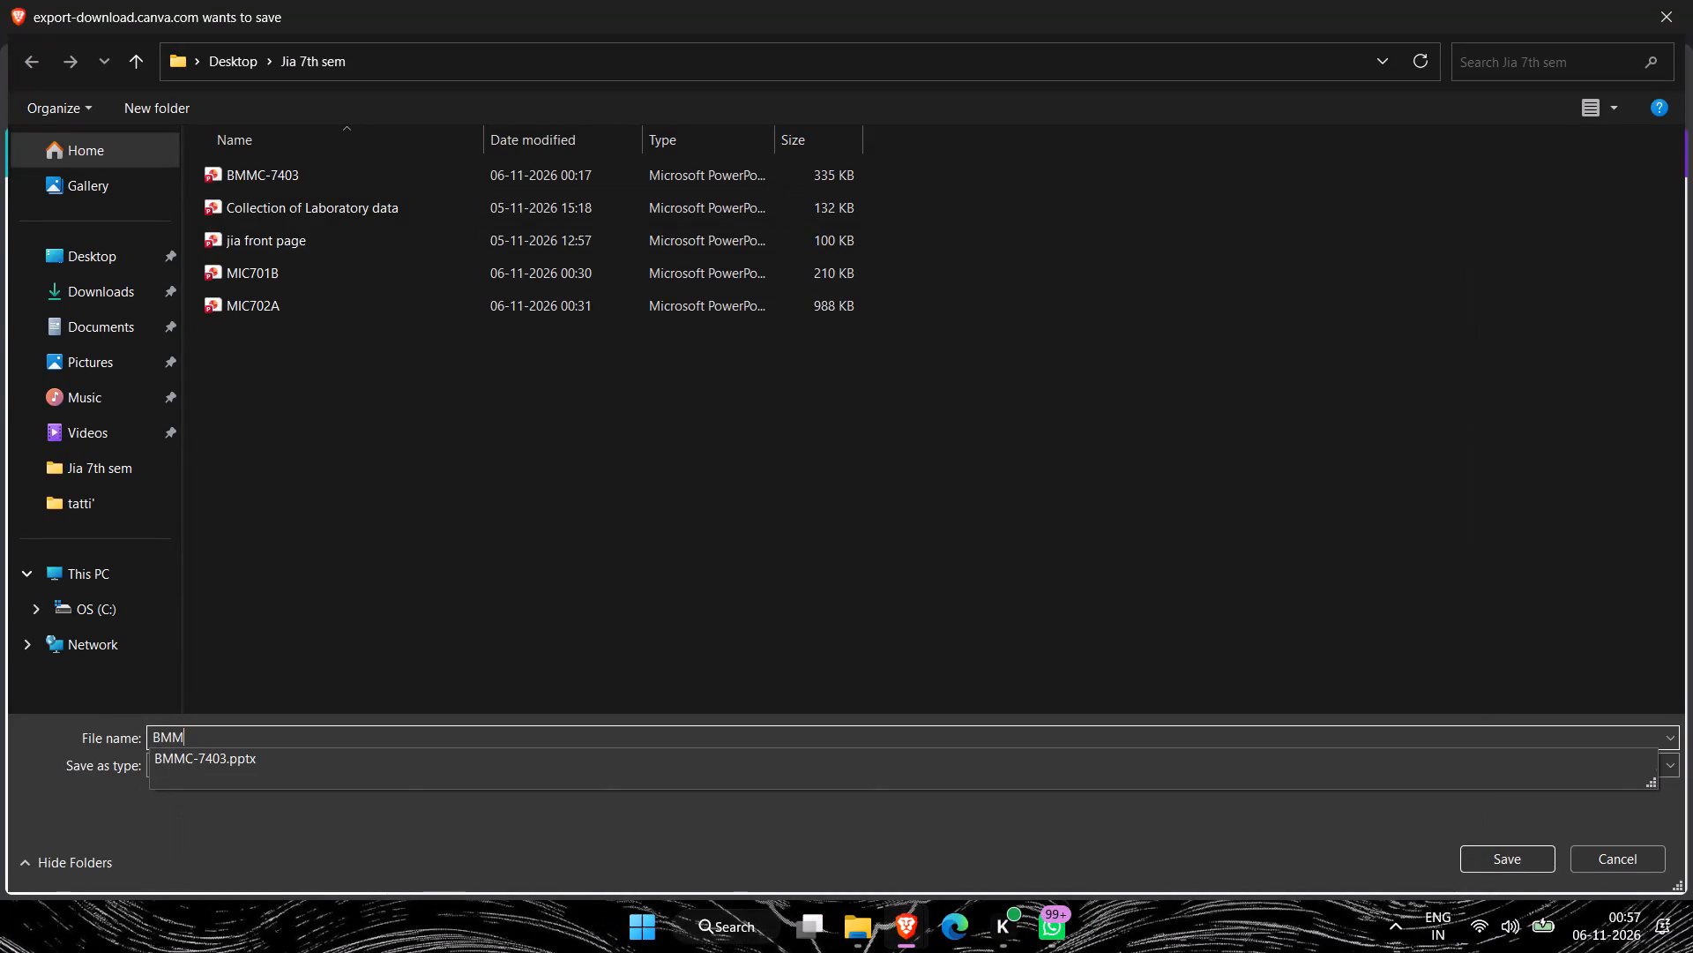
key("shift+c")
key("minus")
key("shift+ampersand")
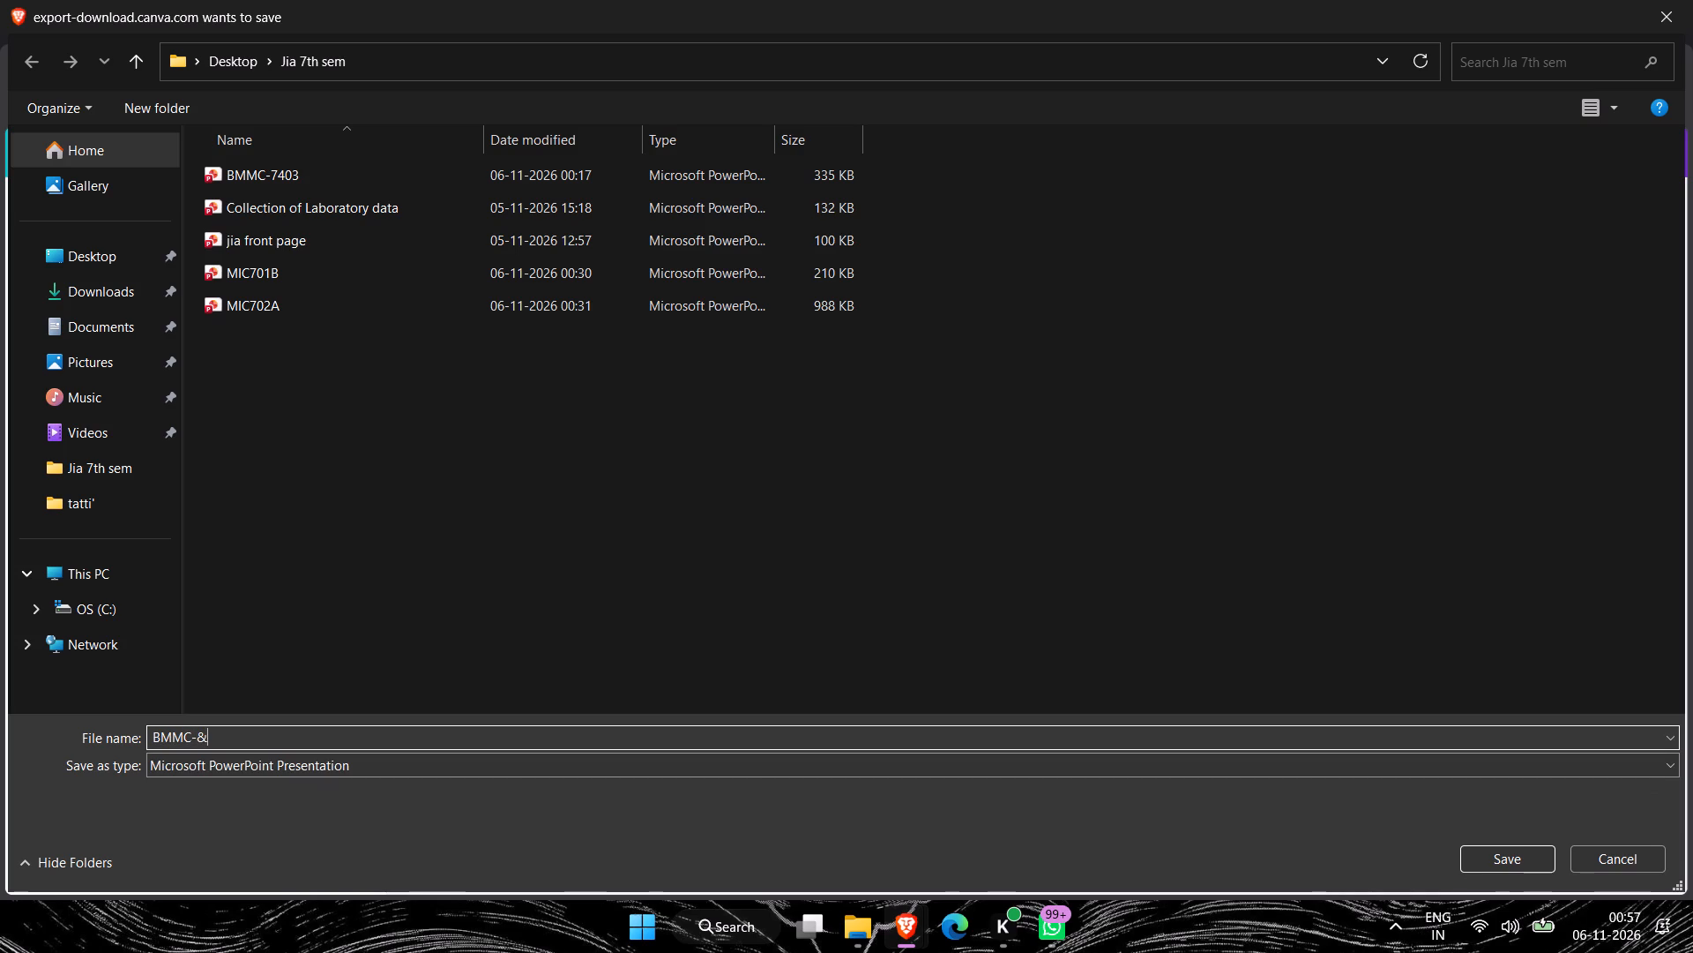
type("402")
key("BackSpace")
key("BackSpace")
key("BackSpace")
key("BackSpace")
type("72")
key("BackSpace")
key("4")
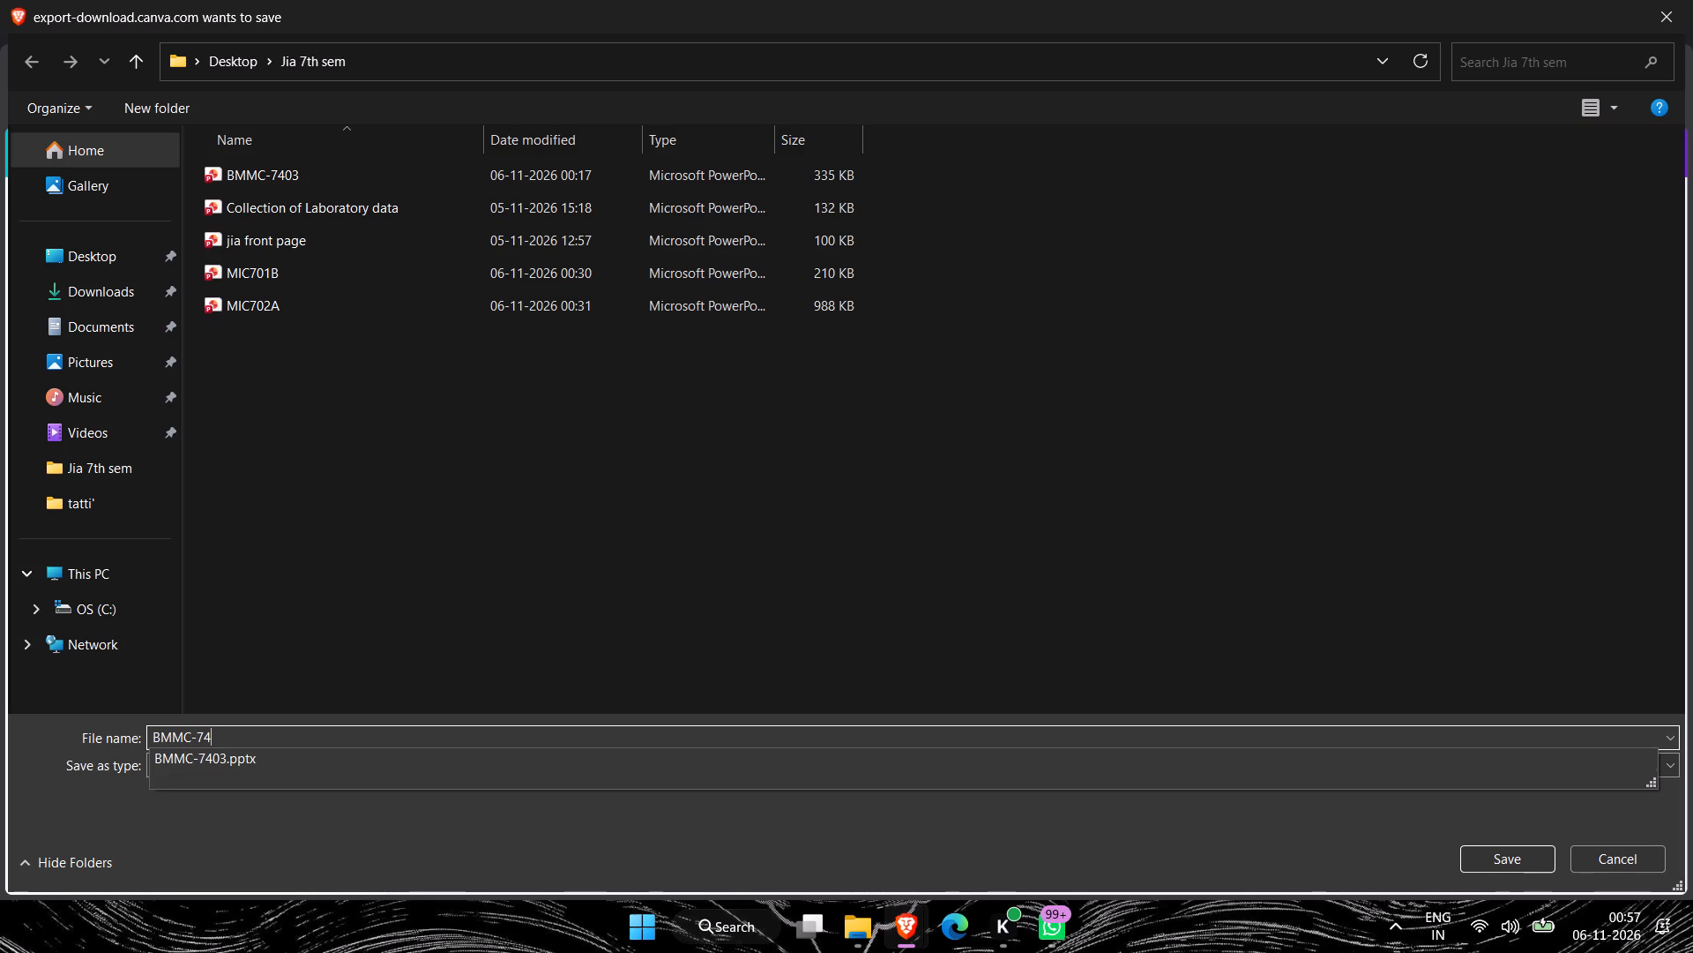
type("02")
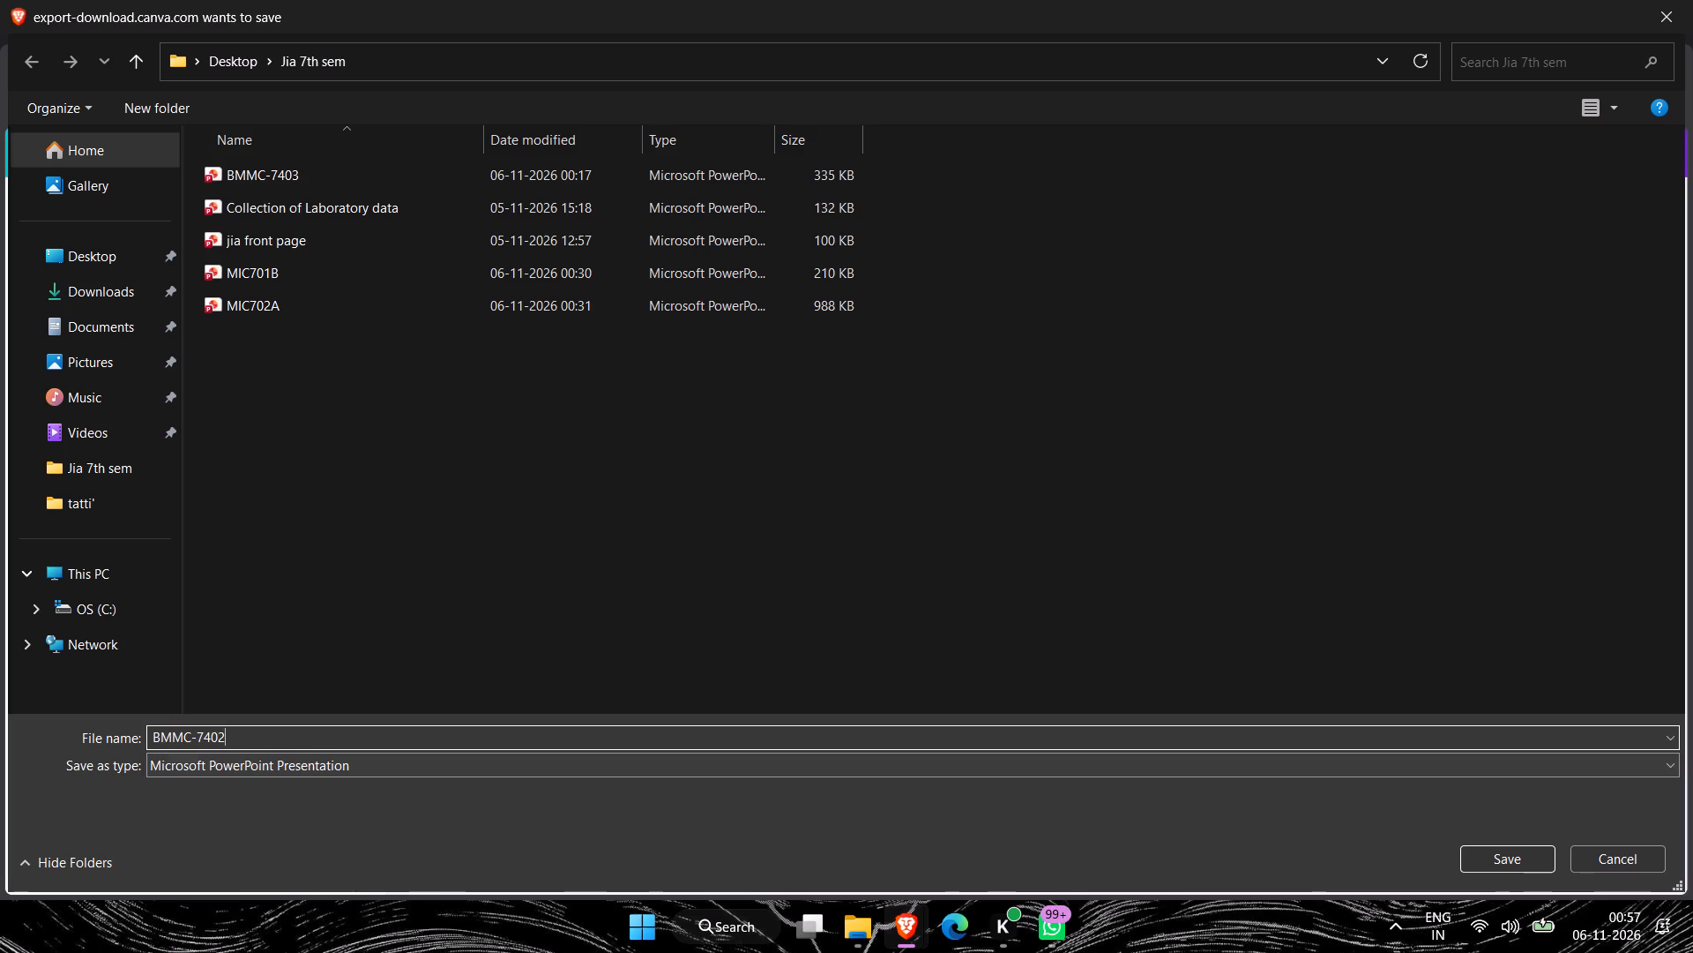
left_click(1490, 856)
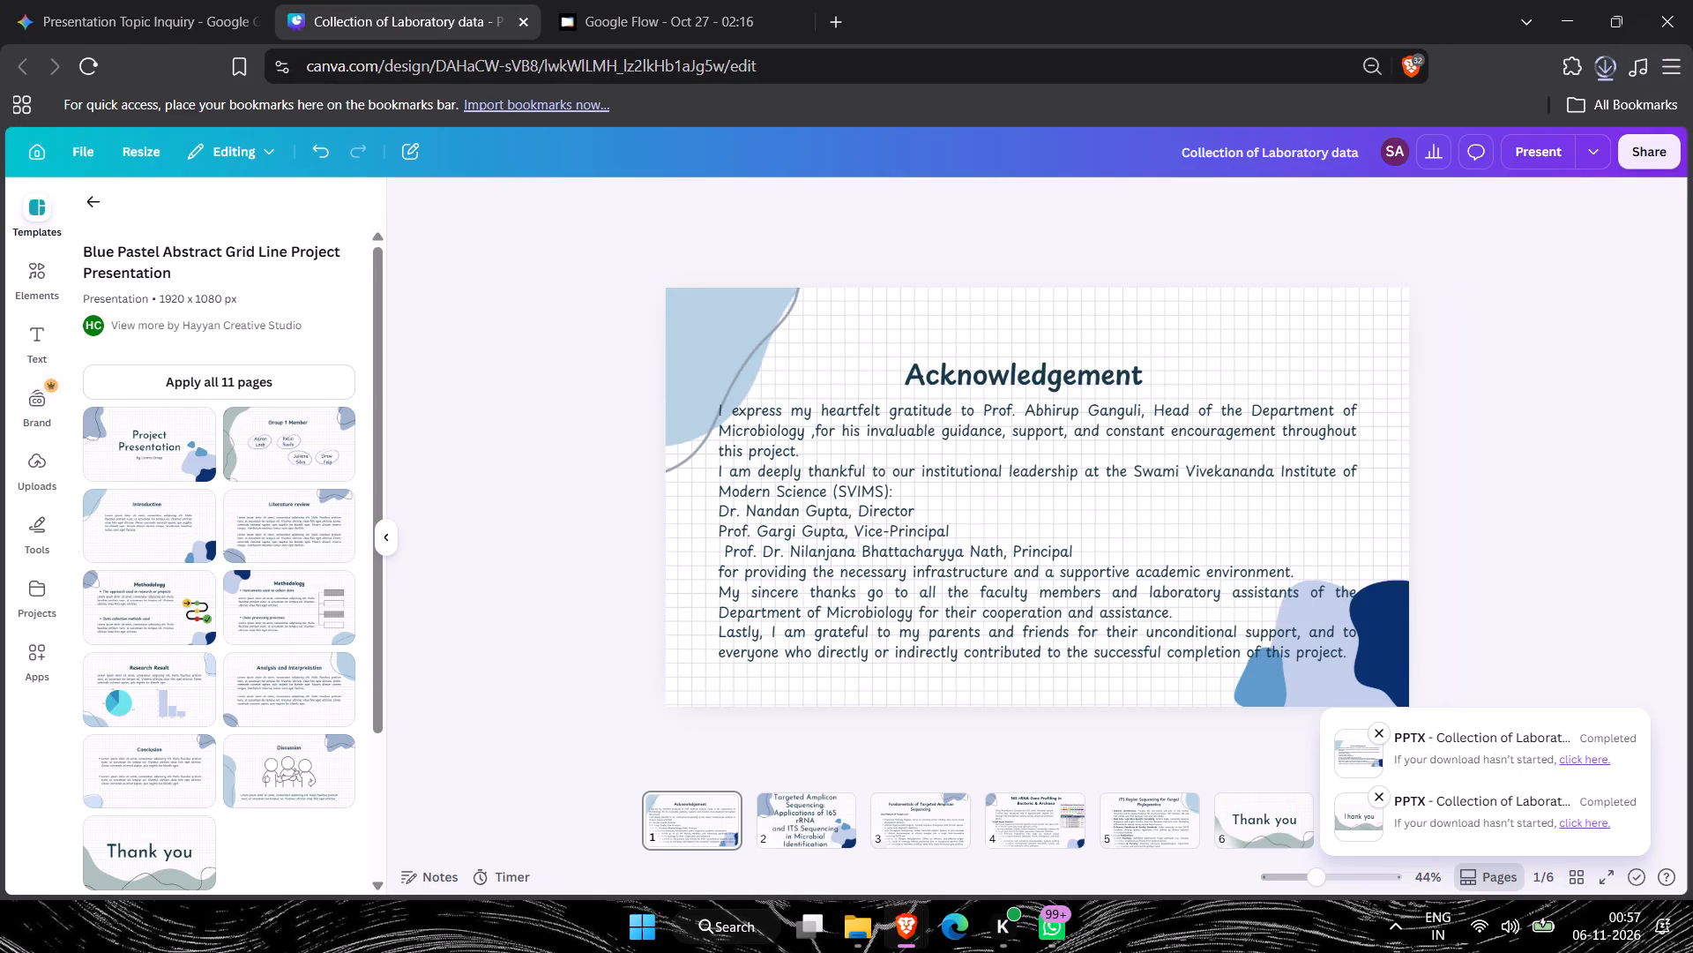
Switch to File Explorer, open BMMC-7403 in PowerPoint, copy its first slide with the student and subject details, and close that presentation.
left_click(849, 928)
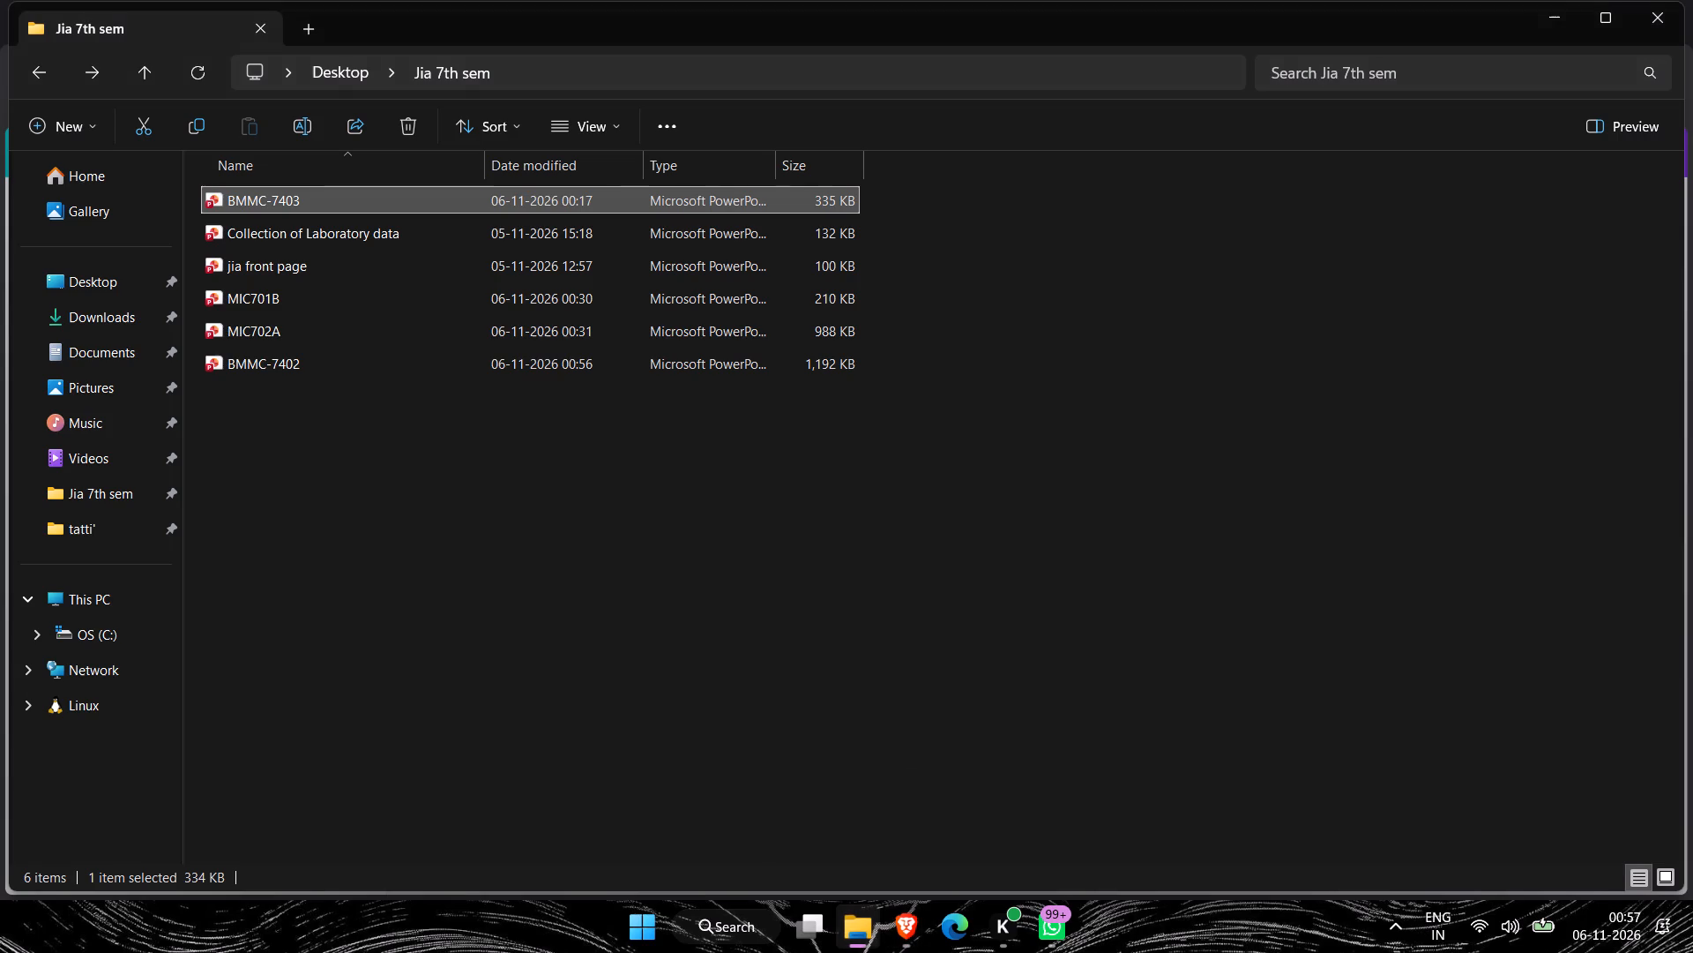
left_click(847, 561)
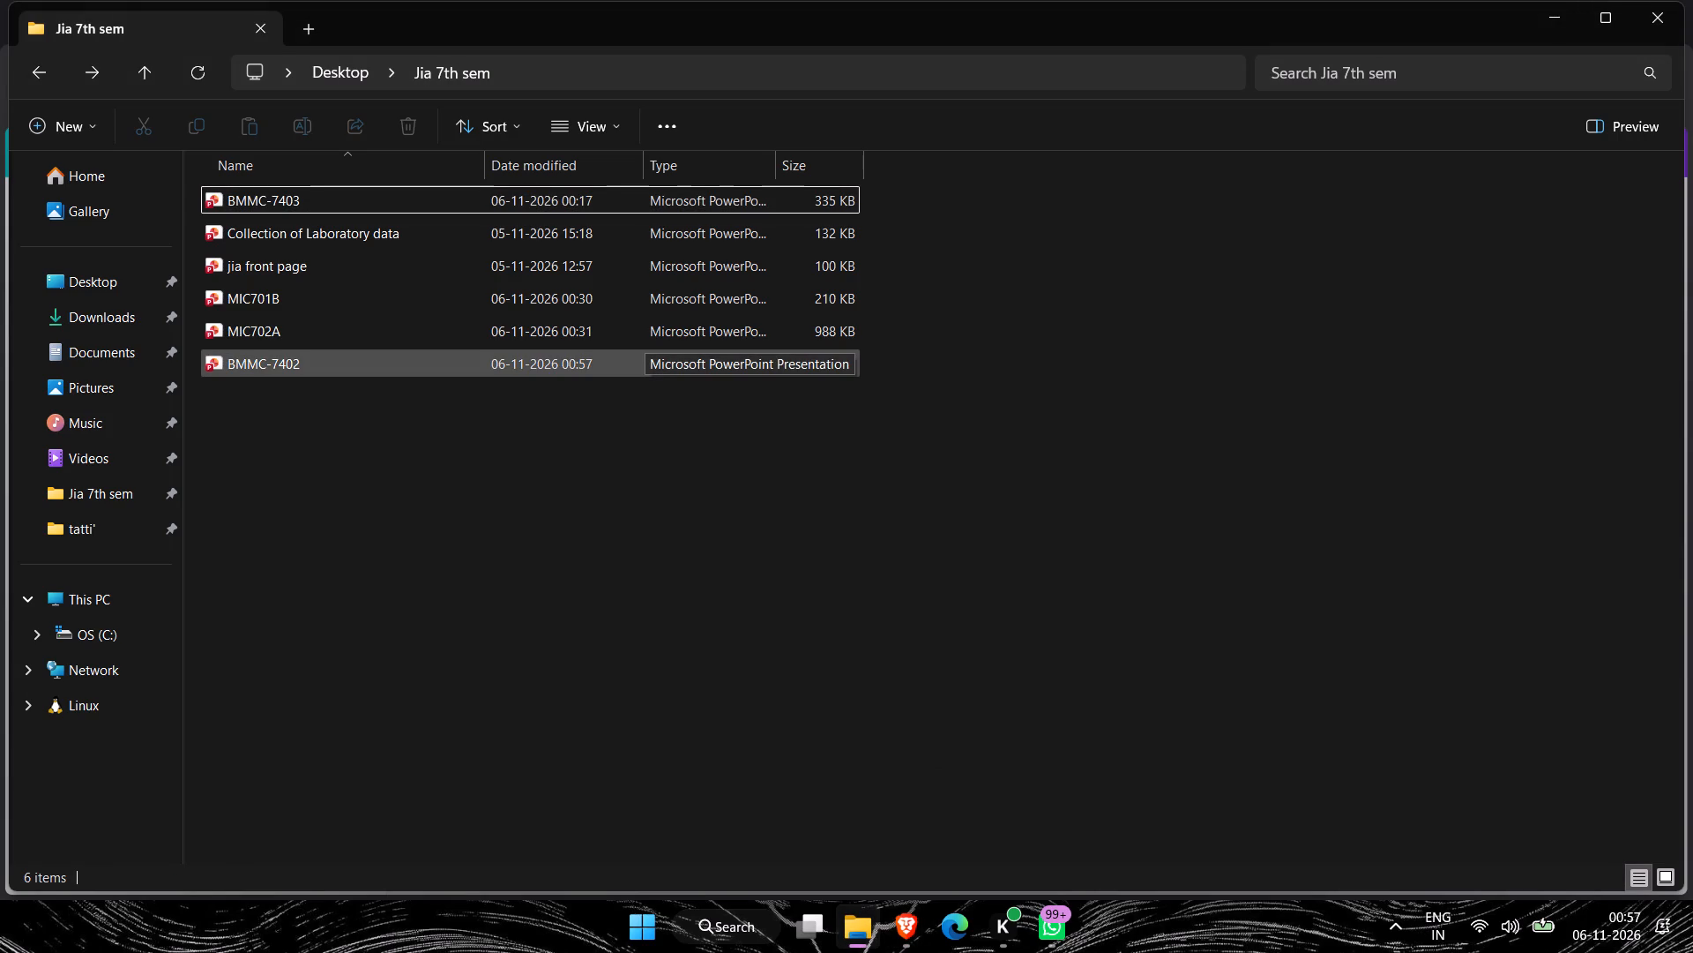
double_click(590, 192)
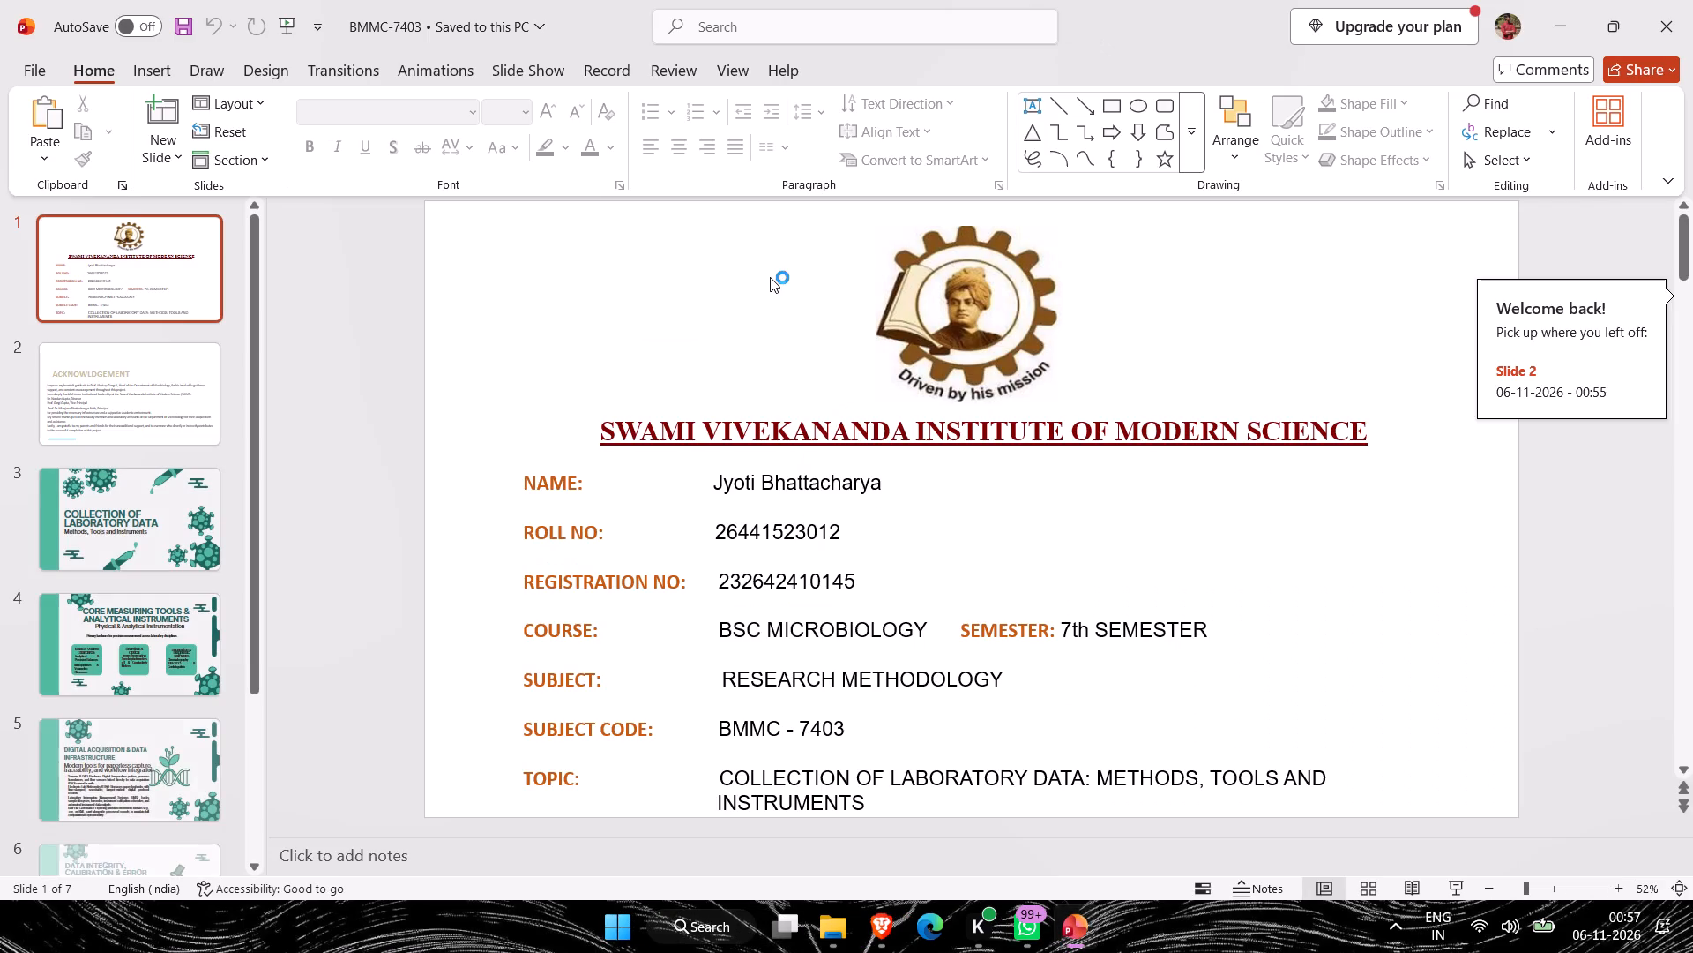
key("ctrl+c")
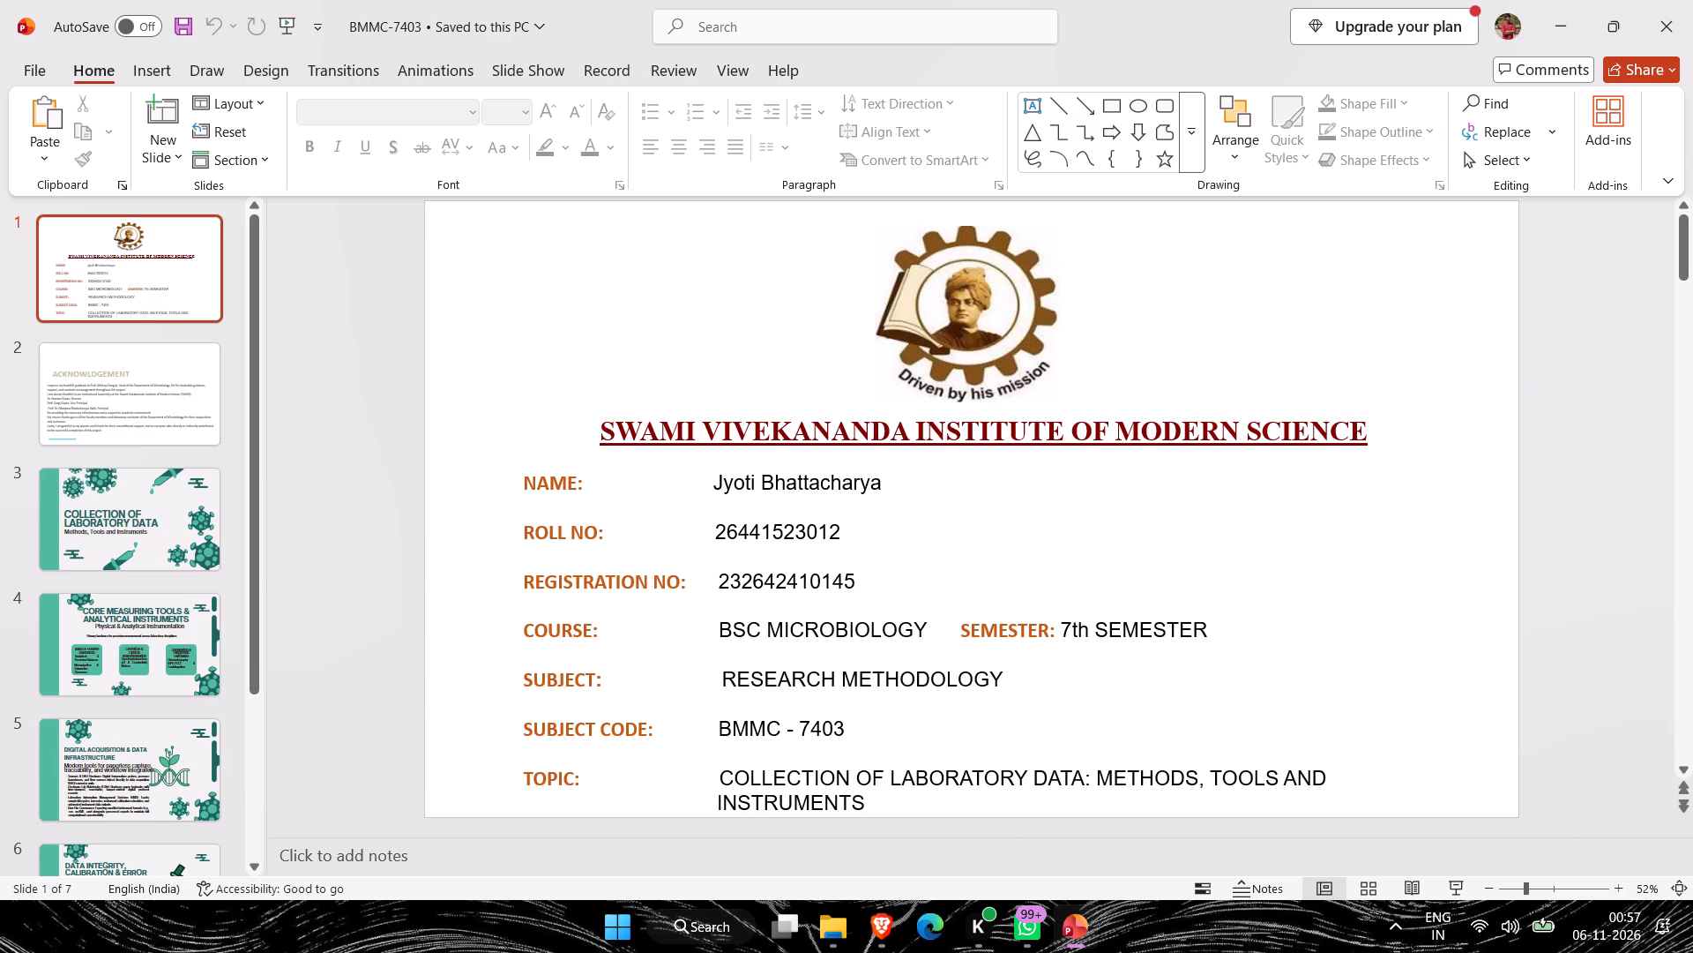
left_click(138, 289)
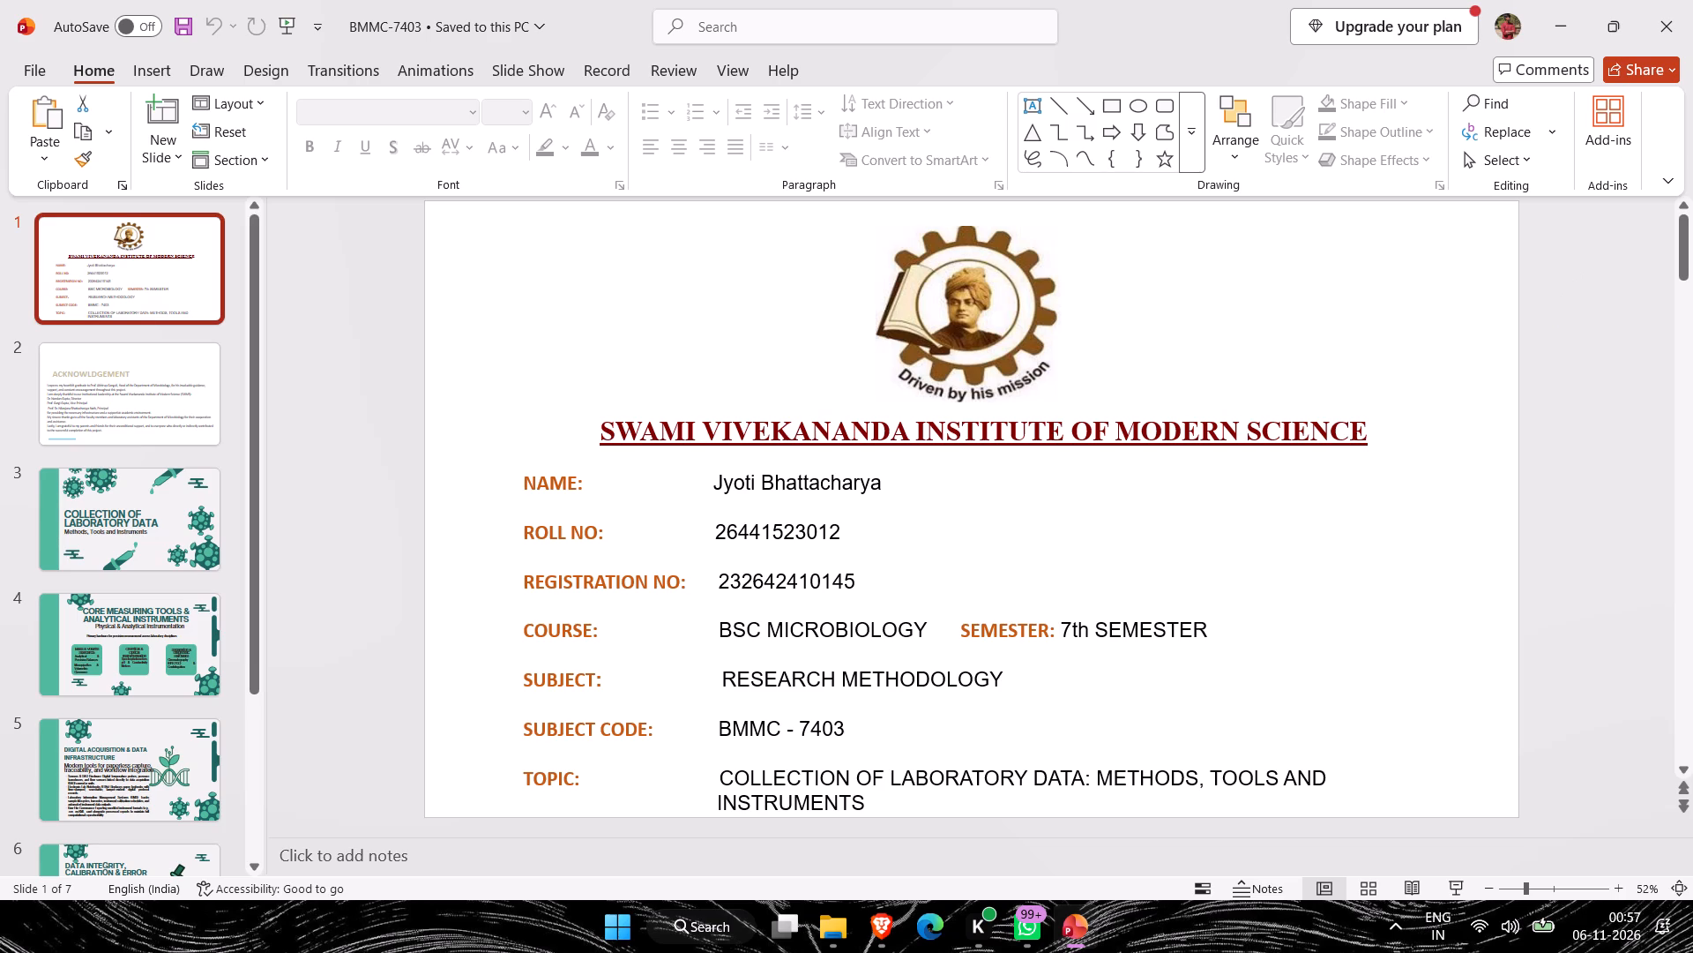
key("ctrl+c")
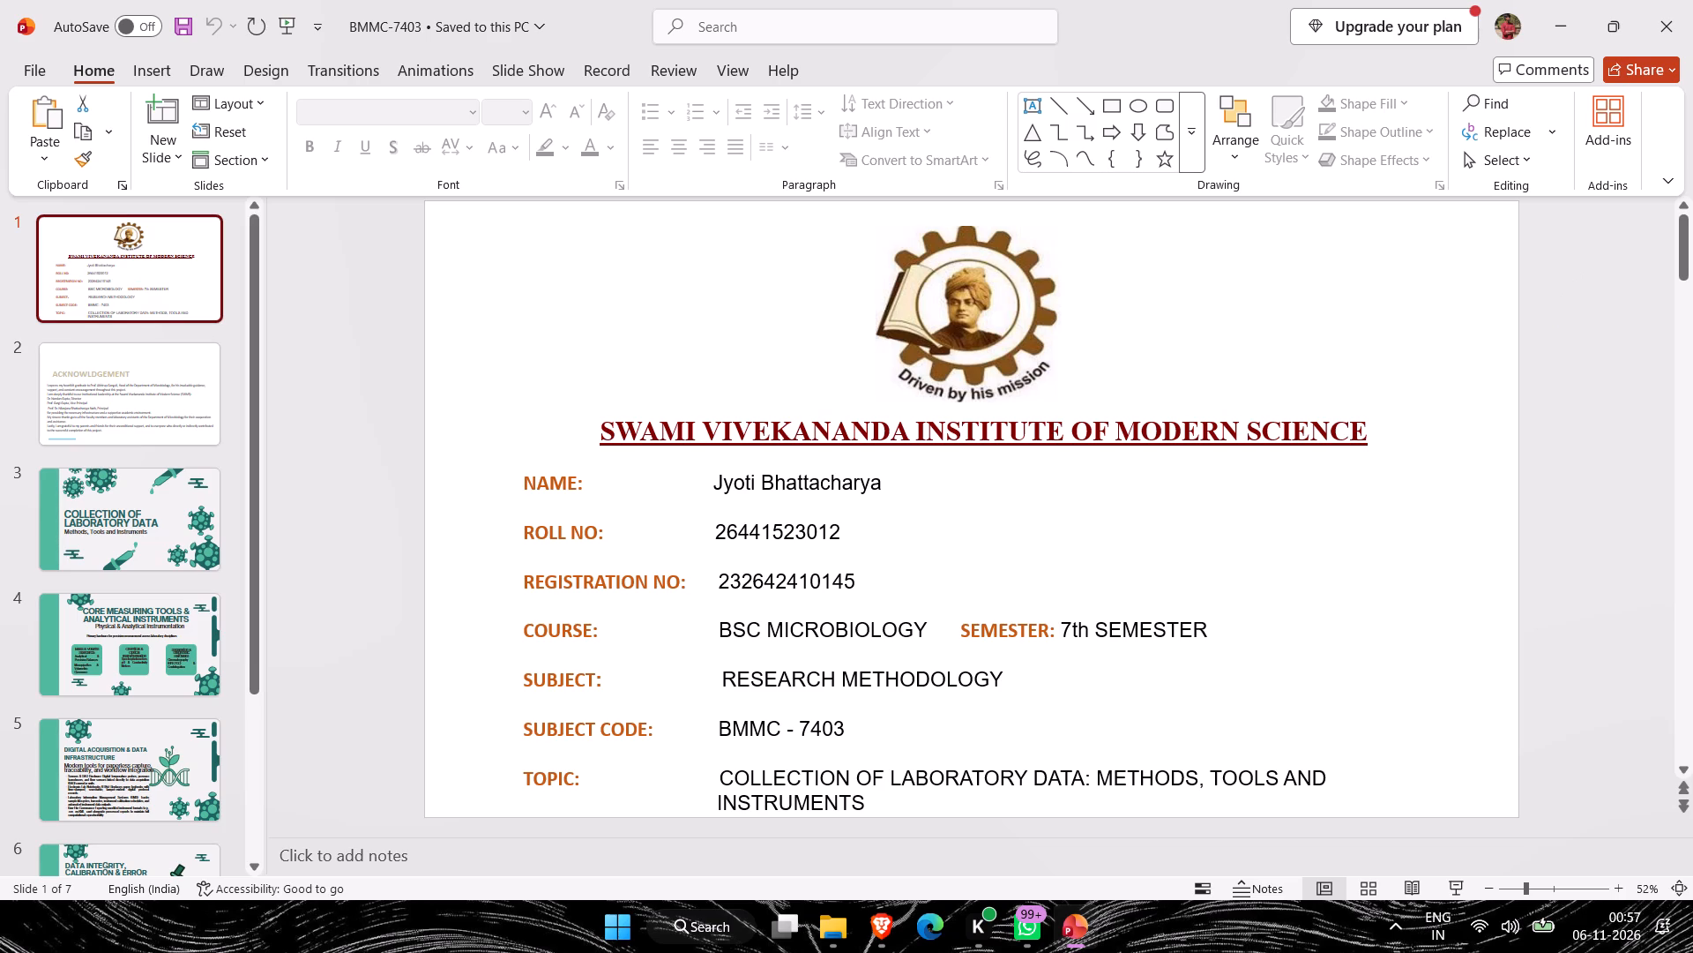
left_click(1655, 21)
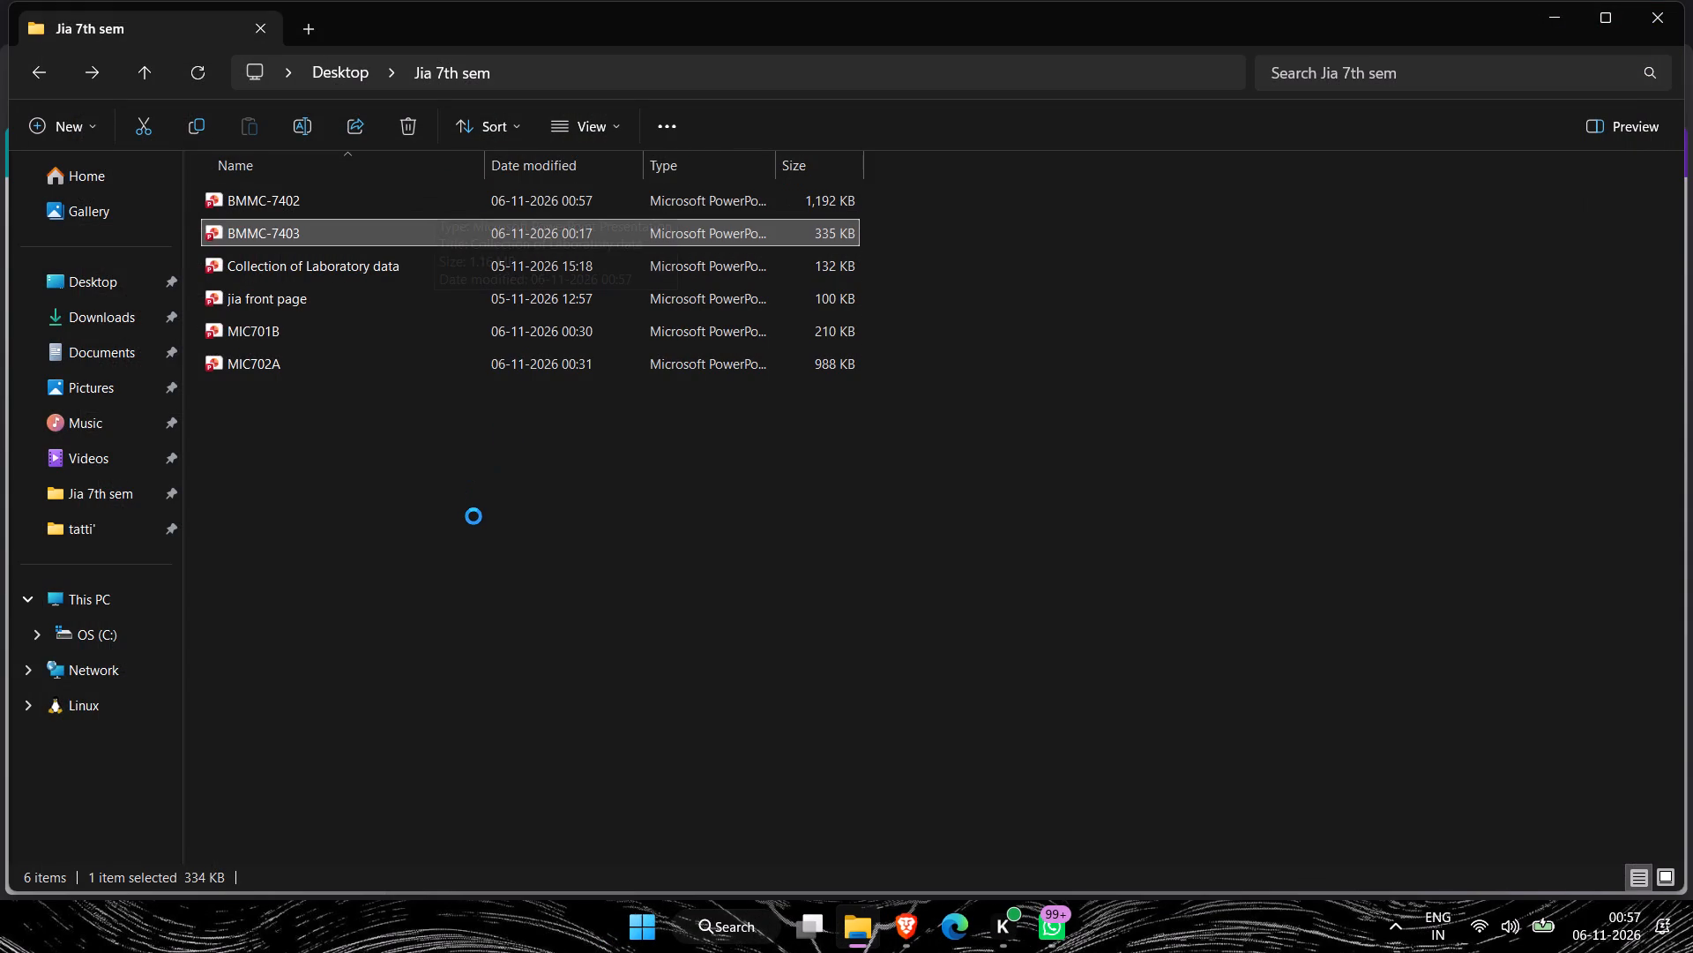
Open the BMMC-7402 presentation from the Jia 7th sem folder in PowerPoint and enable editing.
left_click(536, 199)
double_click(536, 199)
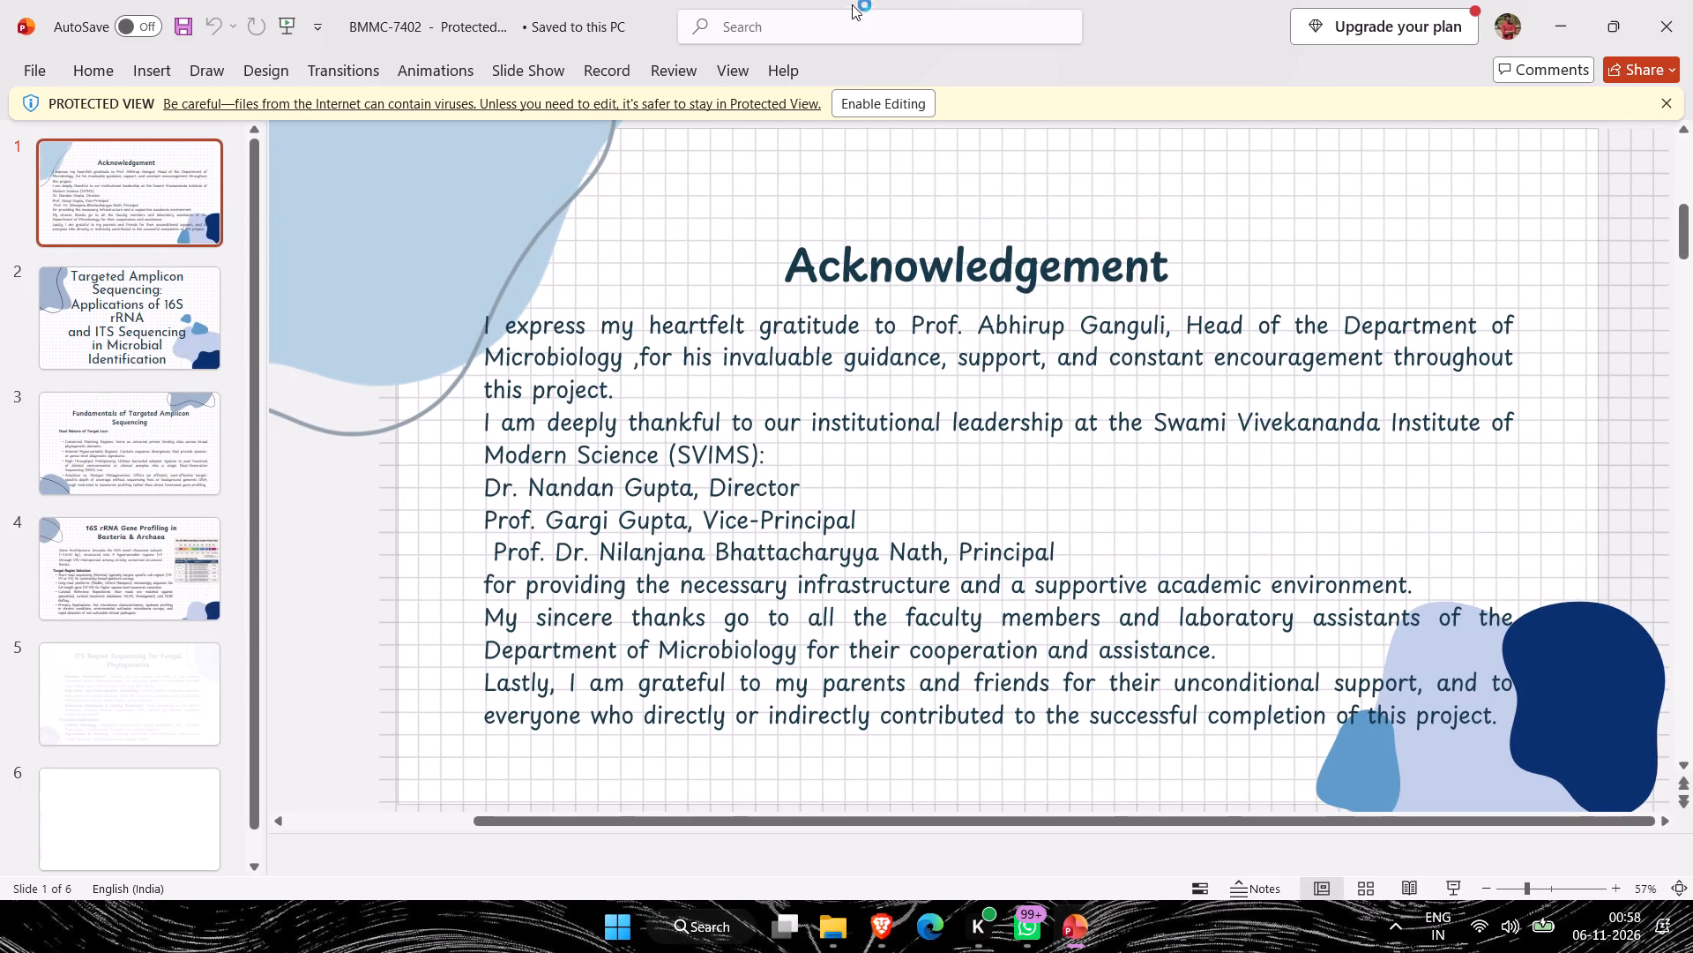
left_click(876, 97)
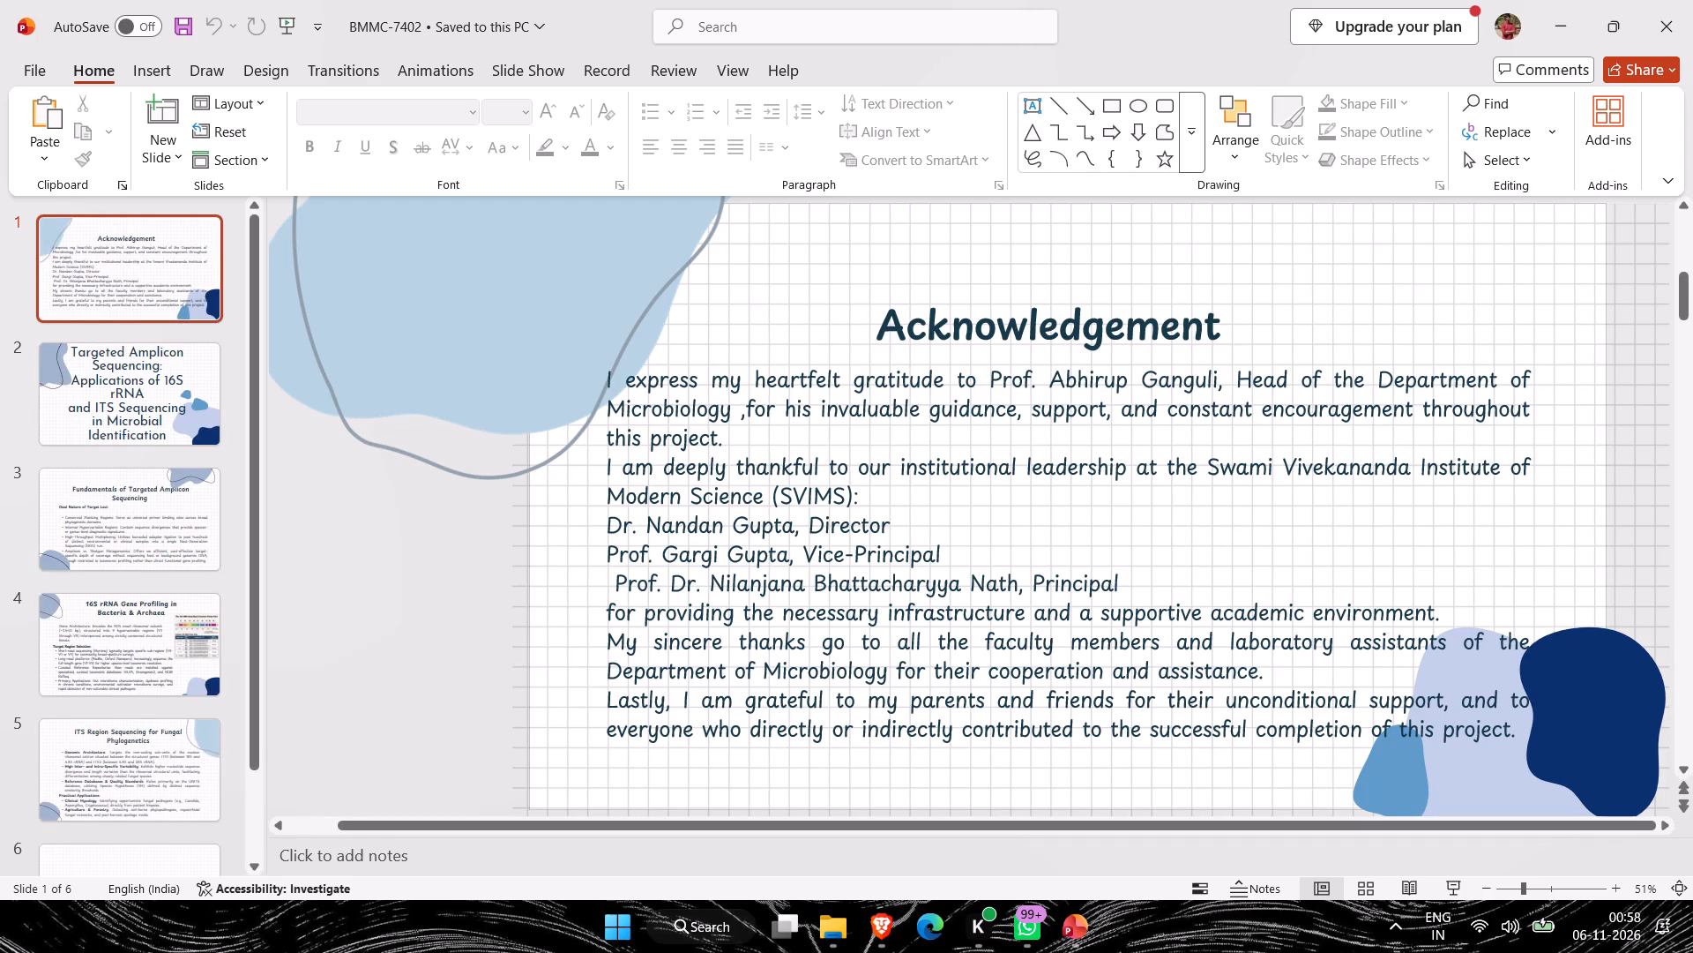
Review the exported slides from Acknowledgement through Thank you, checking the layout of text, shapes and images on each.
key("Down")
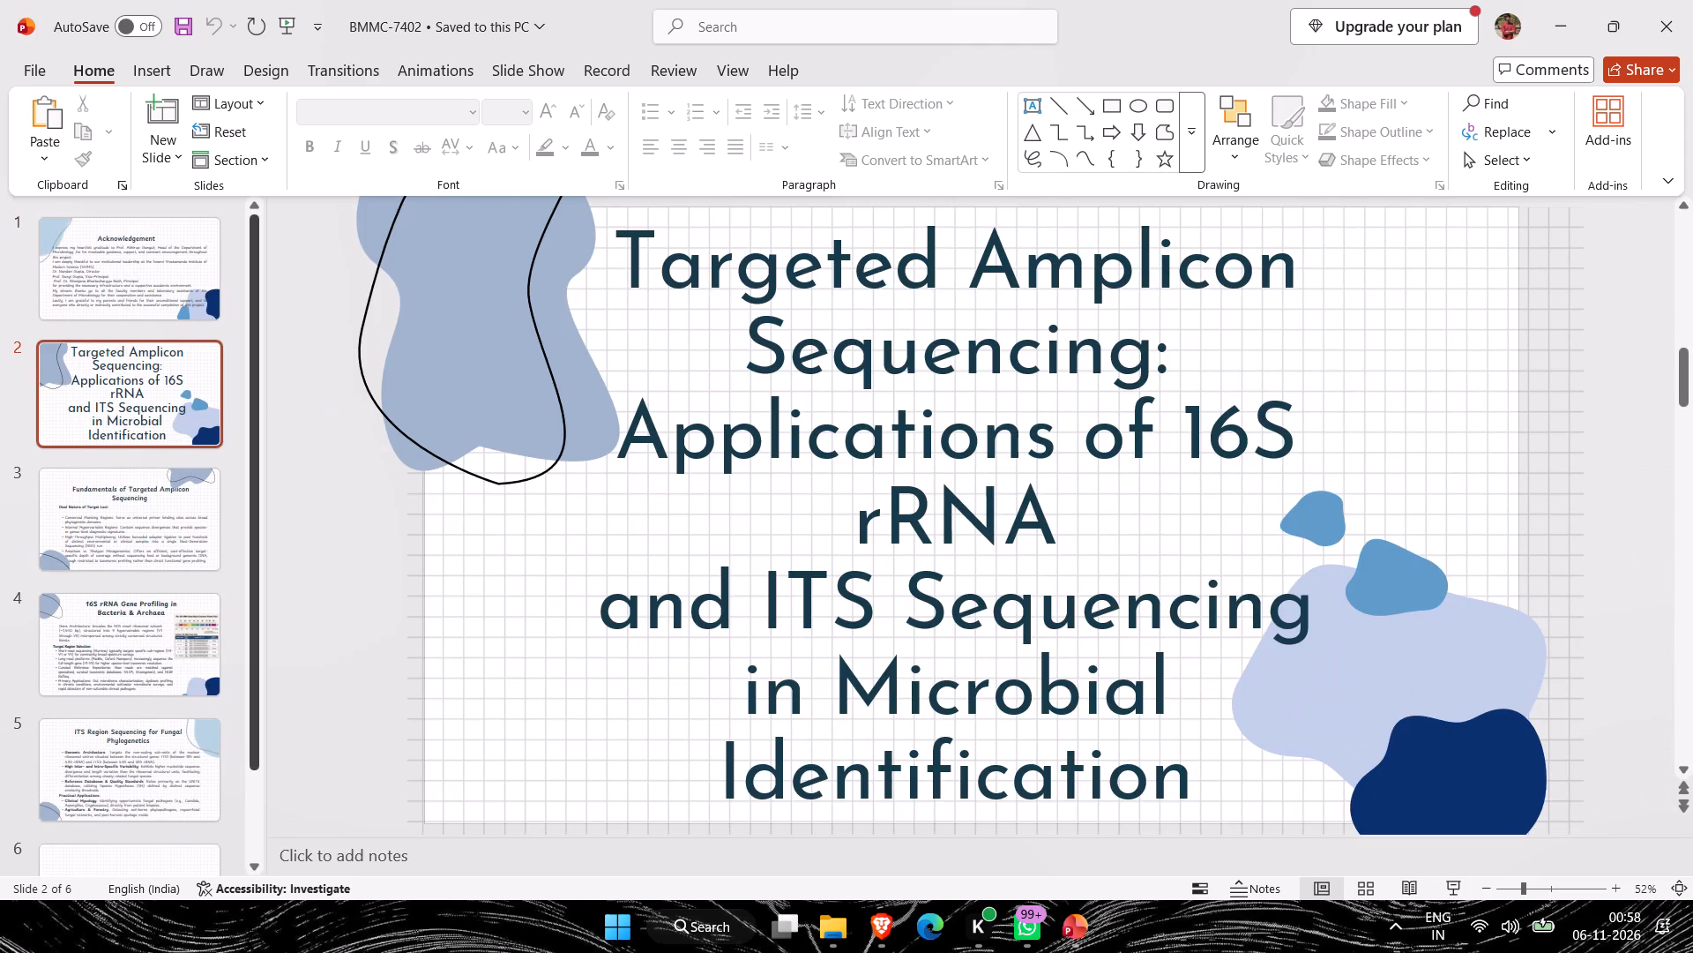
key("Up")
key("Down")
key("Up")
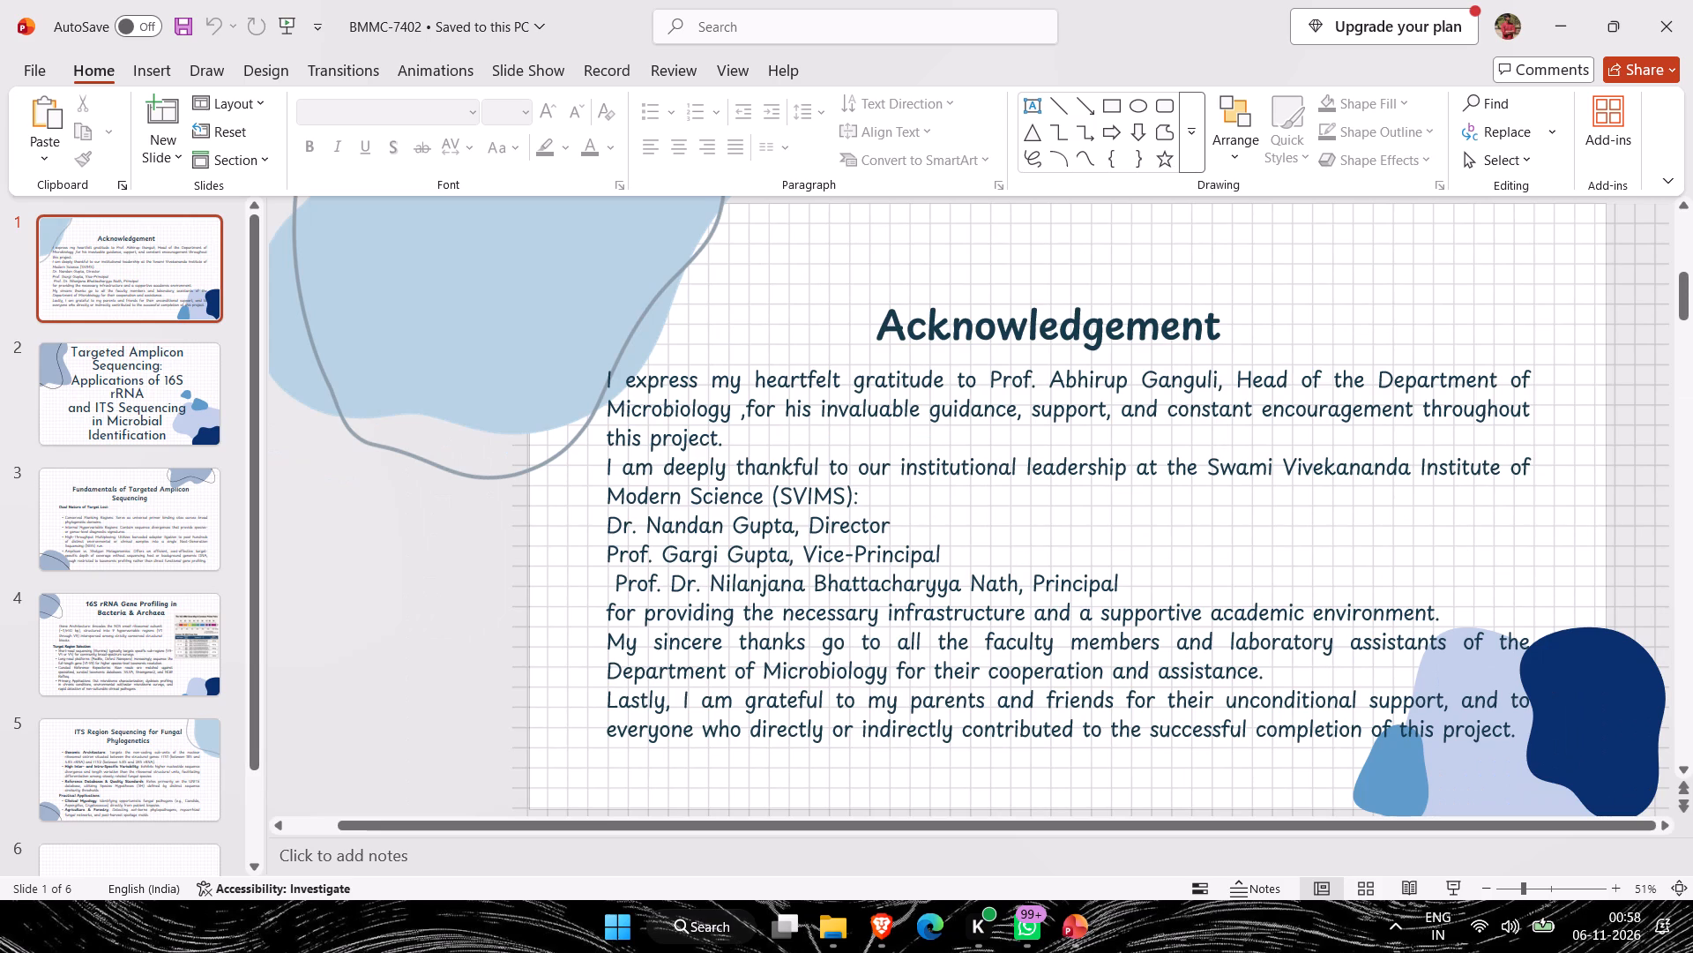
left_click_drag(697, 831, 600, 825)
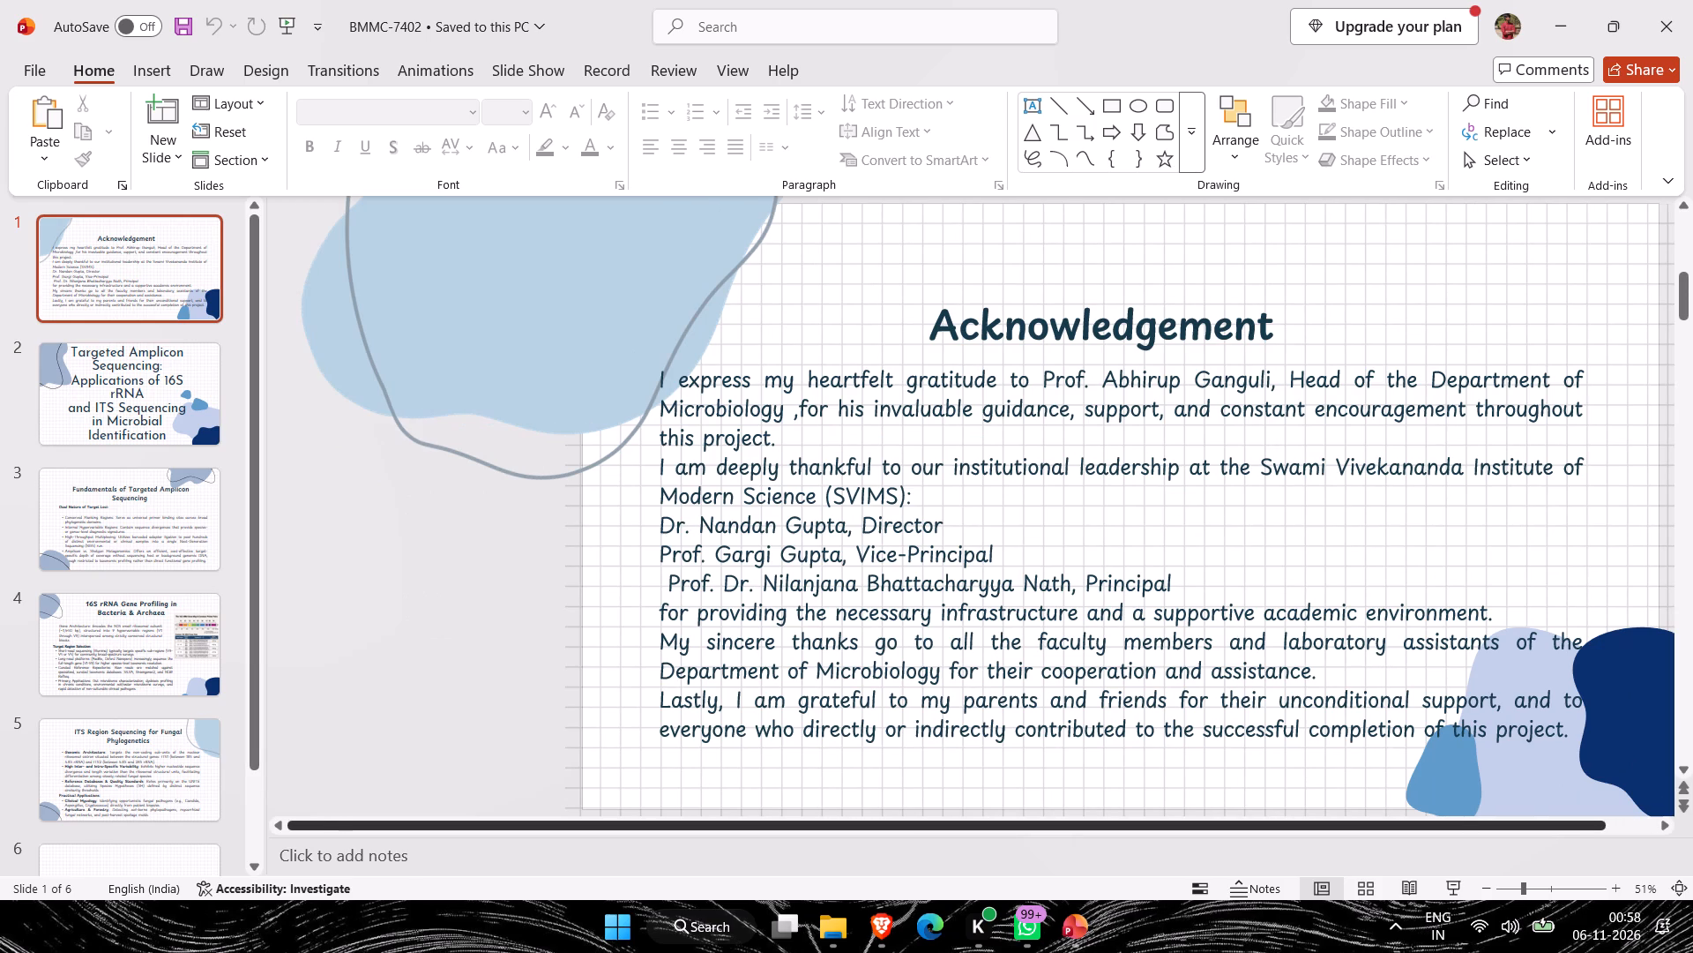
left_click_drag(600, 825, 794, 827)
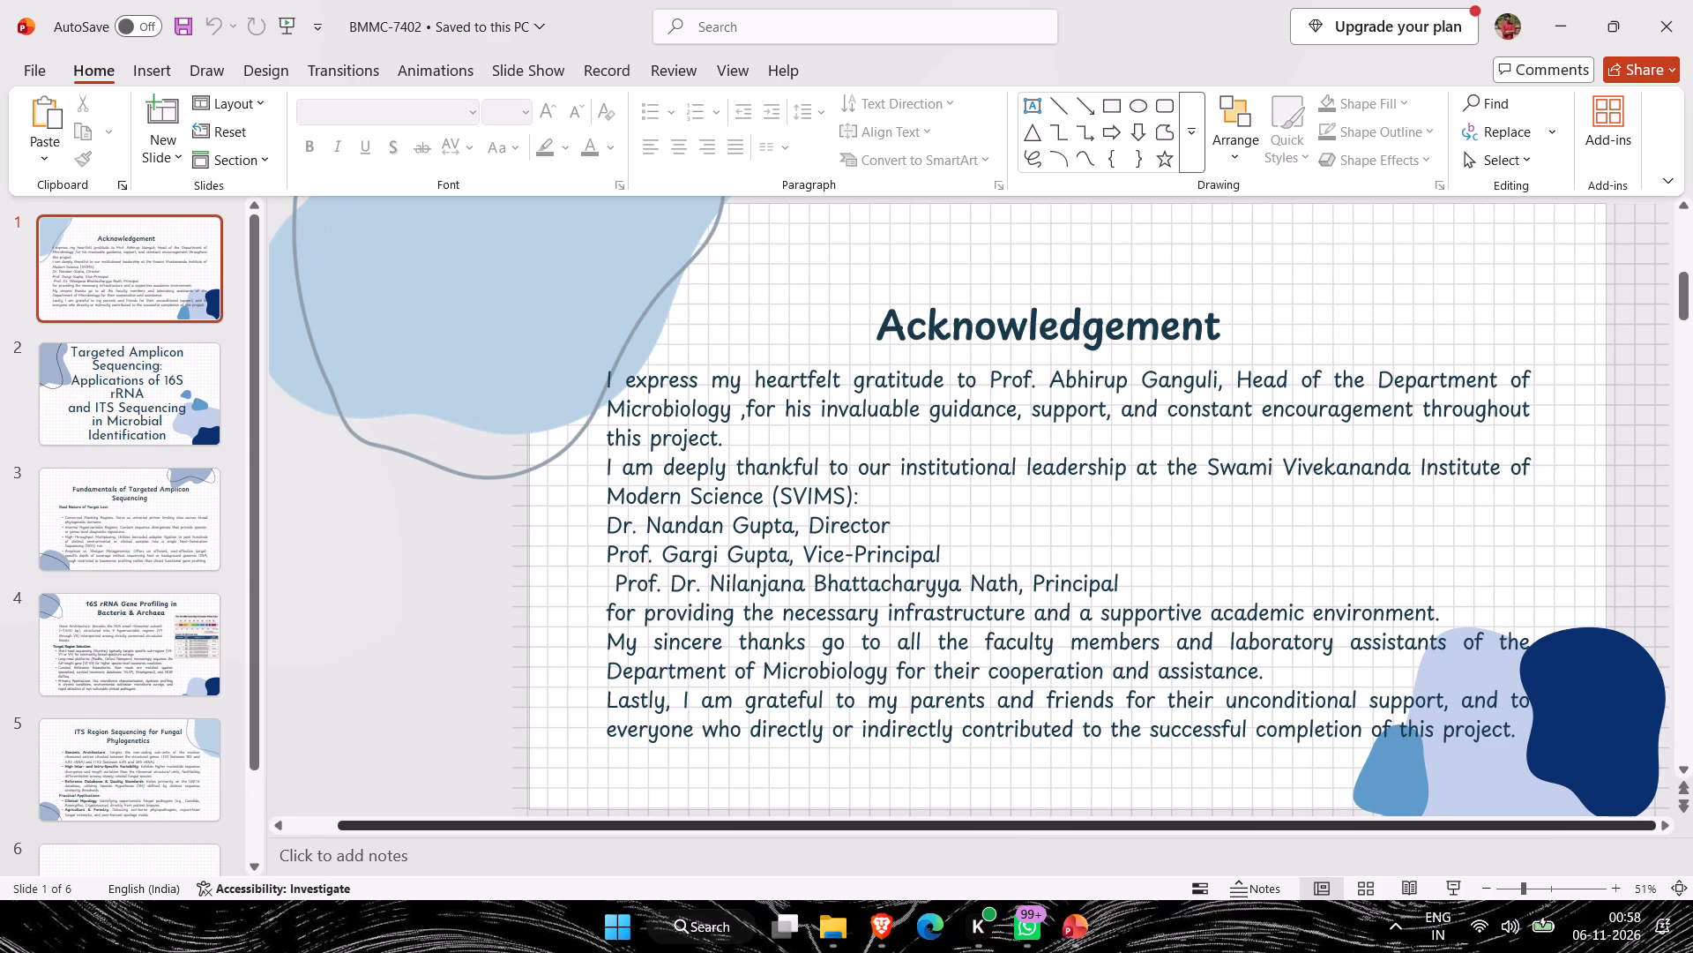
key("Down")
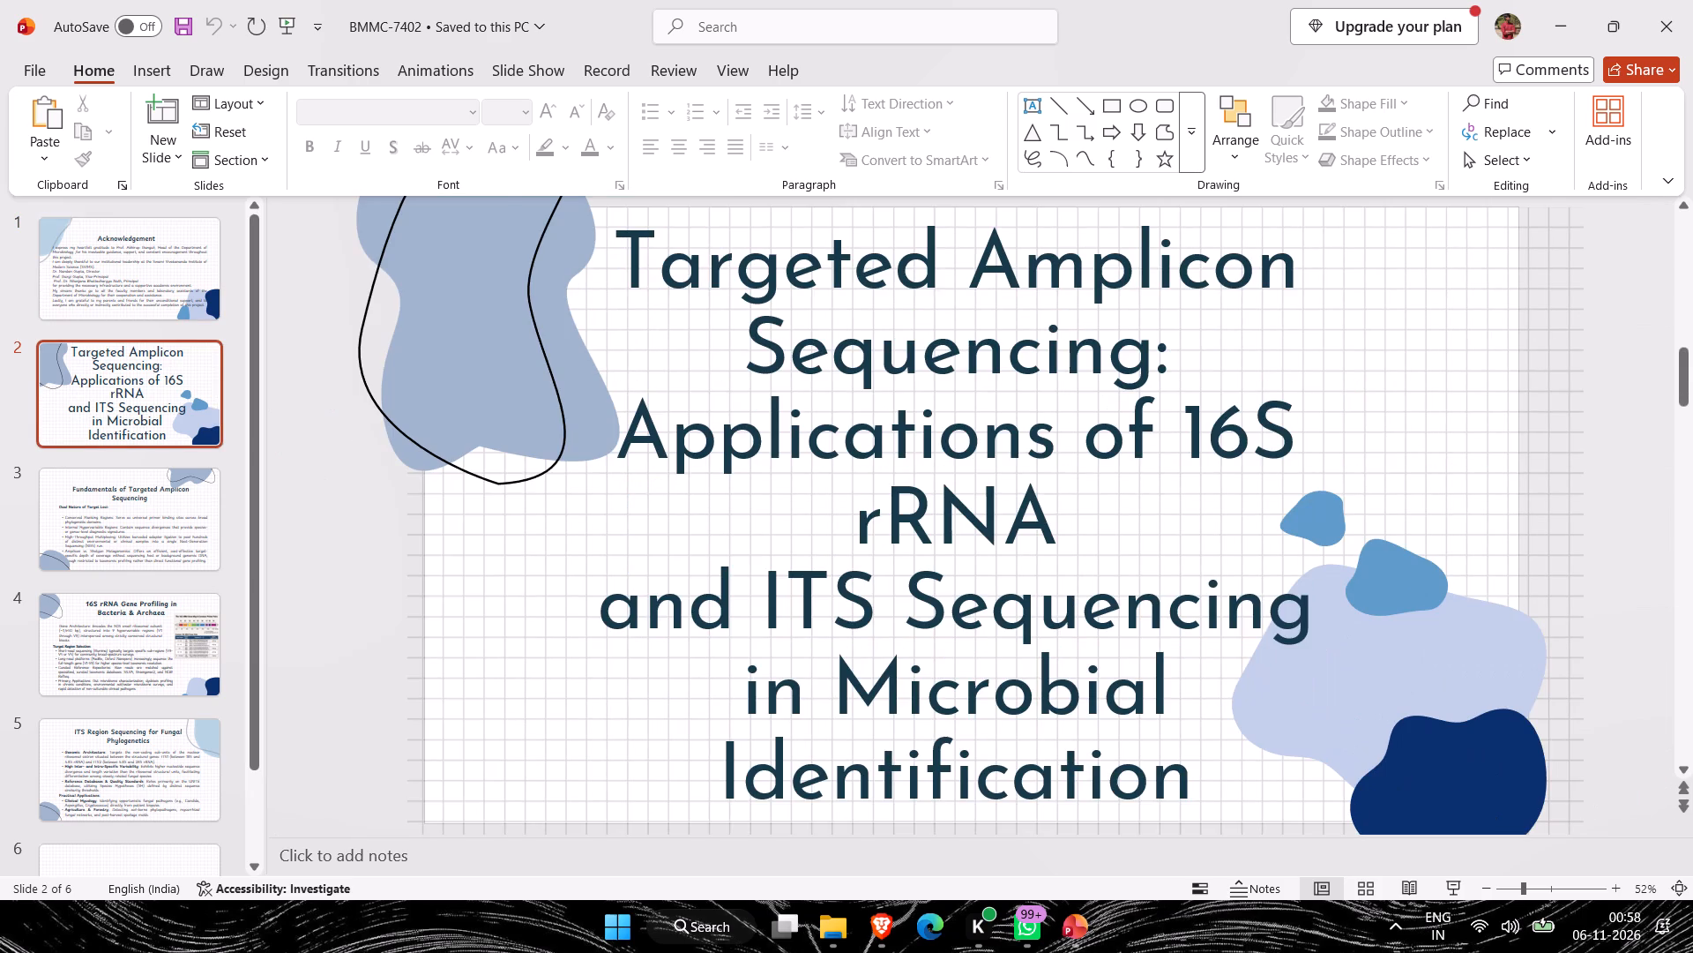
key("Up")
key("Down")
key("Down")
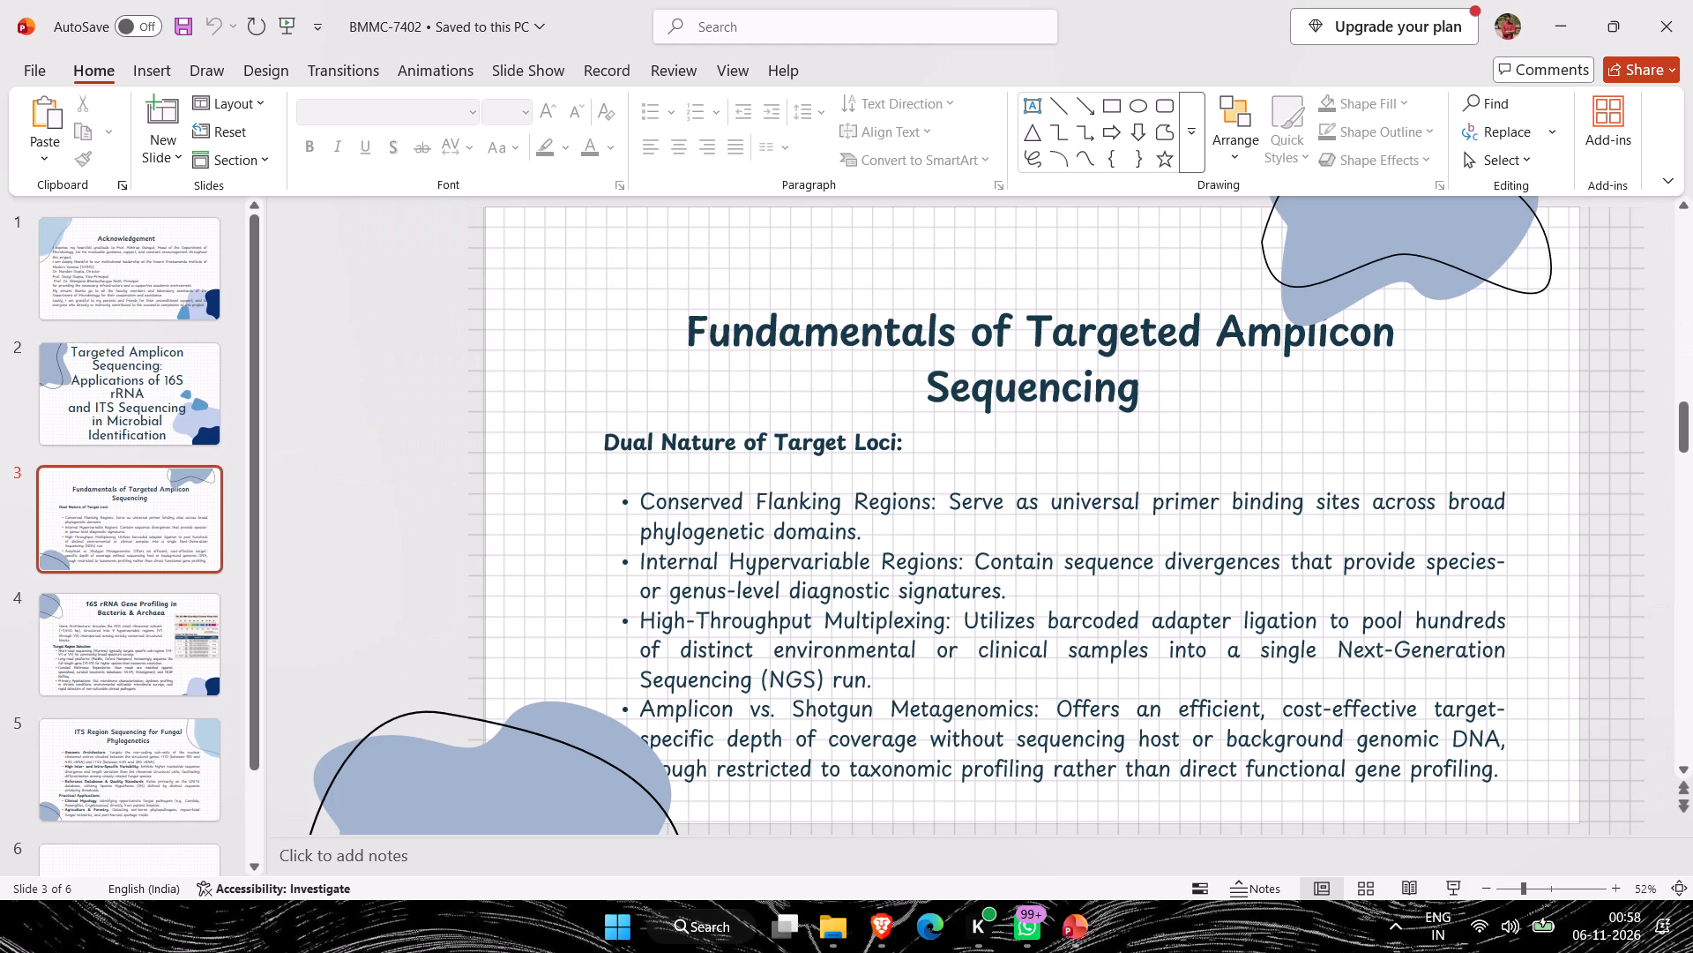
key("Down")
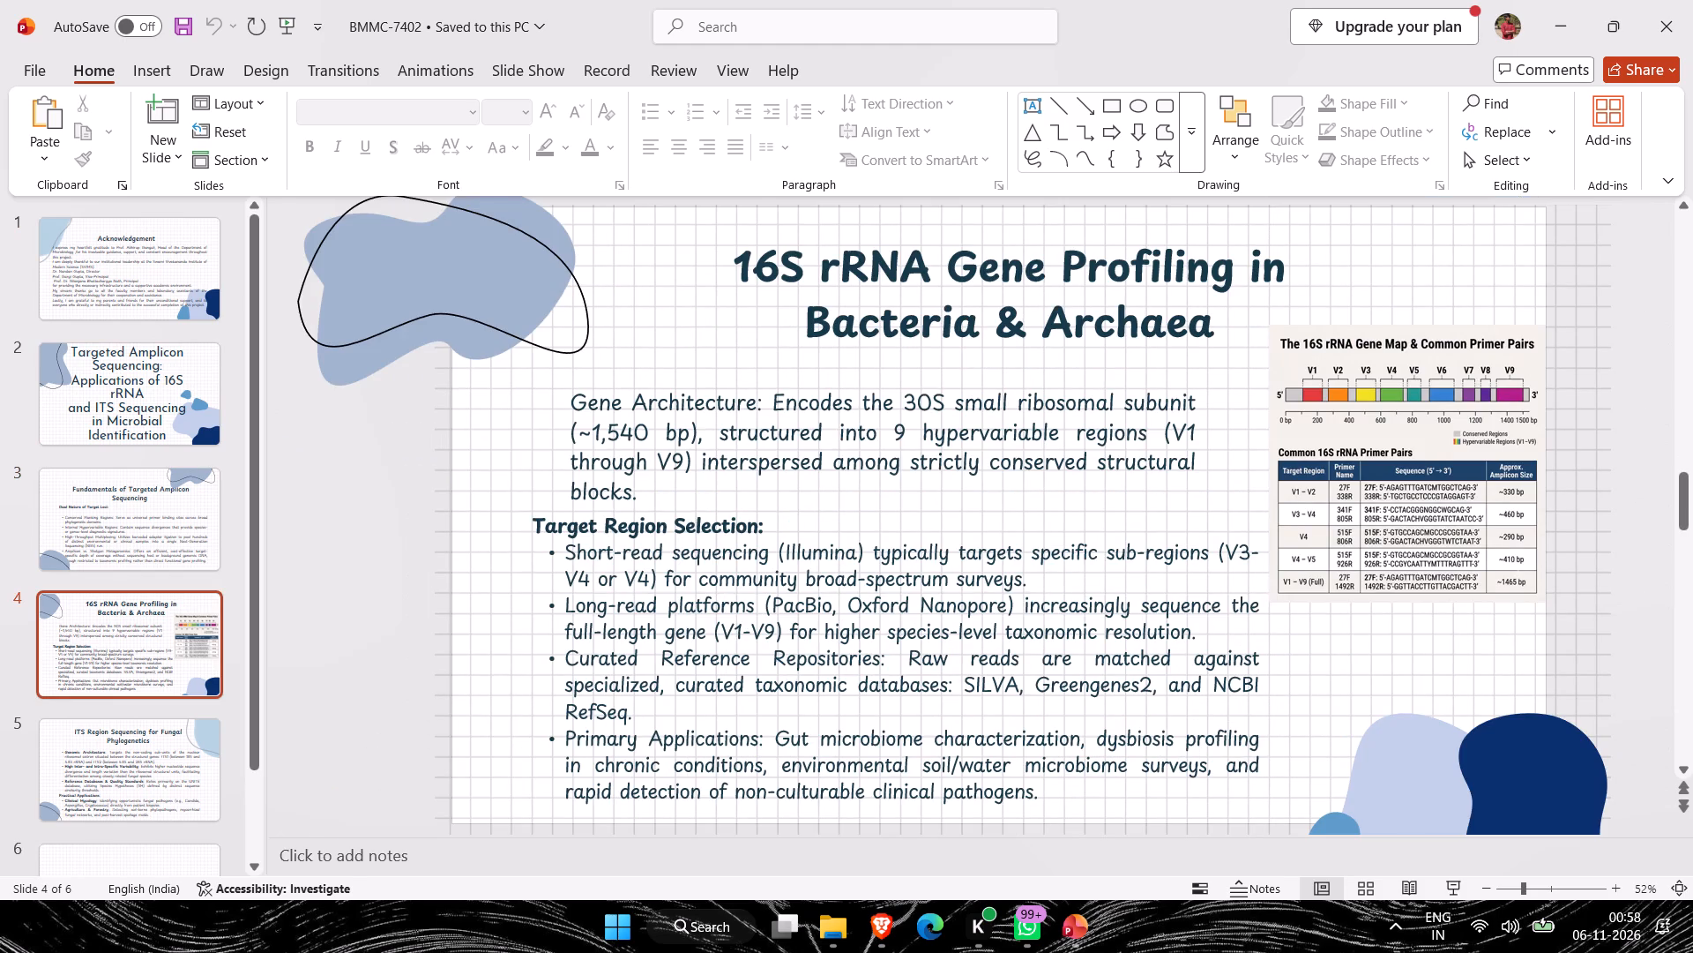
key("Down")
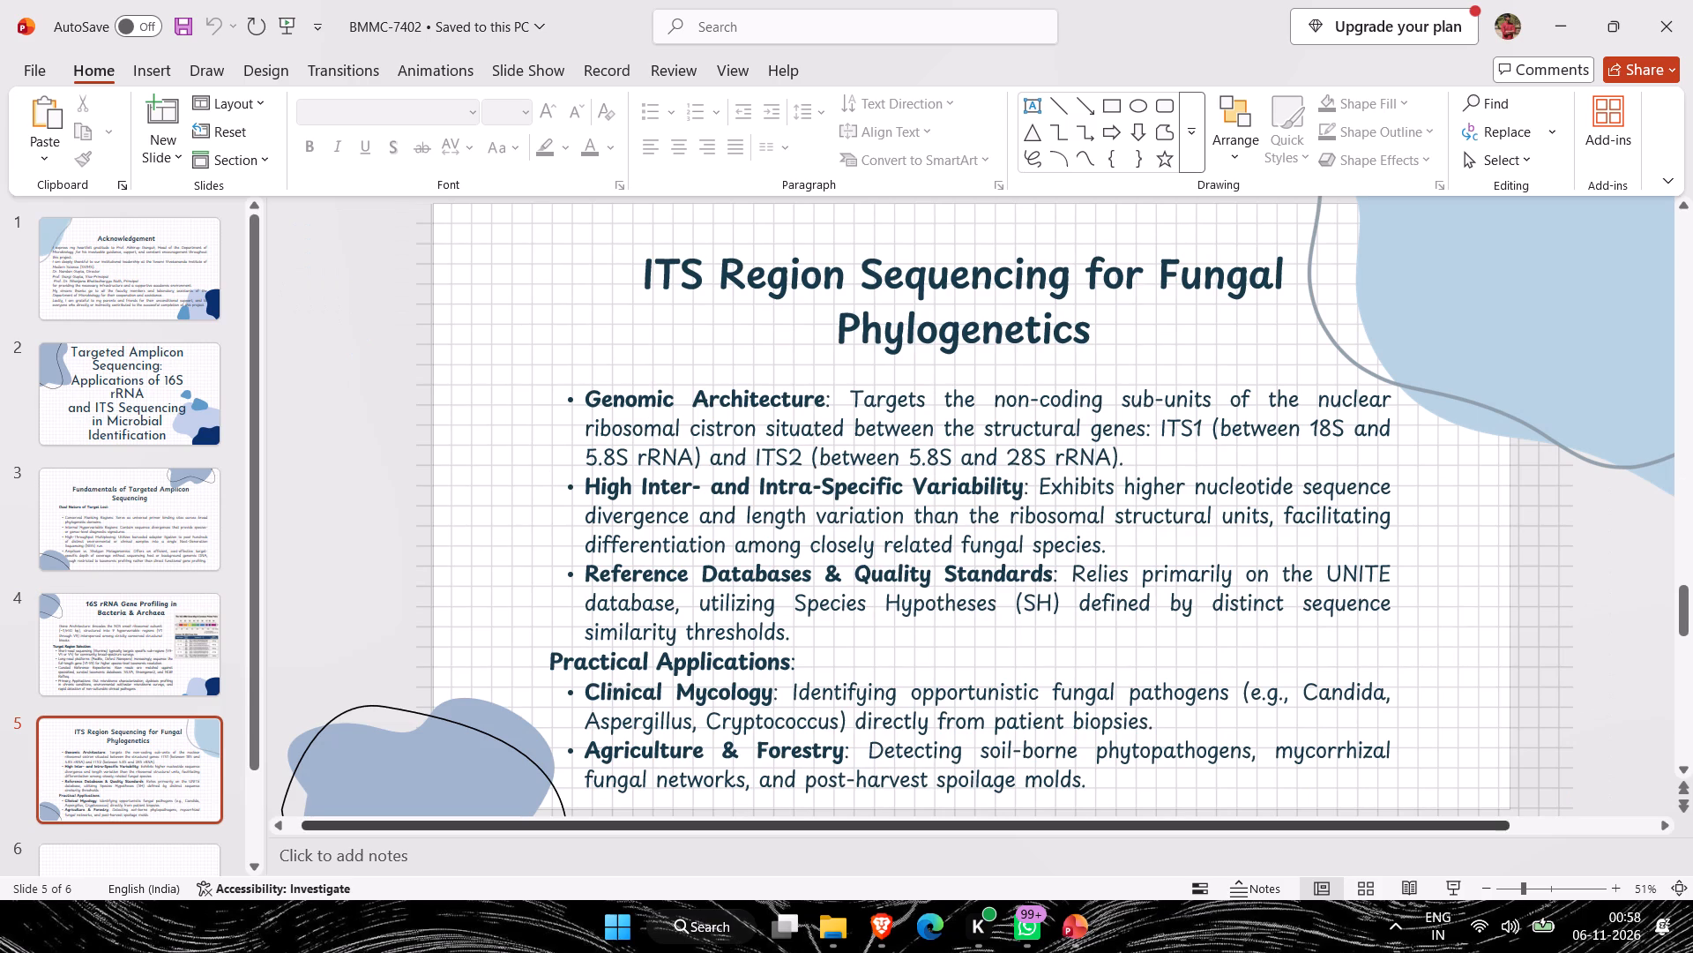
scroll(690, 717, "up", 5, "ctrl")
scroll(690, 717, "down", 2, "ctrl")
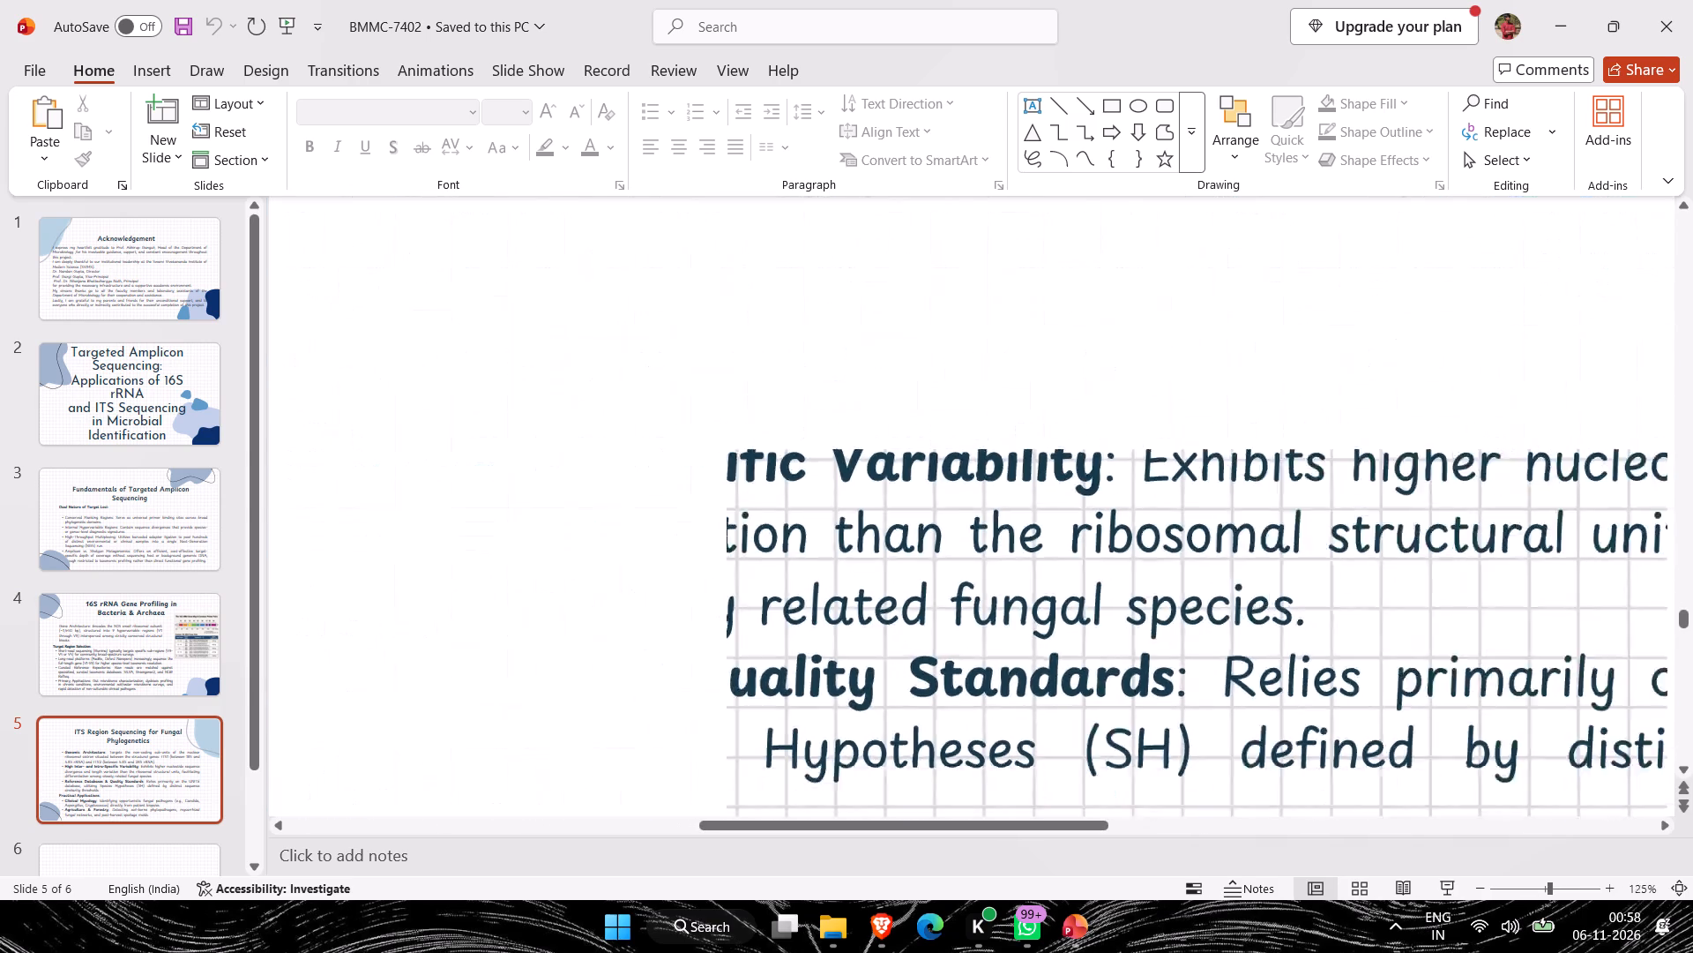
scroll(690, 717, "down", 5, "ctrl")
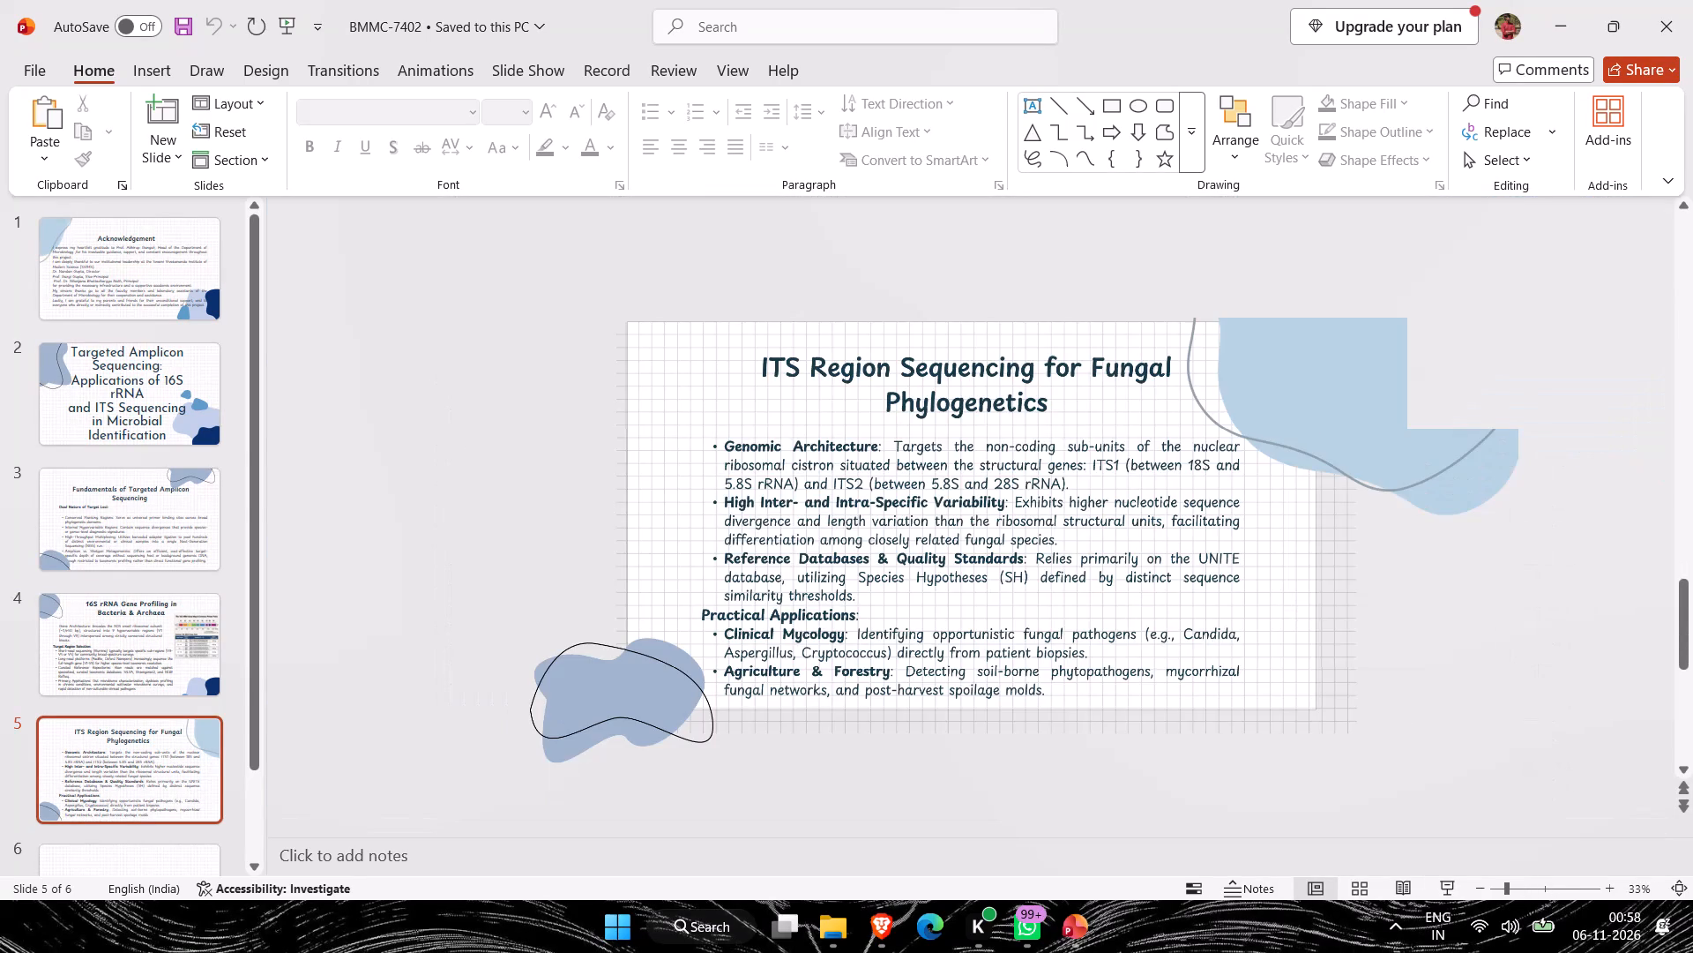
scroll(690, 717, "up", 2, "ctrl")
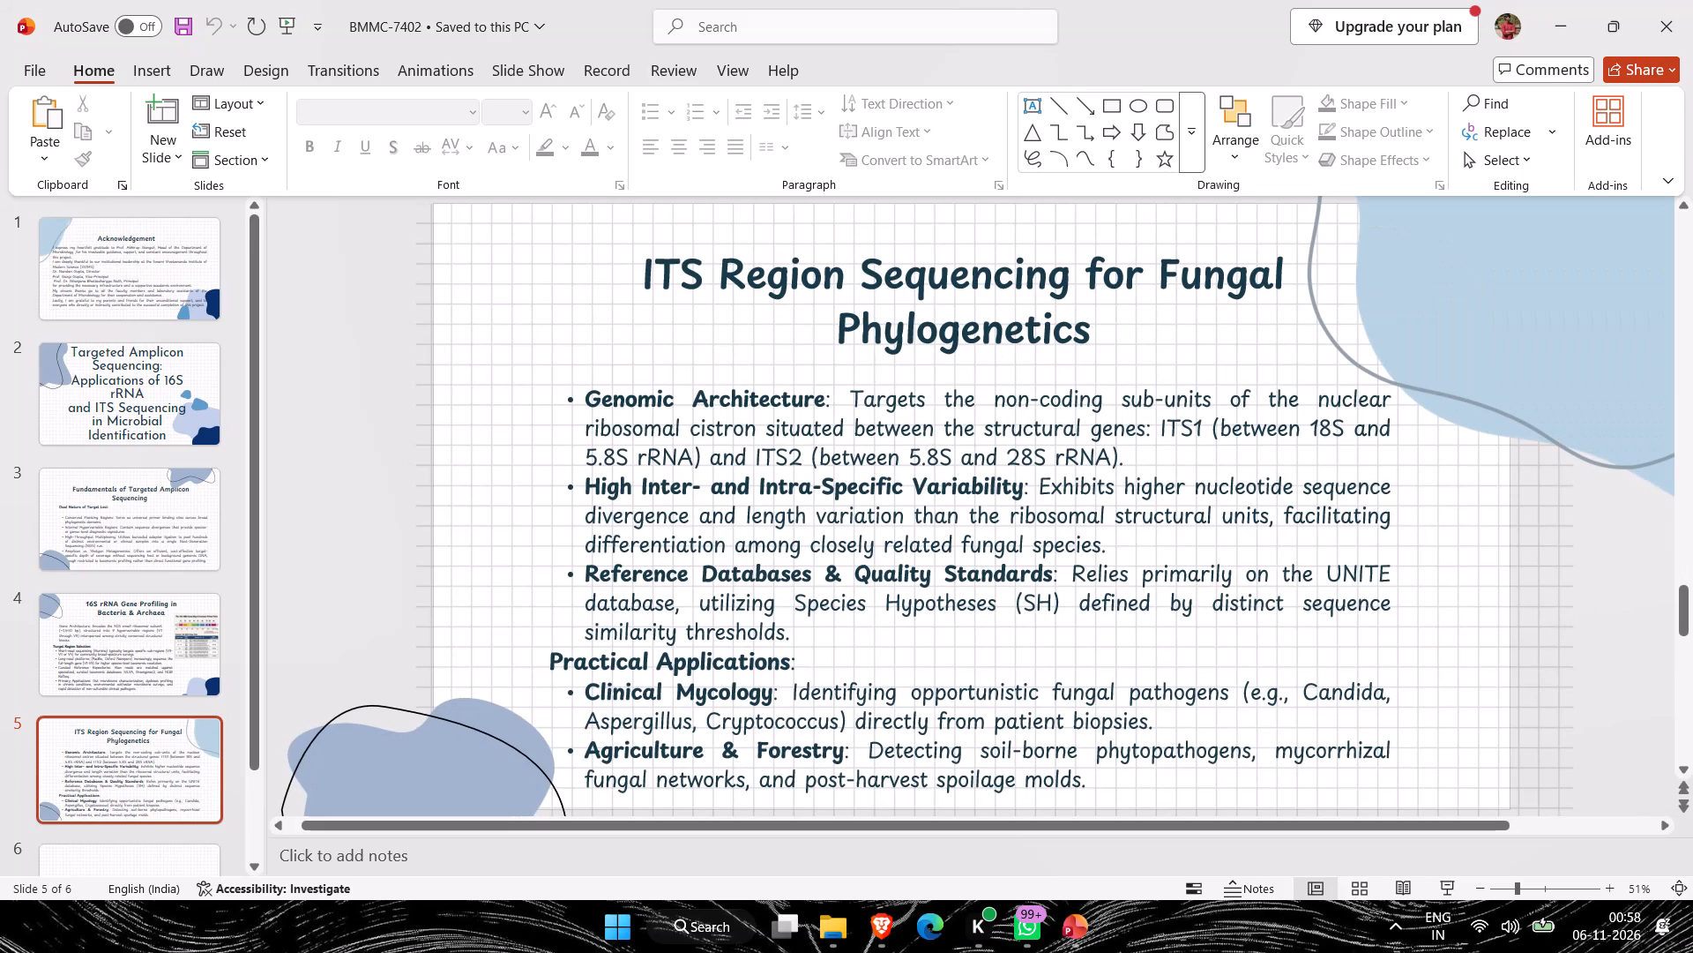
left_click(1548, 894)
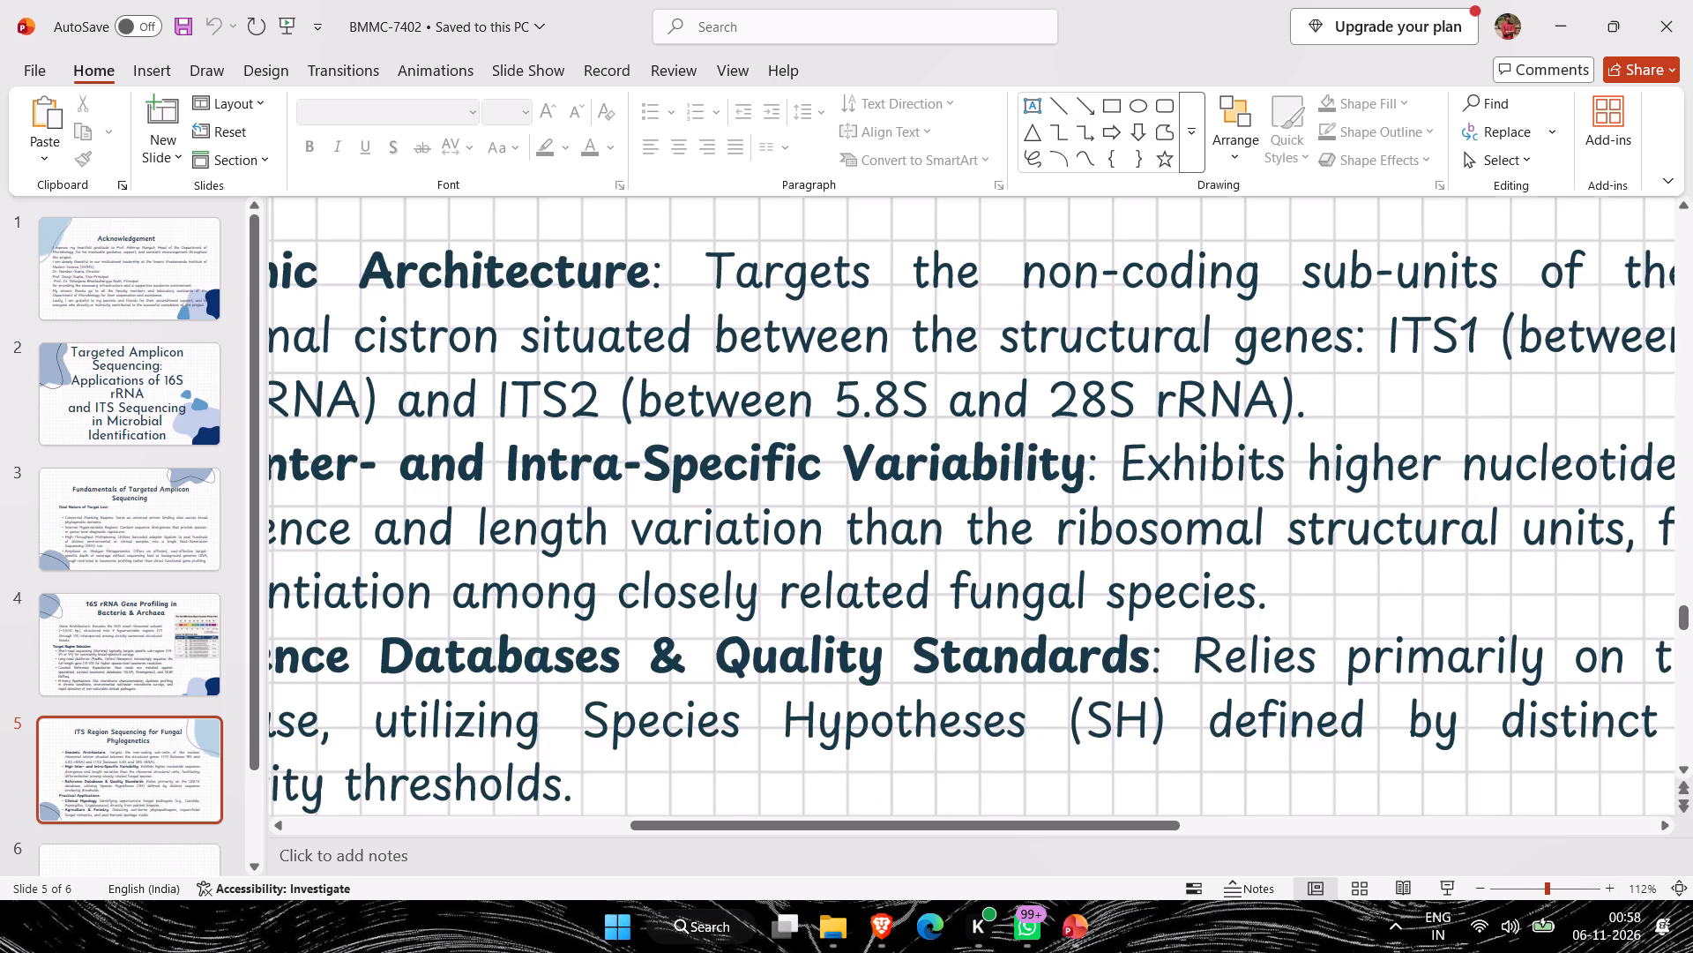
left_click(1525, 884)
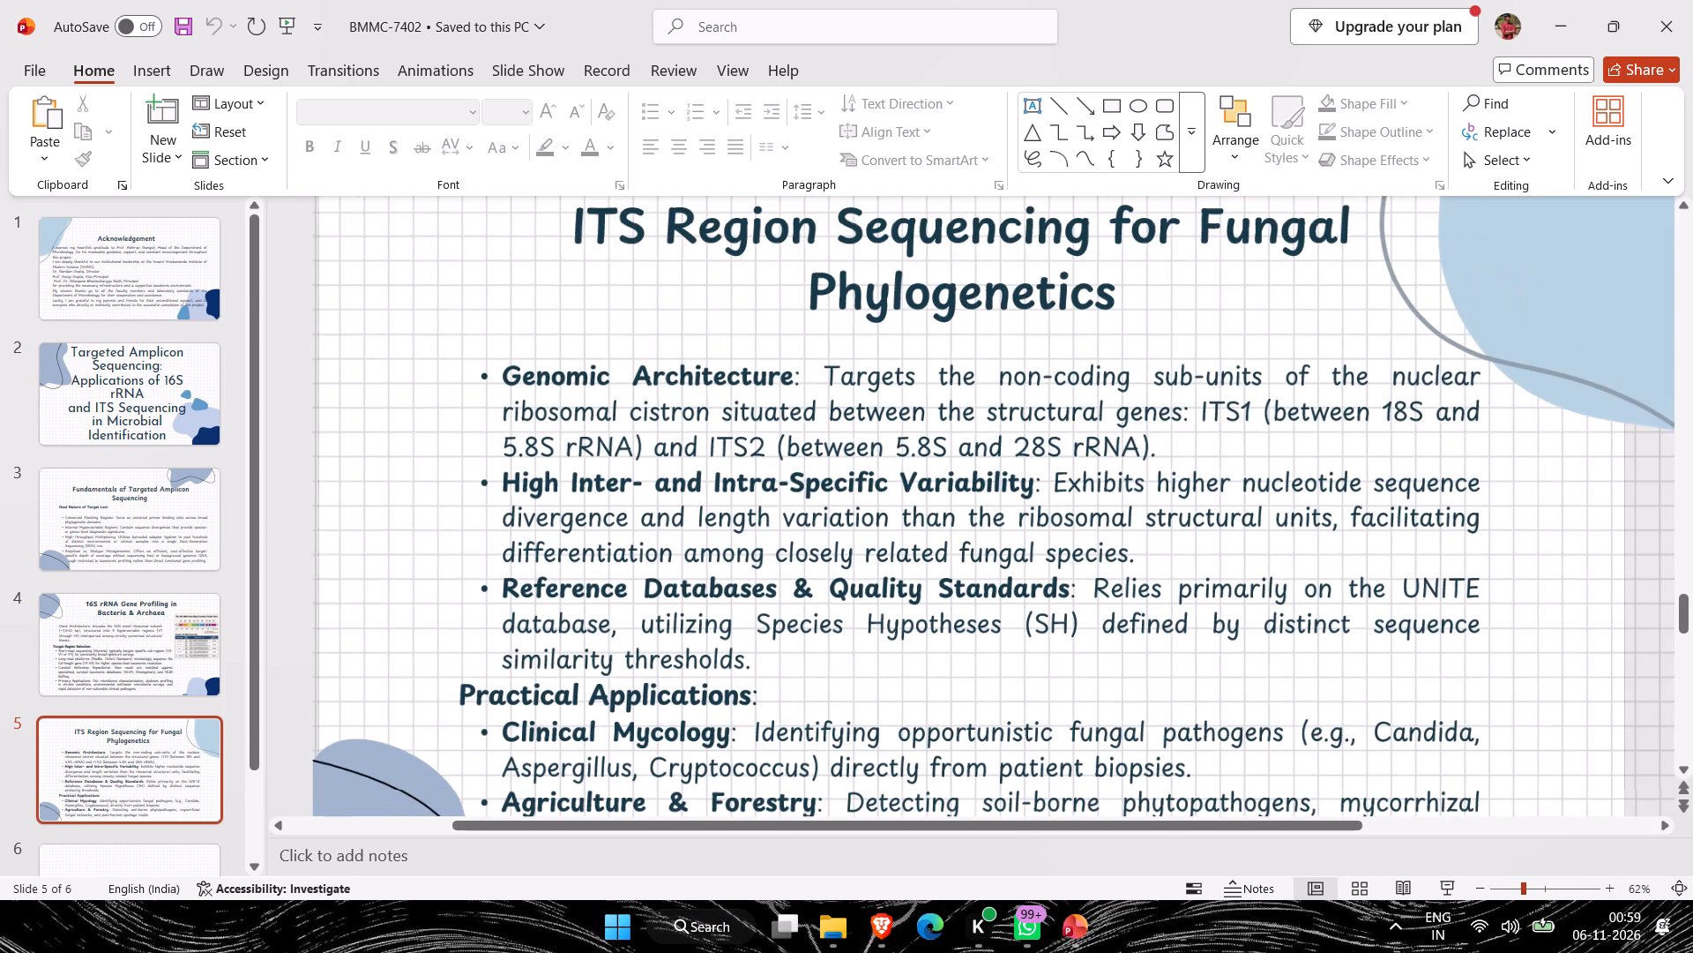
left_click(1522, 886)
left_click(1518, 886)
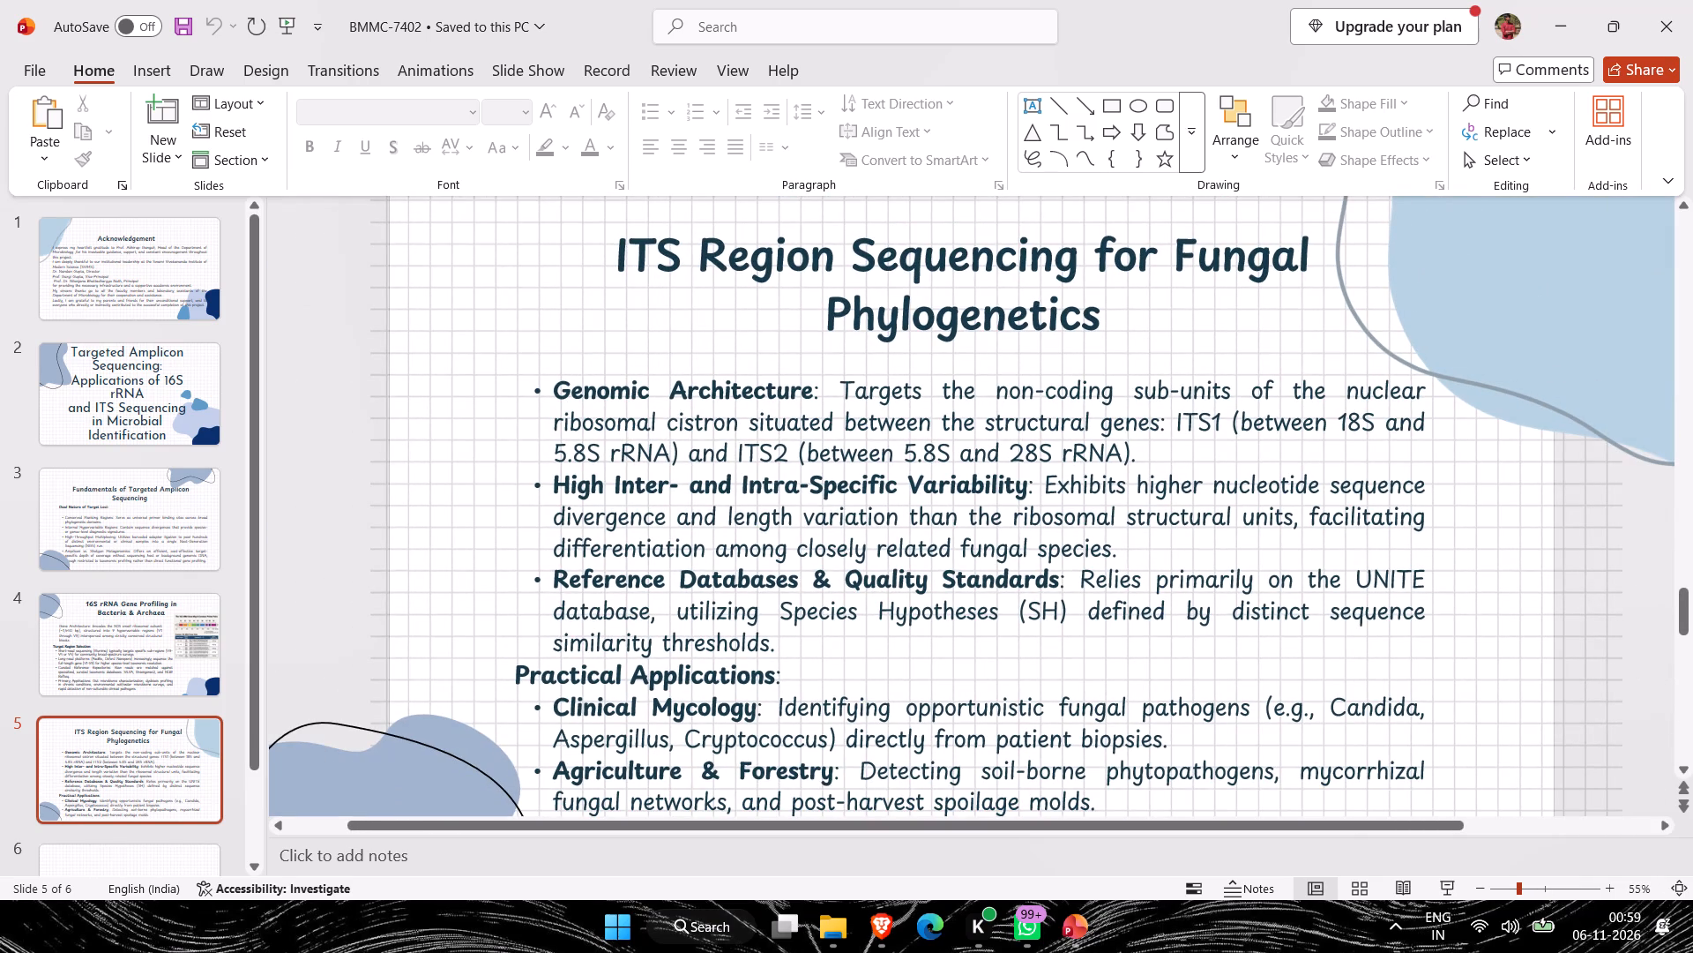
key("Down")
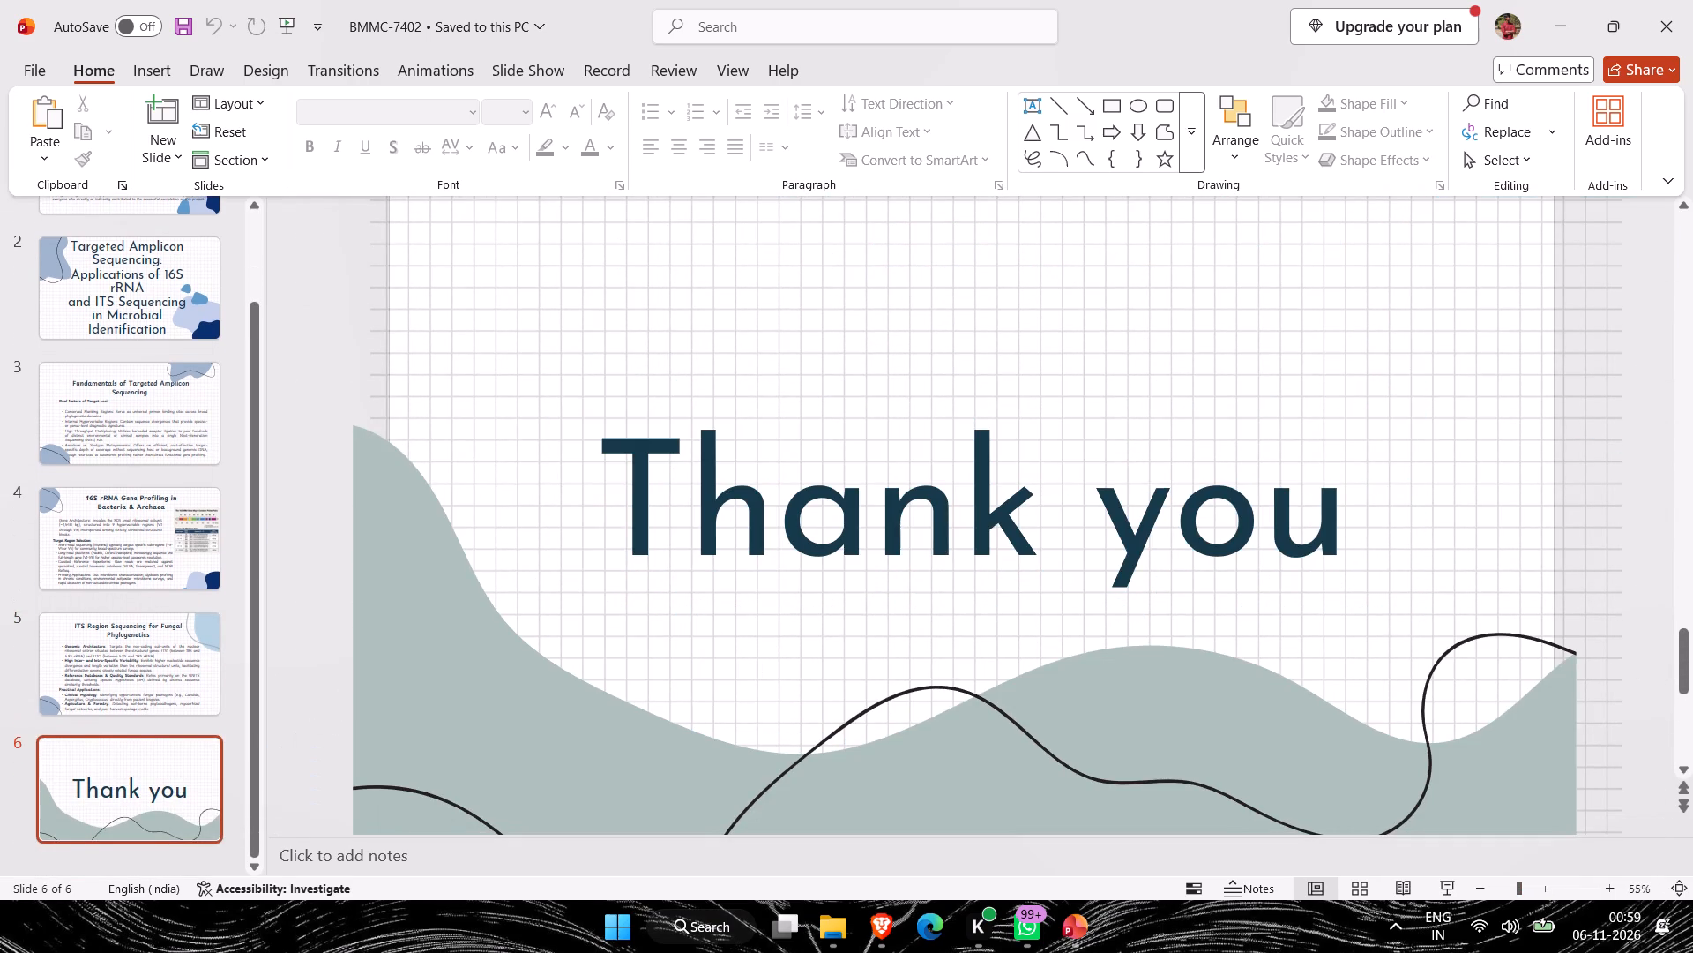
Paste the copied institute front page into BMMC-7402 and move it before the Acknowledgement slide as slide 1.
key("Up")
key("Up")
key("Up")
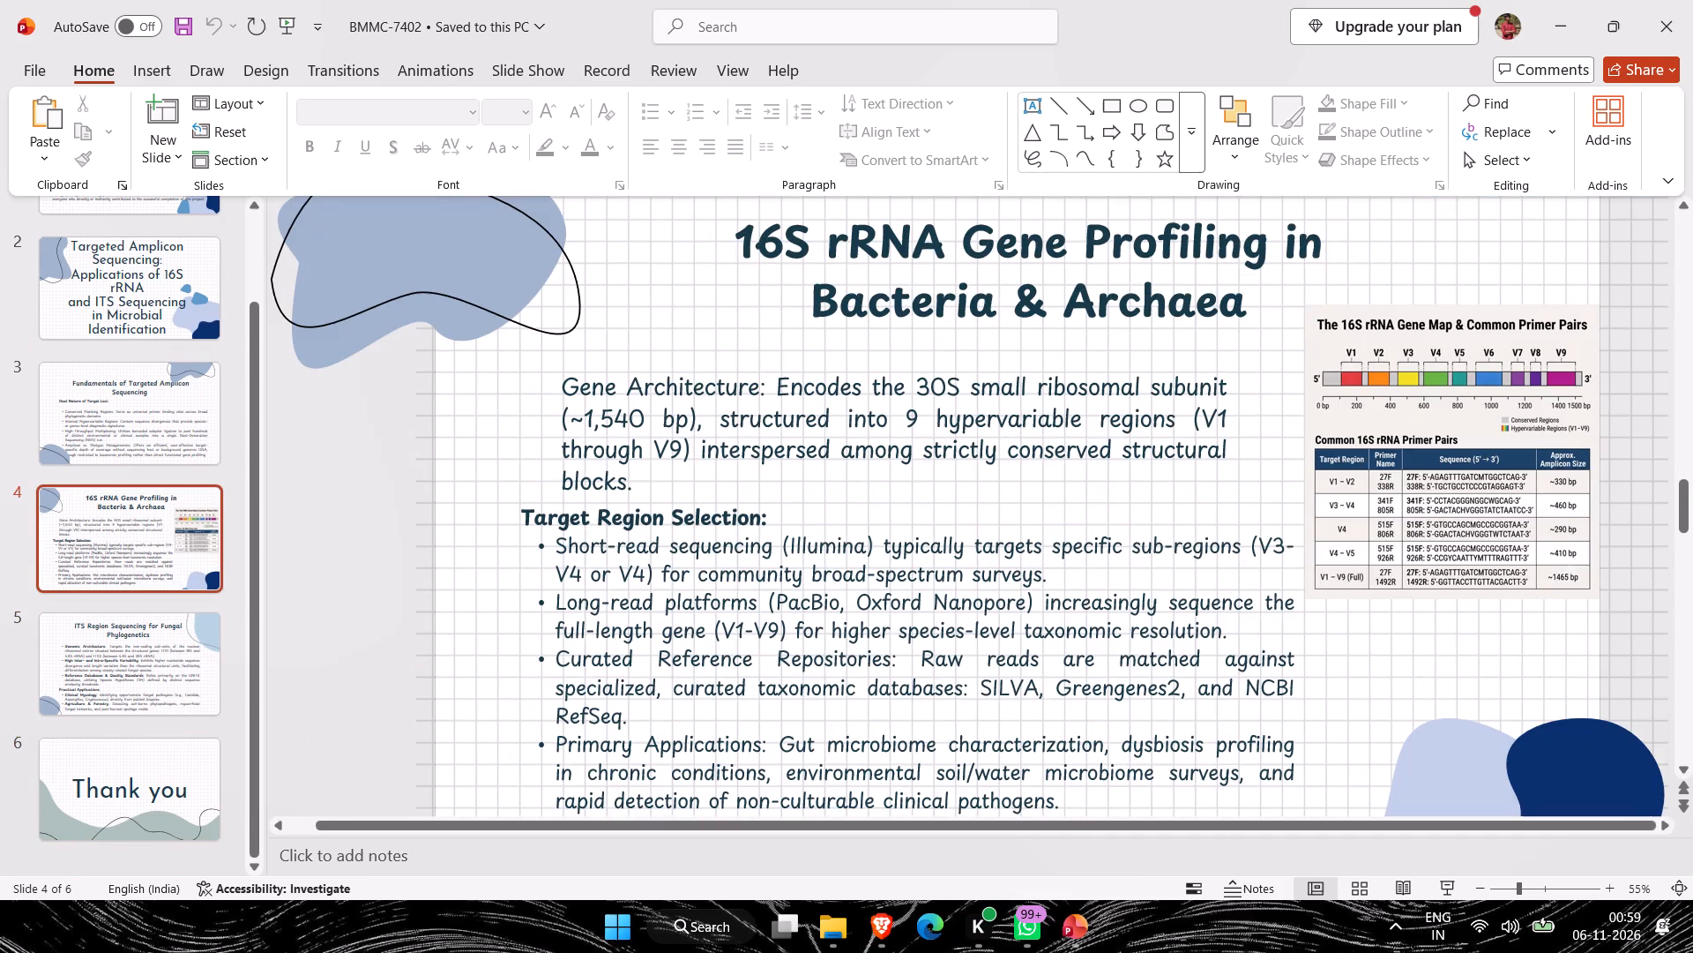
key("Up")
key("Up")
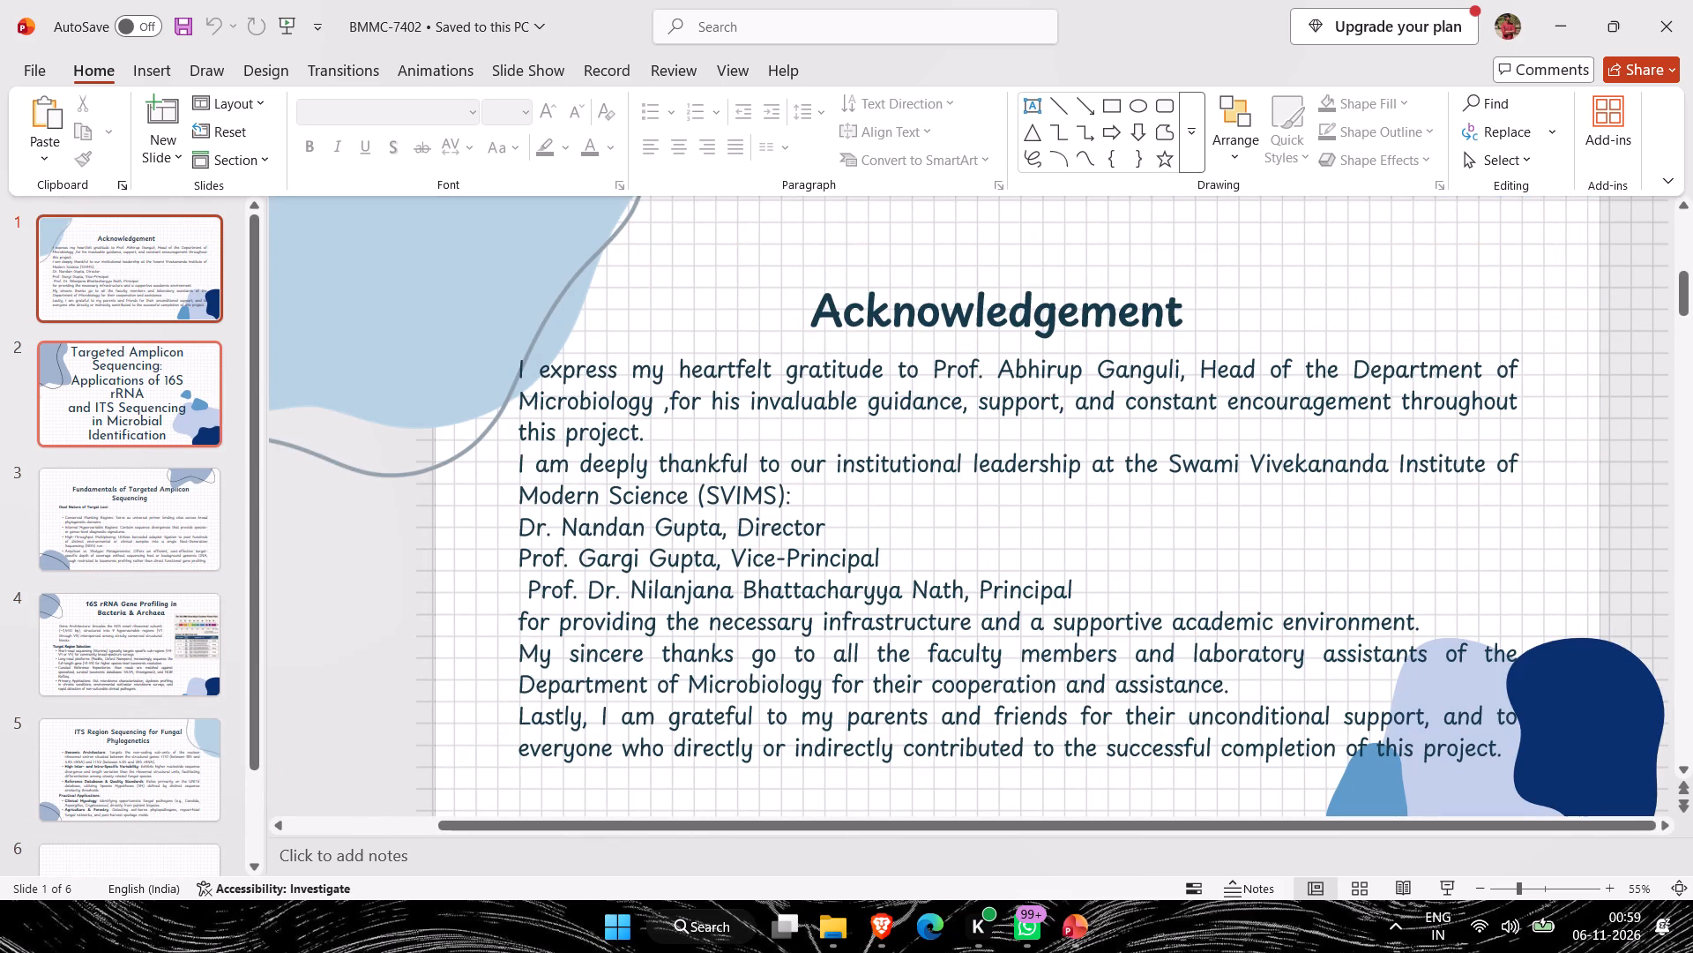
key("ctrl+v")
left_click_drag(156, 398, 156, 282)
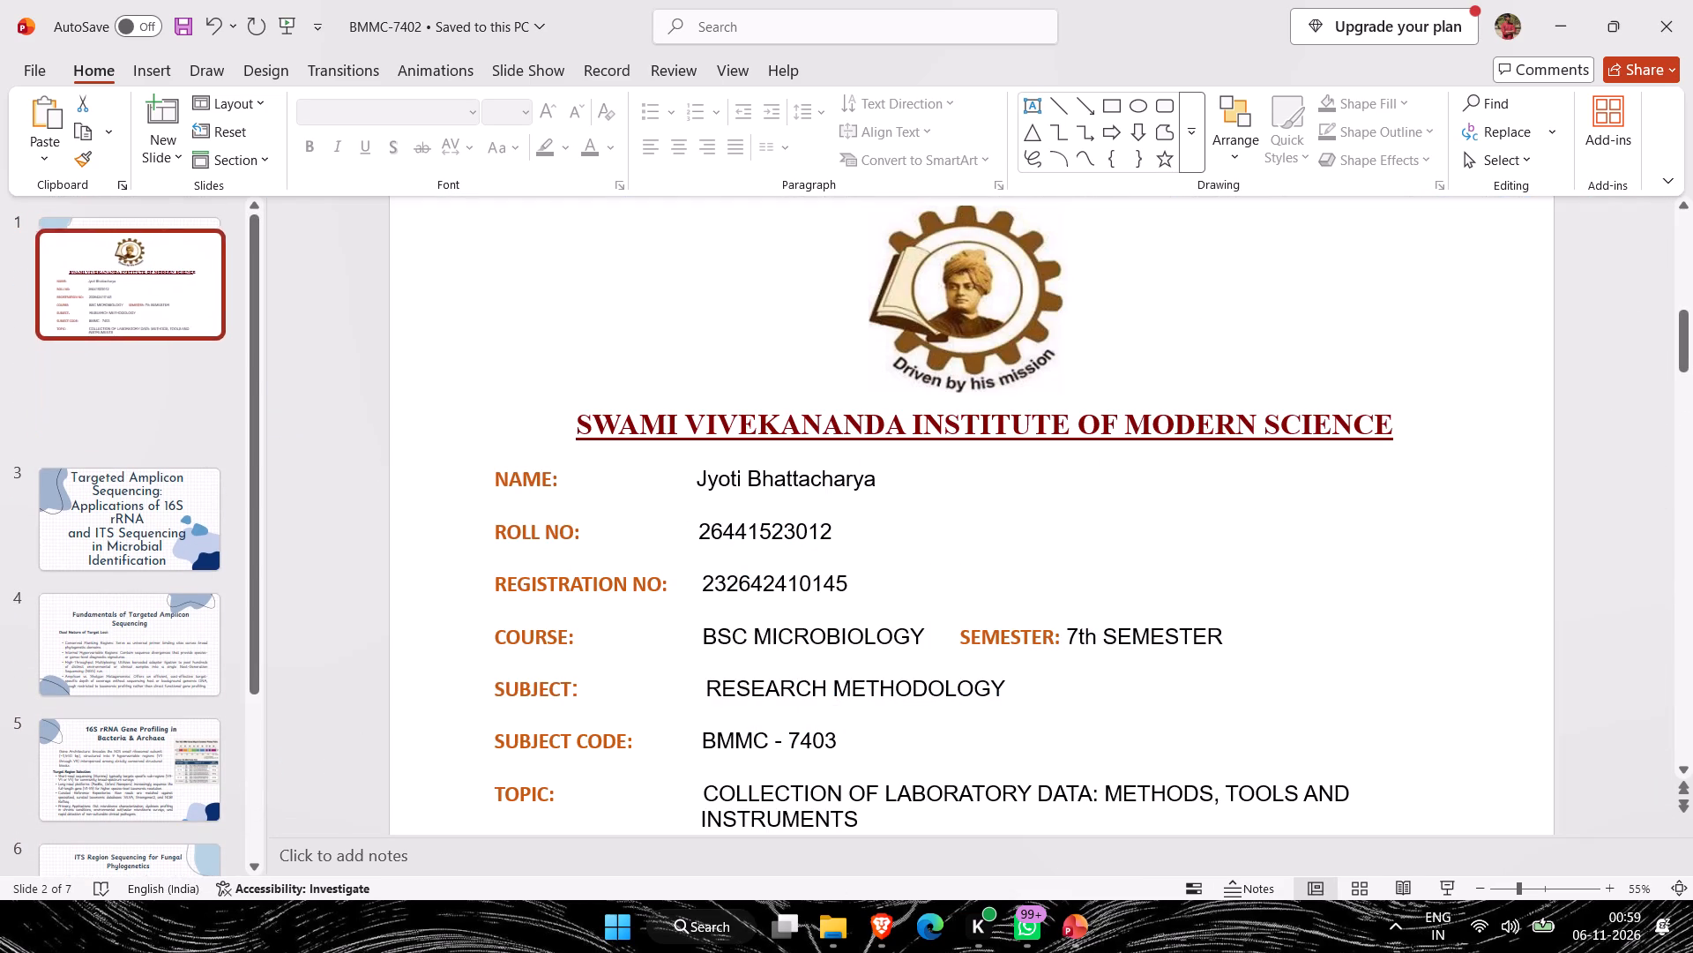
left_click_drag(156, 282, 152, 274)
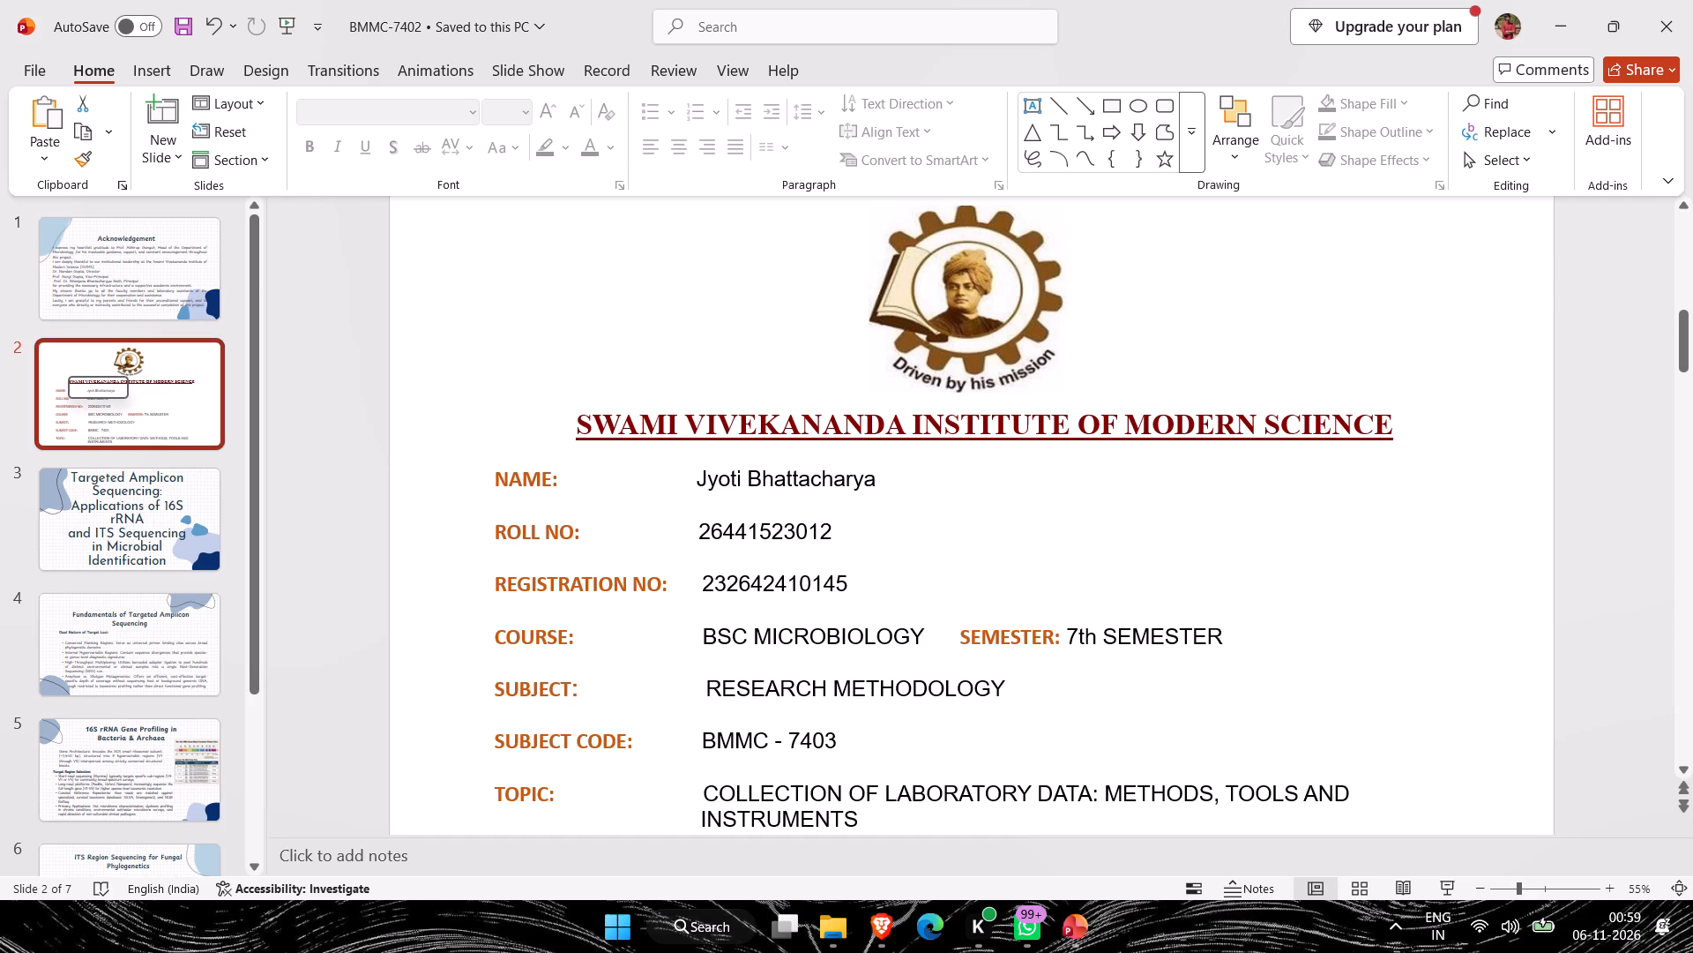
left_click_drag(117, 380, 149, 229)
left_click_drag(92, 394, 102, 349)
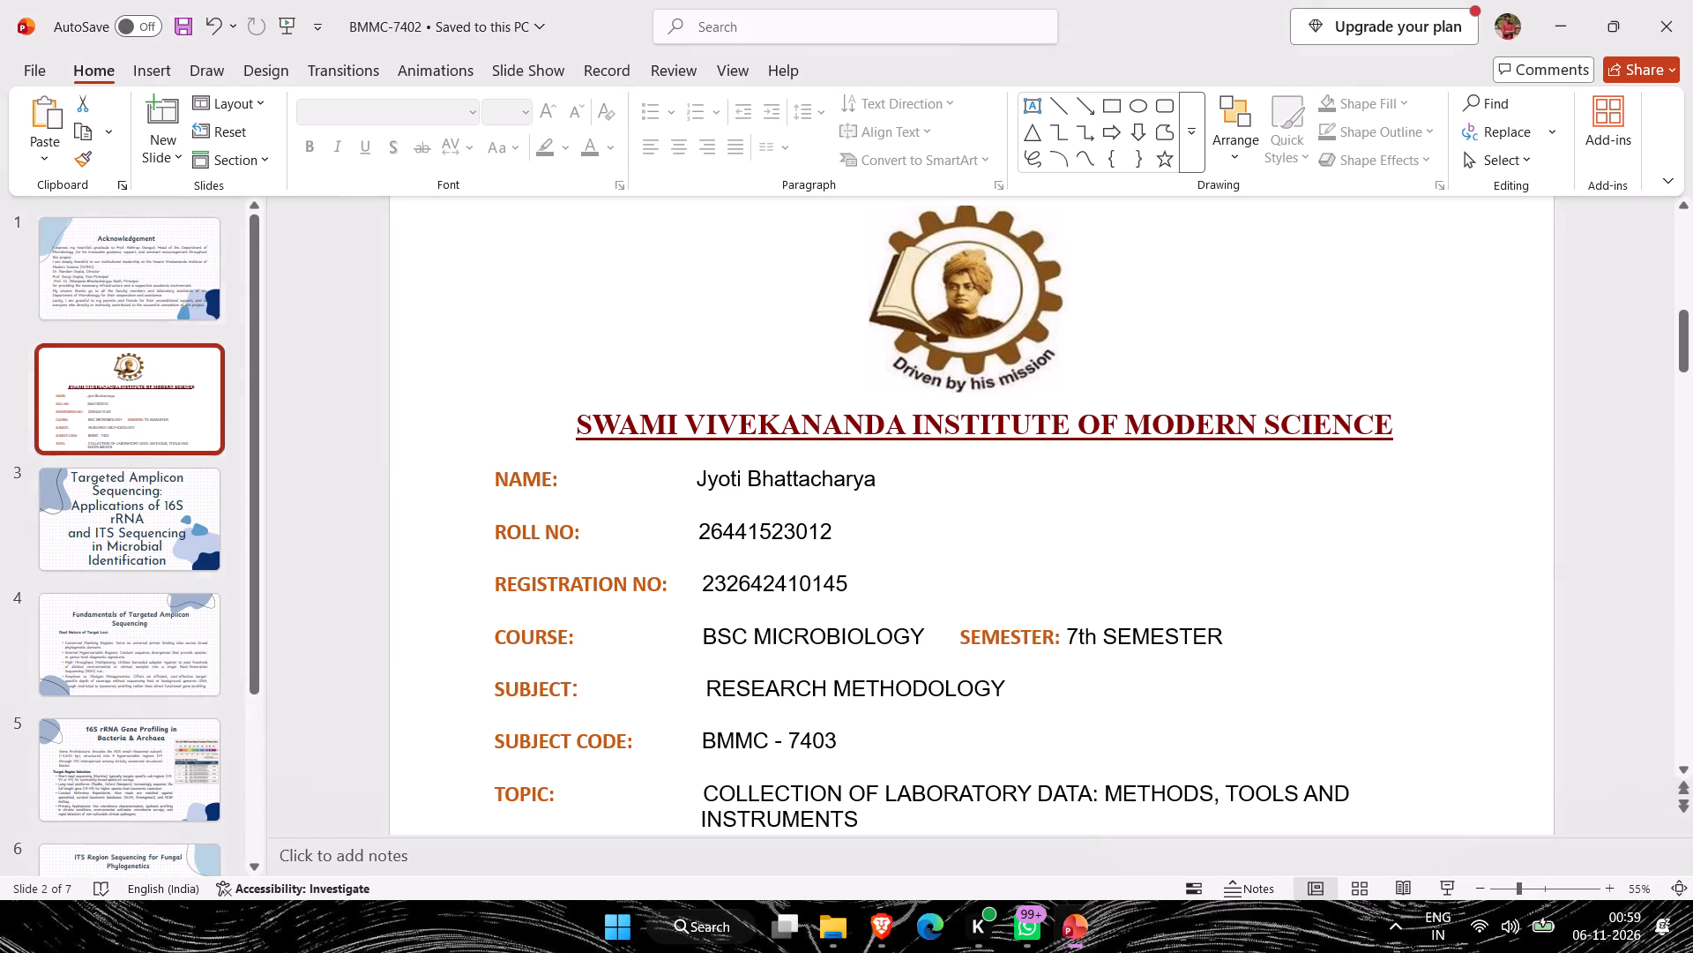
left_click_drag(102, 349, 117, 251)
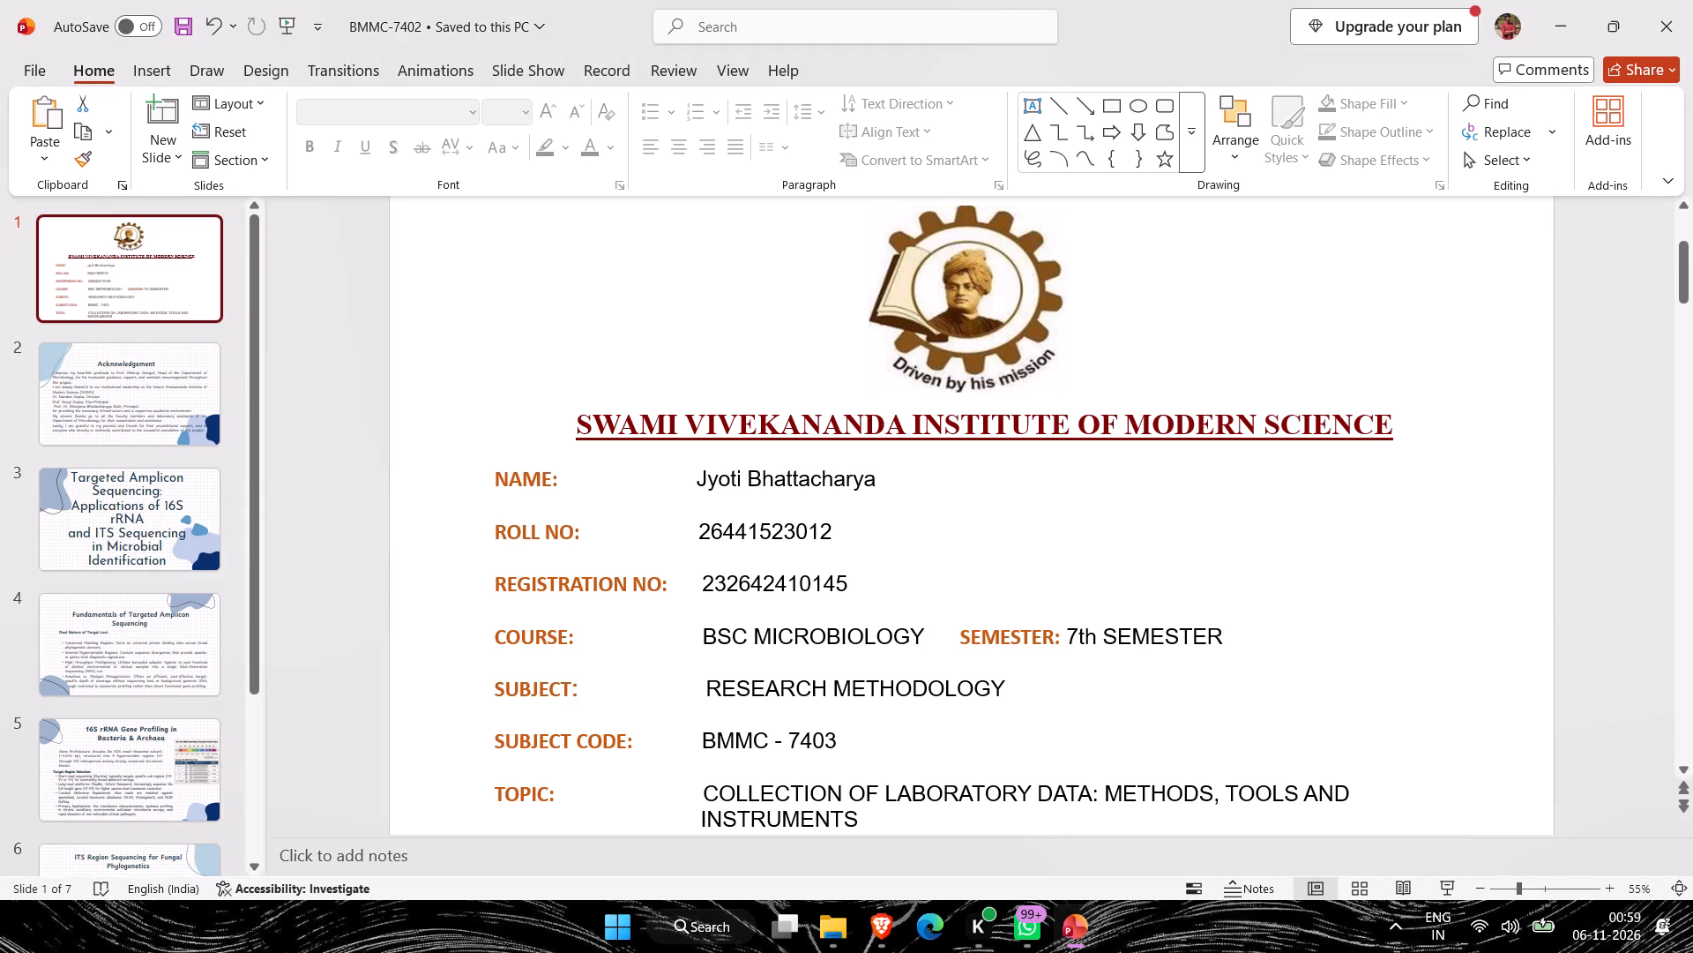
Change the subject code on the front page to BMMC - 7402.
left_click(833, 754)
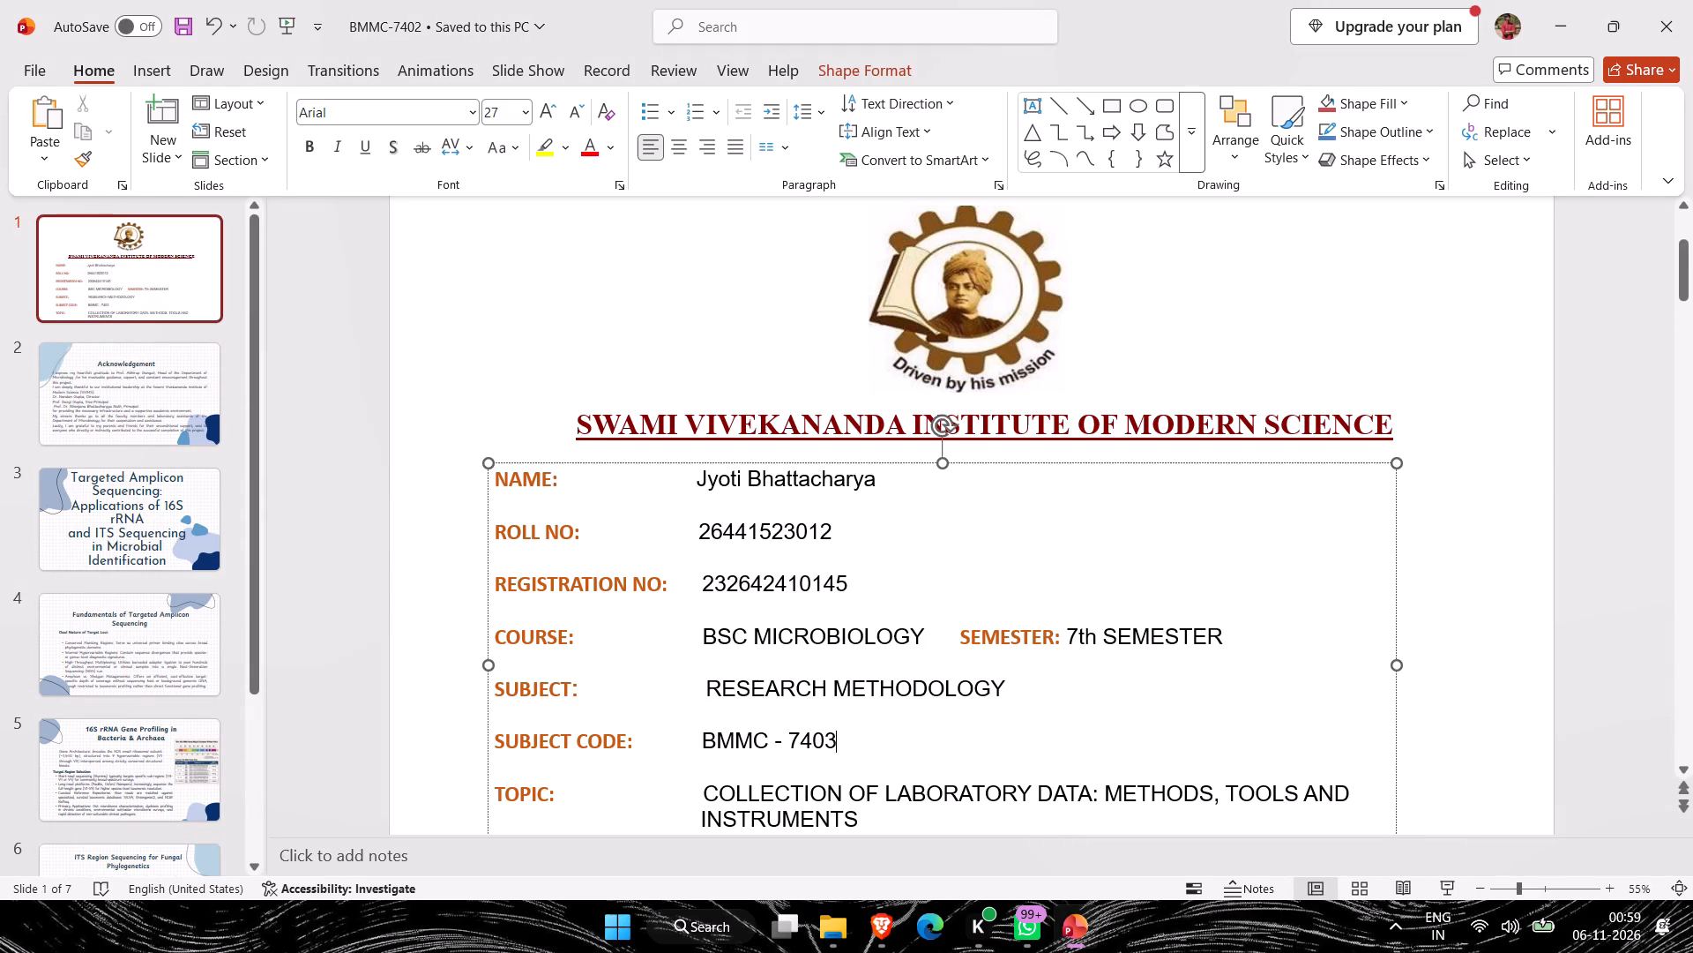
key("BackSpace")
key("2")
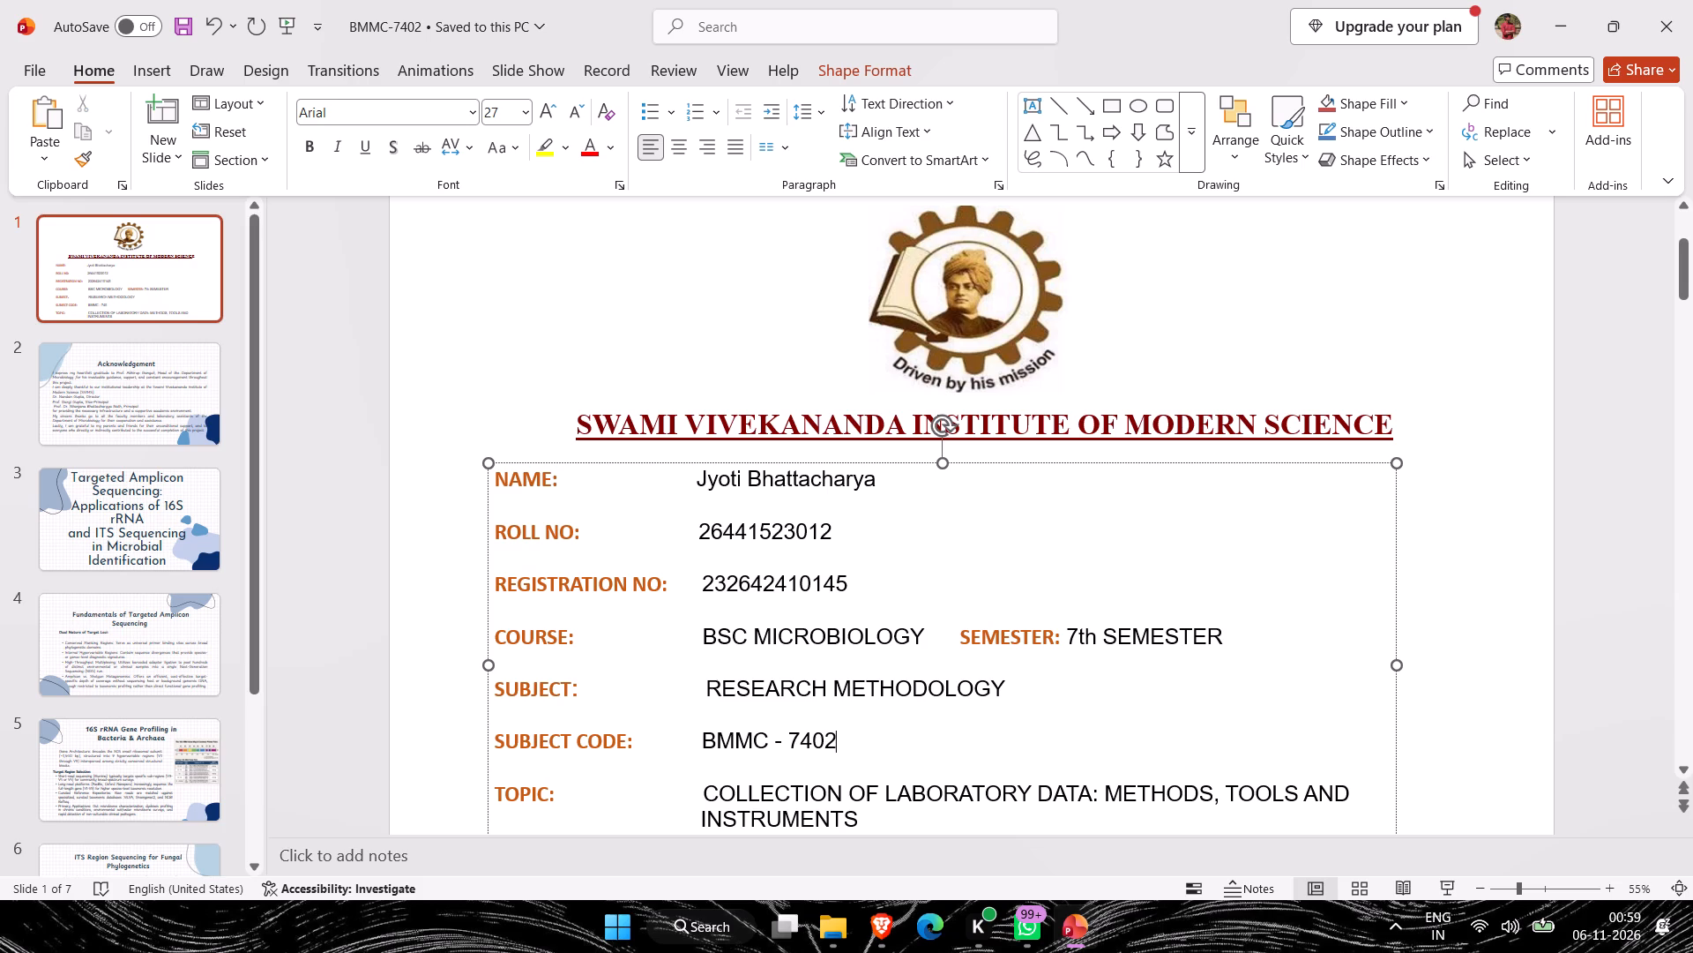
Remove the extra space before the subject text on the front page.
left_click(899, 689)
left_click(710, 693)
key("BackSpace")
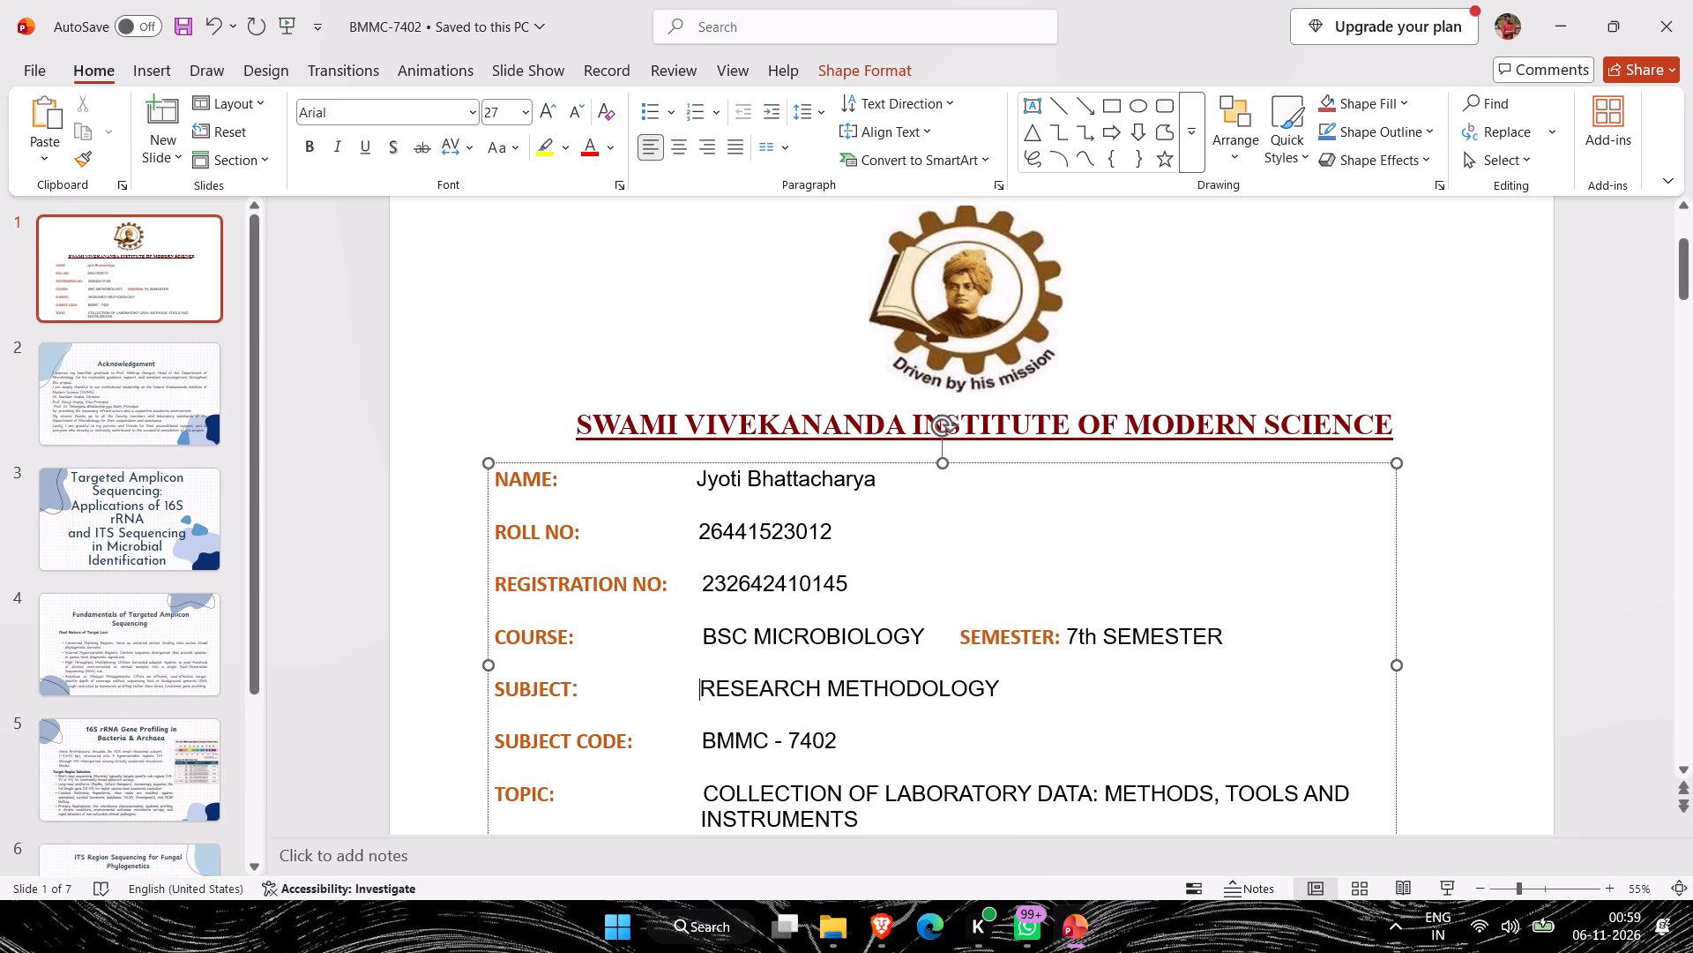
Look through the other open windows for the subject name that belongs to paper BMMC-7402.
left_click(1021, 688)
key("alt+Tab")
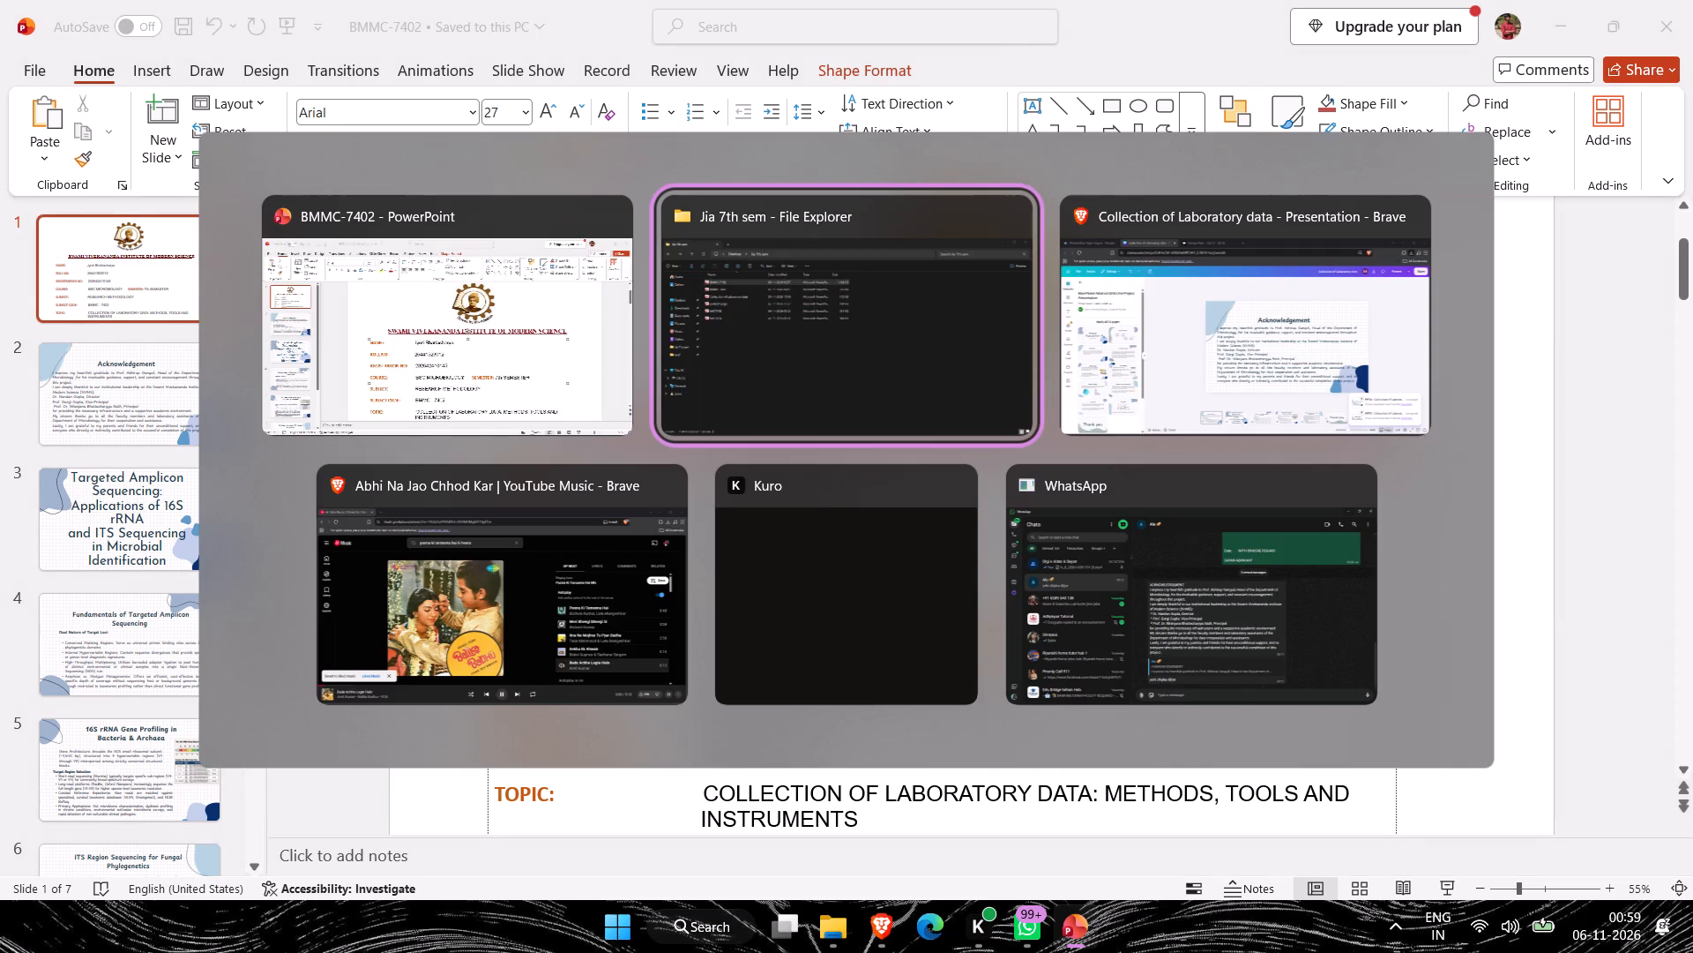
key("alt+Tab")
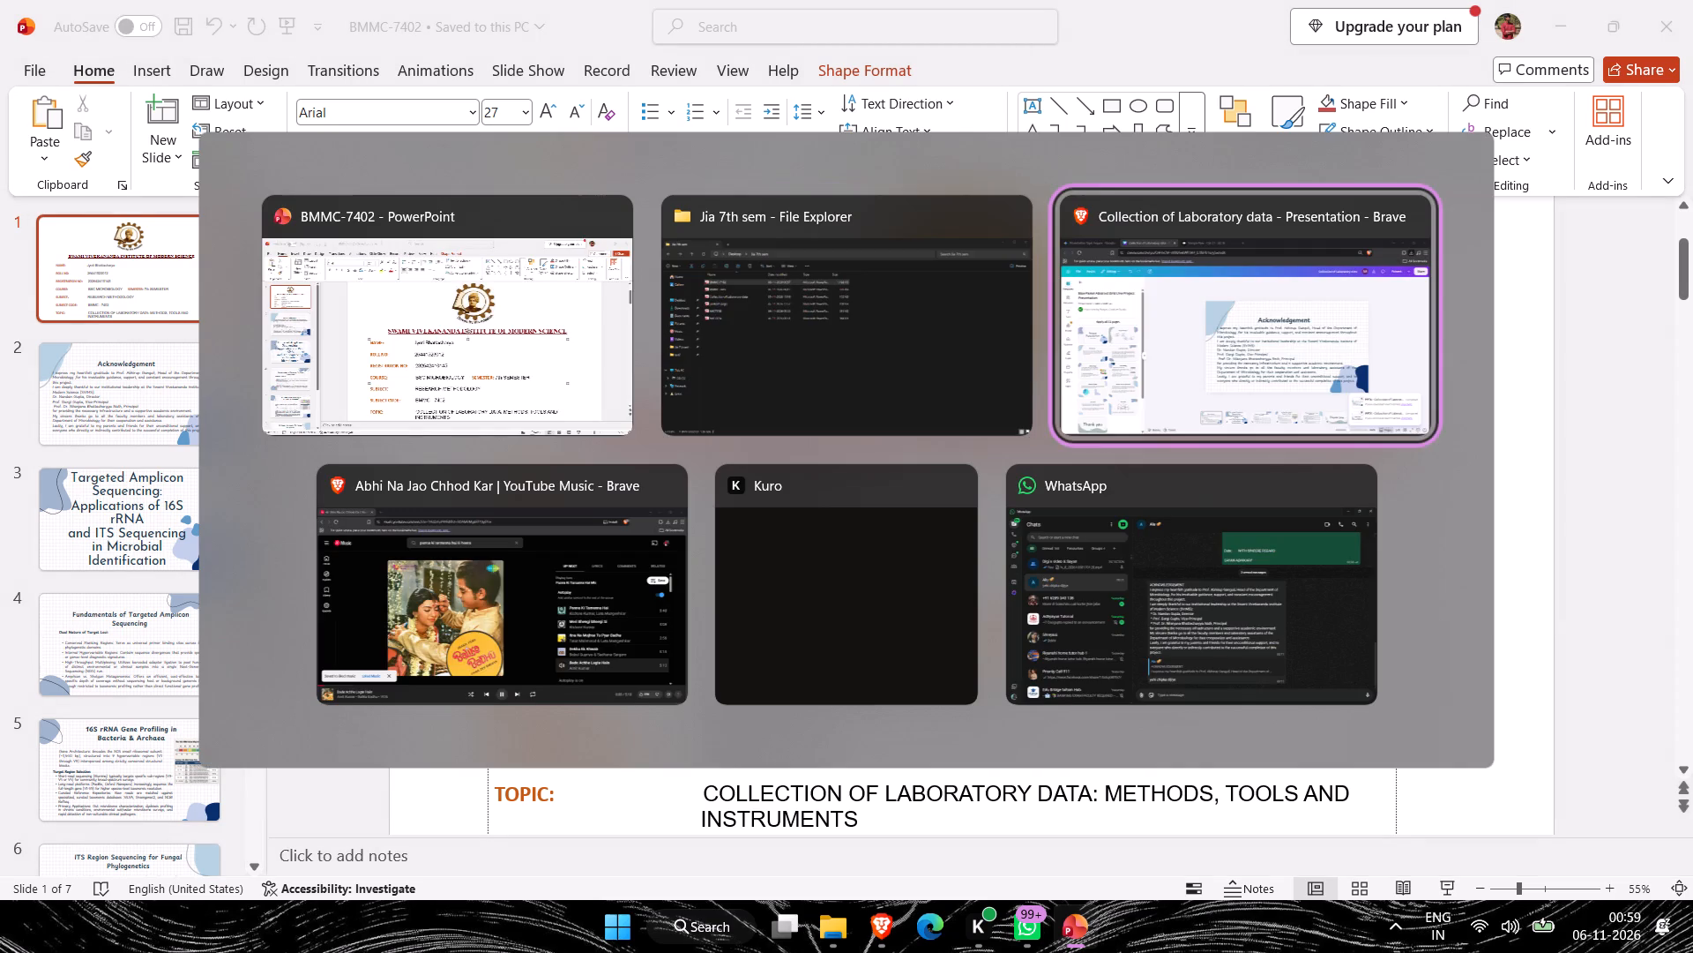
key("alt+Tab")
key("alt+Tab")
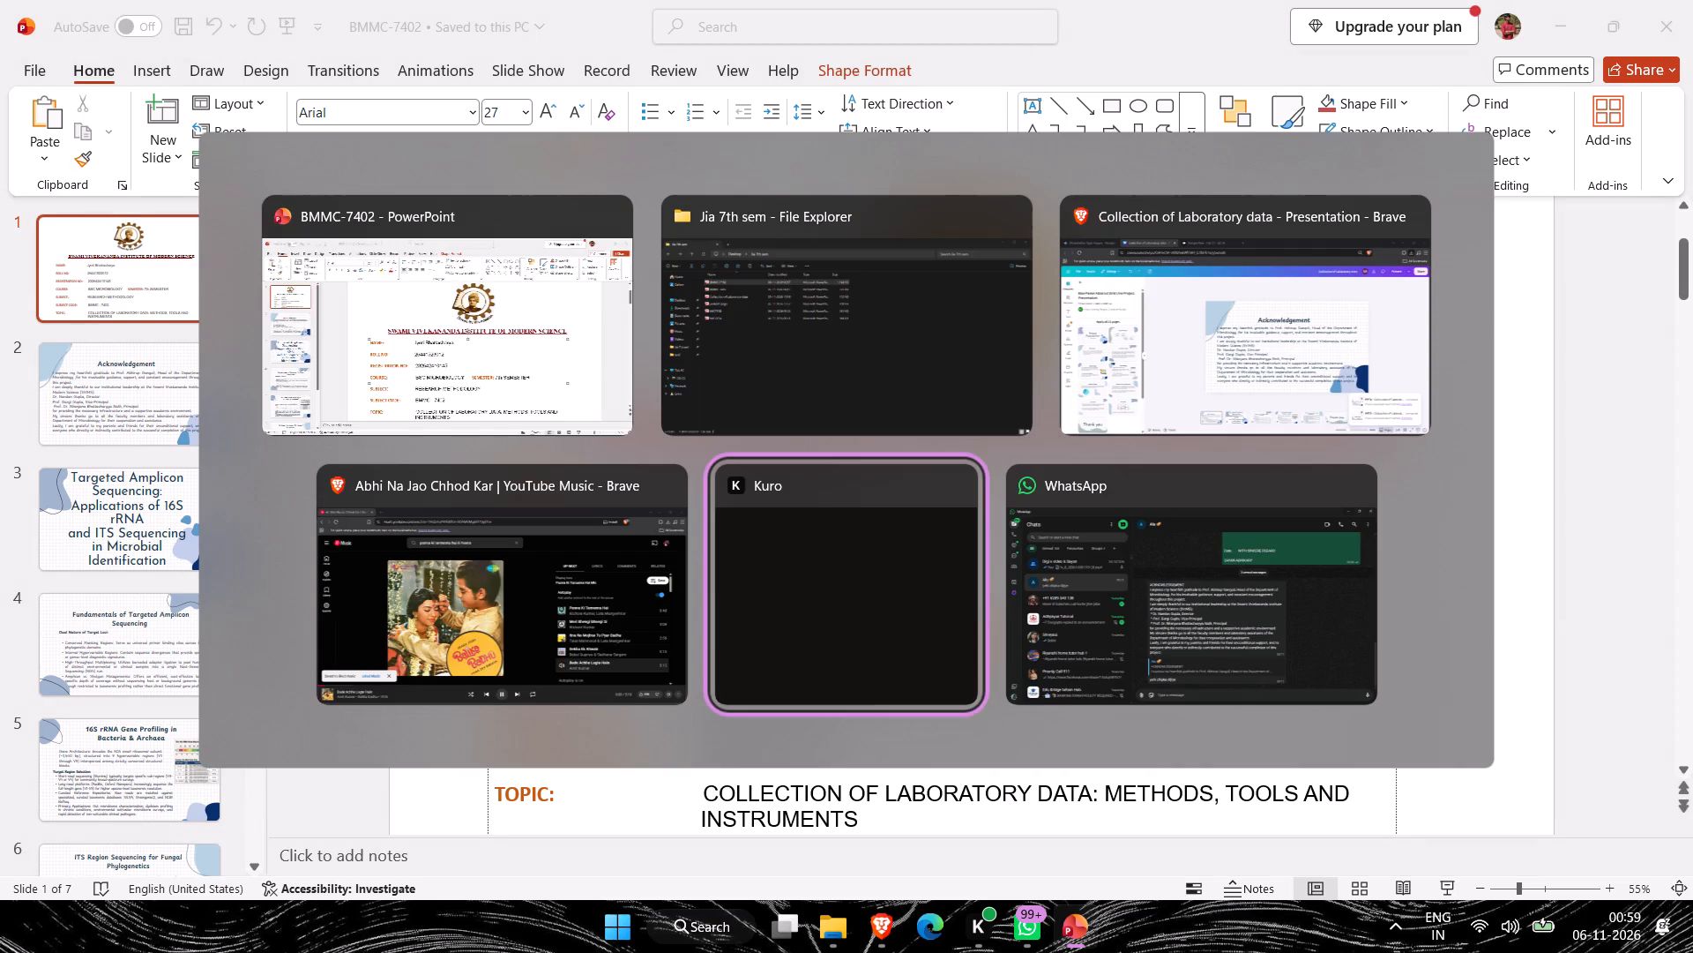
key("alt+Tab")
key("alt+Tab")
key("alt+Tab")
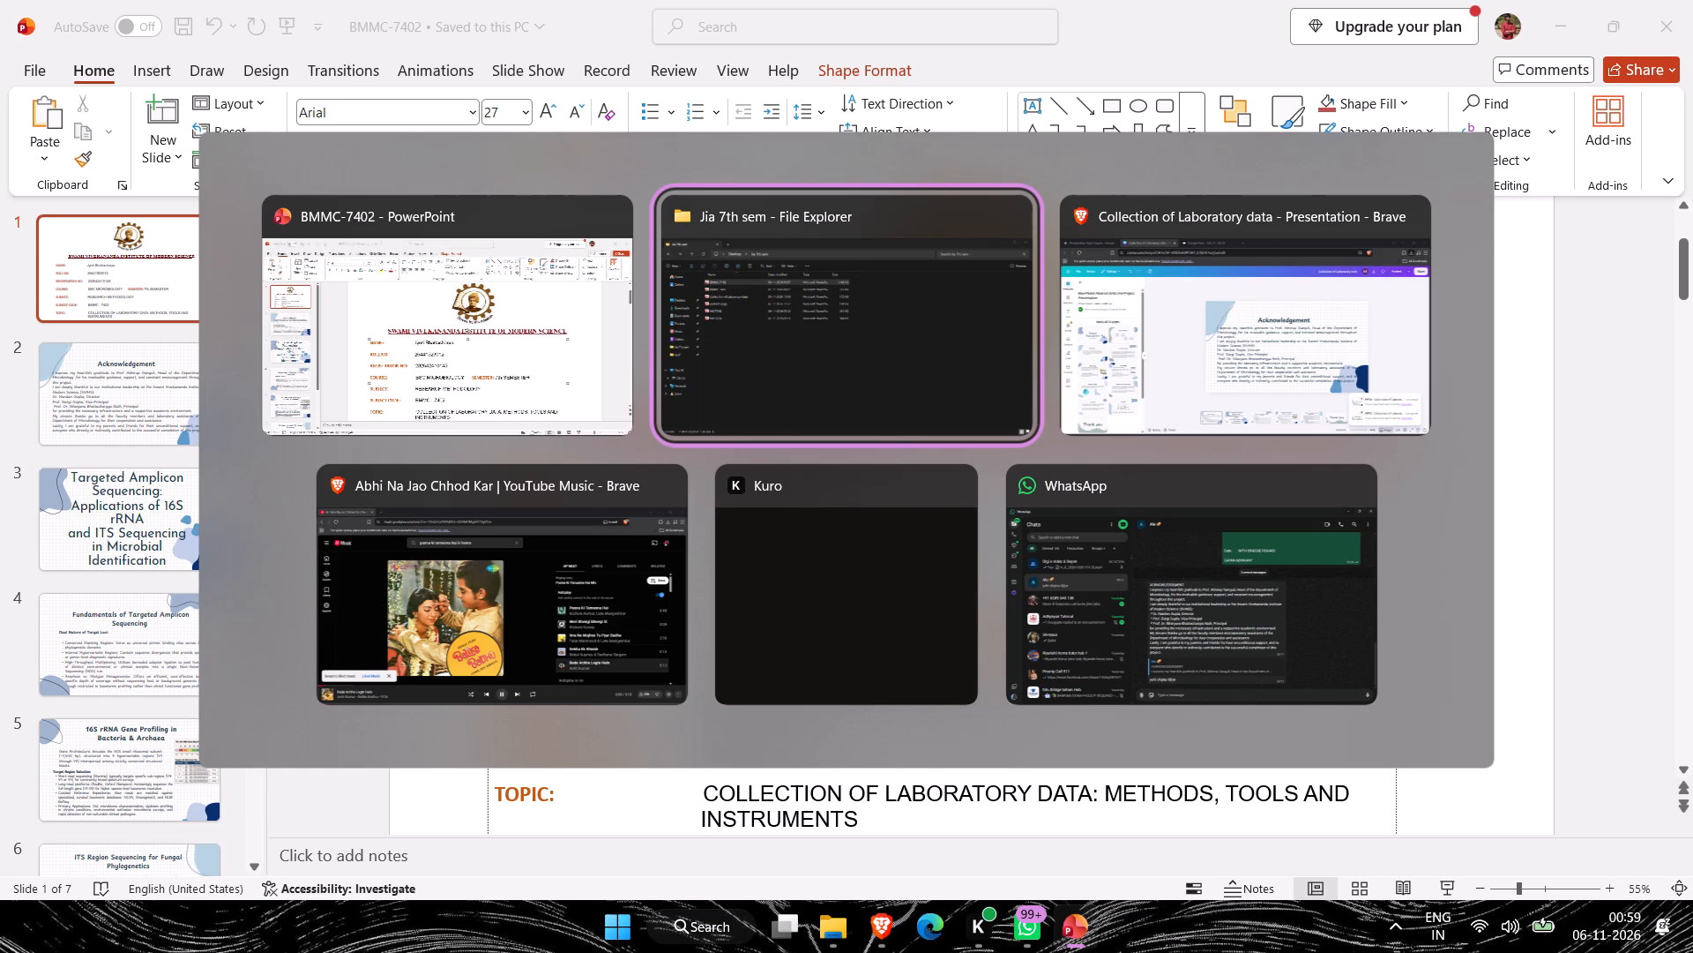
key("alt+Tab")
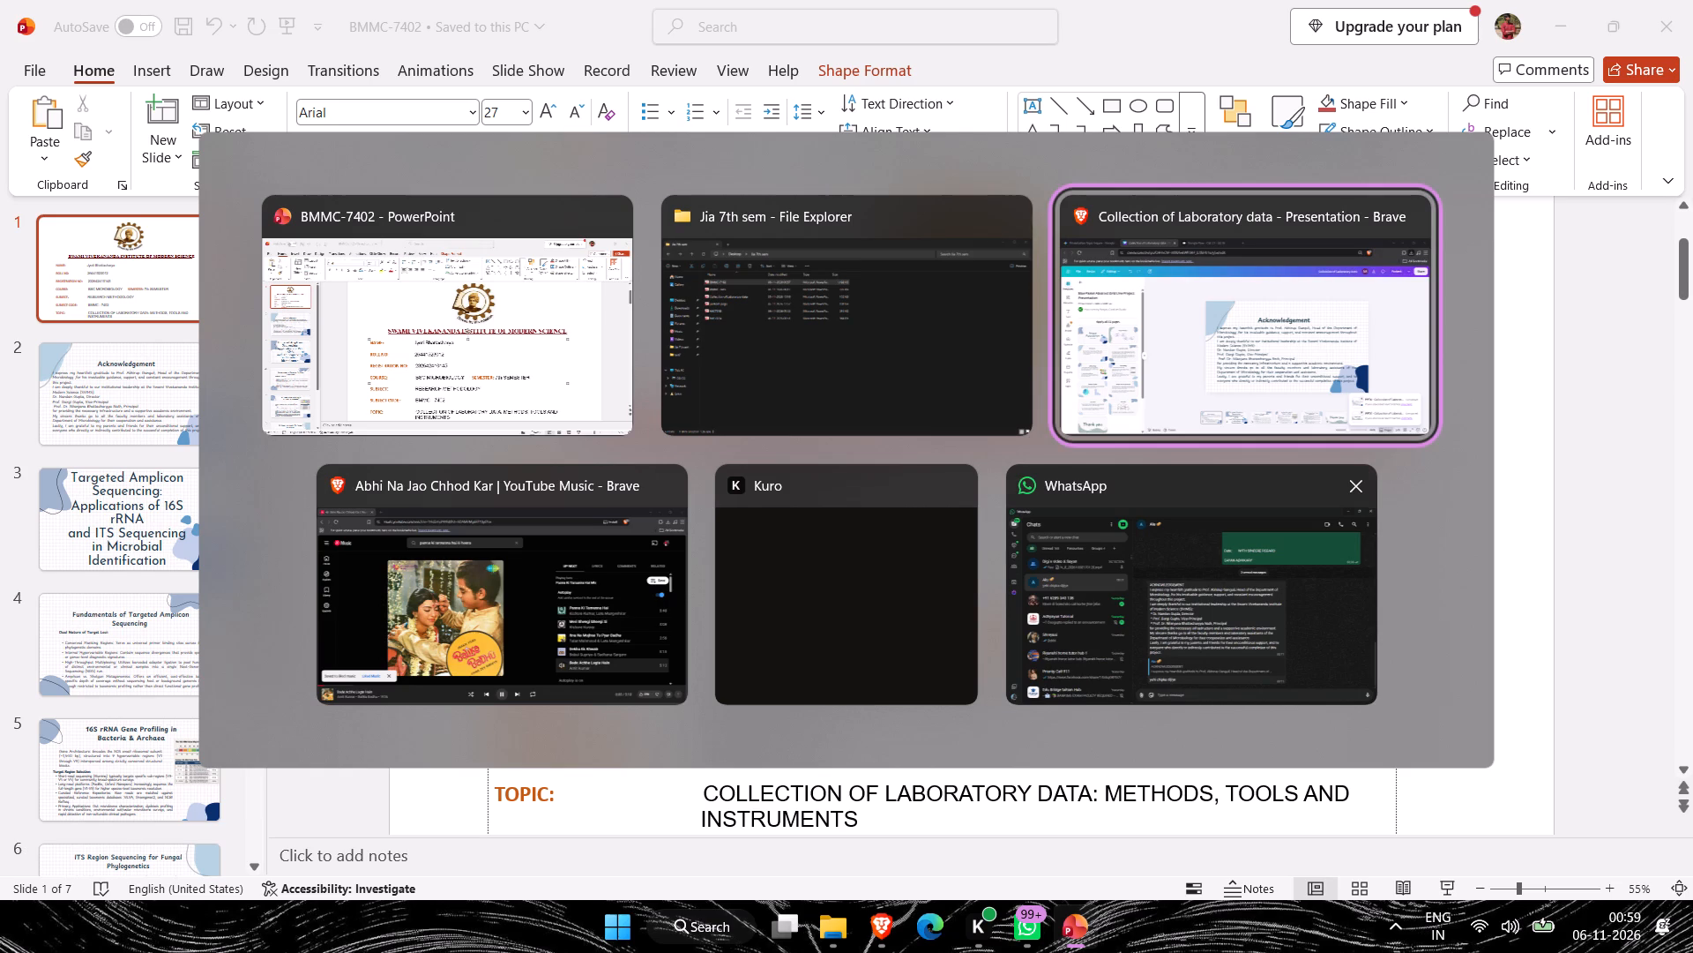
key("alt+Tab")
key("alt+Tab")
key("alt+Tab")
key("alt+Tab")
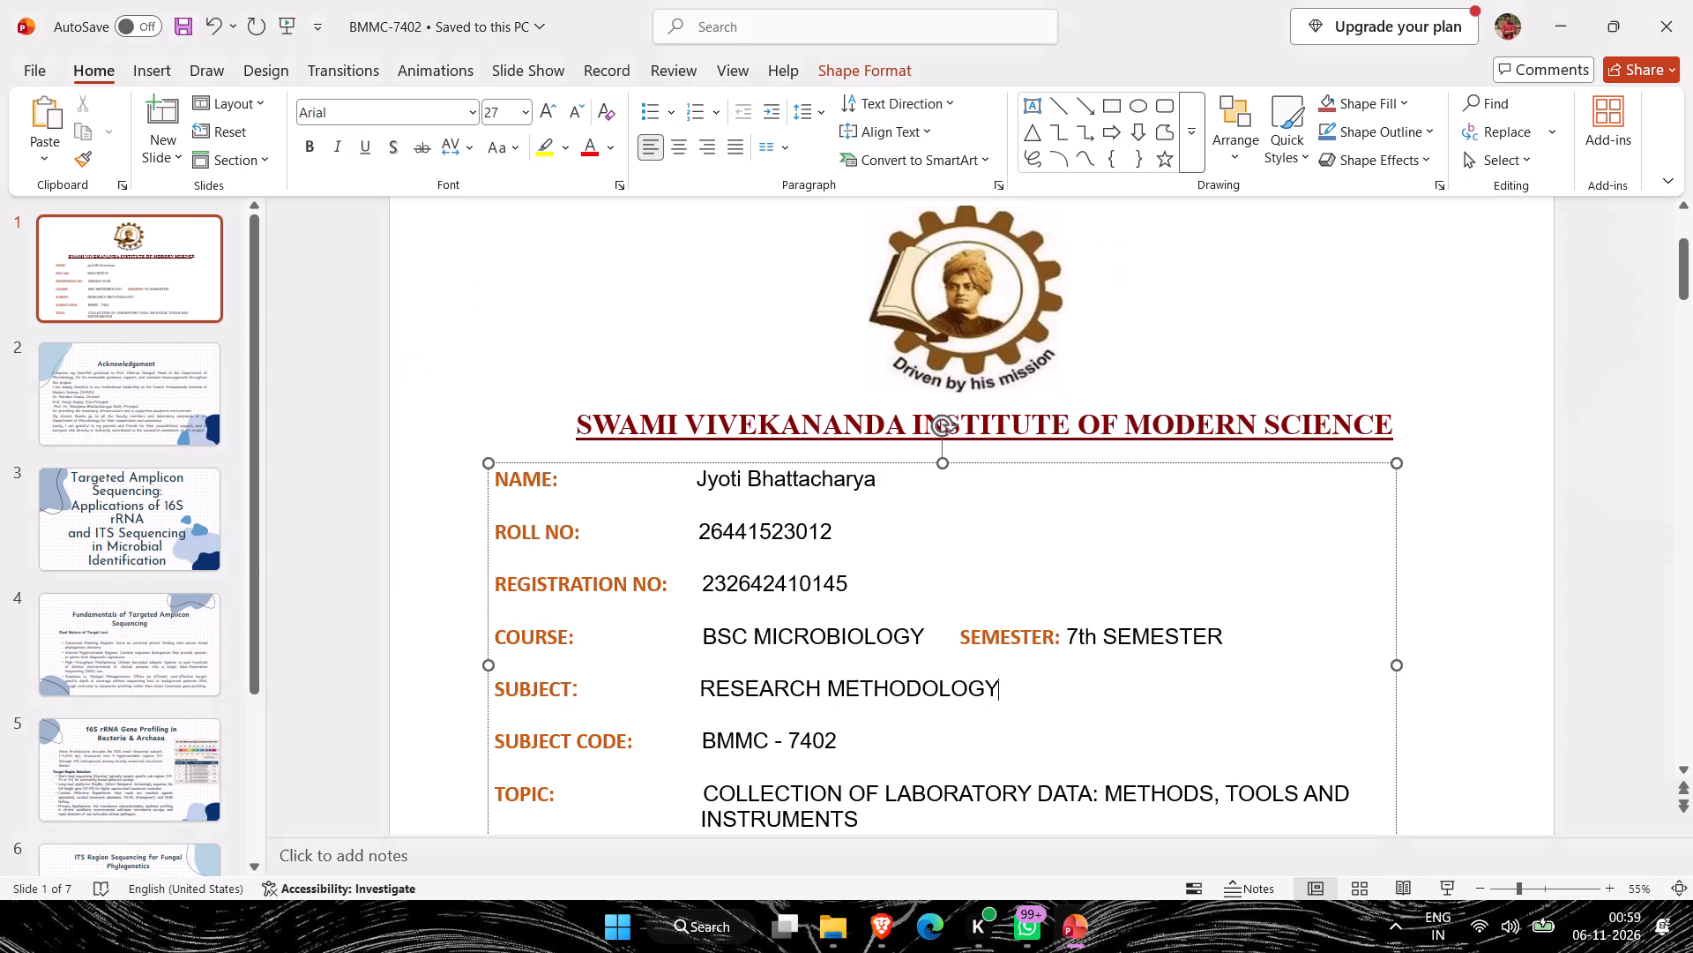
Open the seventh-semester enrollment form image in the Downloads folder and check the paper name listed for BMMC-7402.
left_click(846, 930)
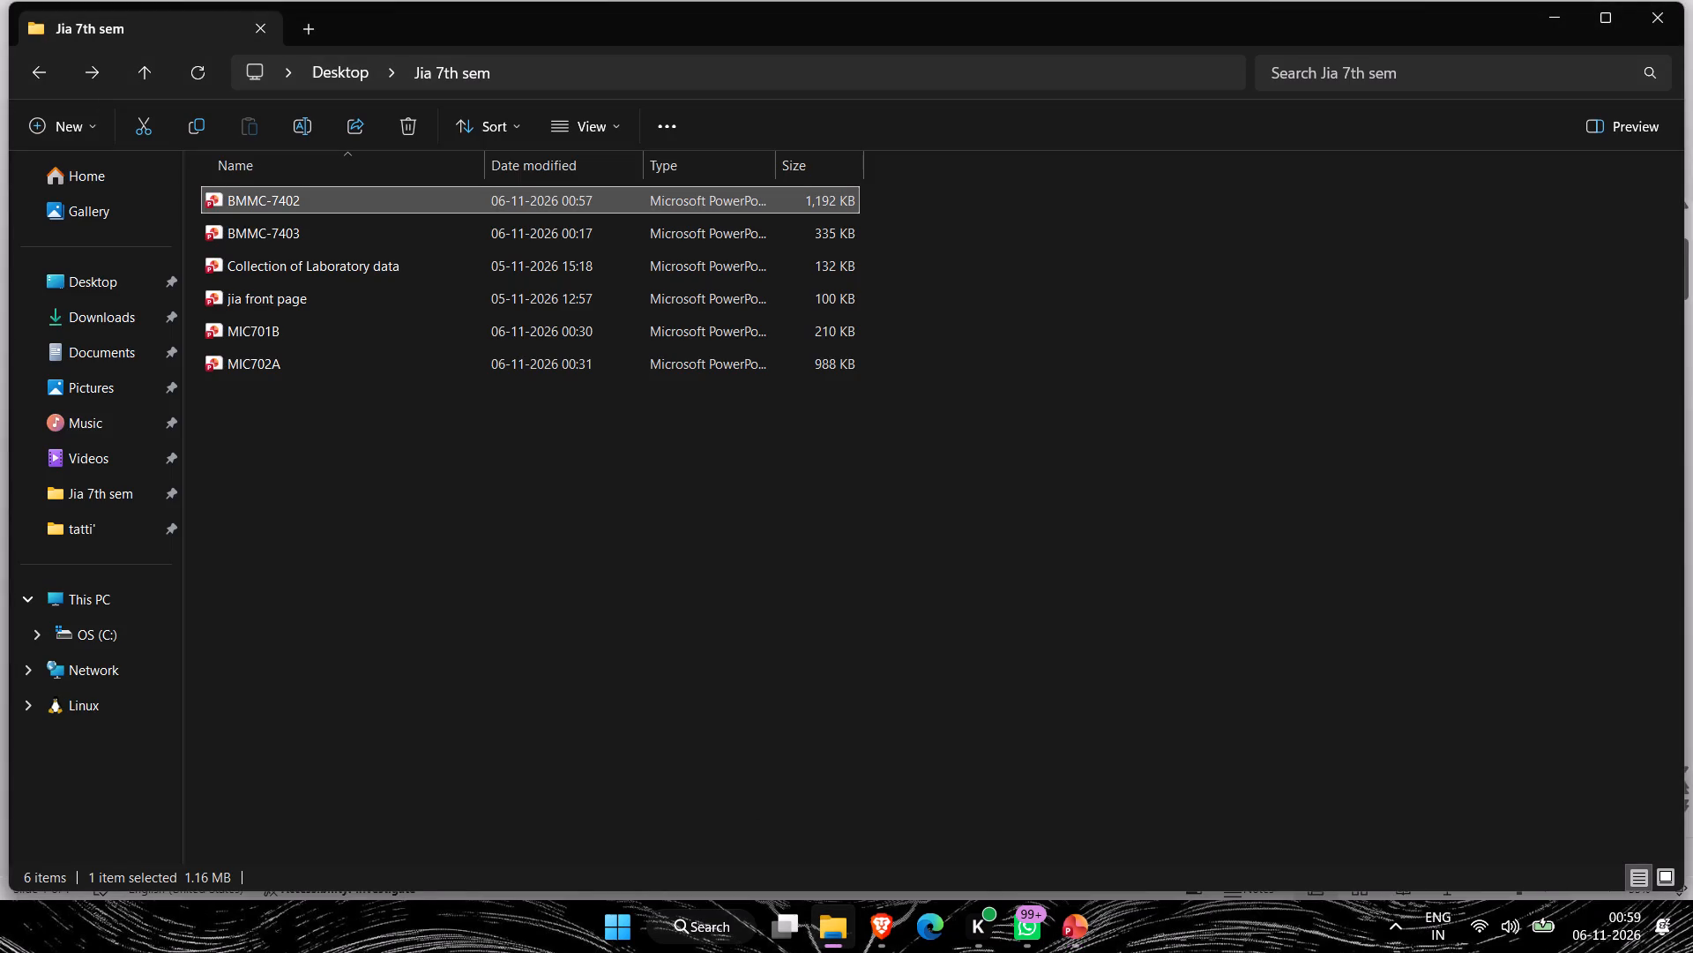
left_click(310, 35)
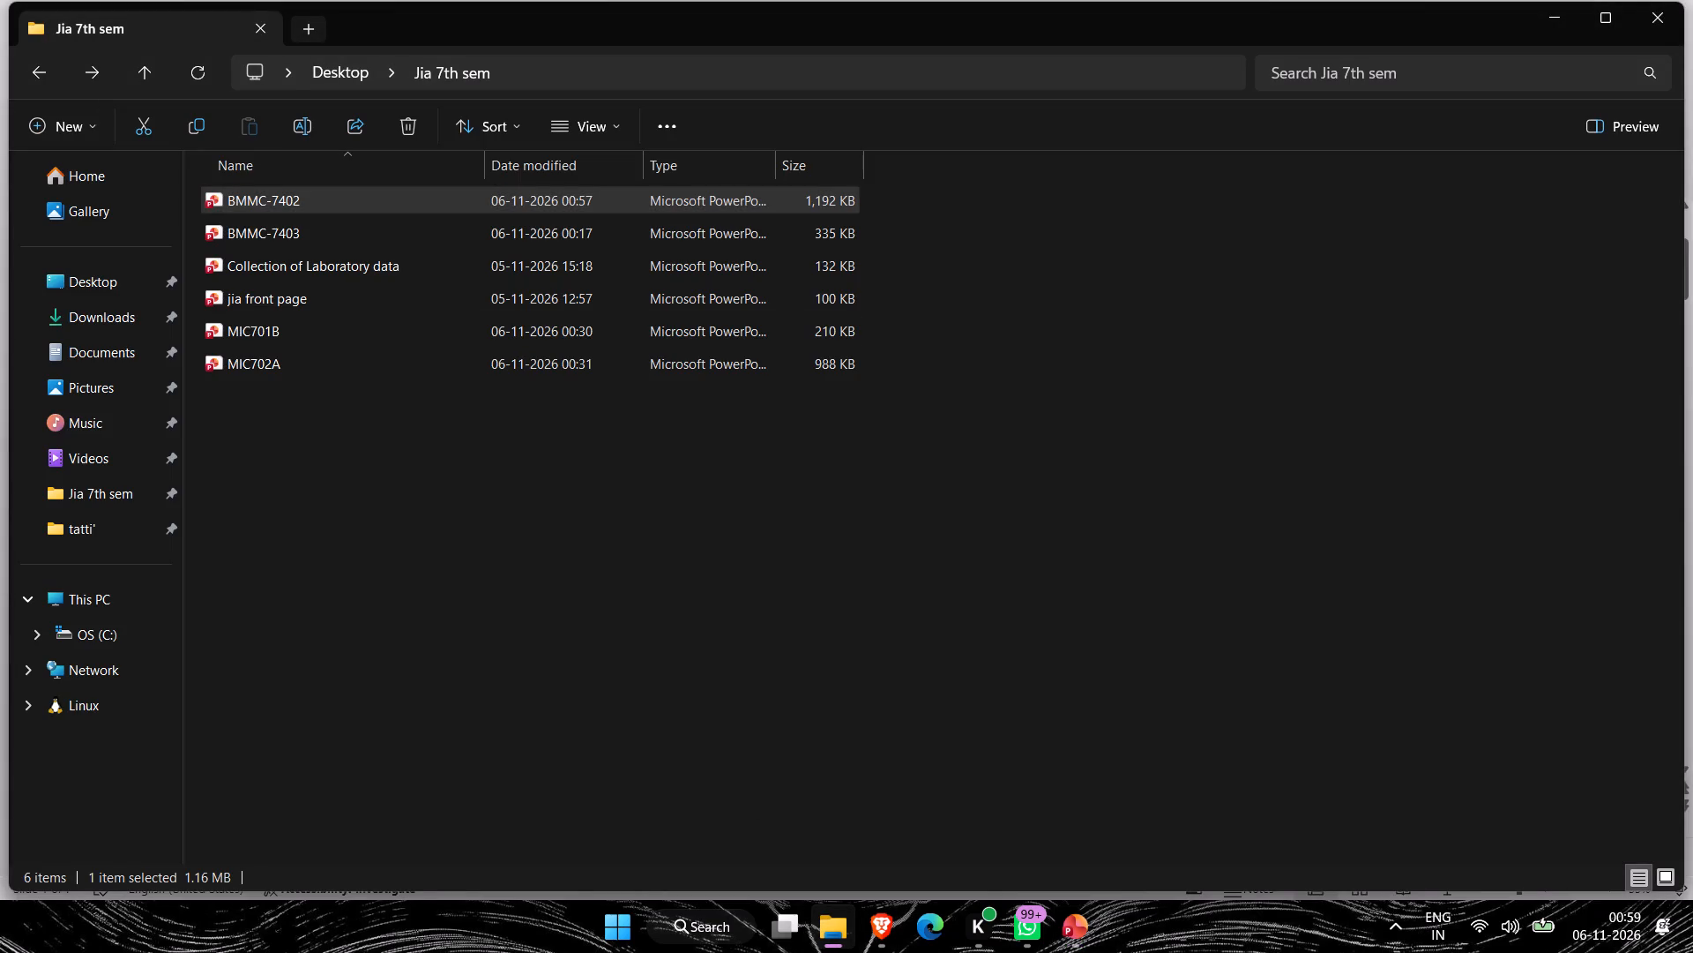
left_click(123, 320)
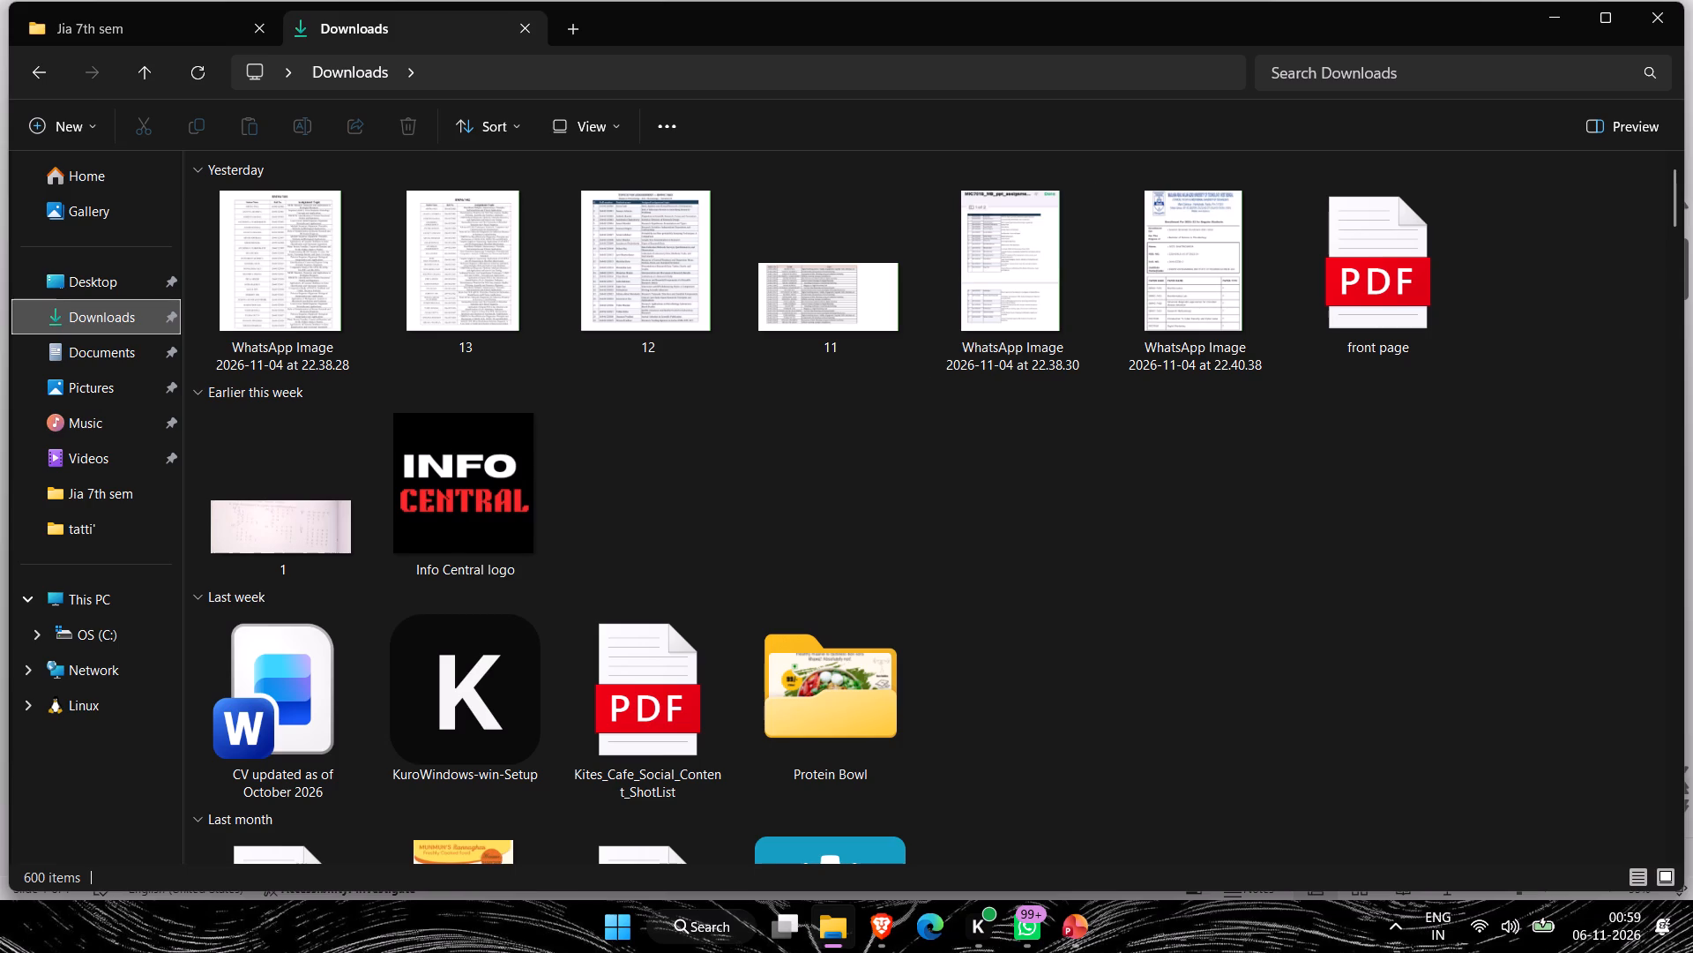
double_click(1199, 285)
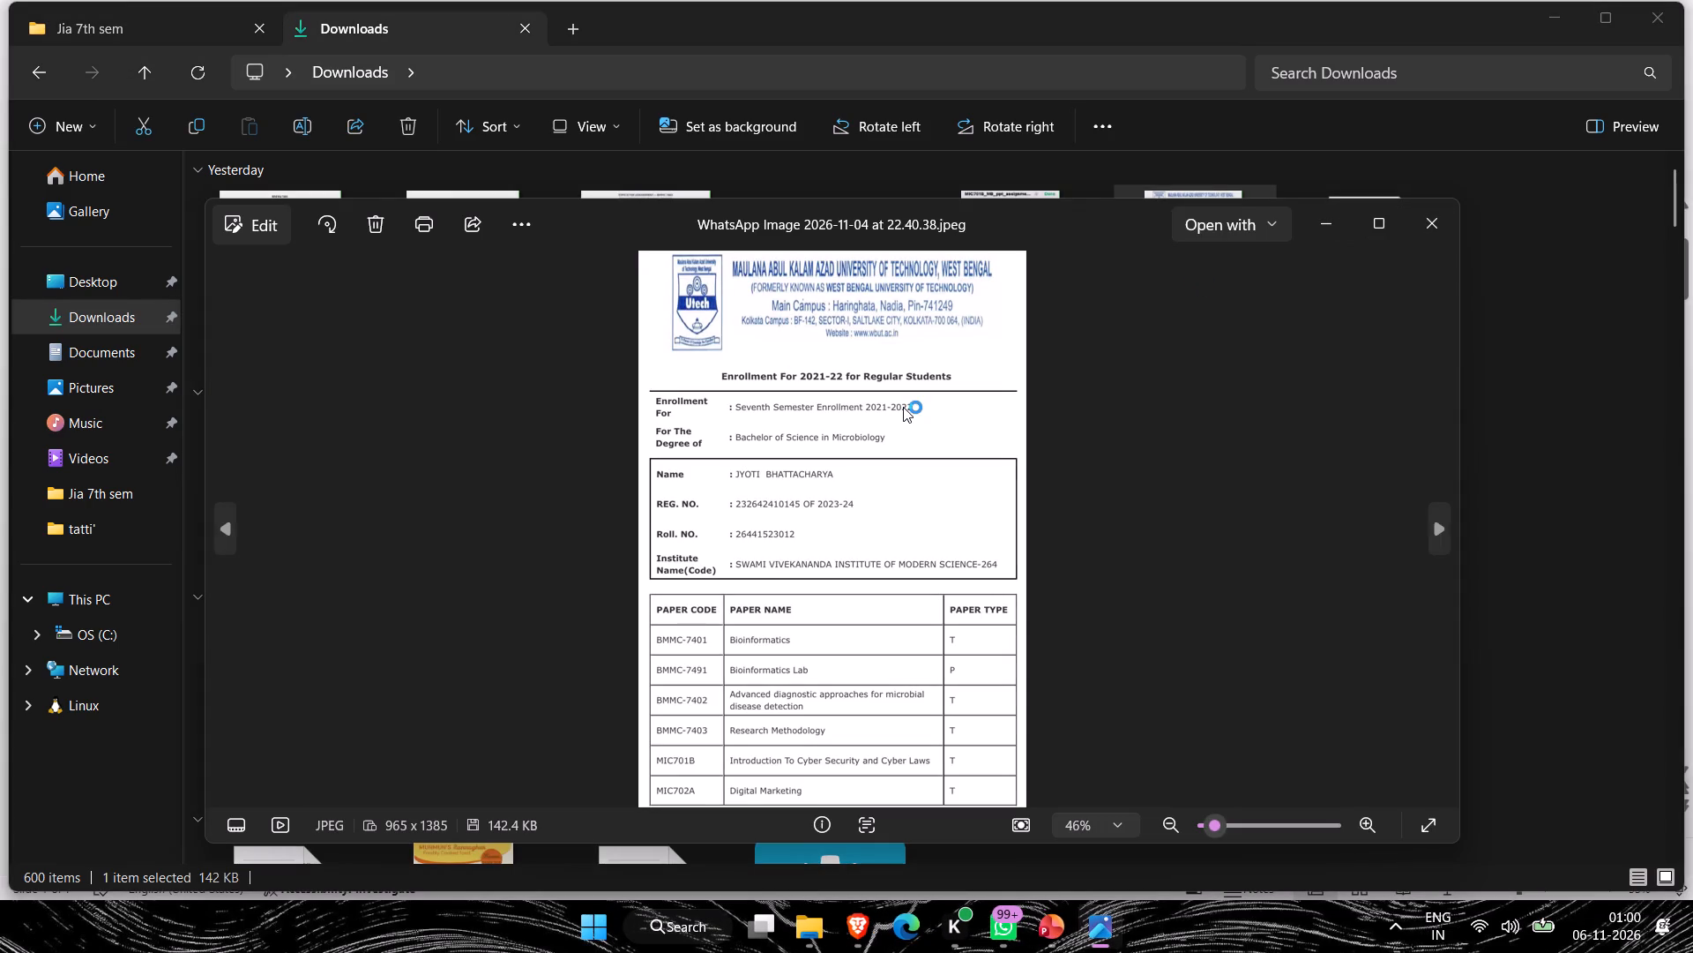
scroll(883, 577, "up", 5, "ctrl")
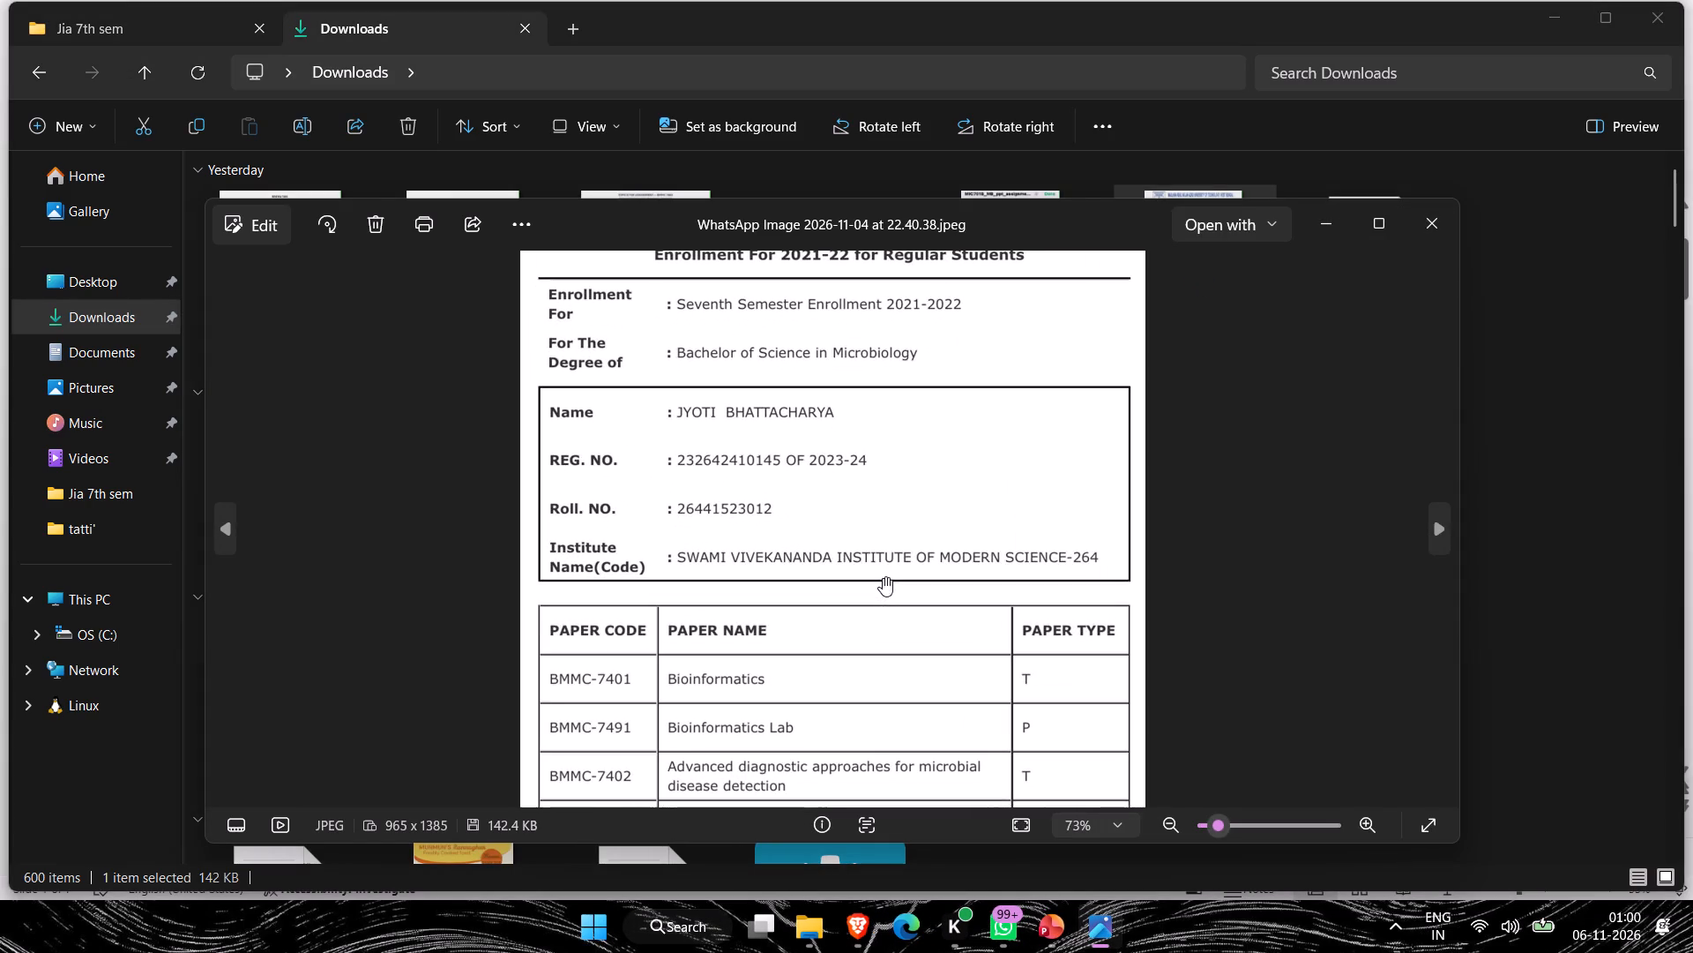
left_click_drag(883, 577, 884, 432)
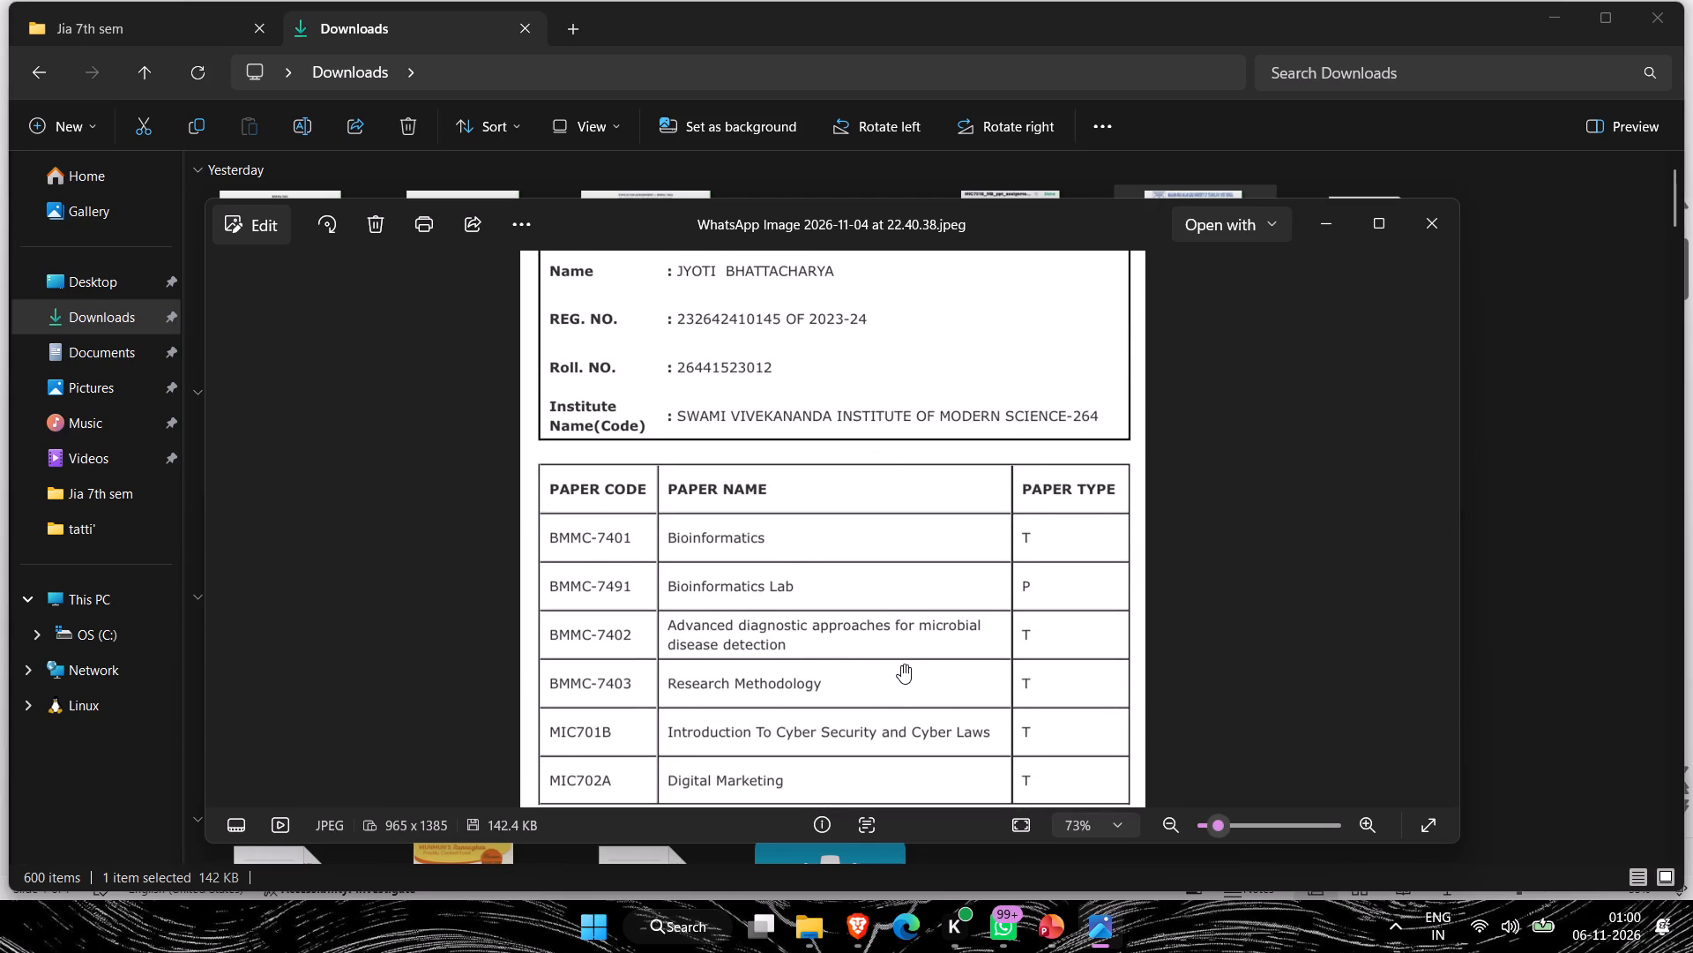
Back in the BMMC-7402 presentation, replace the front page's subject, RESEARCH METHODOLOGY, with the paper name listed for BMMC-7402 in the enrollment form.
key("alt+Tab")
key("alt+Tab")
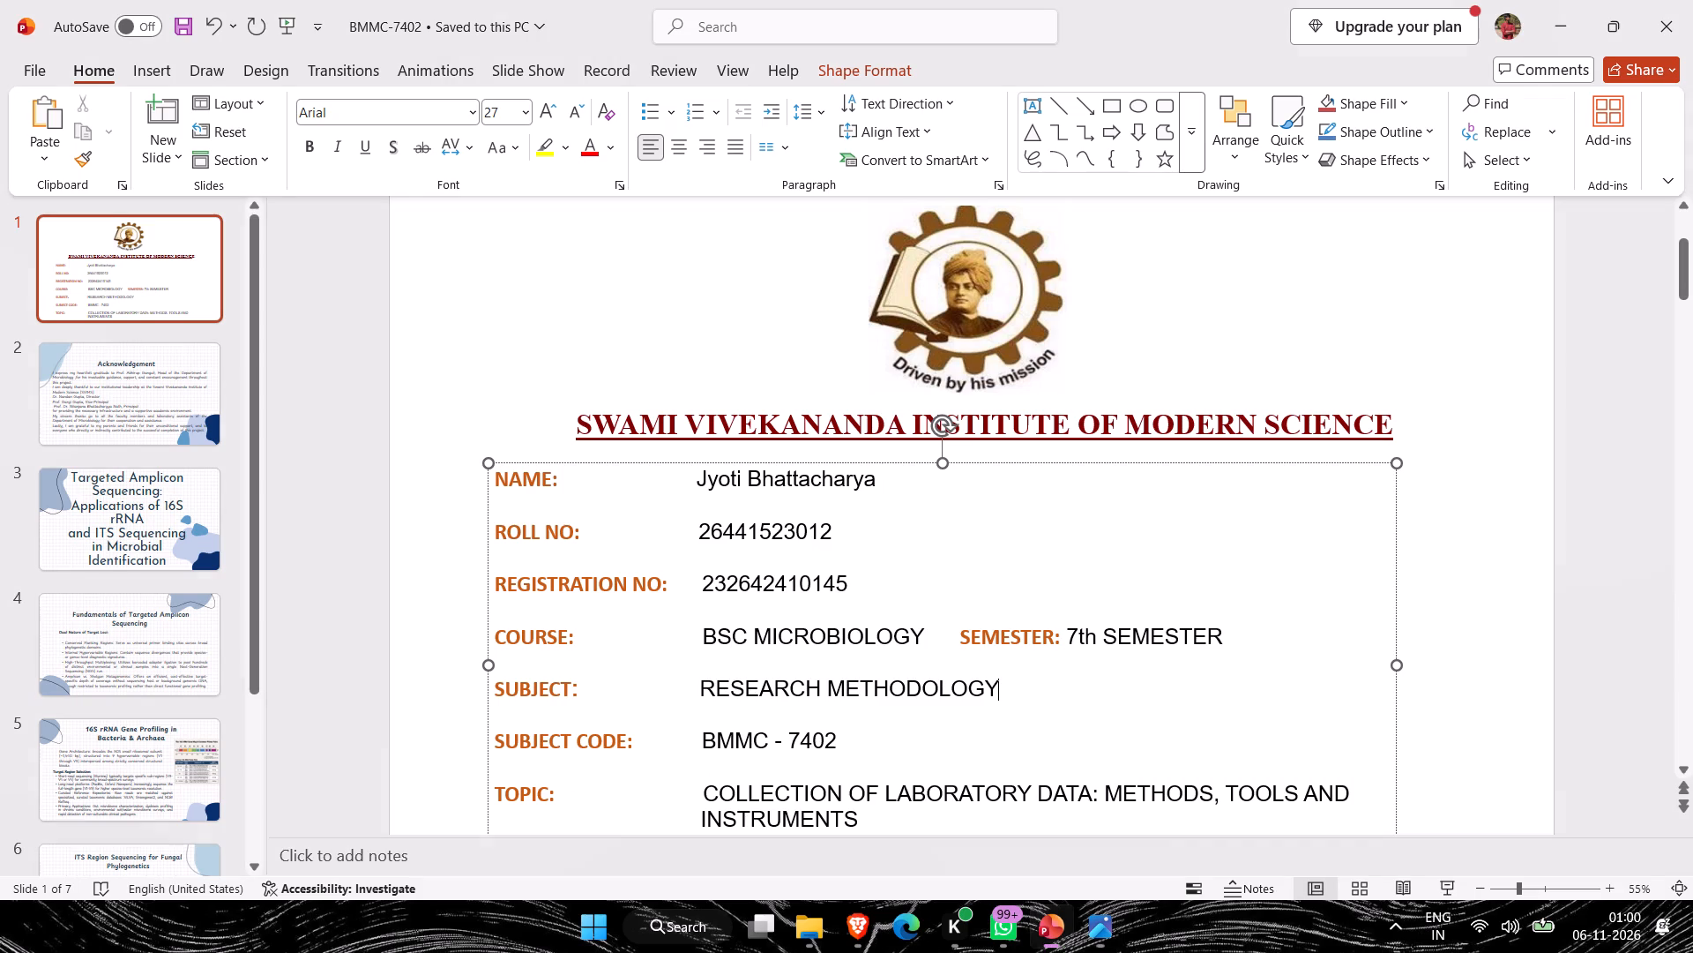
key("BackSpace")
key("BackSpace")
key("BackSpace")
key("BackSpace")
key("BackSpace")
key("BackSpace")
key("BackSpace")
key("BackSpace")
key("BackSpace")
key("BackSpace")
key("BackSpace")
key("BackSpace")
key("BackSpace")
key("BackSpace")
key("BackSpace")
key("BackSpace")
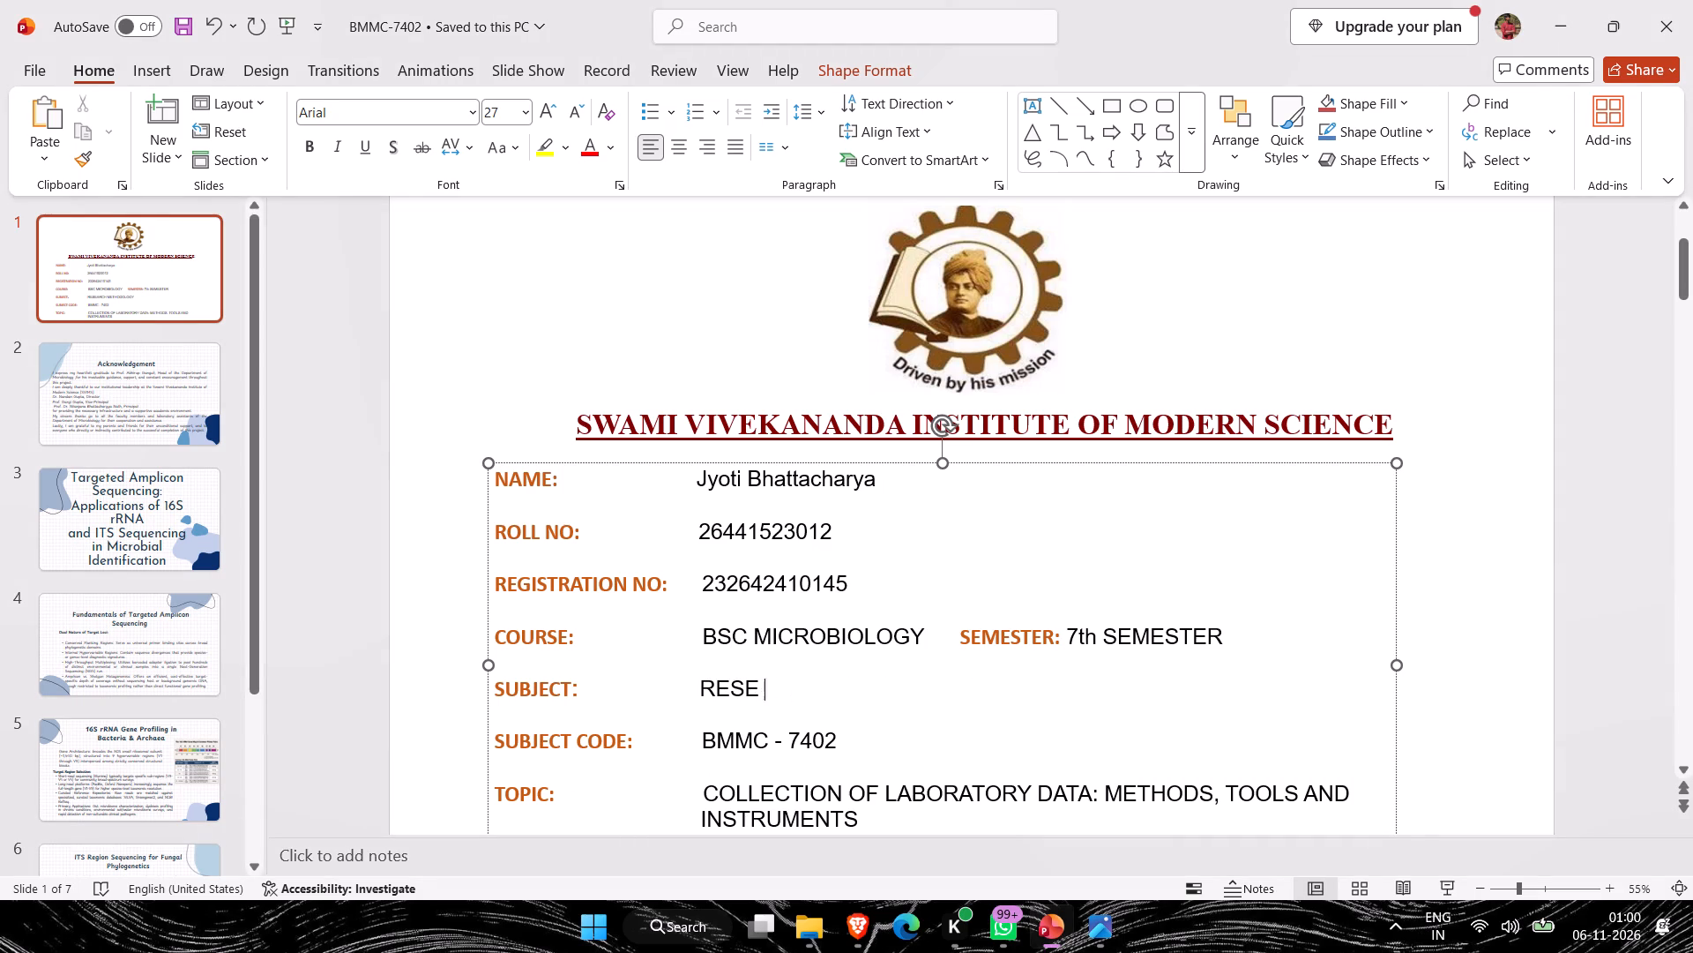
key("BackSpace")
key("BackSpace")
key("BackSpace")
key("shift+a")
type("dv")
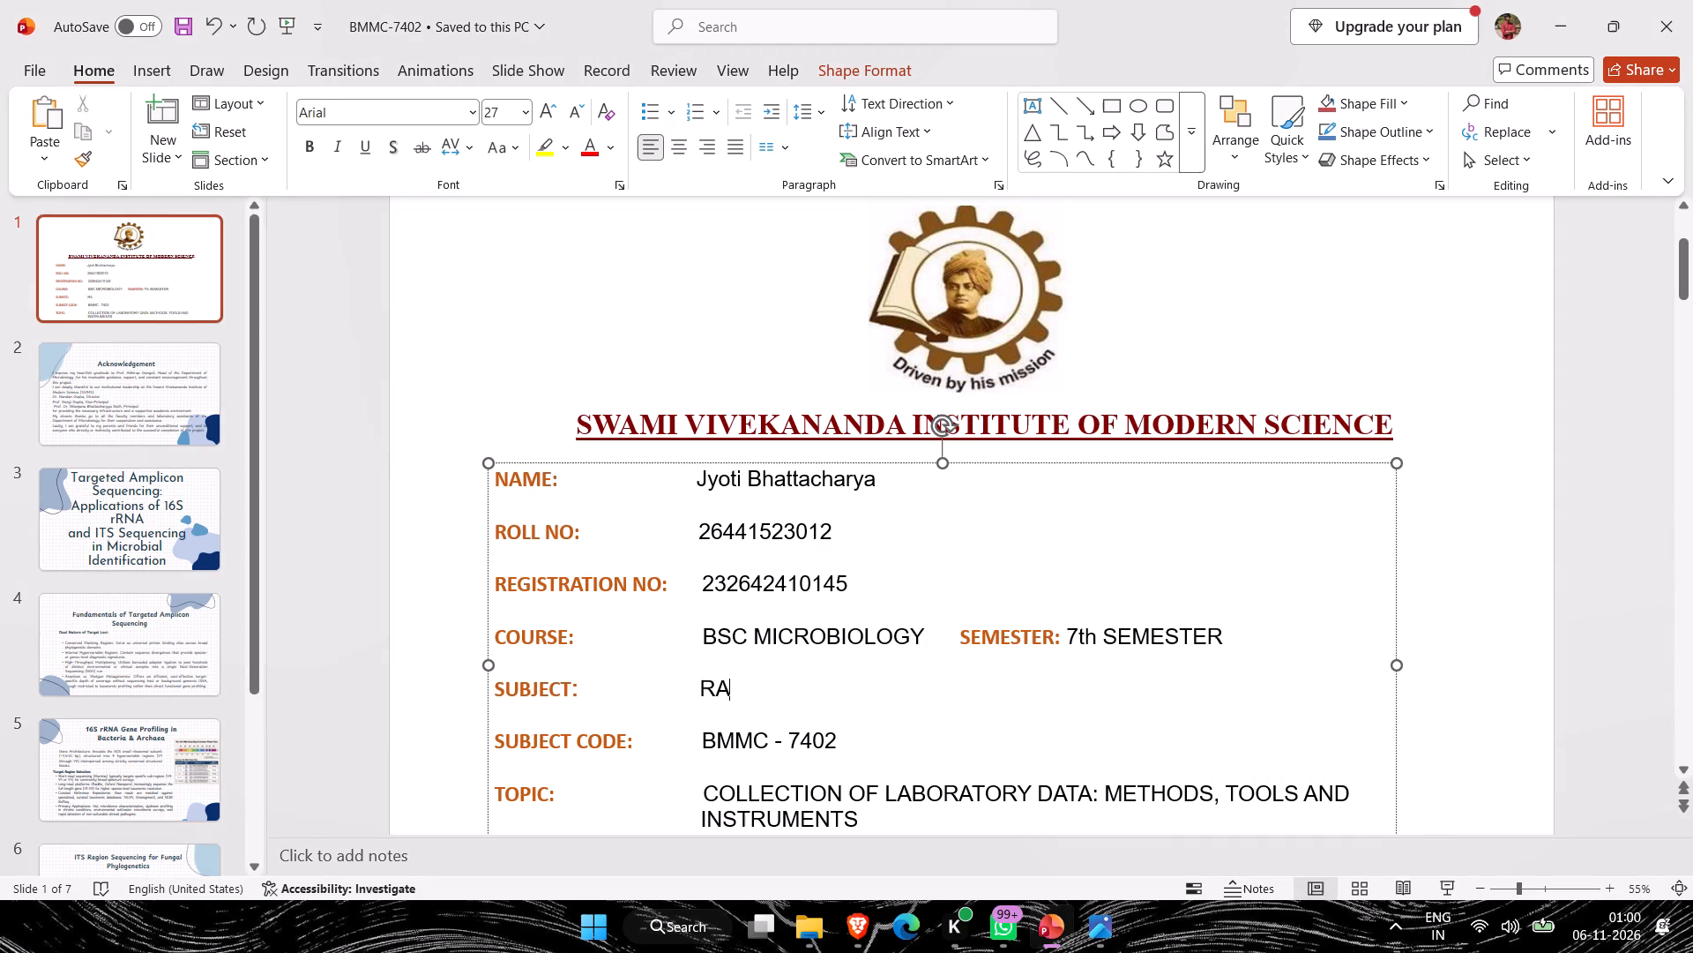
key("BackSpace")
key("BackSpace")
Replace the front page subject with ADVANCED DIAGNOSTIC APPROACHES FOR MICROBIAL DISEASE DETECTION, checking the WhatsApp image of the paper list.
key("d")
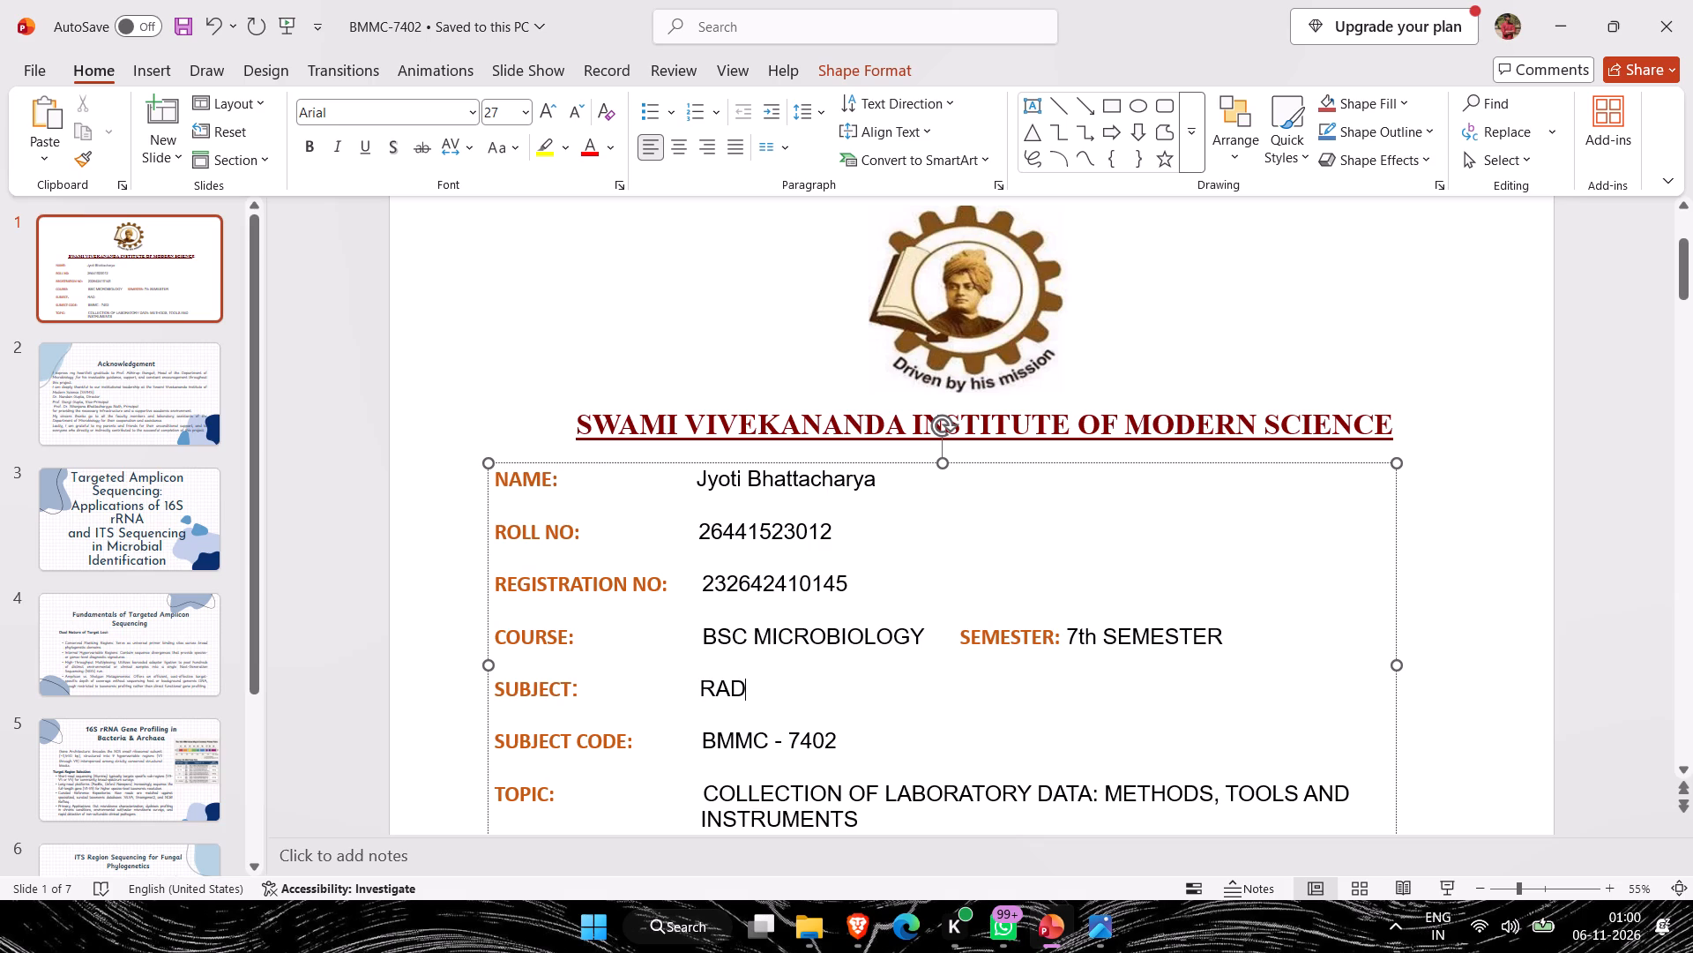
type("VA")
type("NCED")
key("space")
left_click(718, 690)
key("BackSpace")
key("ctrl+Tab")
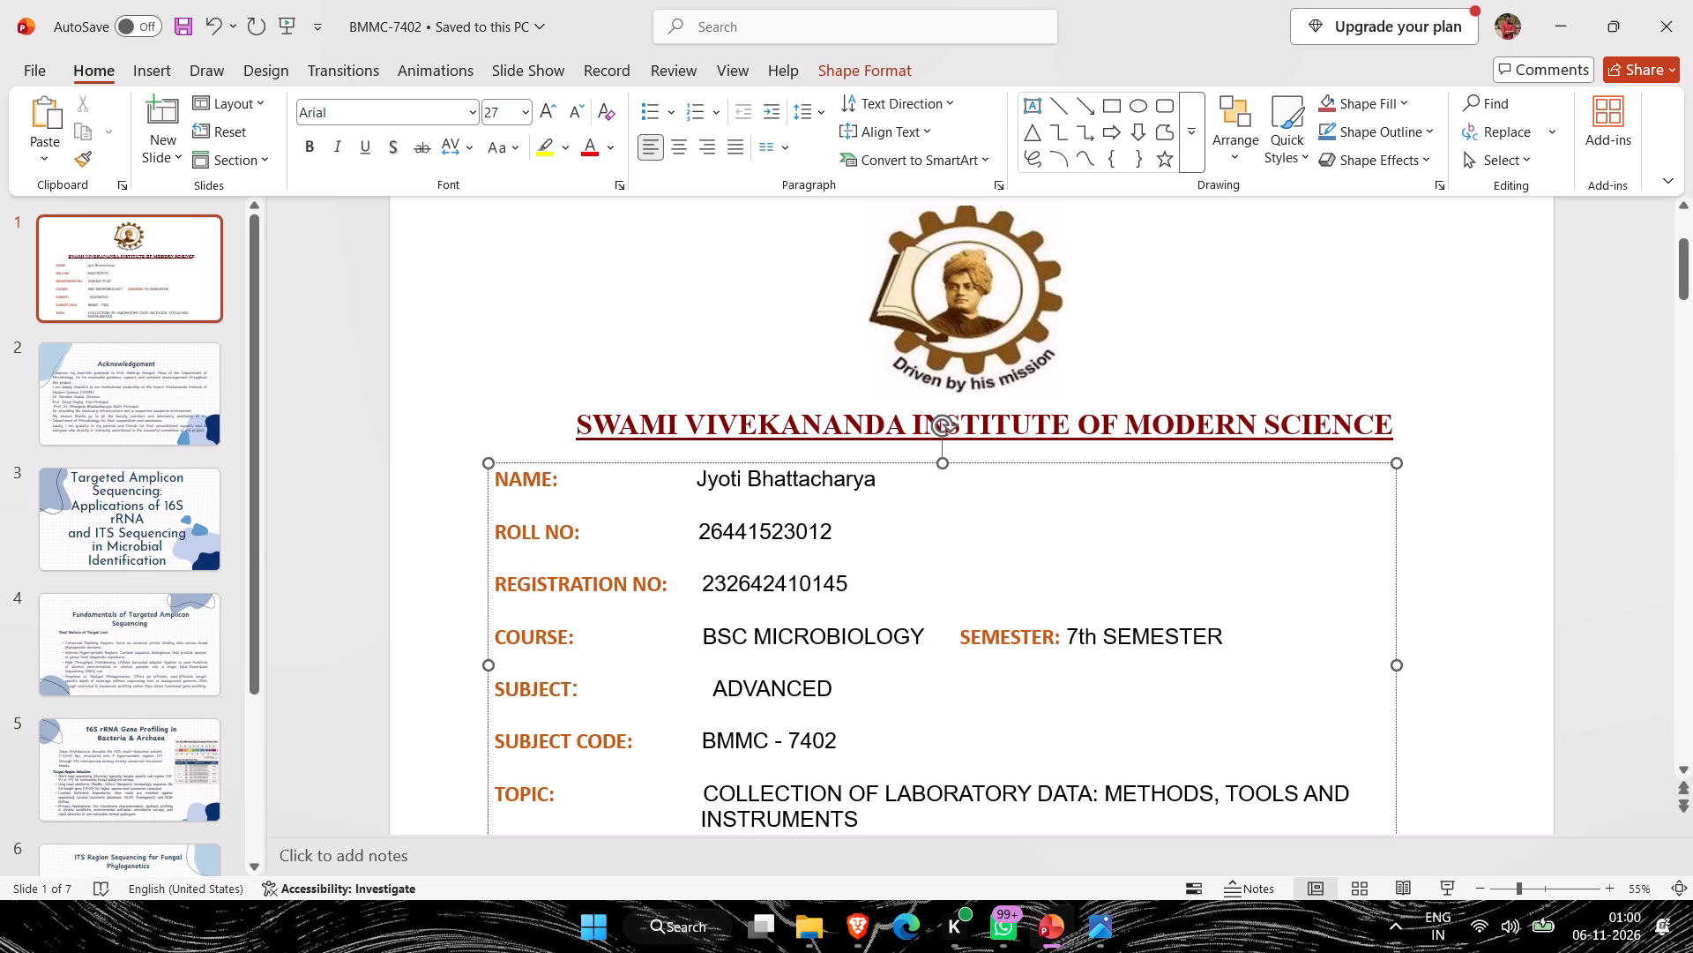
key("BackSpace")
key("alt+Tab")
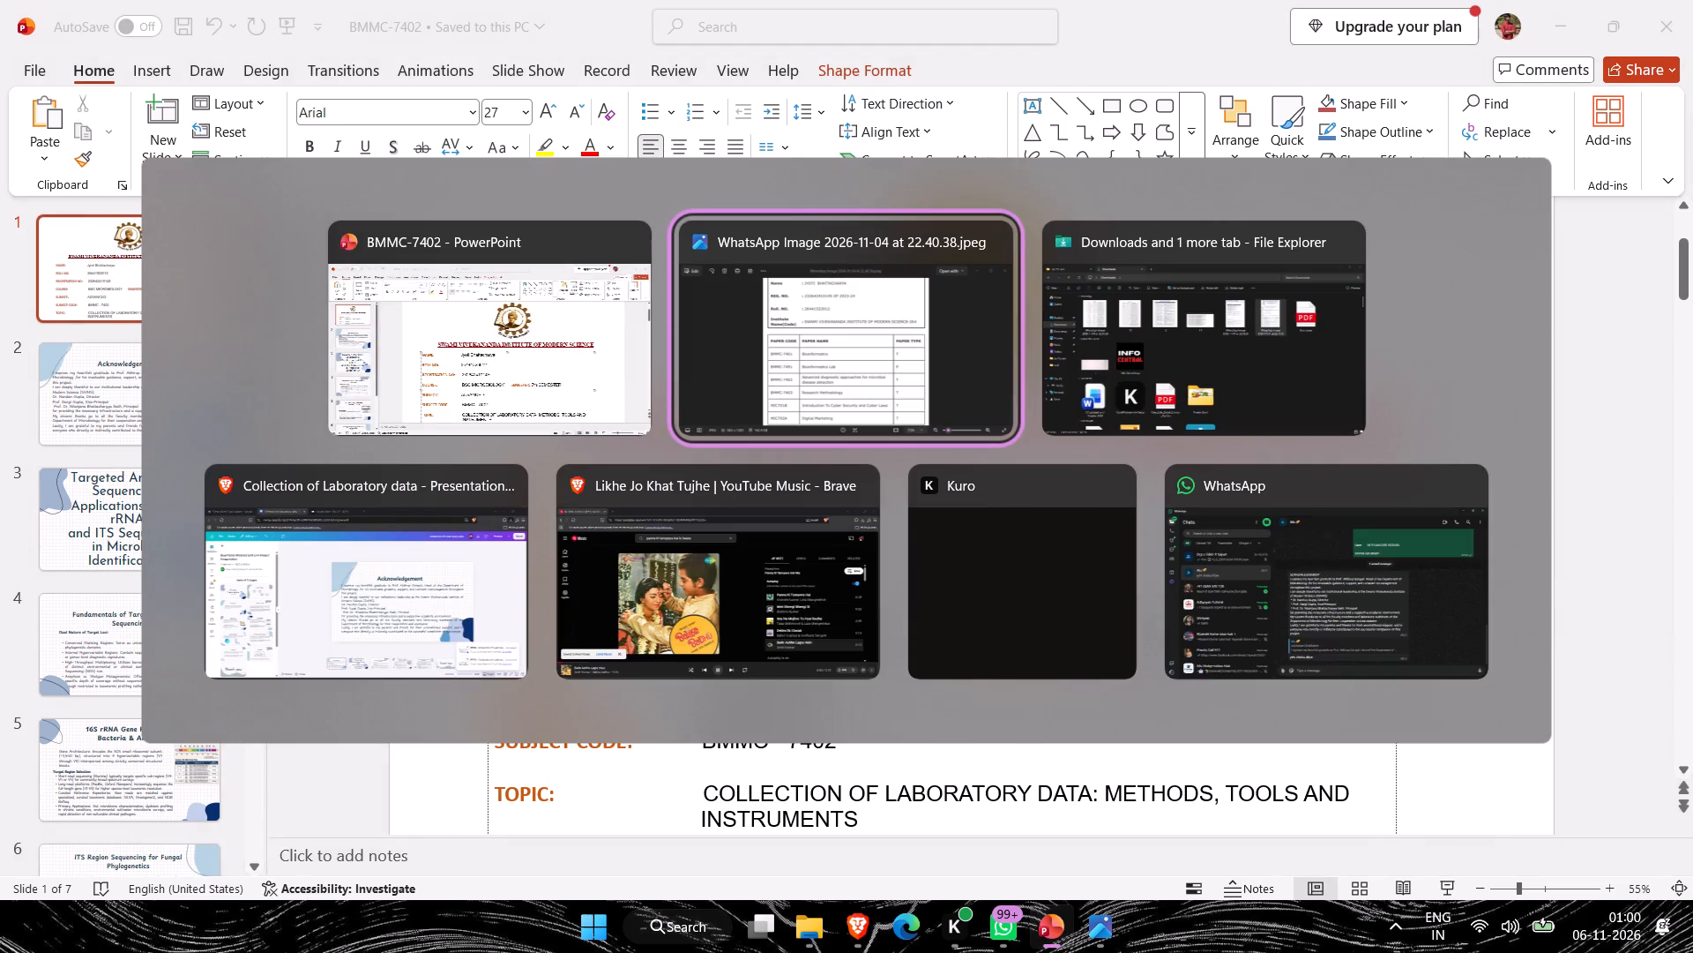
key("alt+Tab")
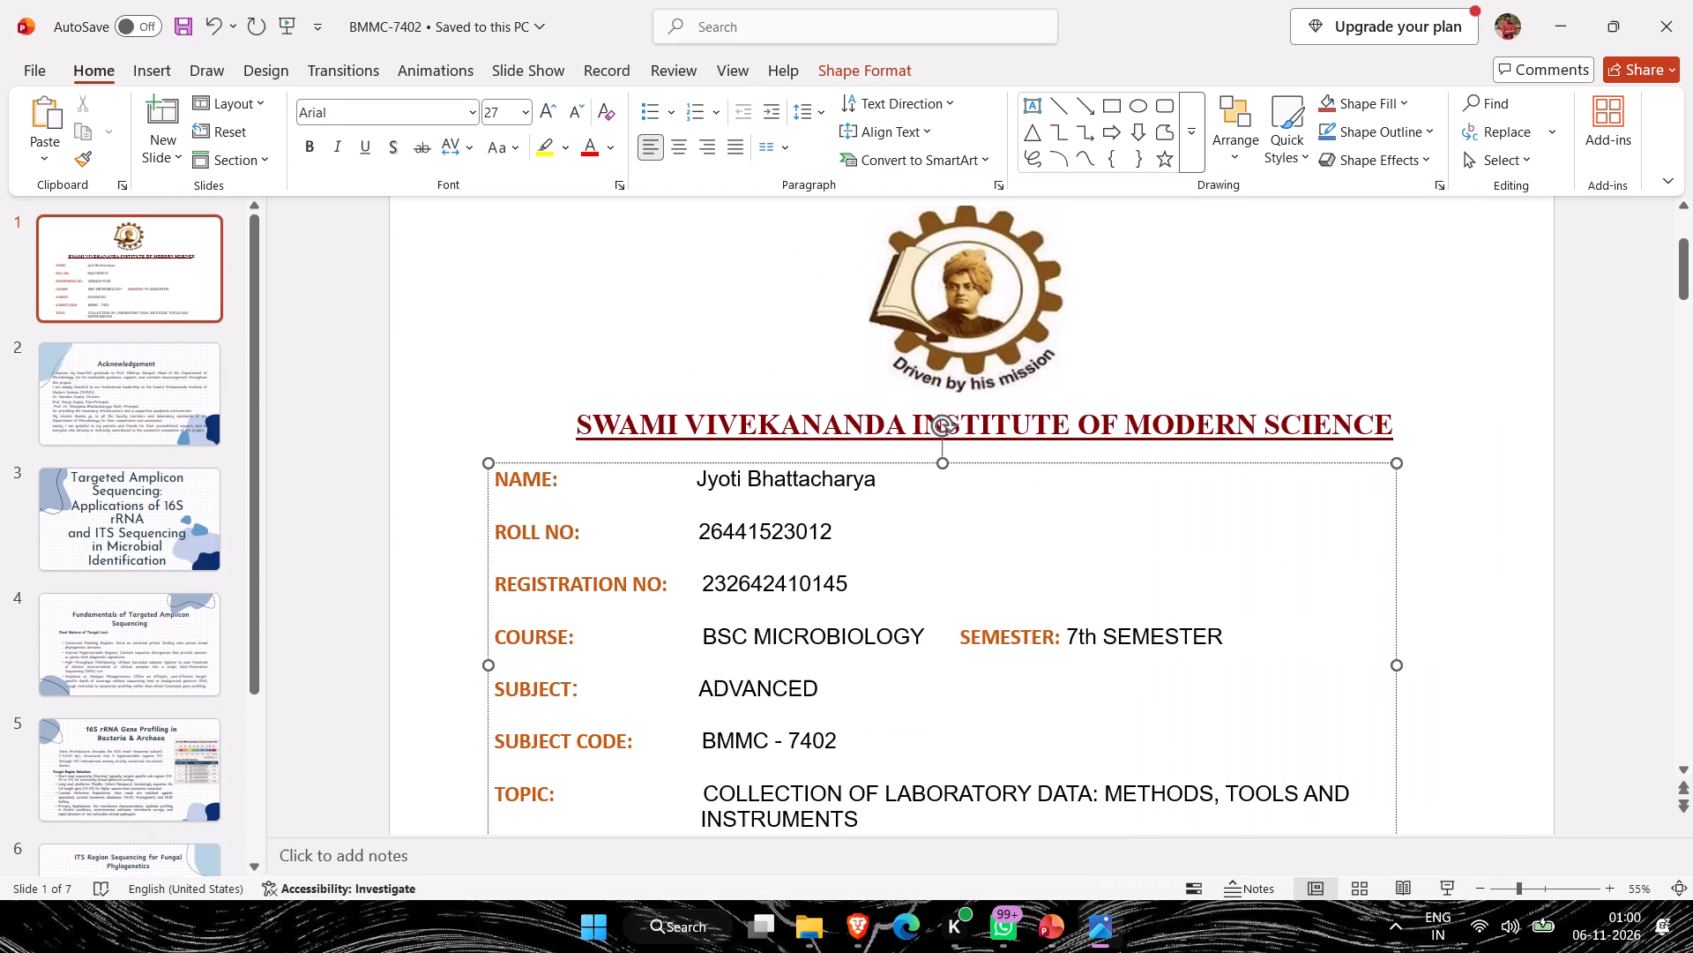
left_click(849, 676)
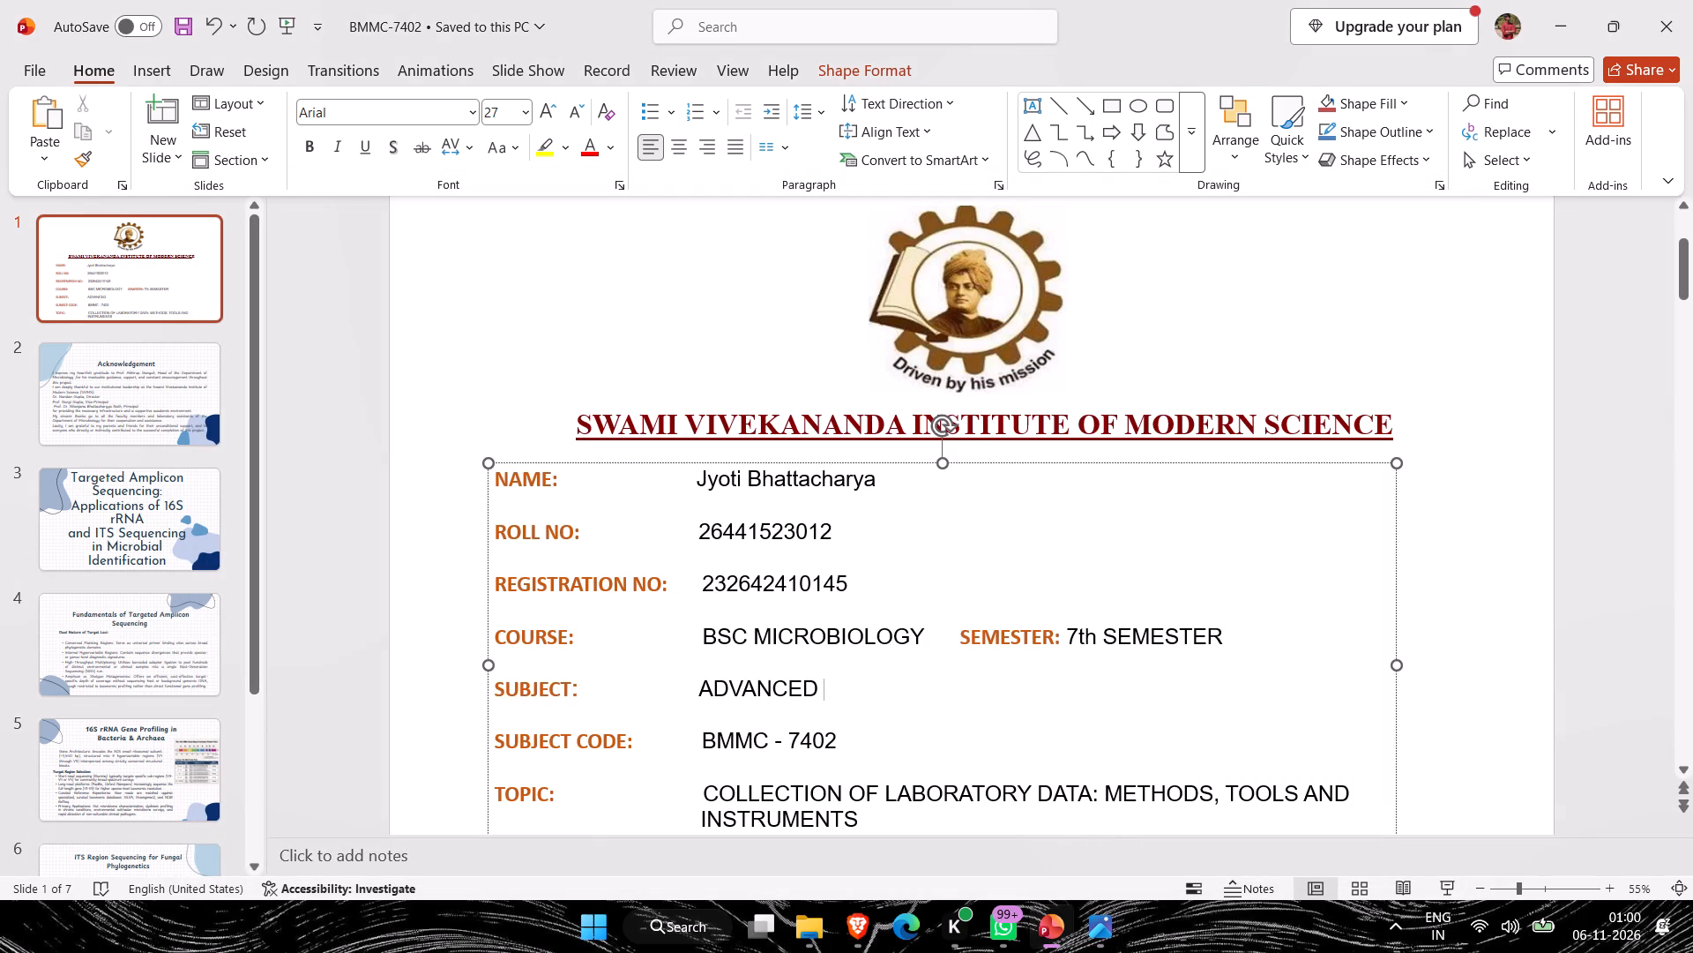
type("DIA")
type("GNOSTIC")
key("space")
Complete the front page subject after ADVANCED DIAGNOSTIC with APPROACHES FOR MICROBIAL DISEASE DETECTION, checking the wording against the paper list image.
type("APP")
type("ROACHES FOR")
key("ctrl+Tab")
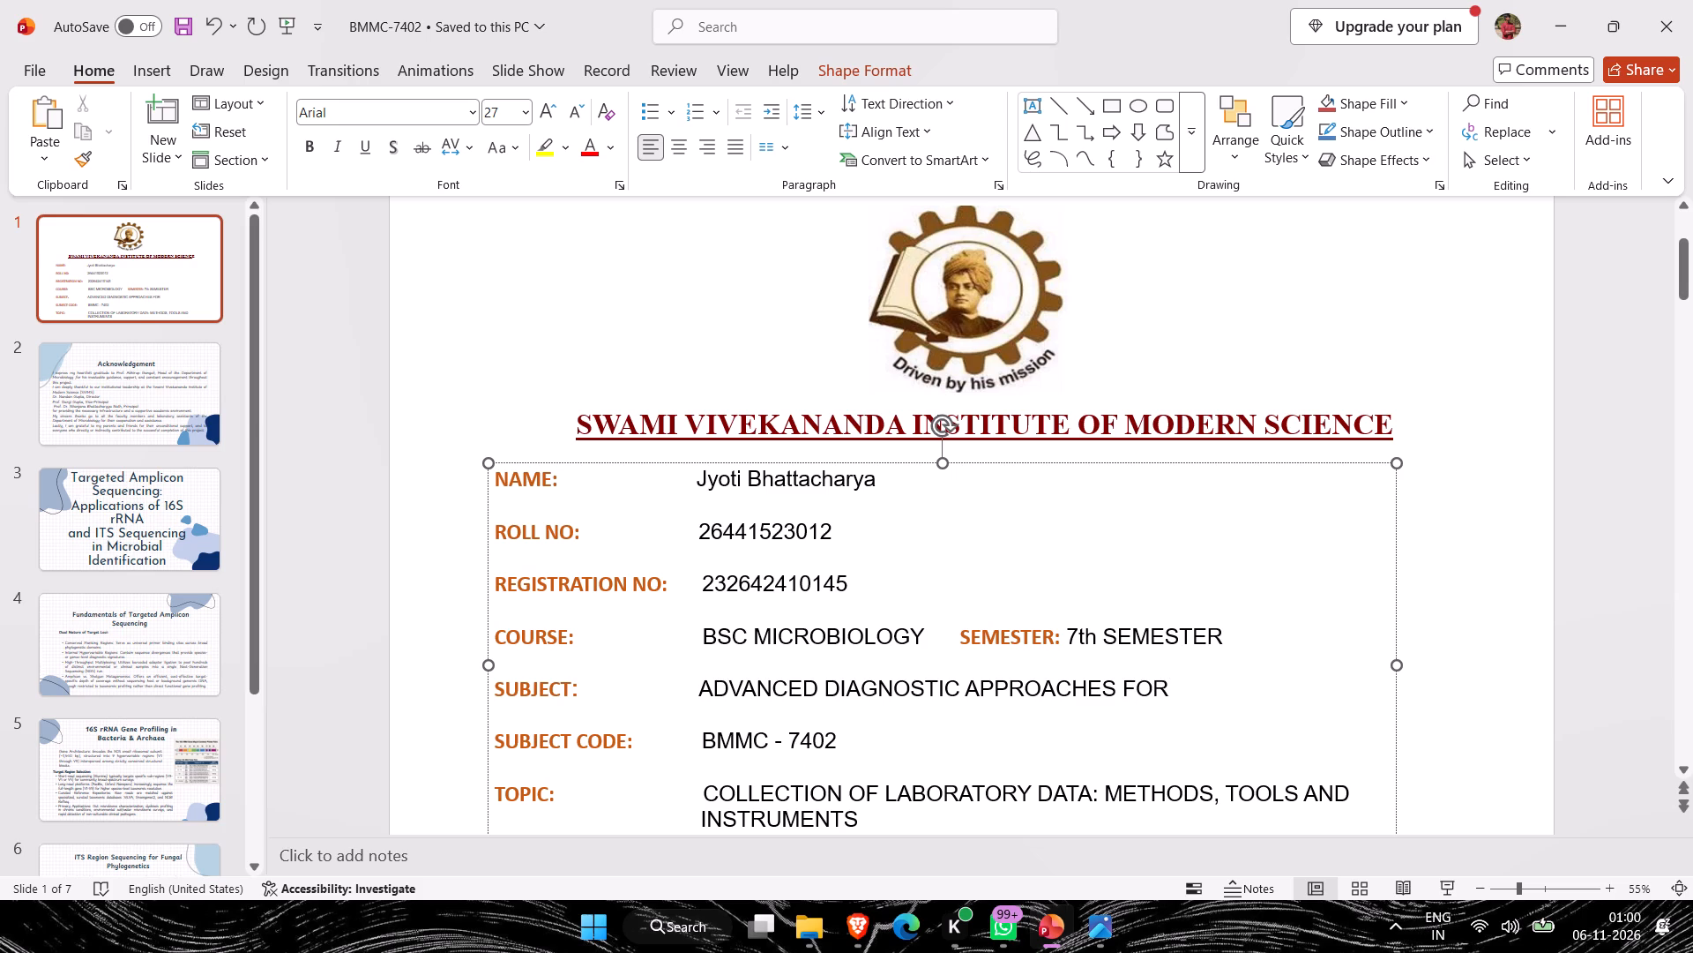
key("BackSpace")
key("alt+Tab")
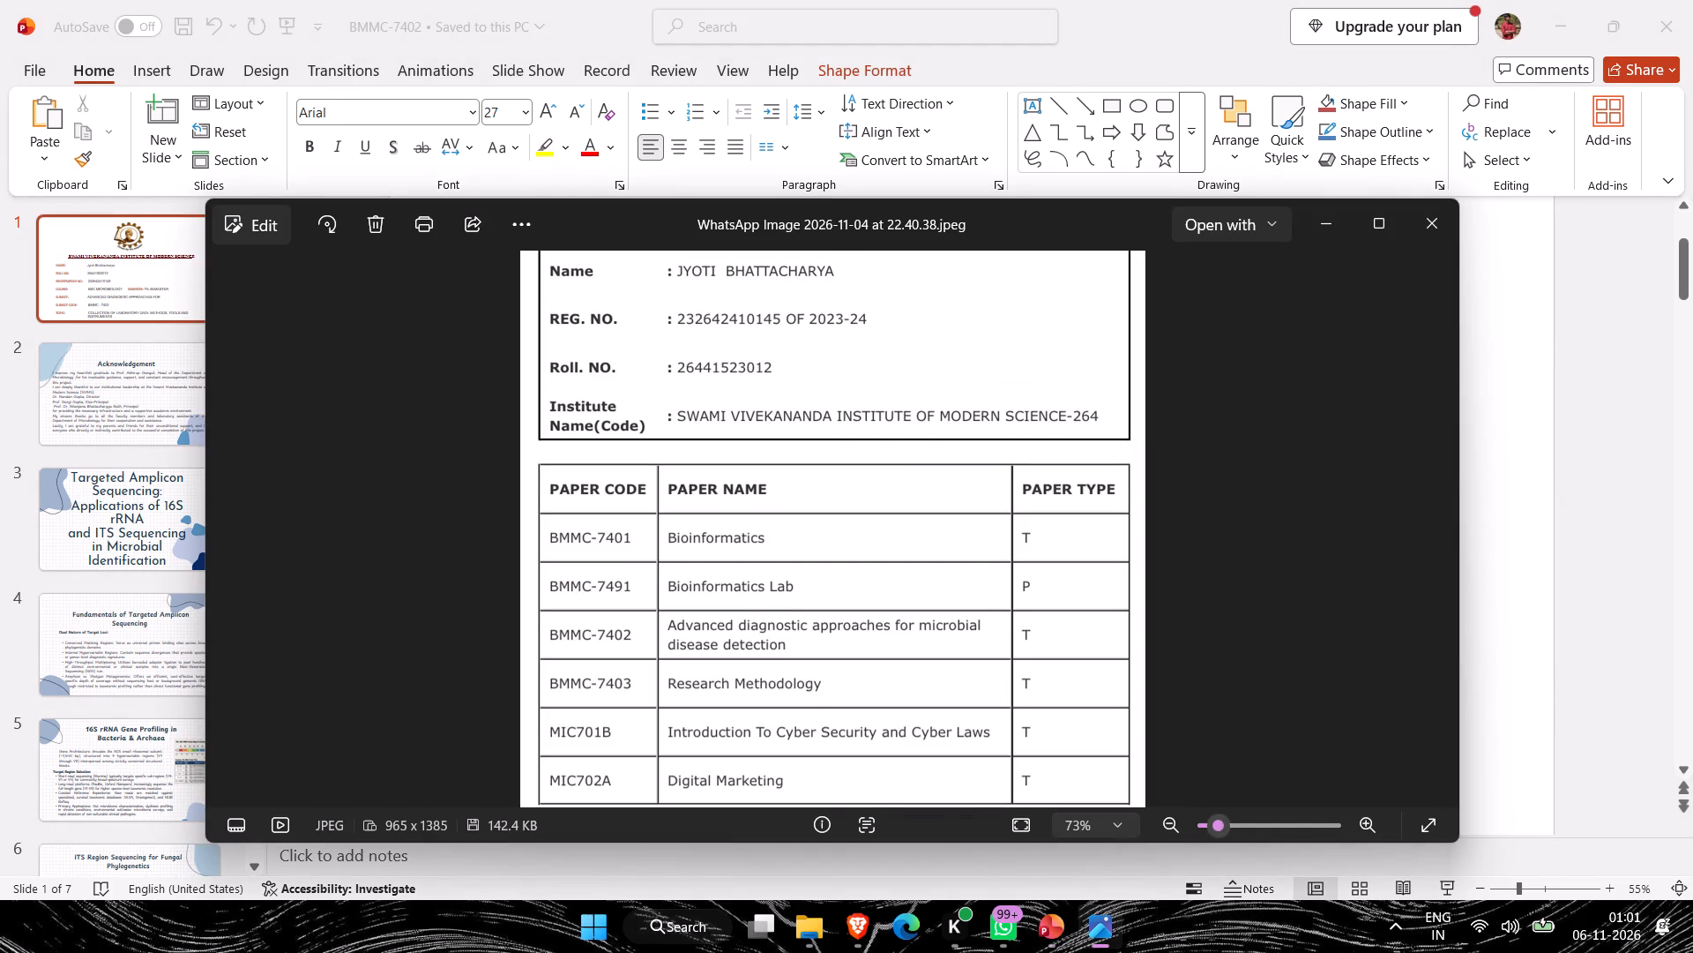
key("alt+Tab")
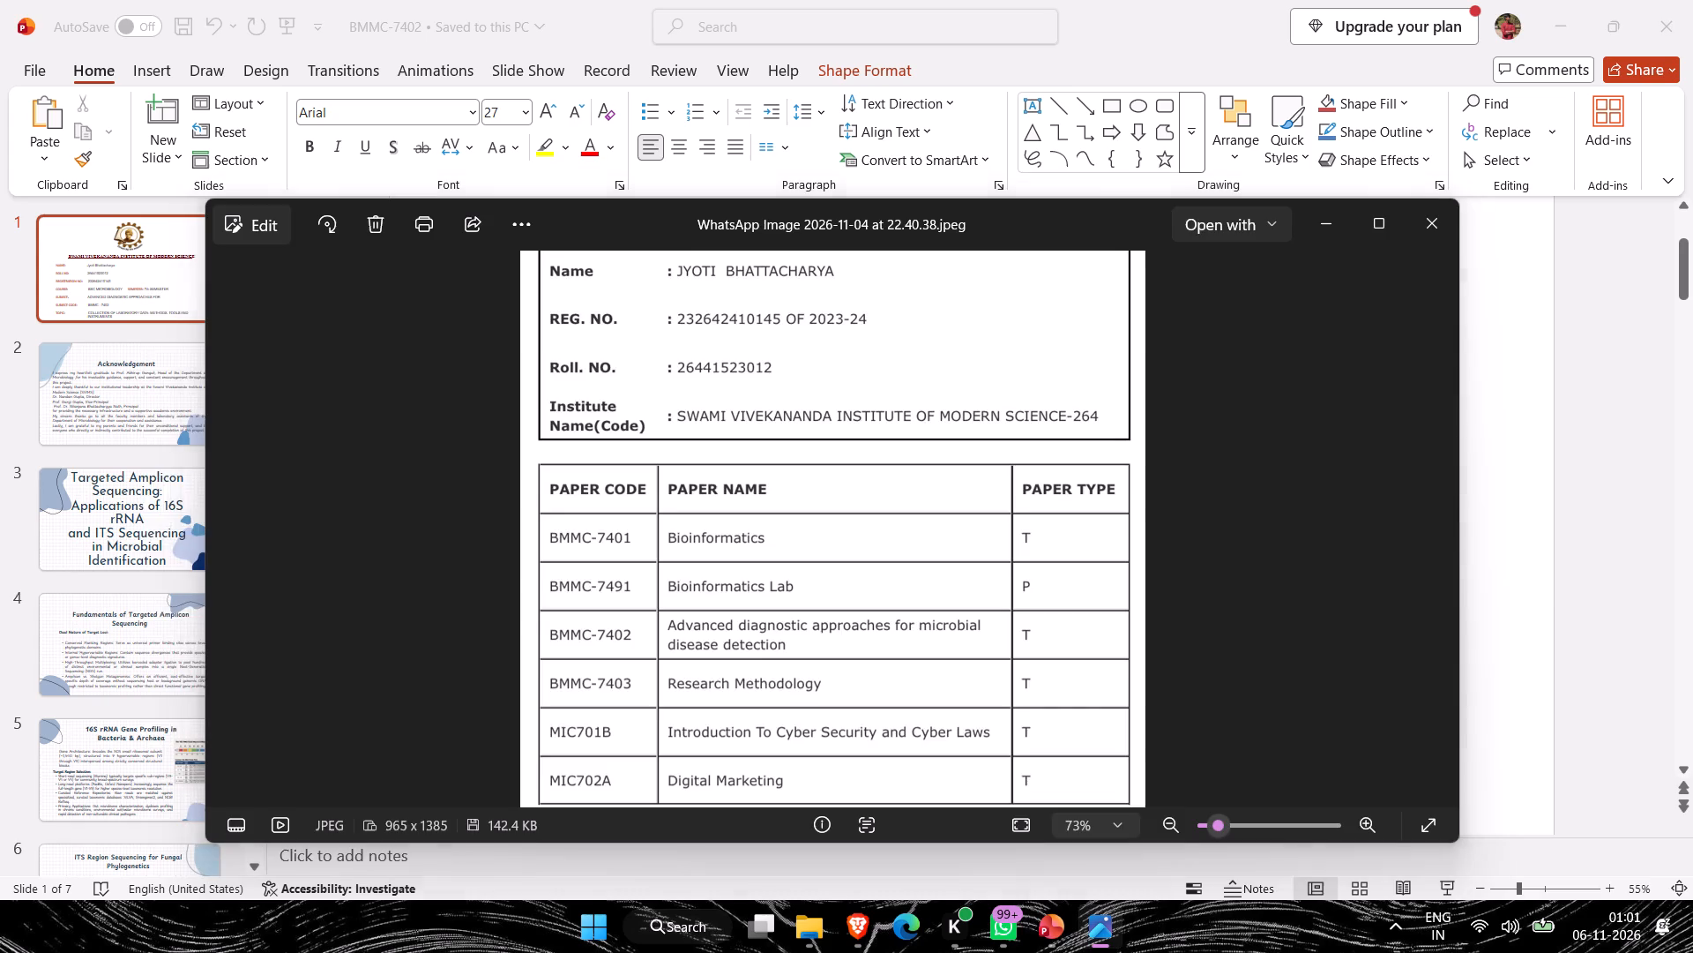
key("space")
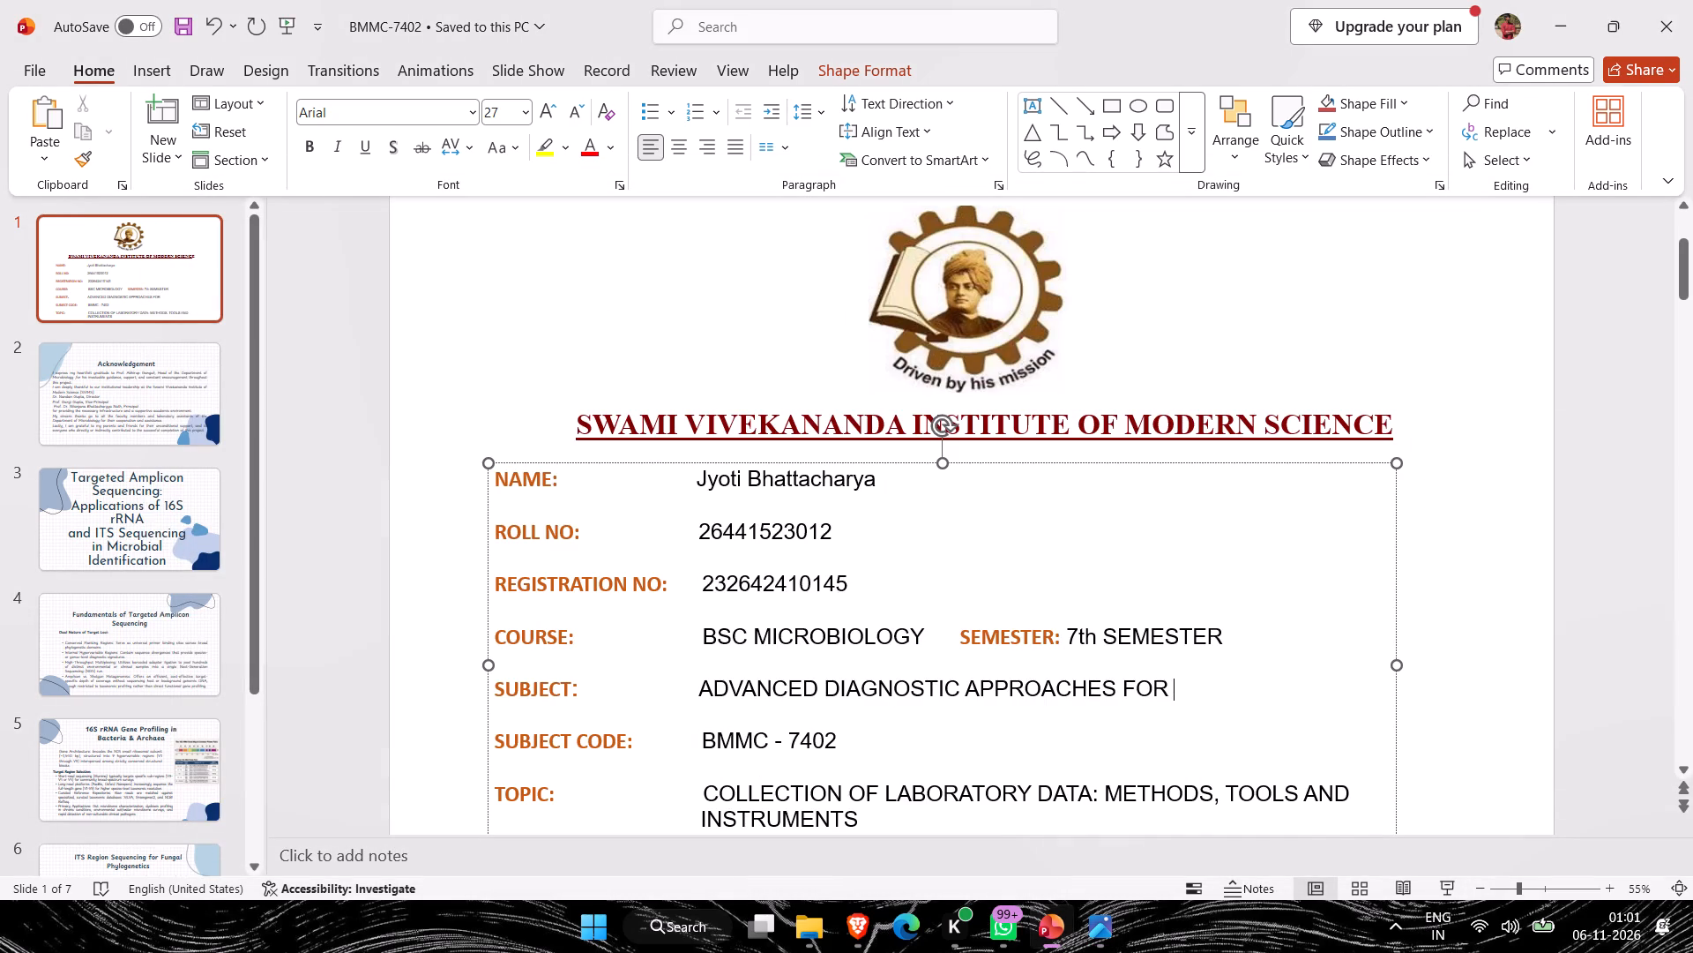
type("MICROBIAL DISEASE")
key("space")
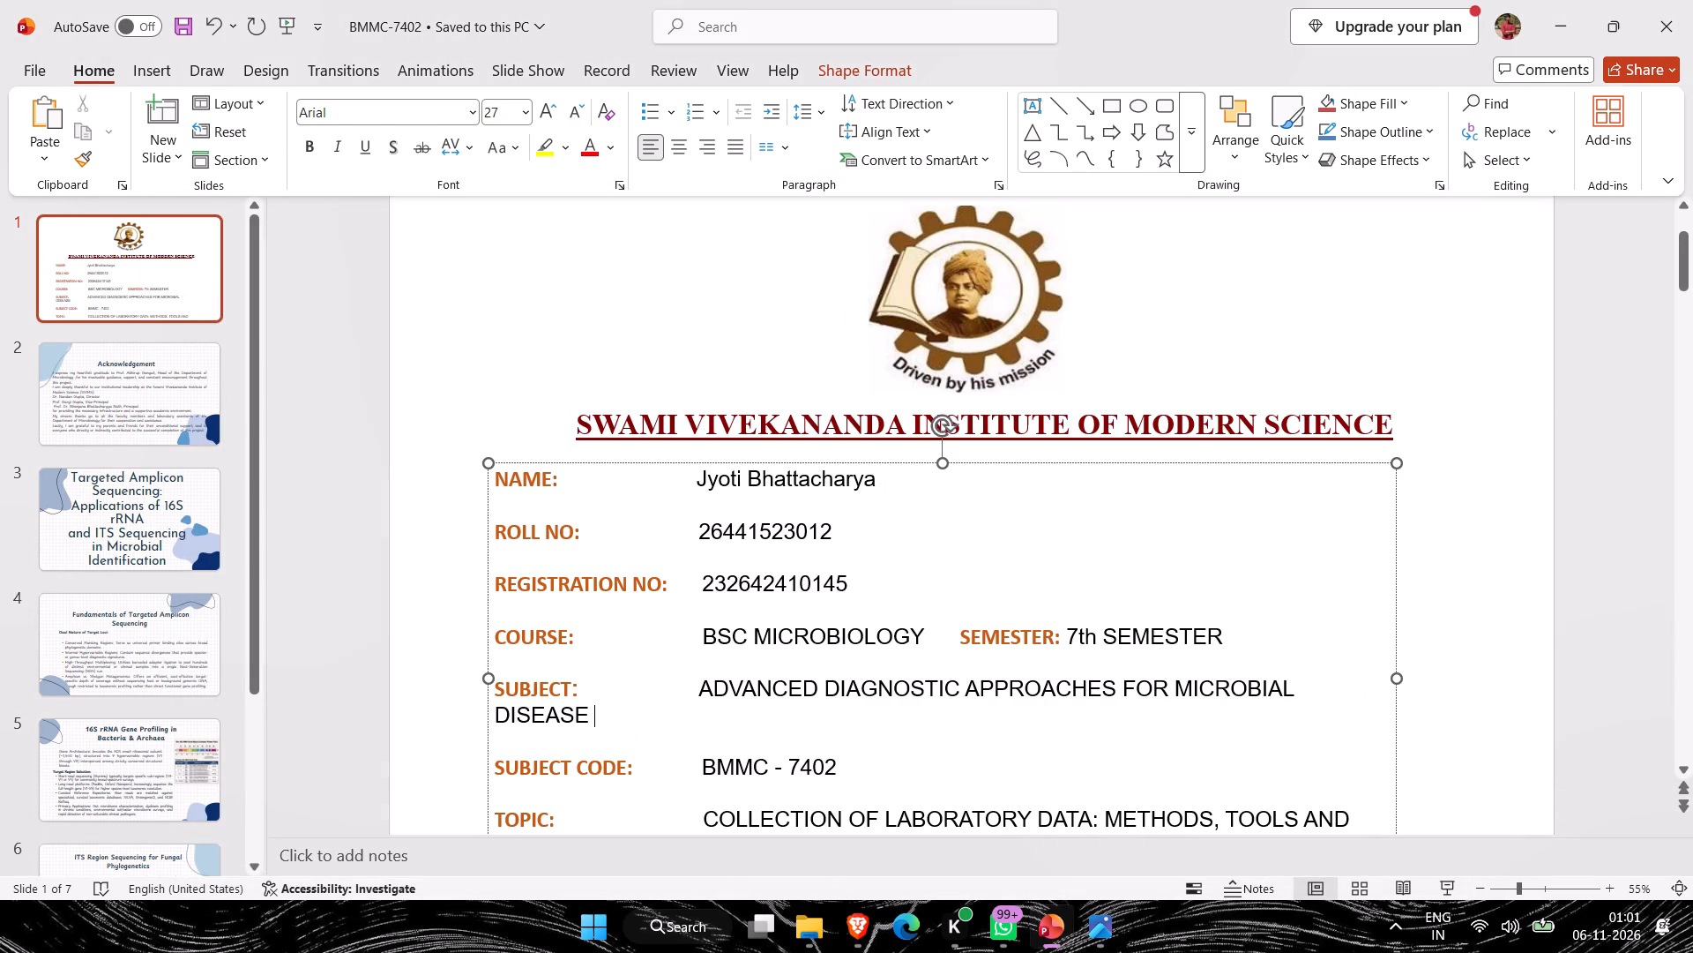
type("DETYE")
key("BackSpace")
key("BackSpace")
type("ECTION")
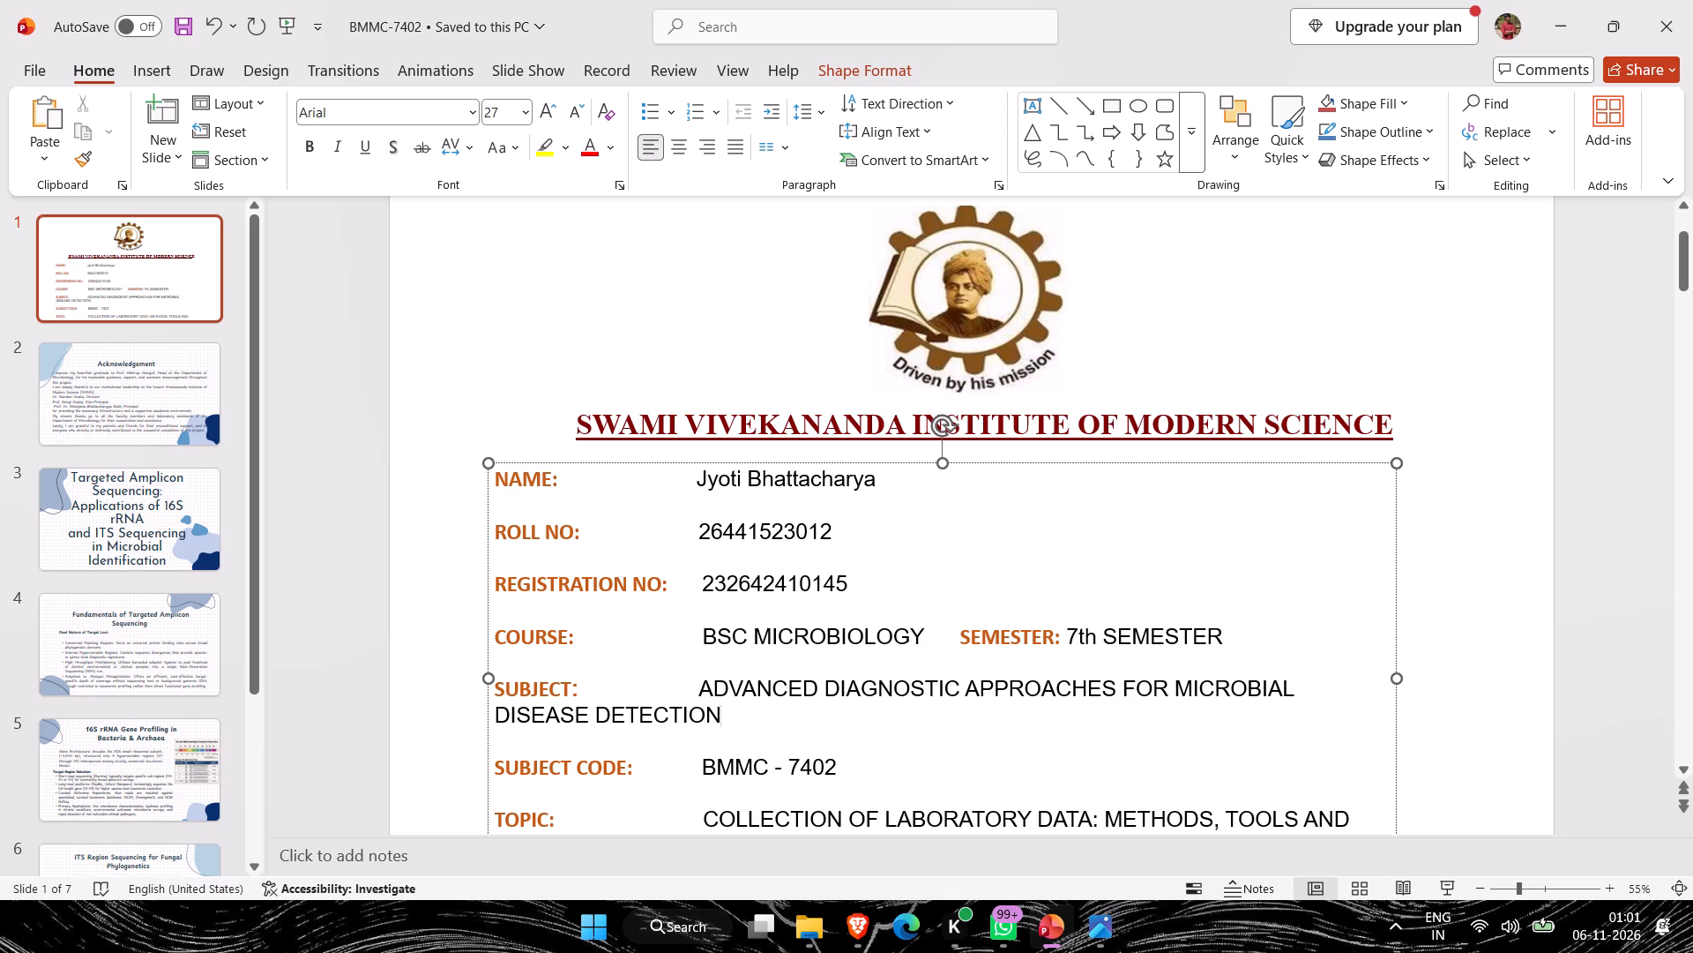
Indent the subject's second line, DISEASE DETECTION, so that it starts below ADVANCED in the value column.
left_click(492, 720)
left_click(494, 717)
key("Tab")
key("Tab")
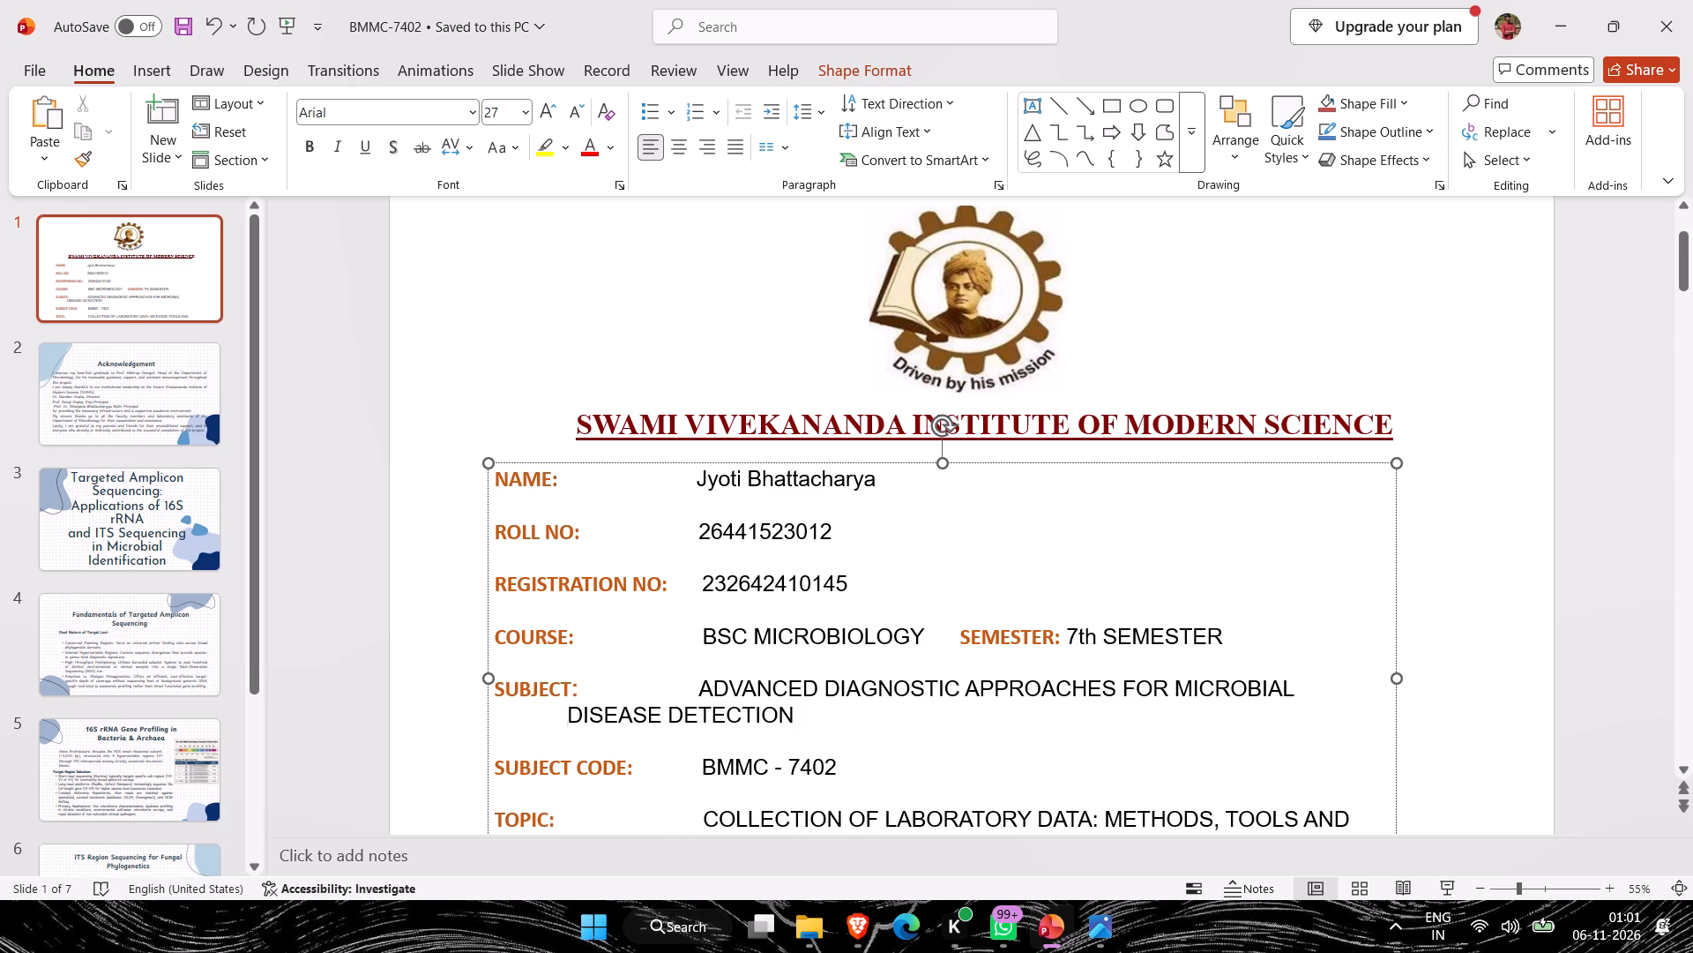
key("Tab")
key("Tab")
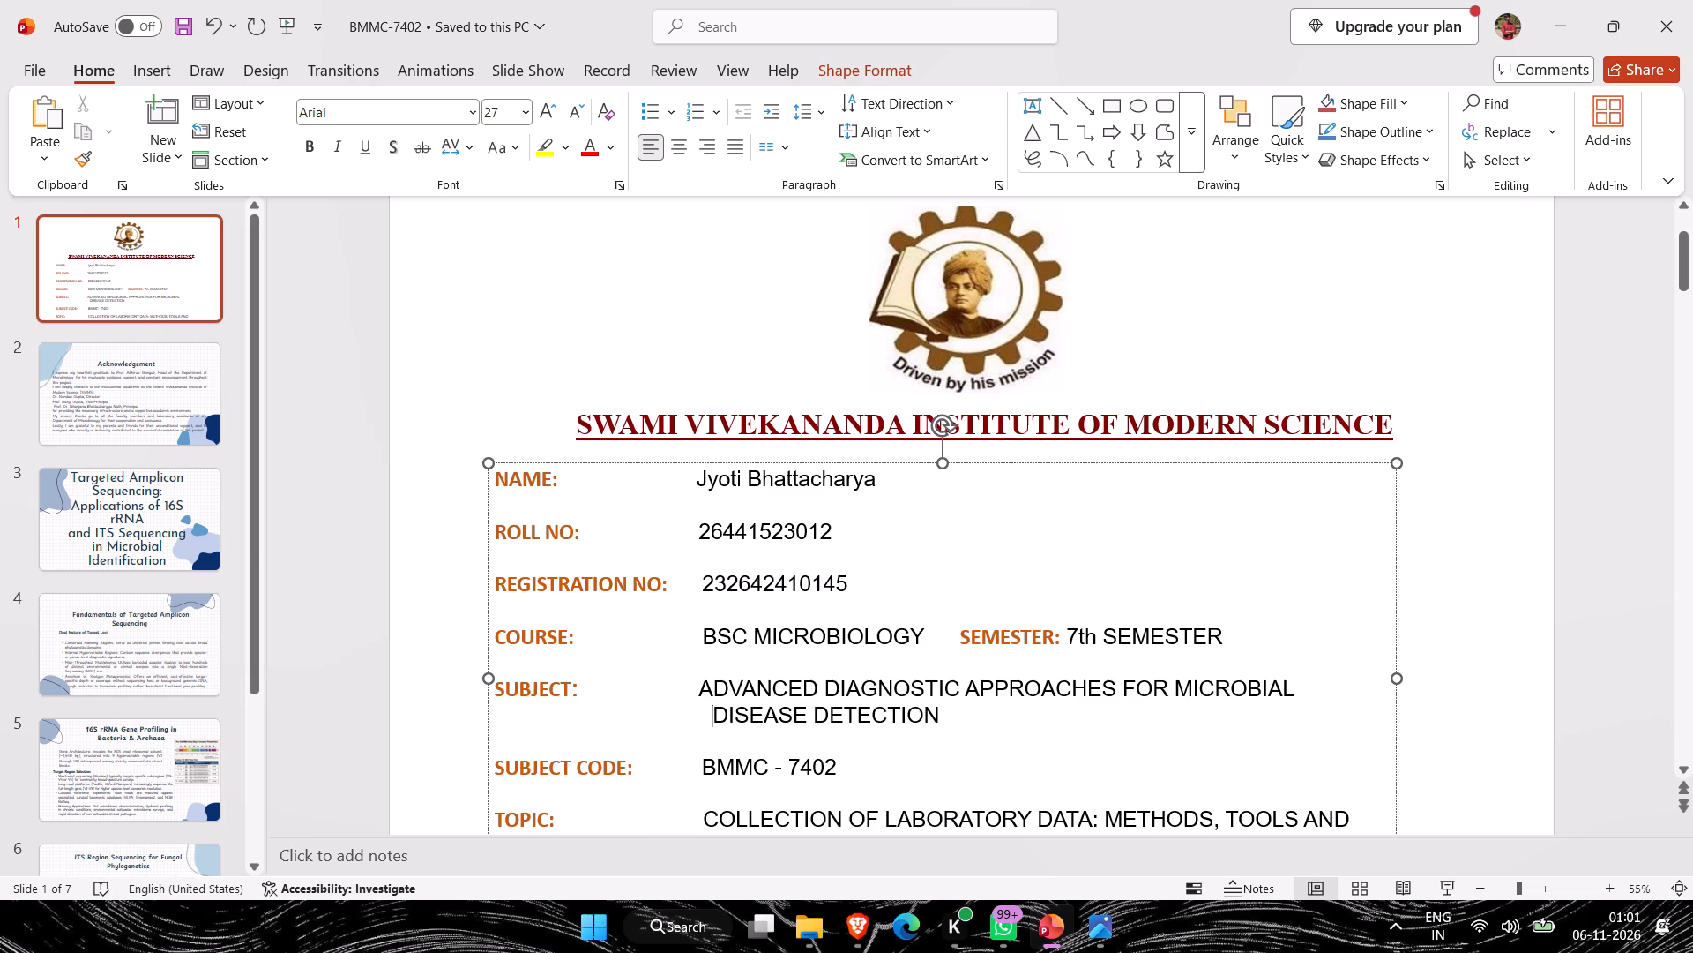
key("BackSpace")
key("space")
key("space")
key("space")
key("space")
key("space")
key("space")
key("space")
key("space")
key("space")
key("space")
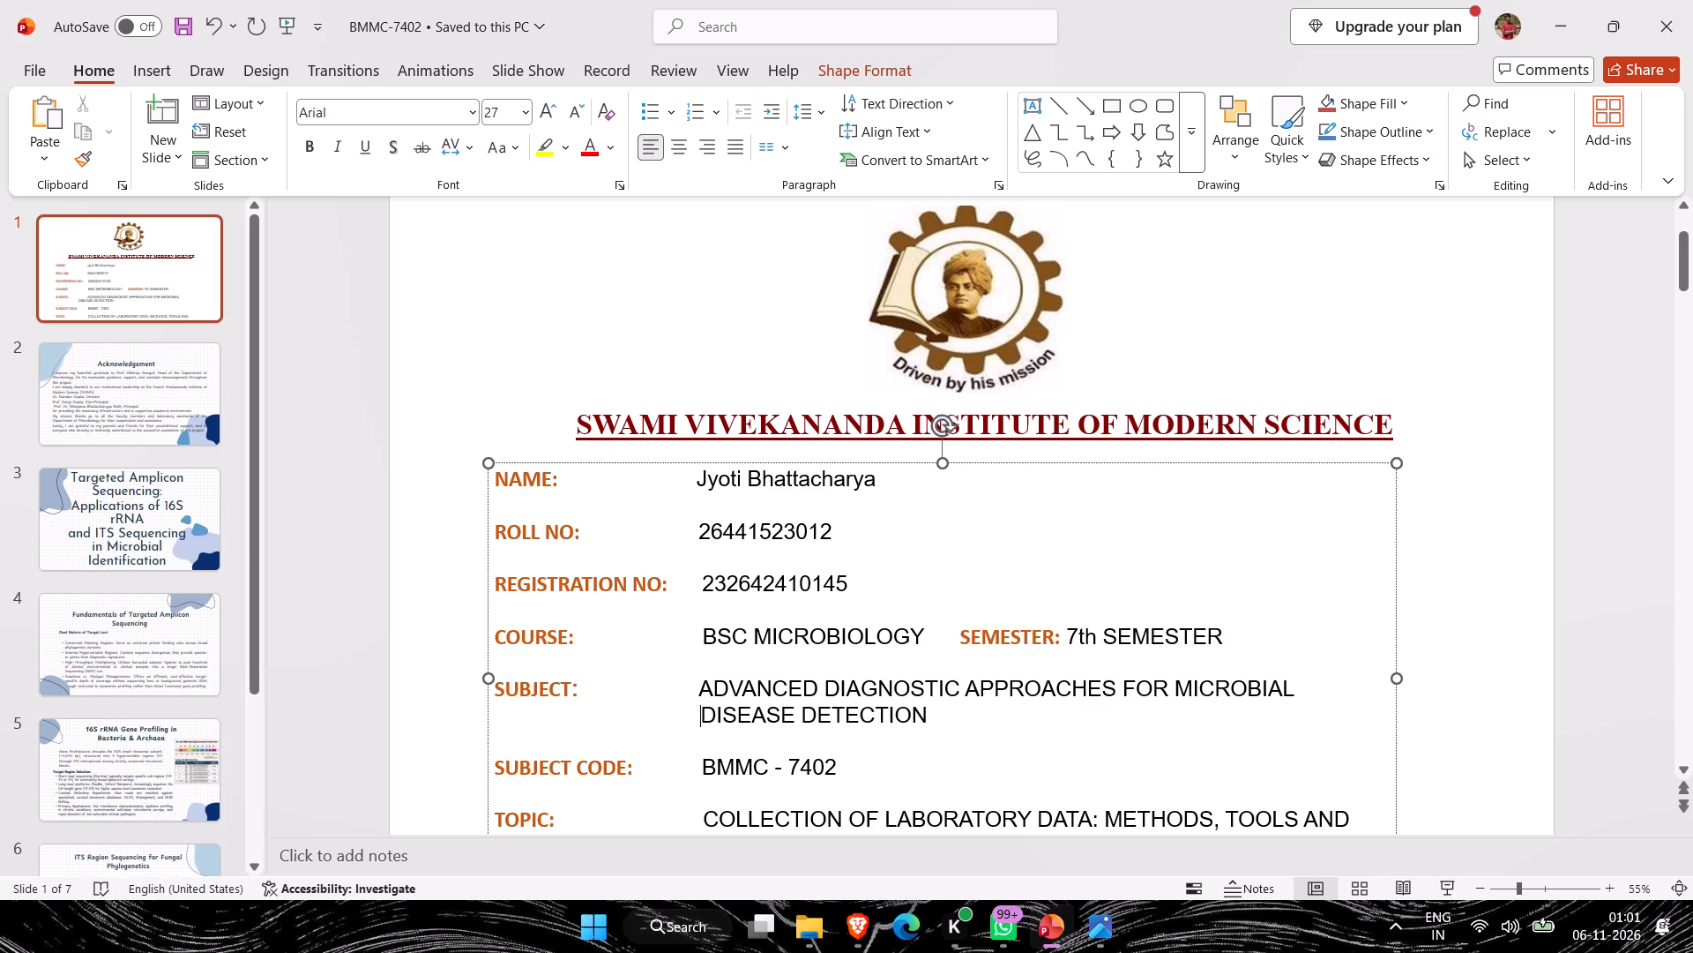
Move the institute logo on the front page slightly up and to the left, away from the institute name.
scroll(604, 747, "up", 1)
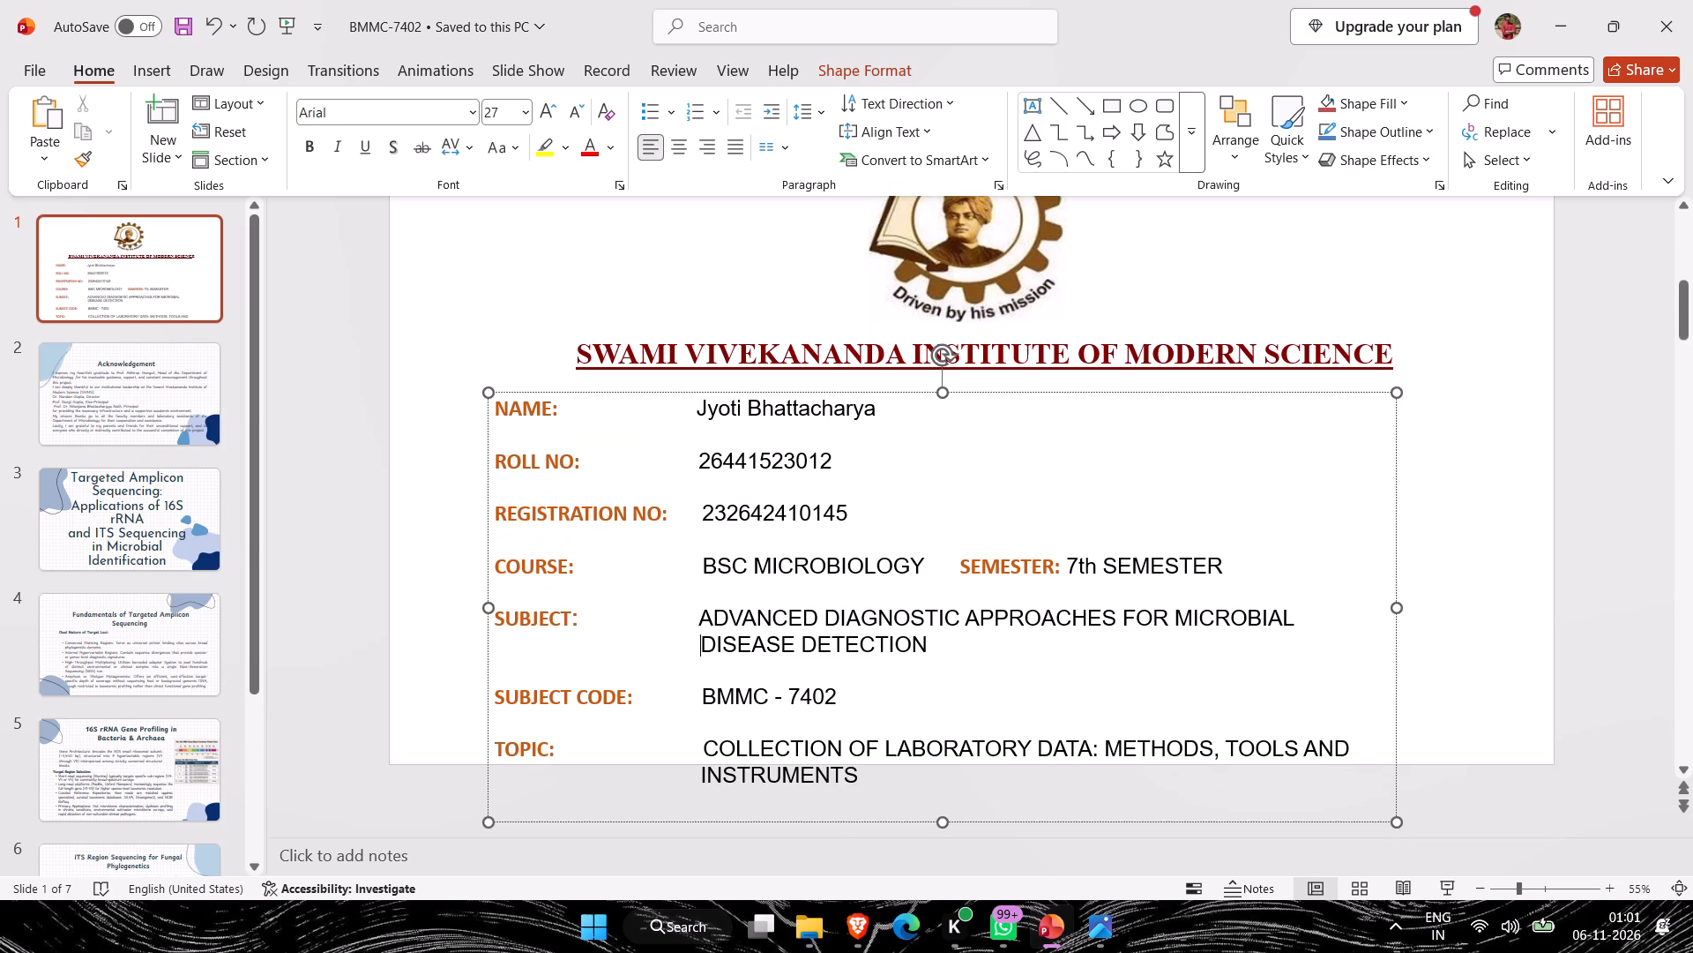
scroll(604, 747, "up", 2)
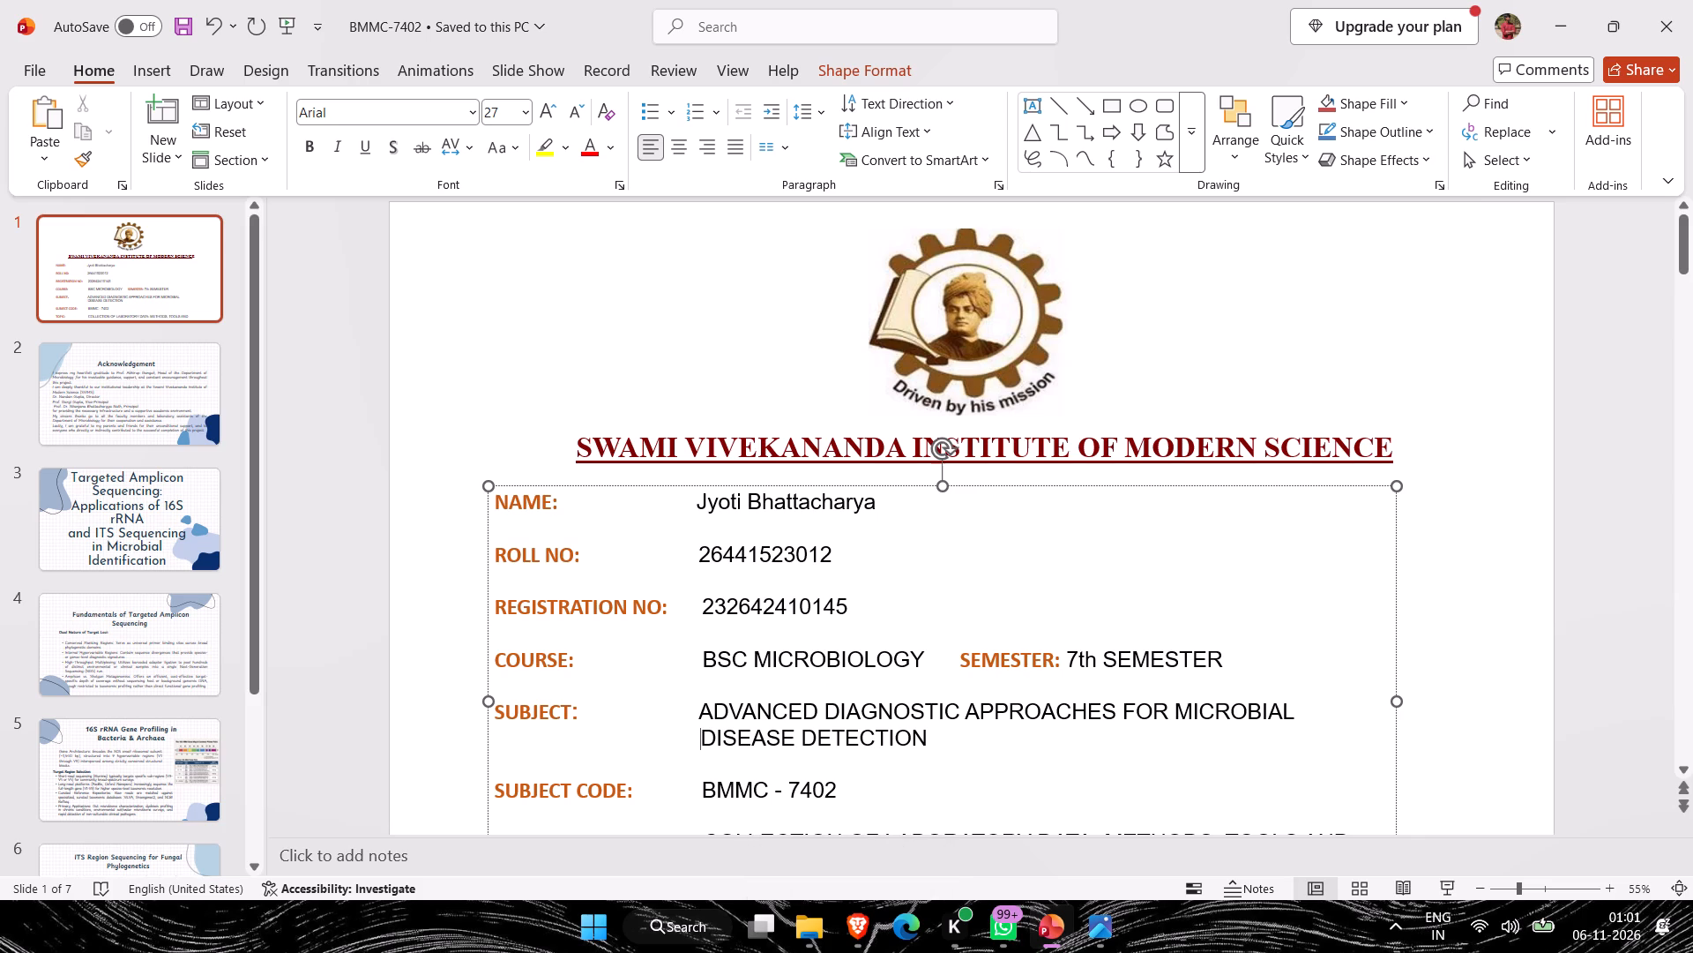
left_click(962, 375)
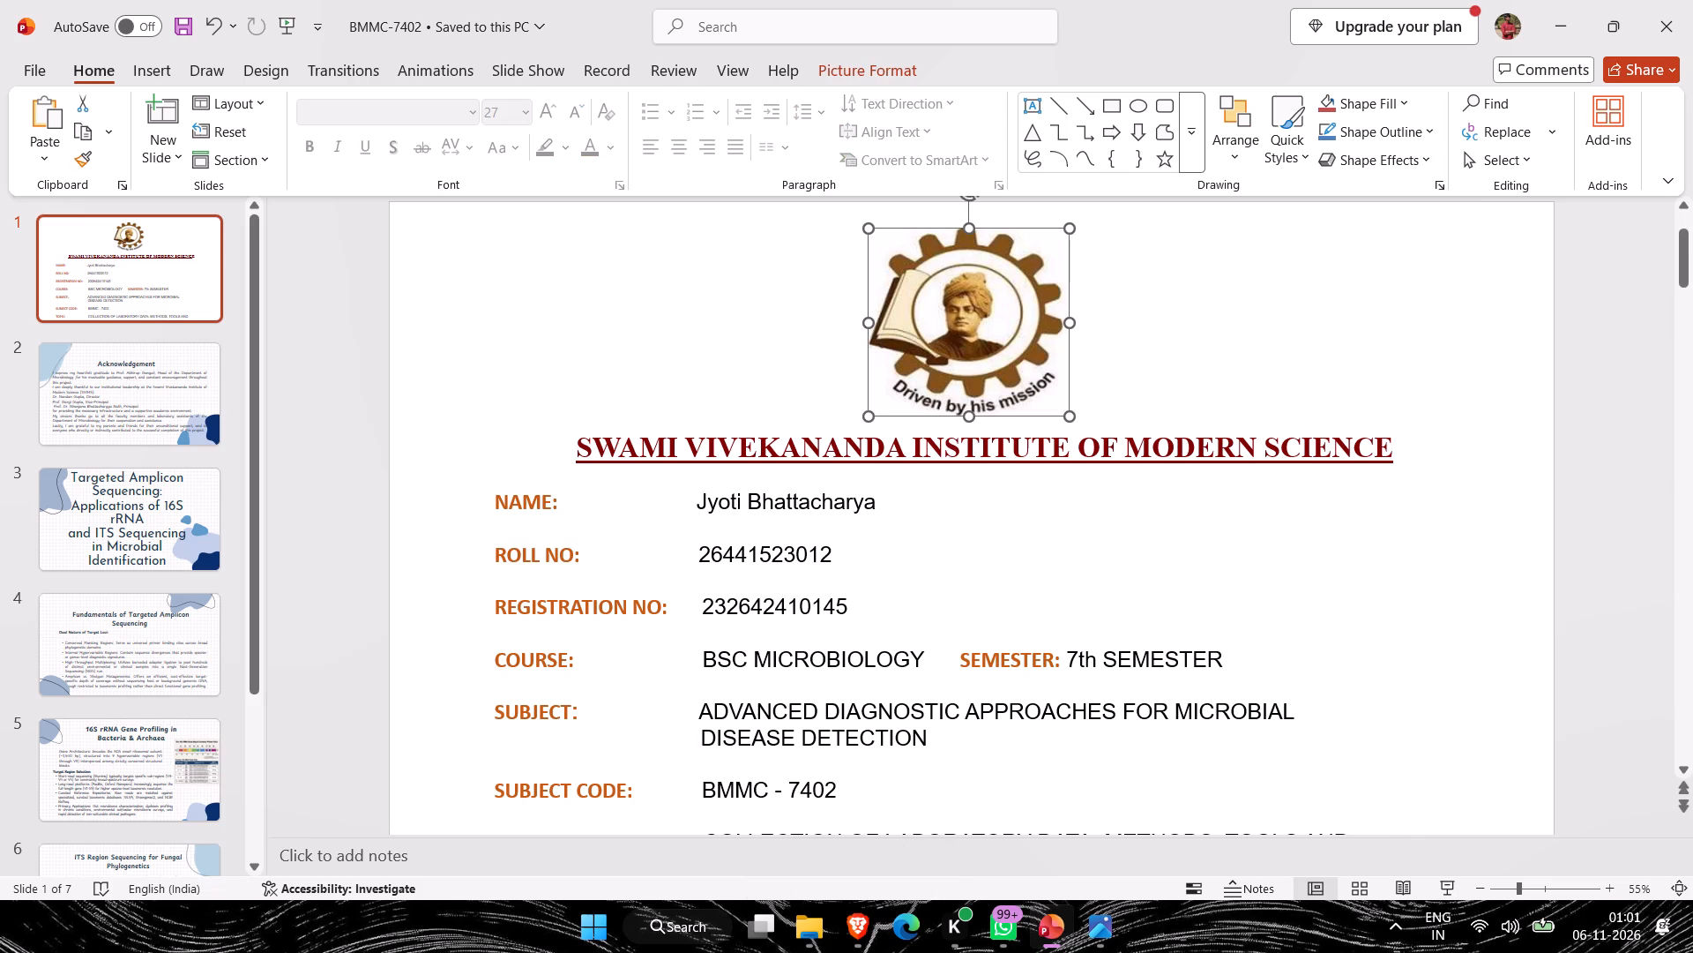
left_click_drag(978, 319, 936, 302)
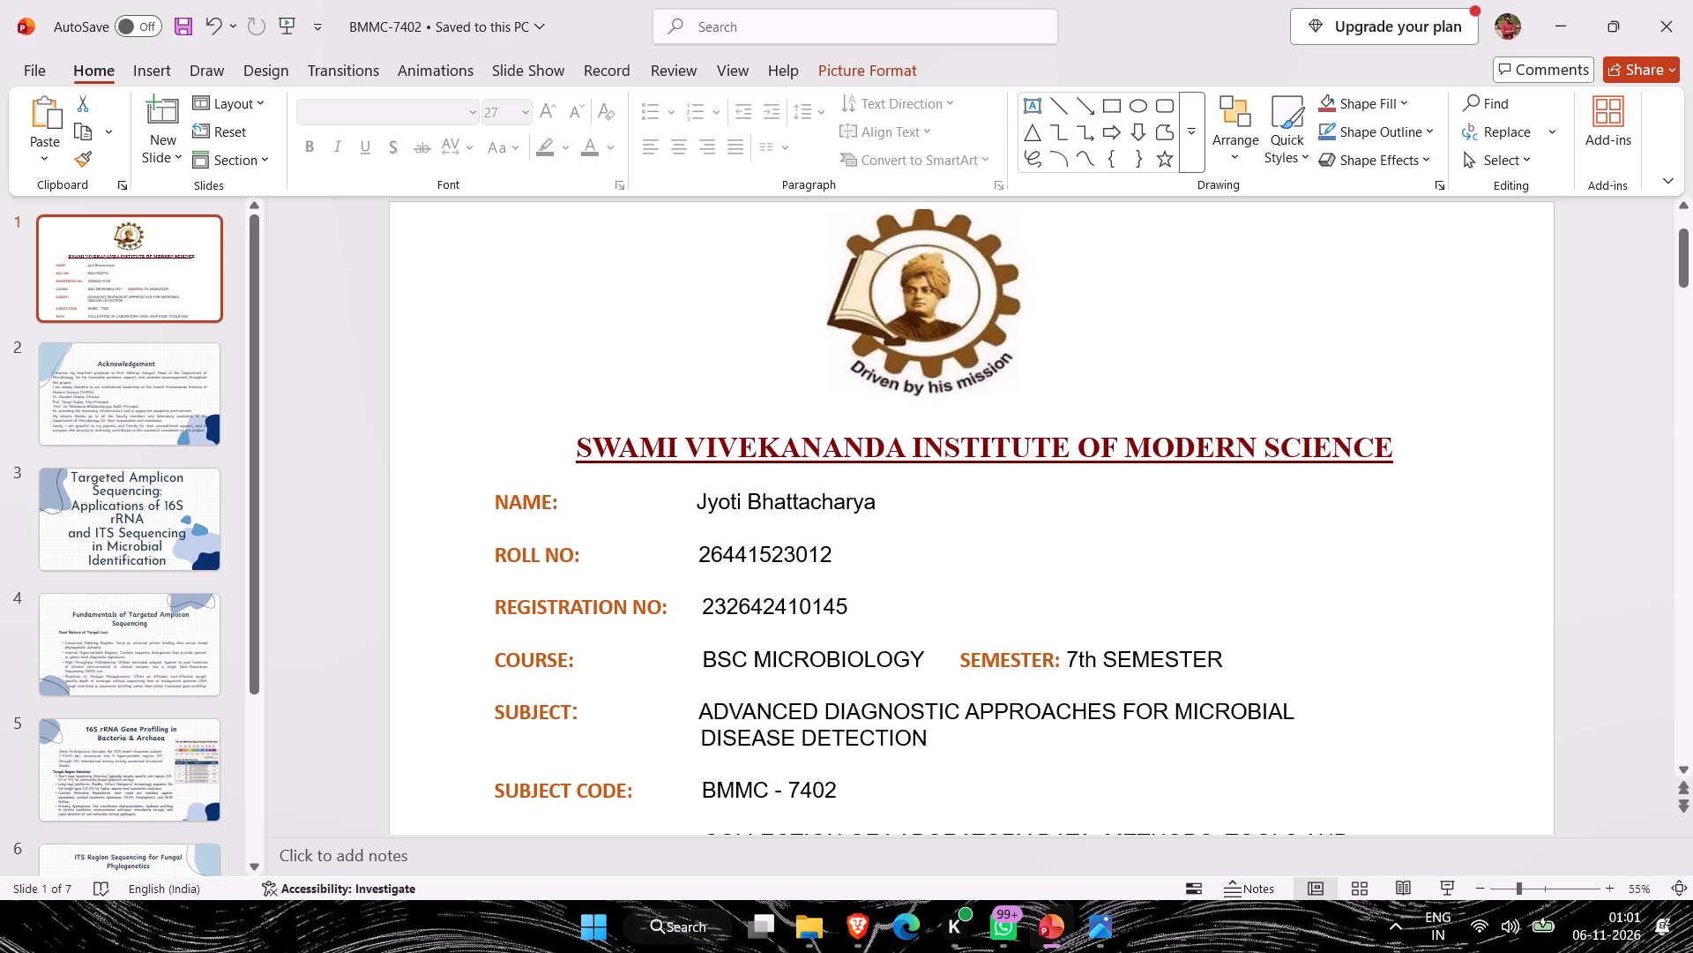
Shift the institute logo slightly to the right so that it is centred over the student details text box.
left_click_drag(936, 302, 957, 303)
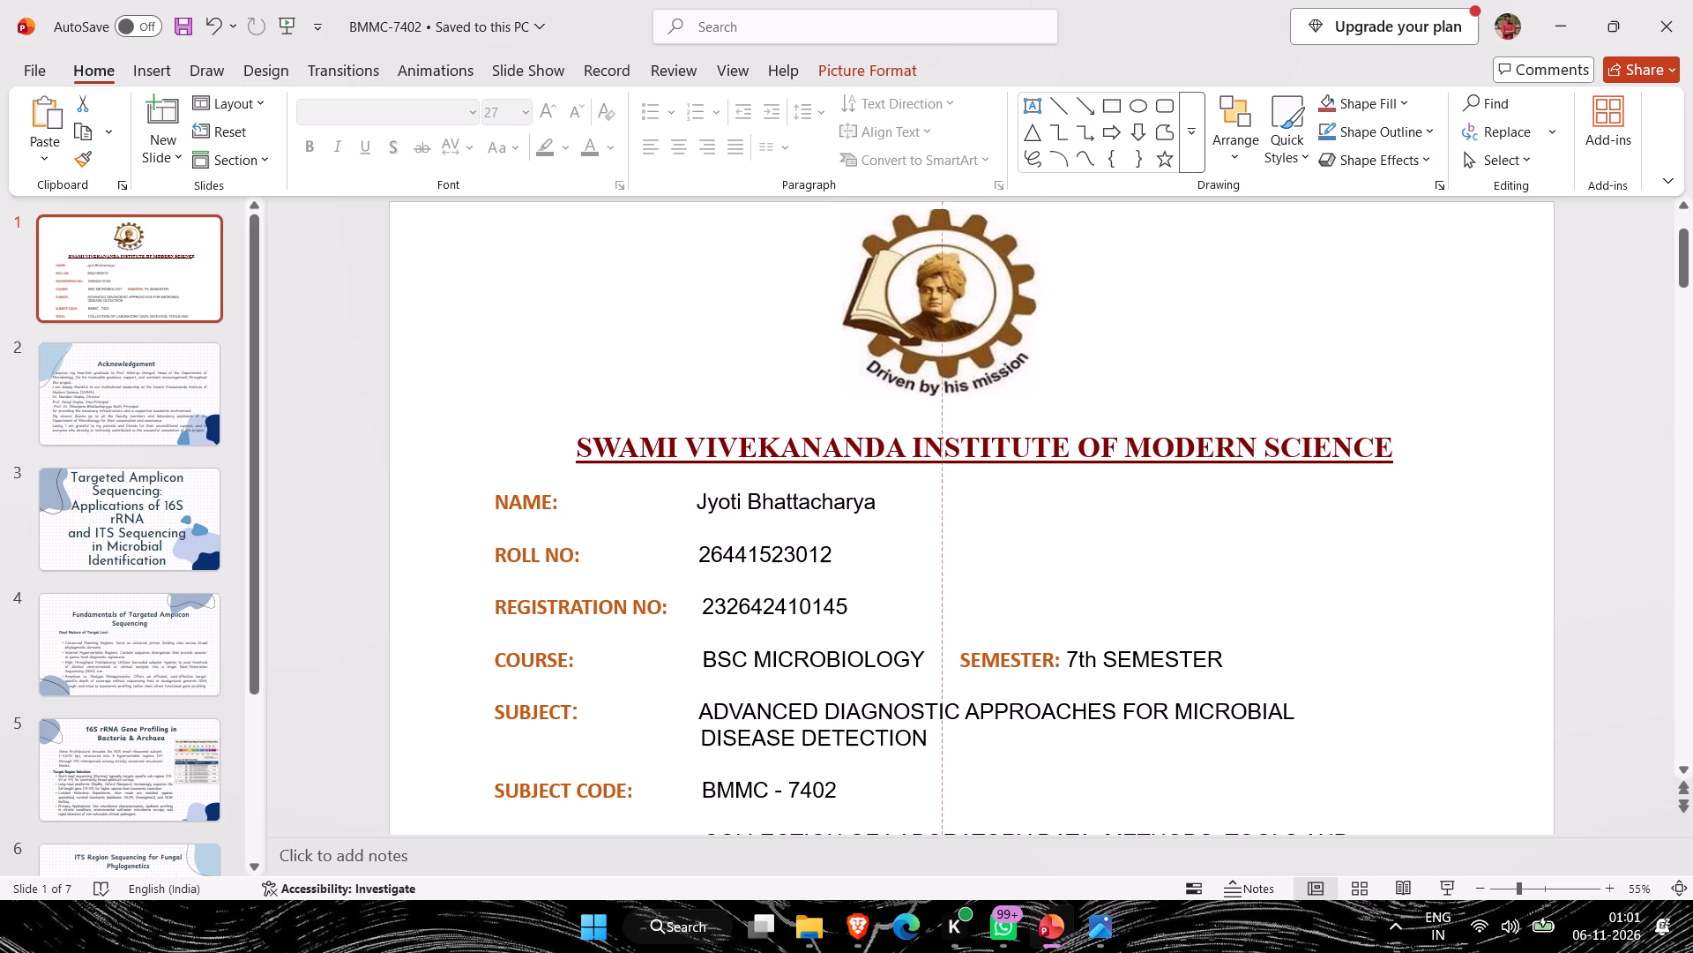
left_click_drag(957, 303, 949, 303)
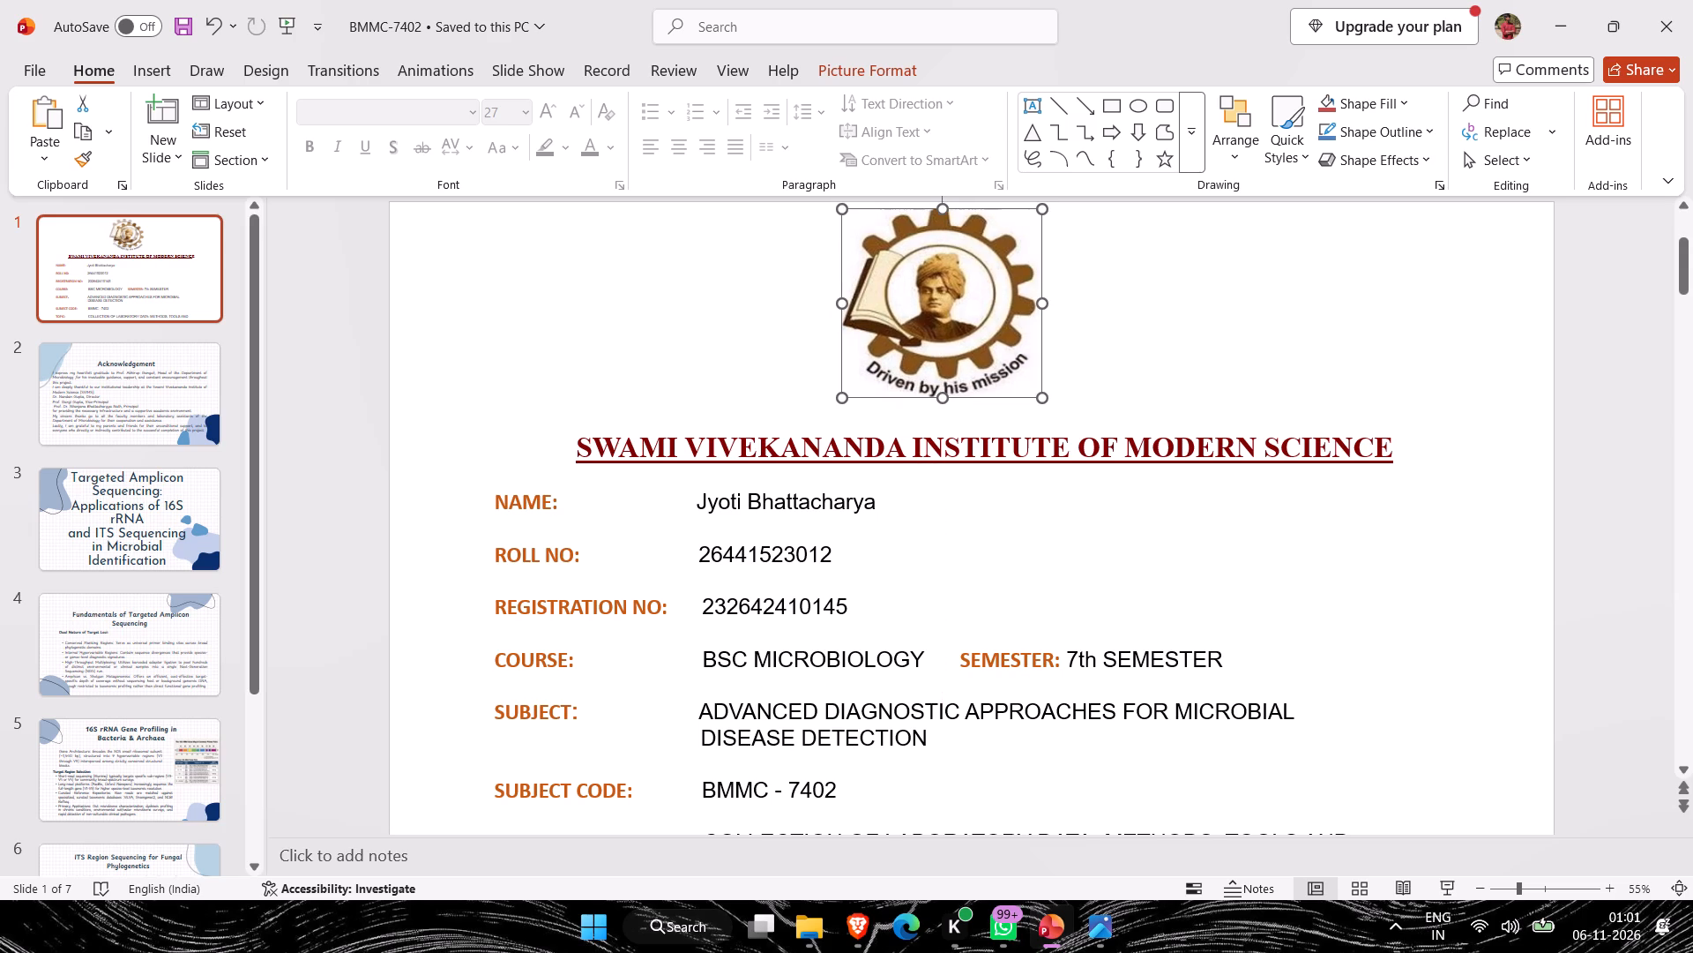
Nudge the SWAMI VIVEKANANDA INSTITUTE OF MODERN SCIENCE heading up four increments so that it sits closer beneath the logo.
left_click(967, 430)
left_click(1020, 424)
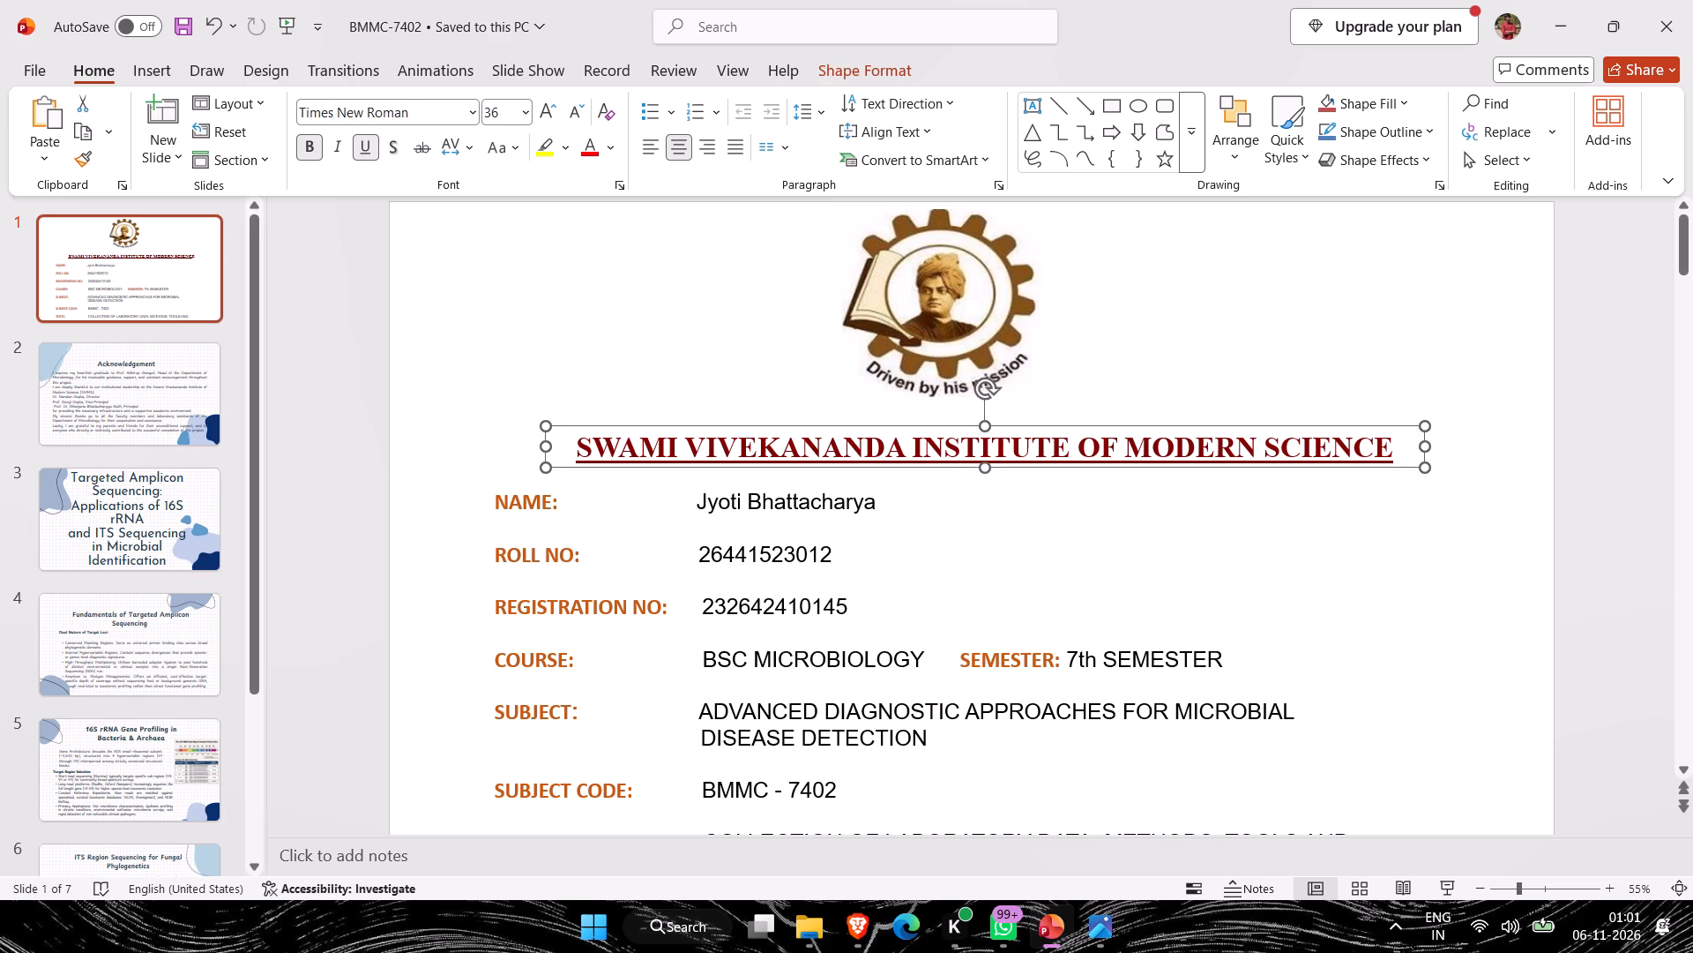
key("Up")
key("Up")
key("Up")
key("Up")
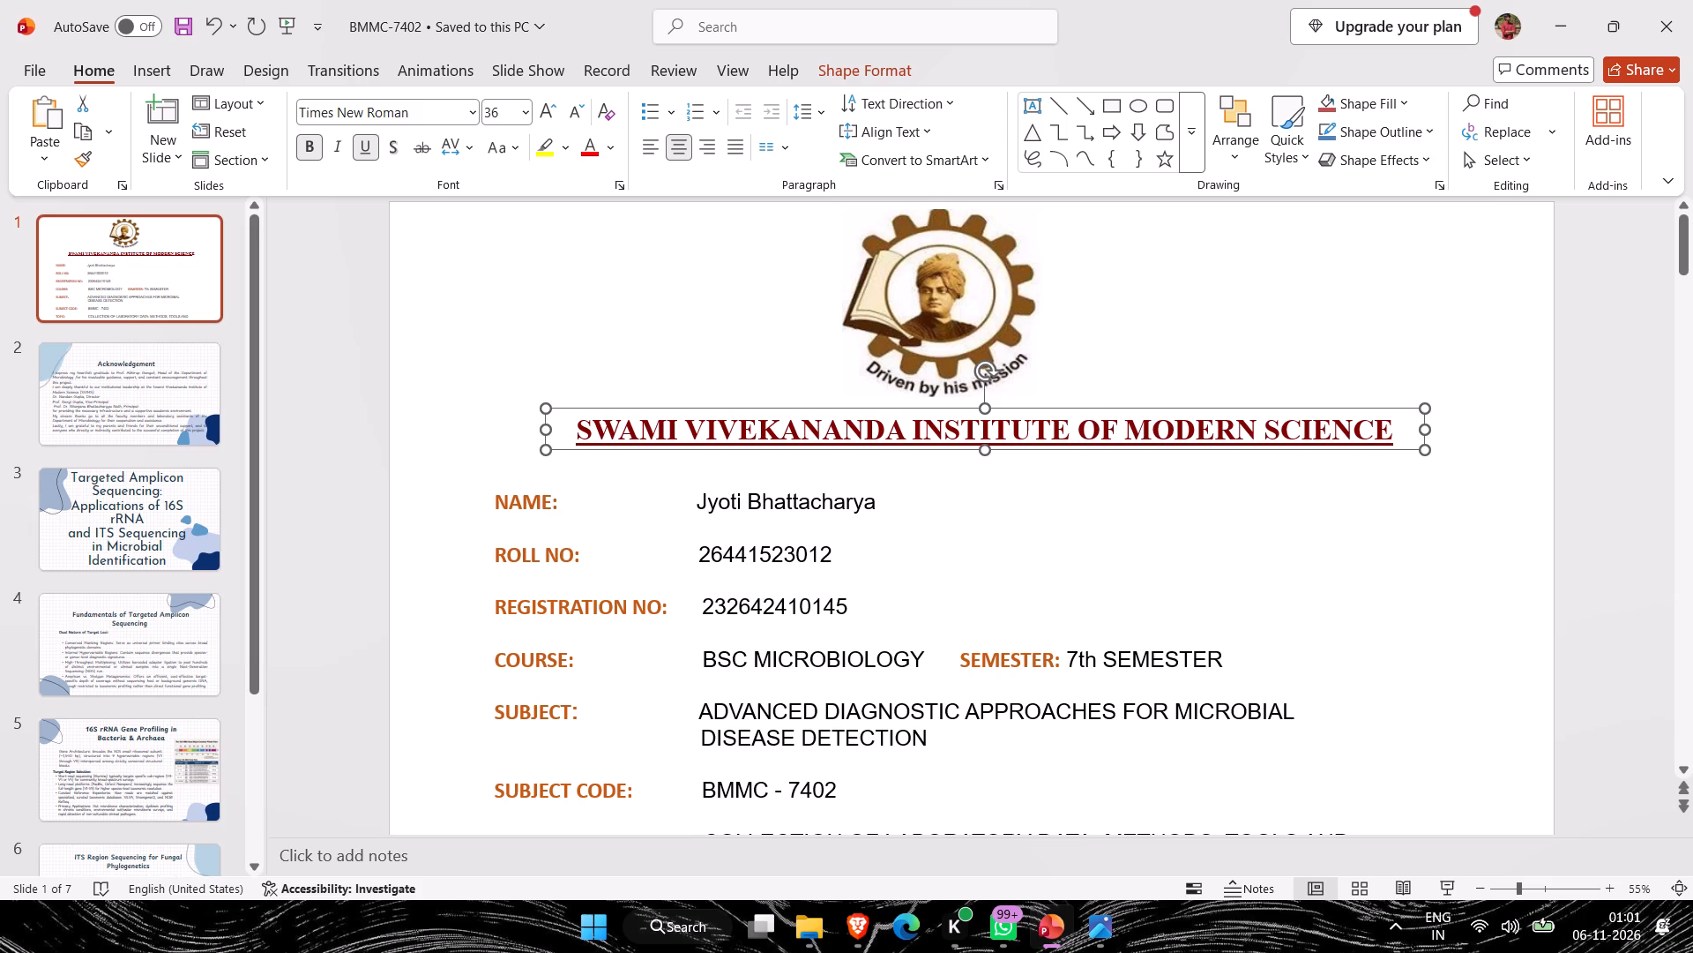
Nudge the student details text box up five increments, closer to the institute name heading.
left_click(912, 507)
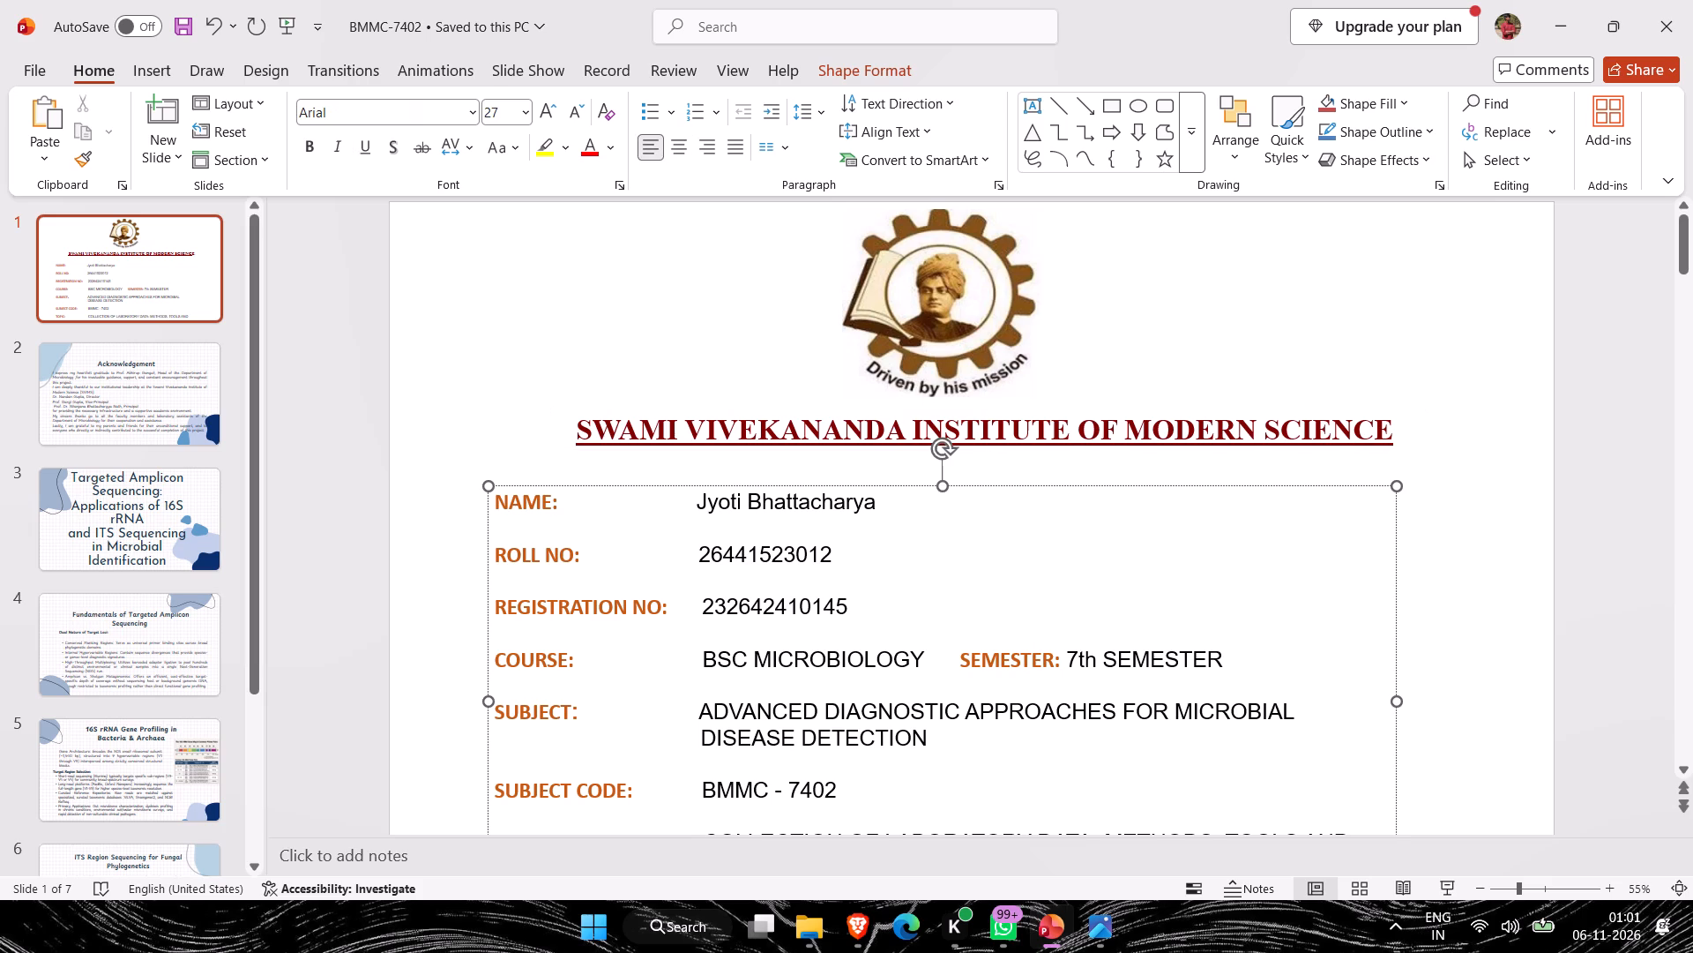
left_click(893, 487)
key("Up")
key("Up")
key("Up")
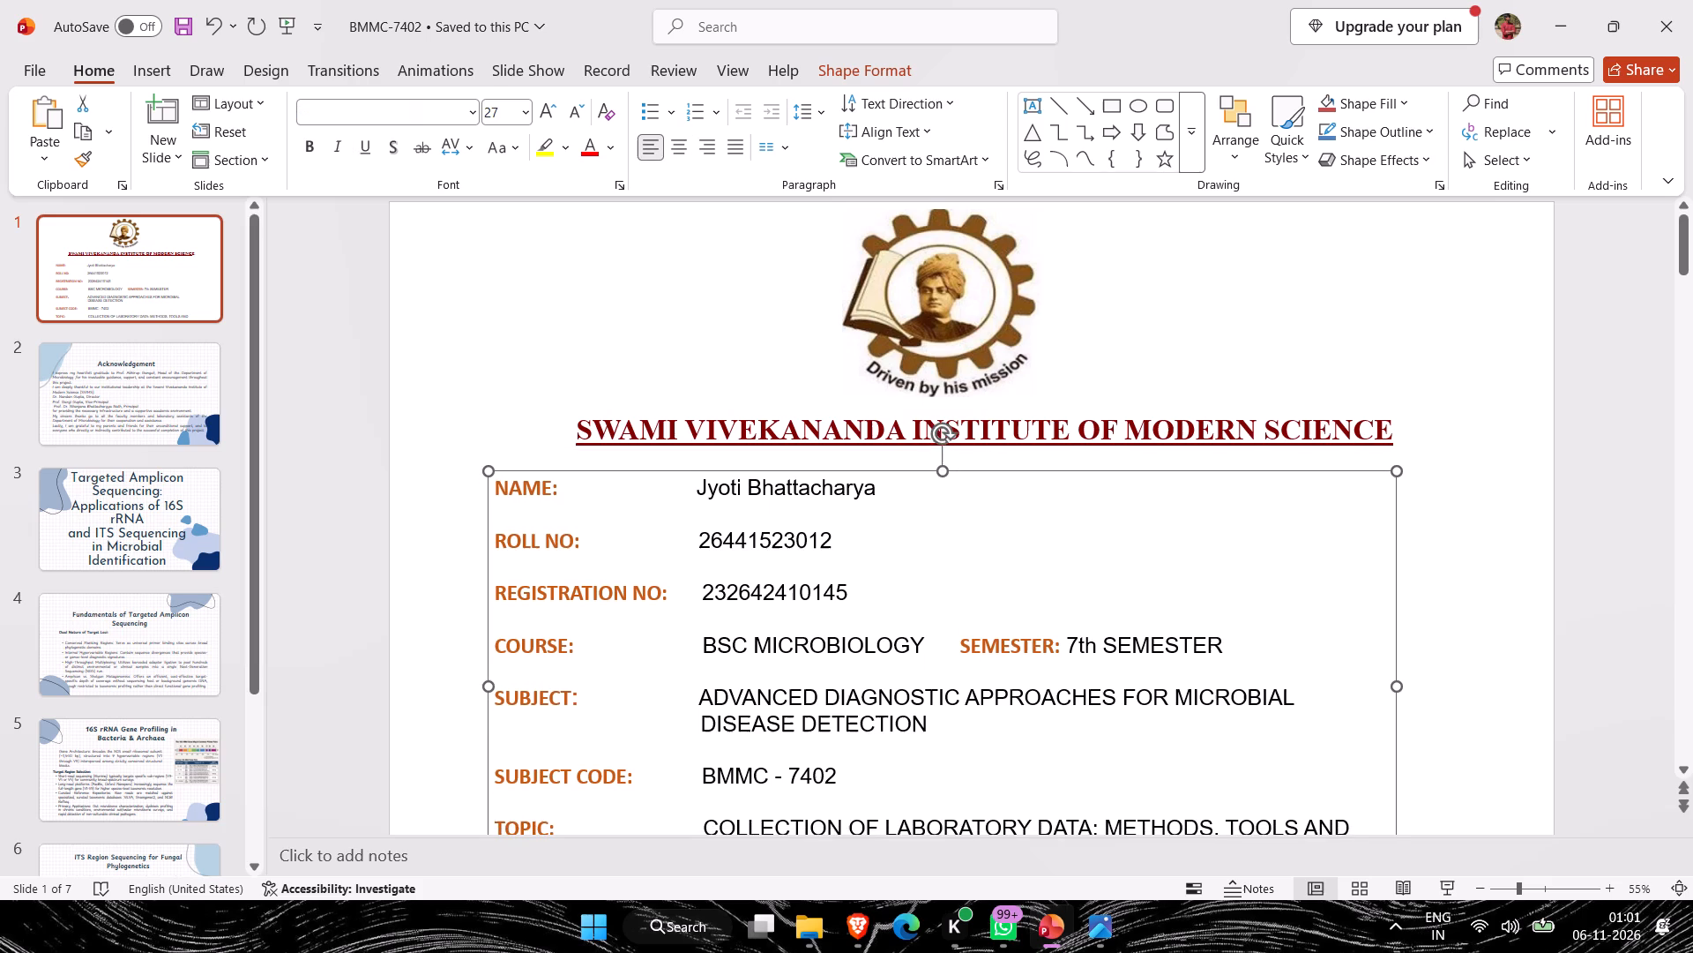
key("Up")
key("Up")
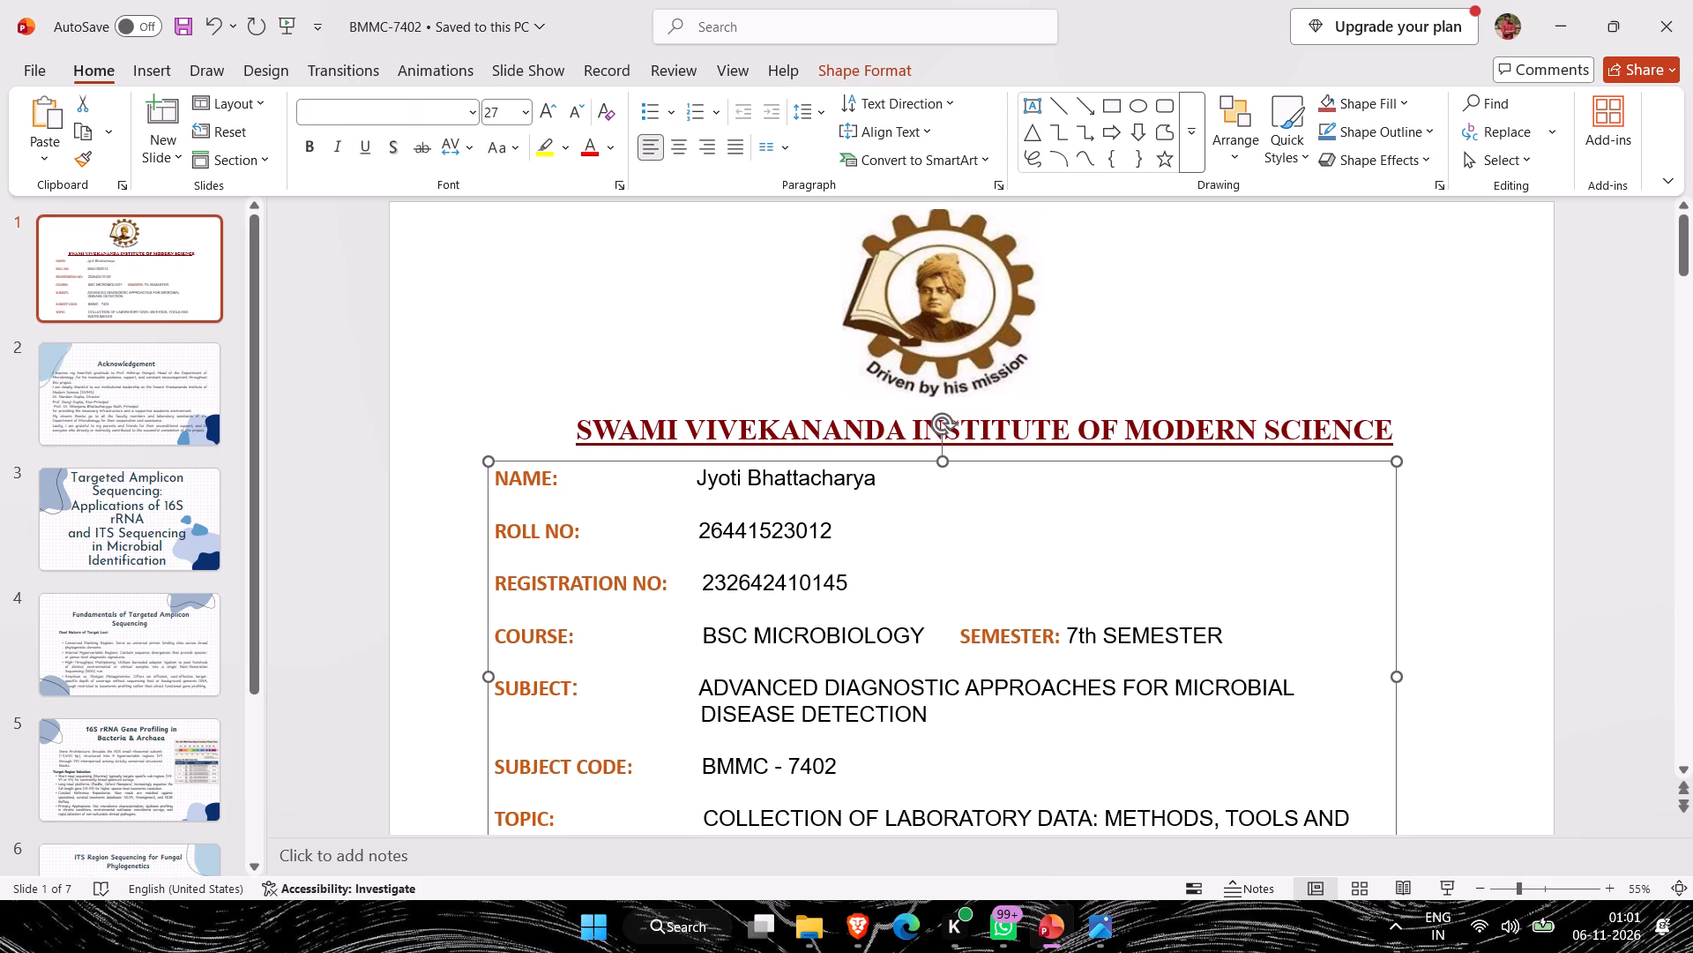
Select the registration number value in the front page details.
double_click(788, 578)
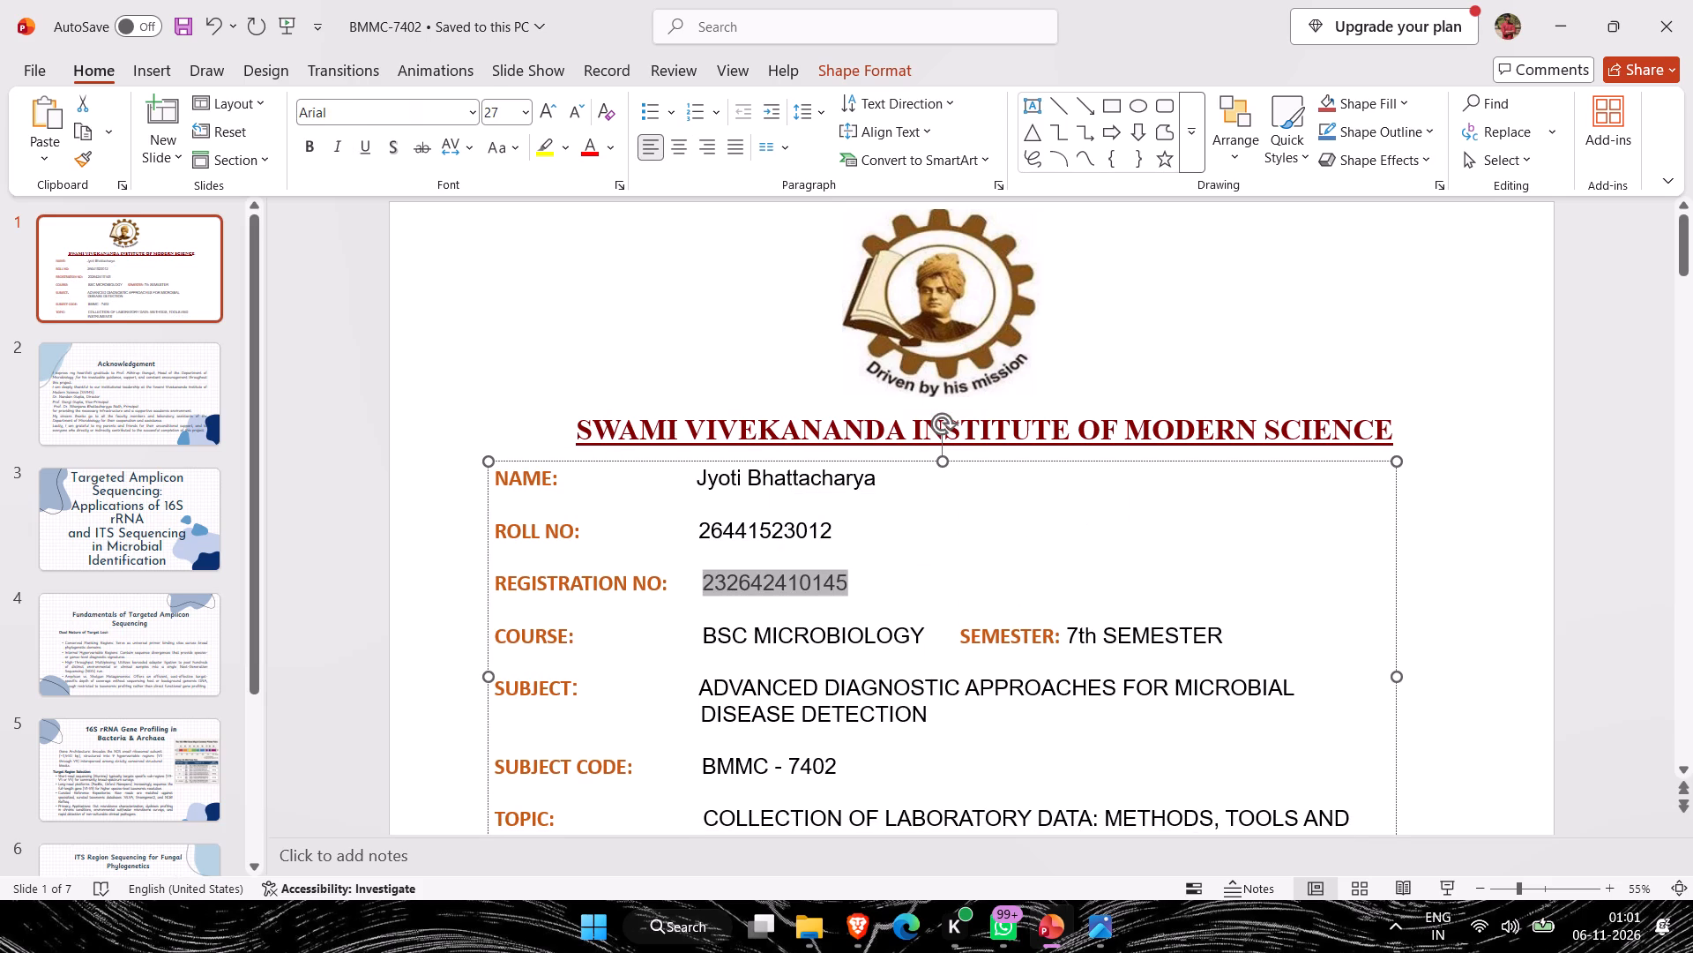
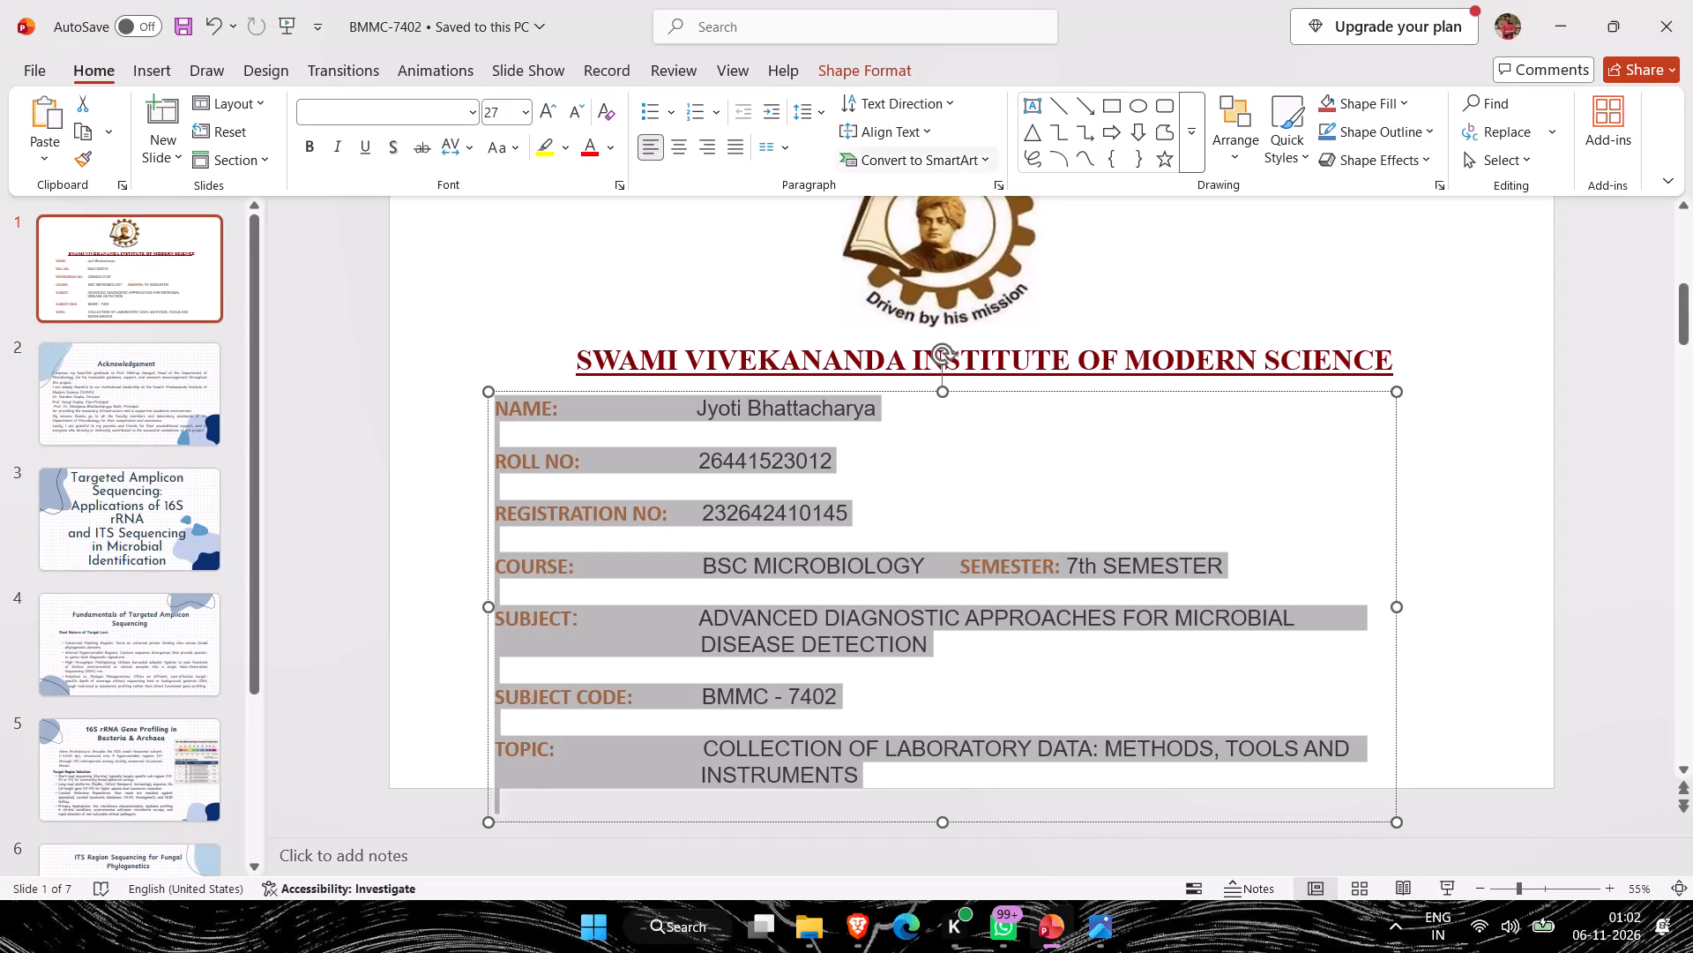
Set the spacing before the paragraphs in the selected student details text to 0.2 pt.
left_click(815, 116)
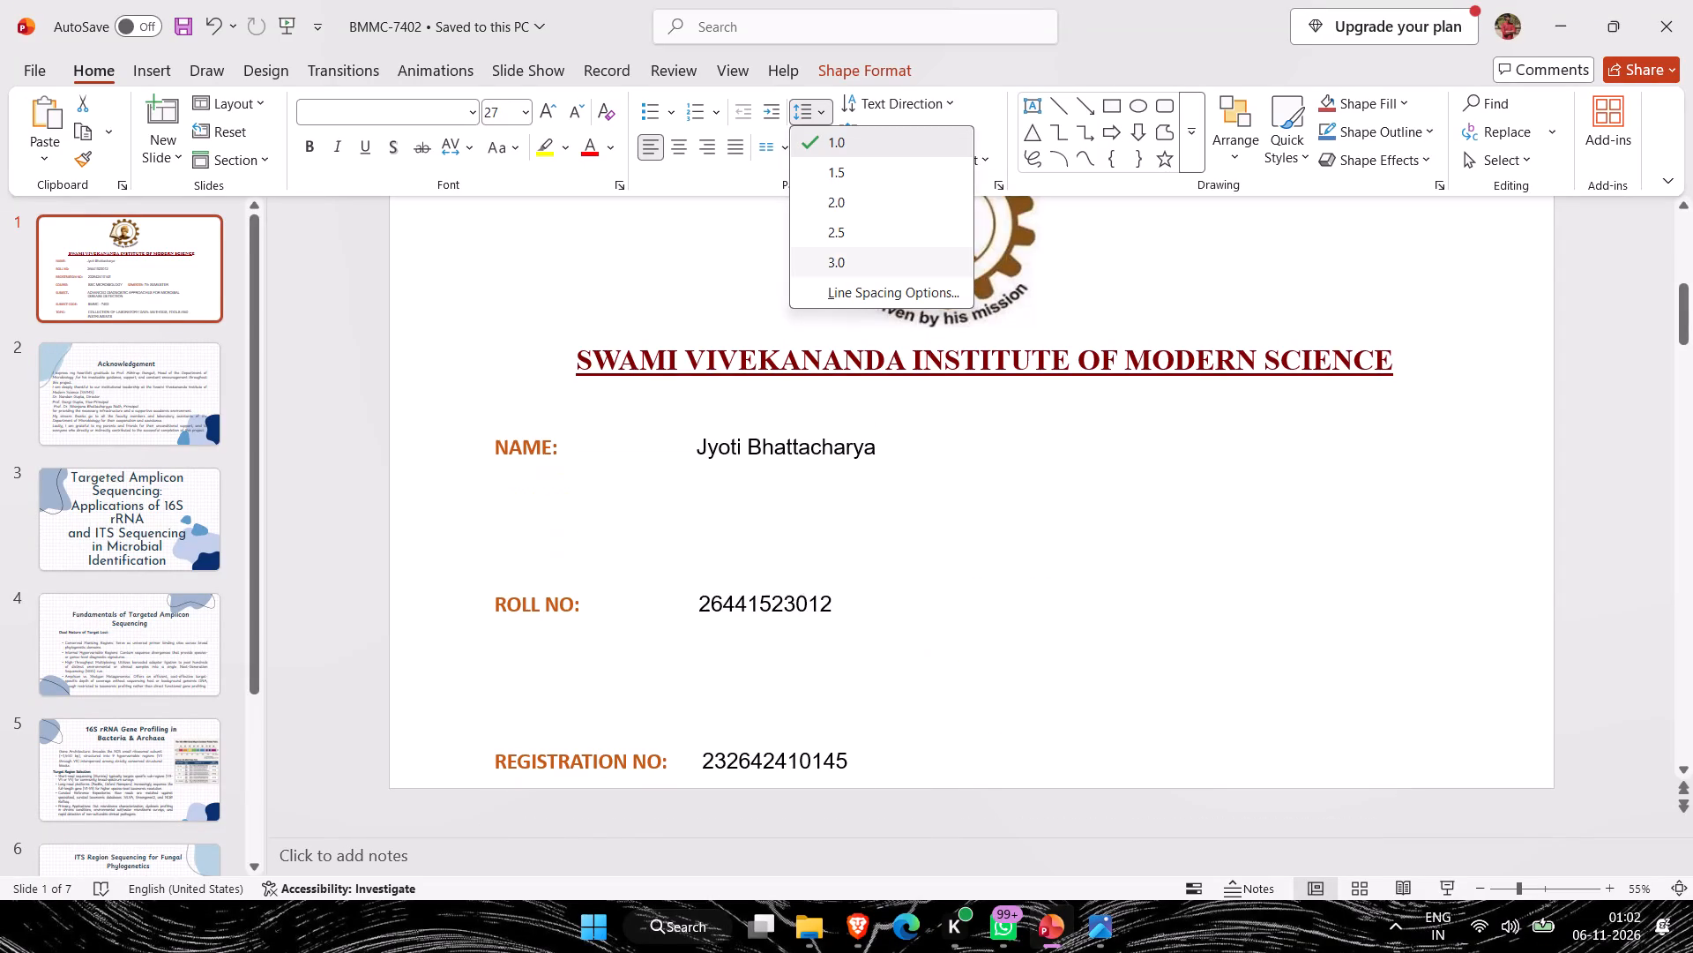
left_click(839, 284)
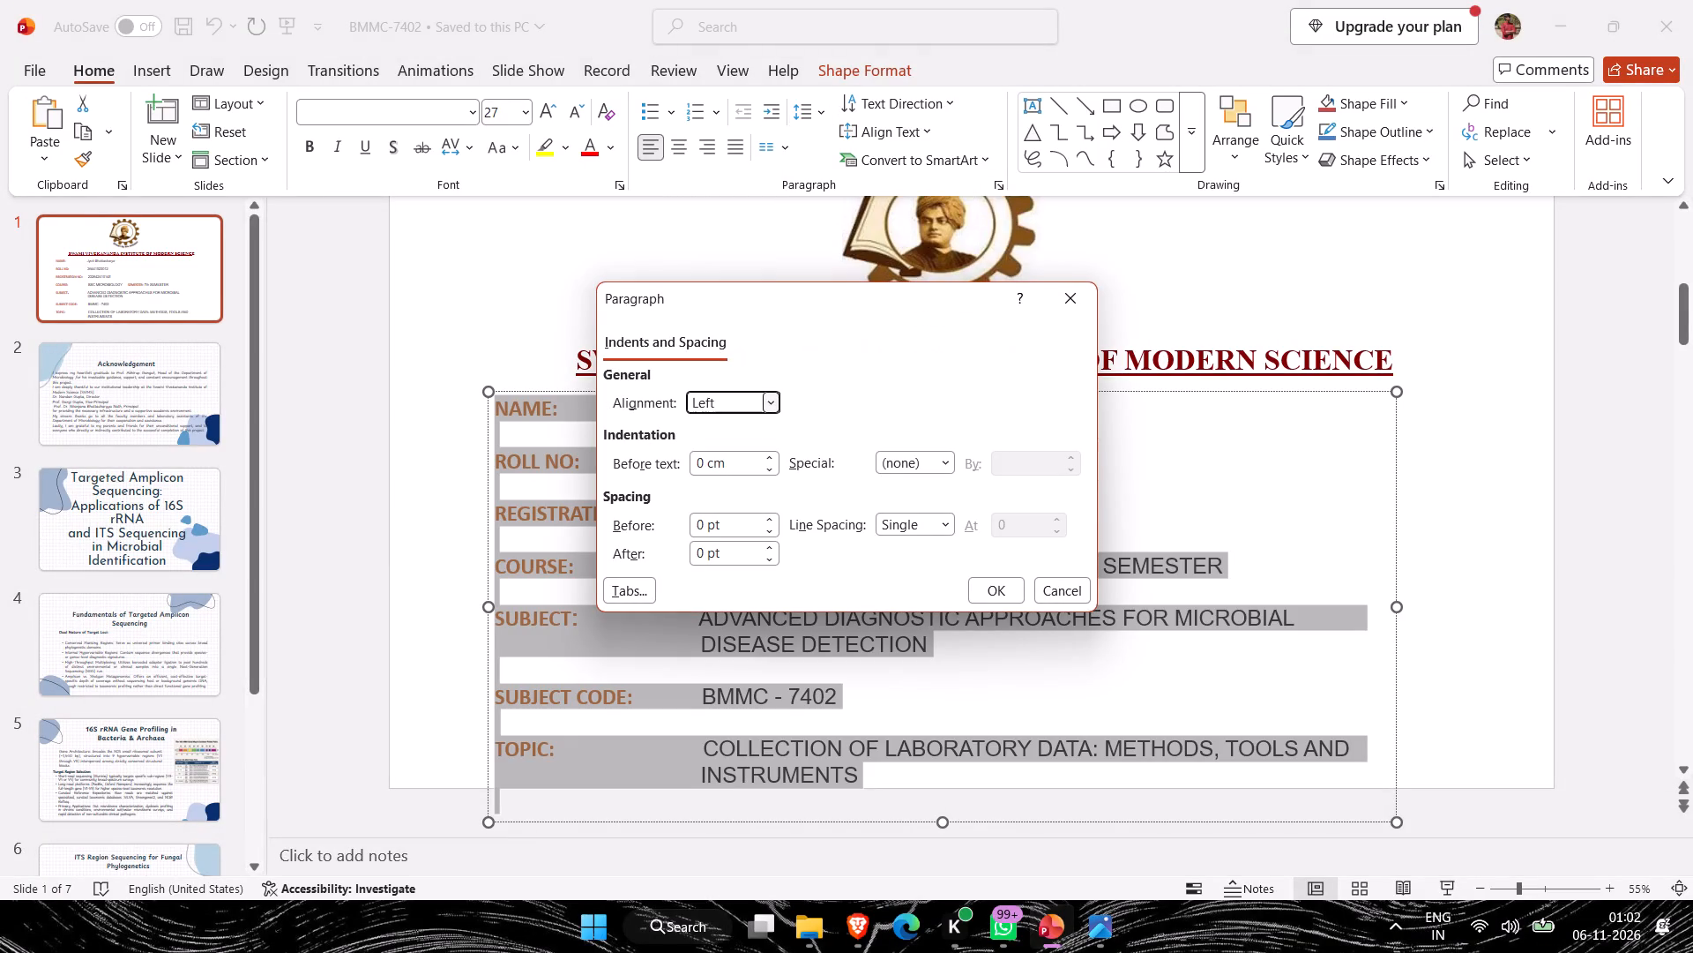
left_click_drag(884, 294, 1251, 229)
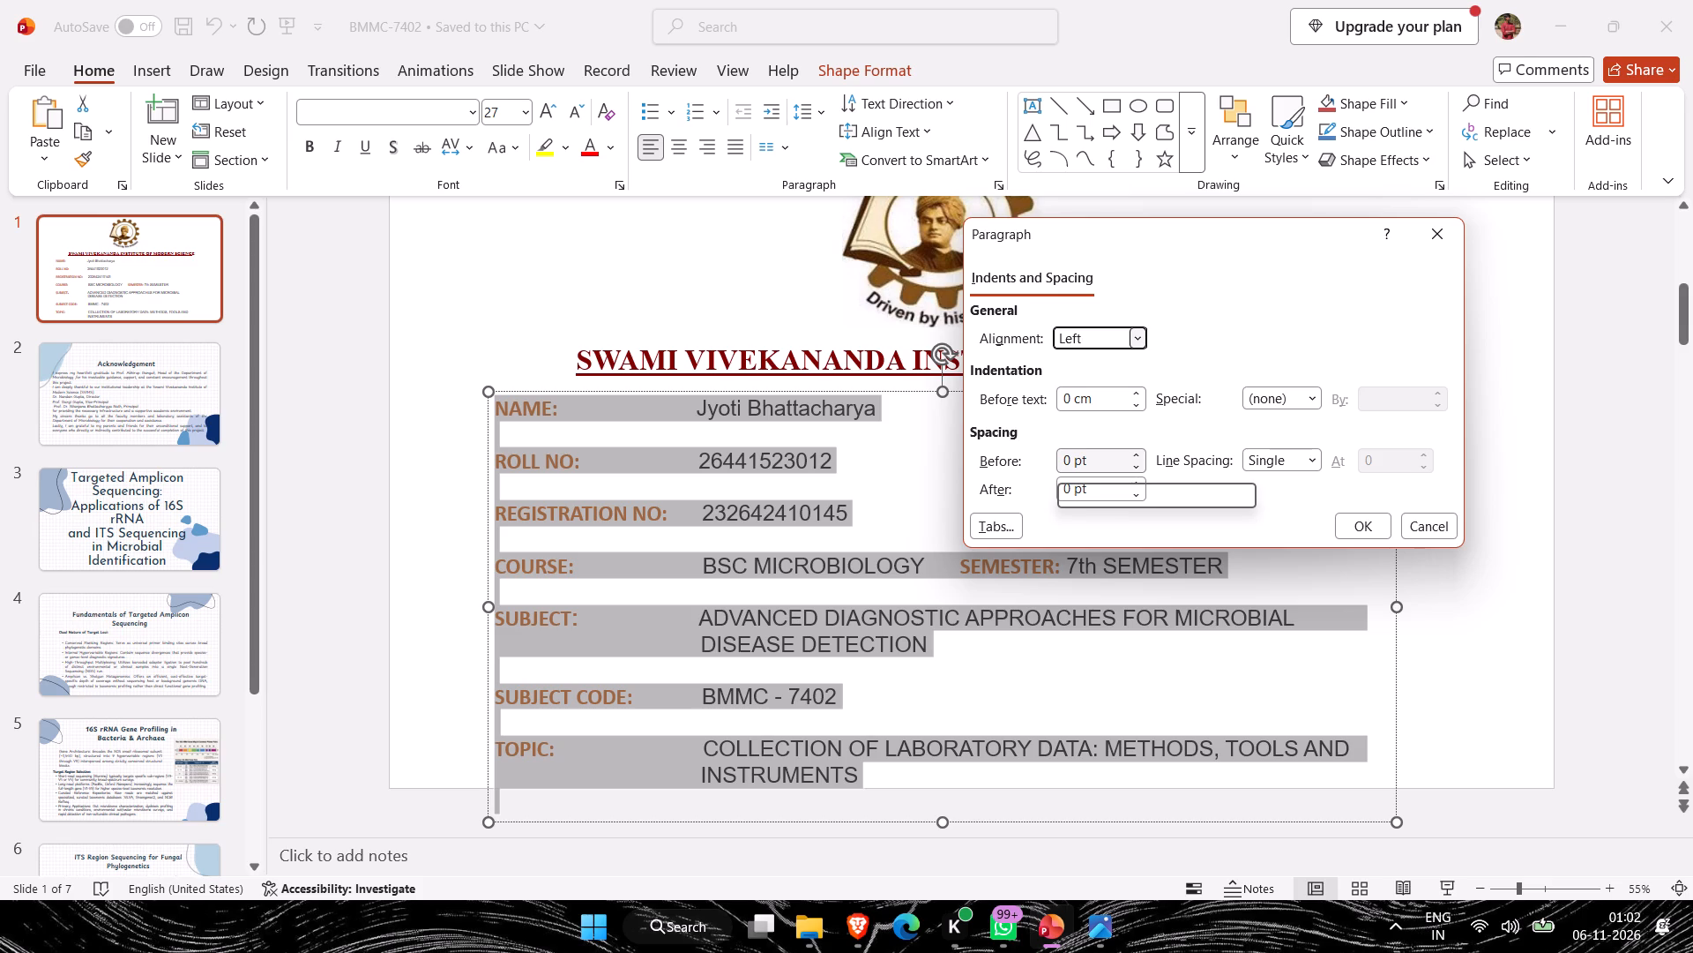
left_click(1277, 450)
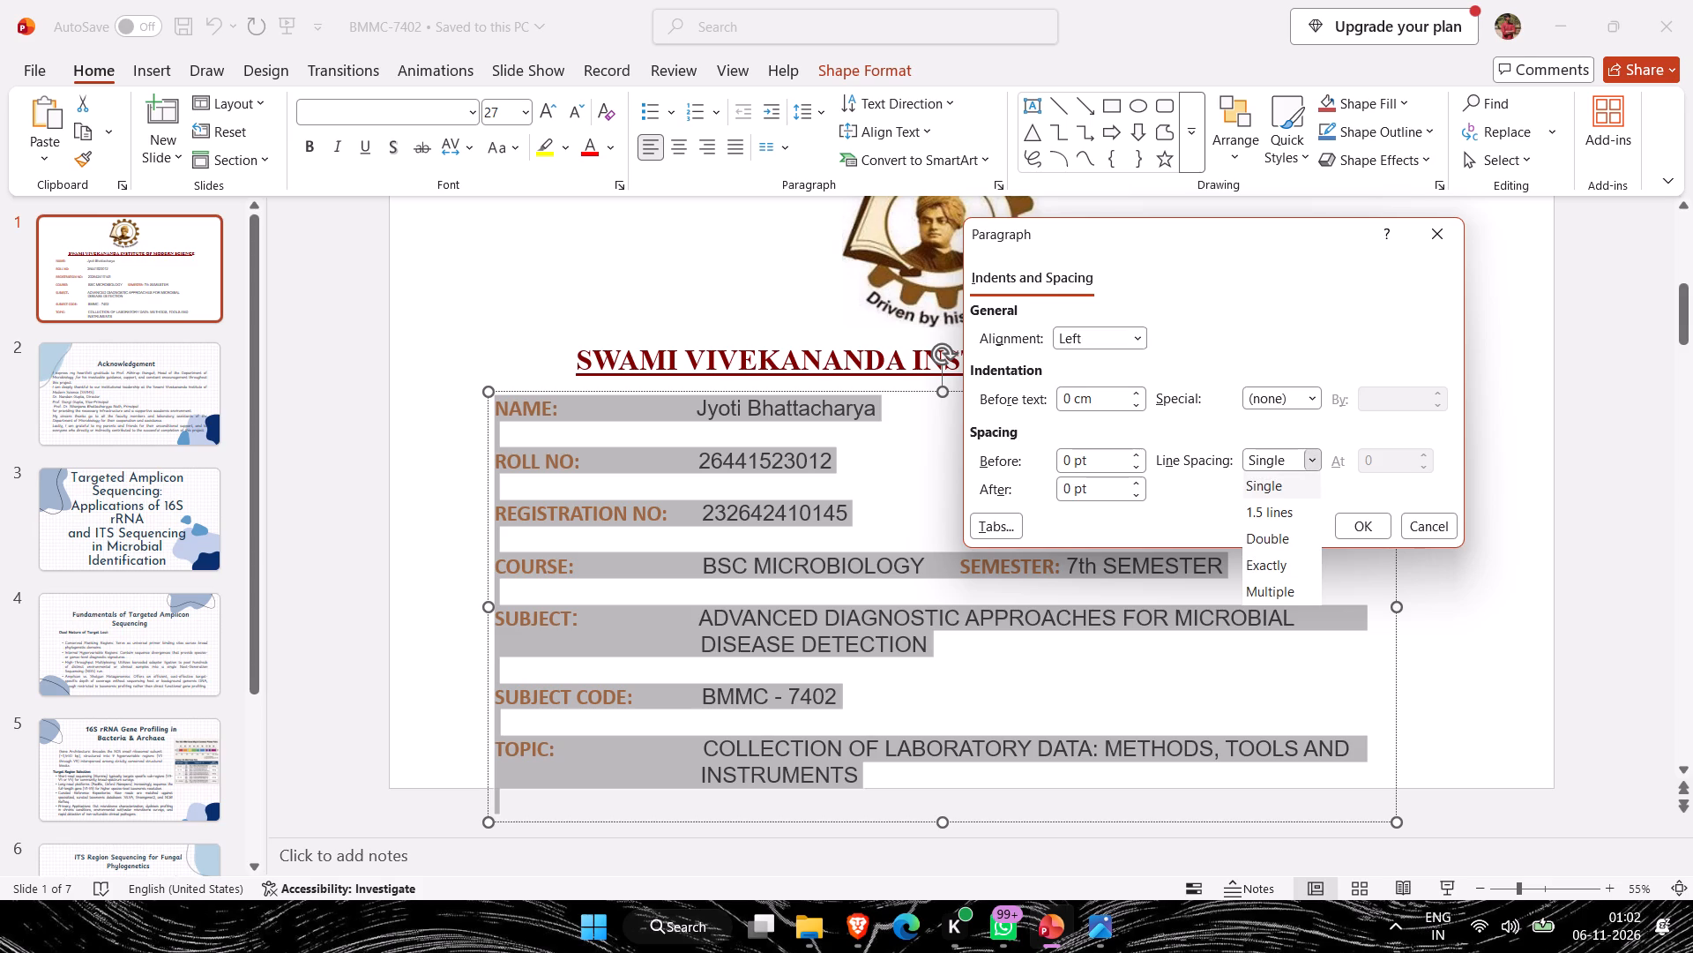
left_click(1130, 467)
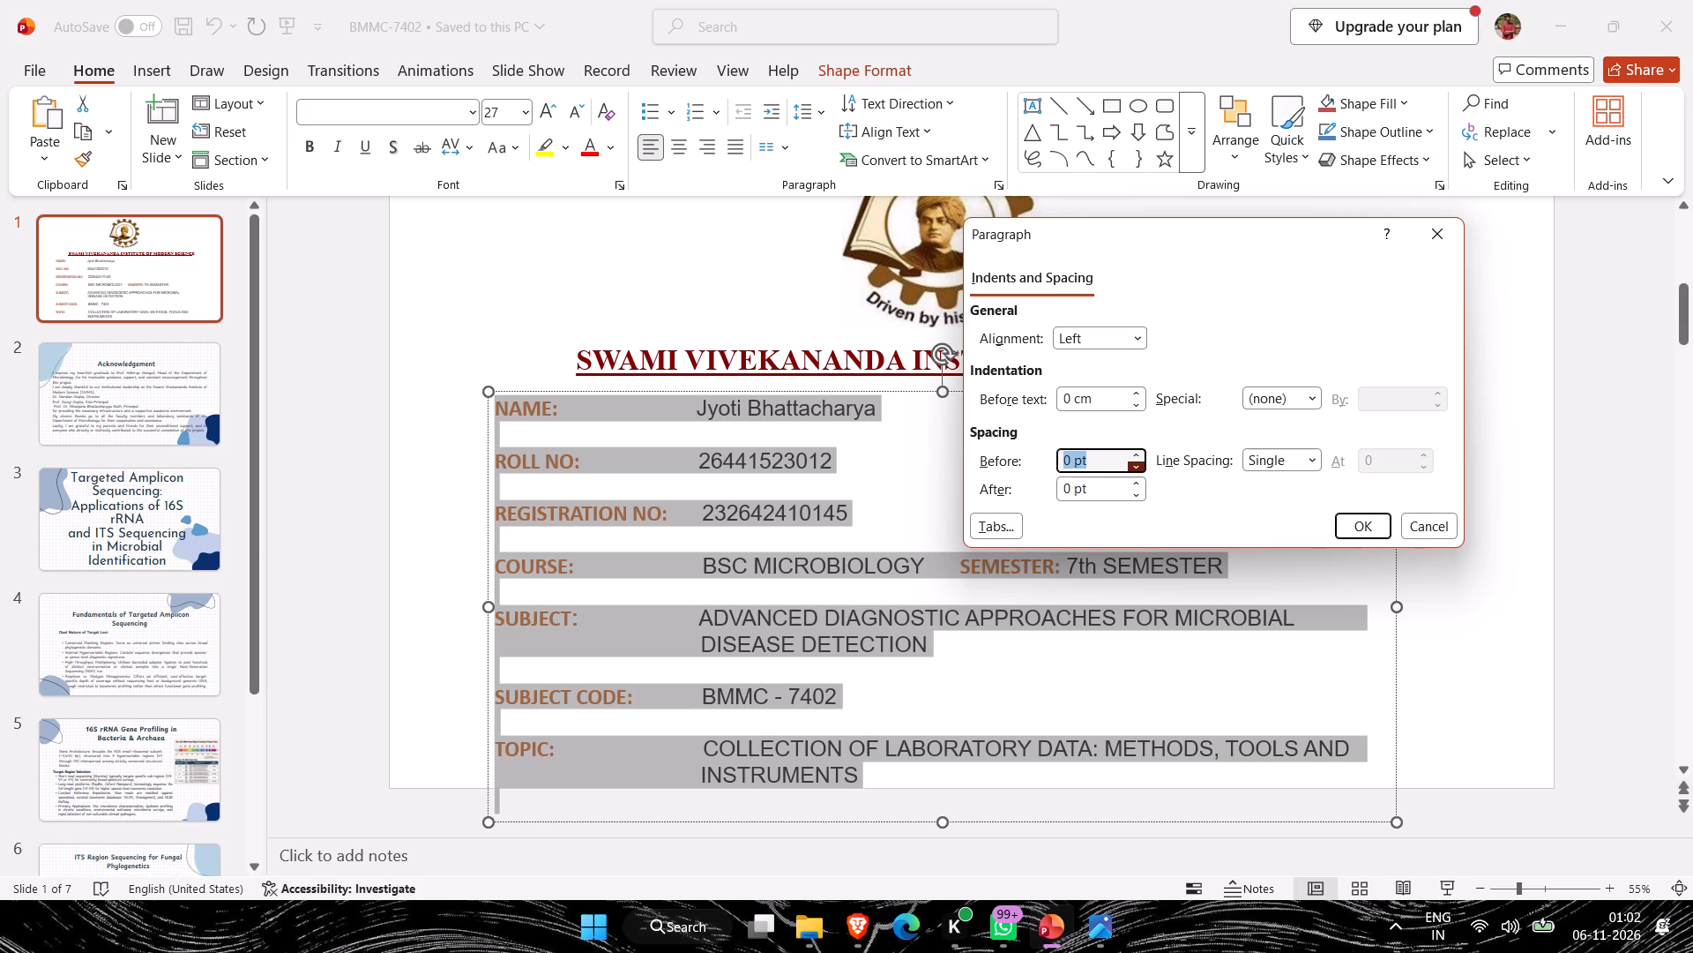
left_click(1072, 461)
key("period")
key("2")
left_click(1341, 521)
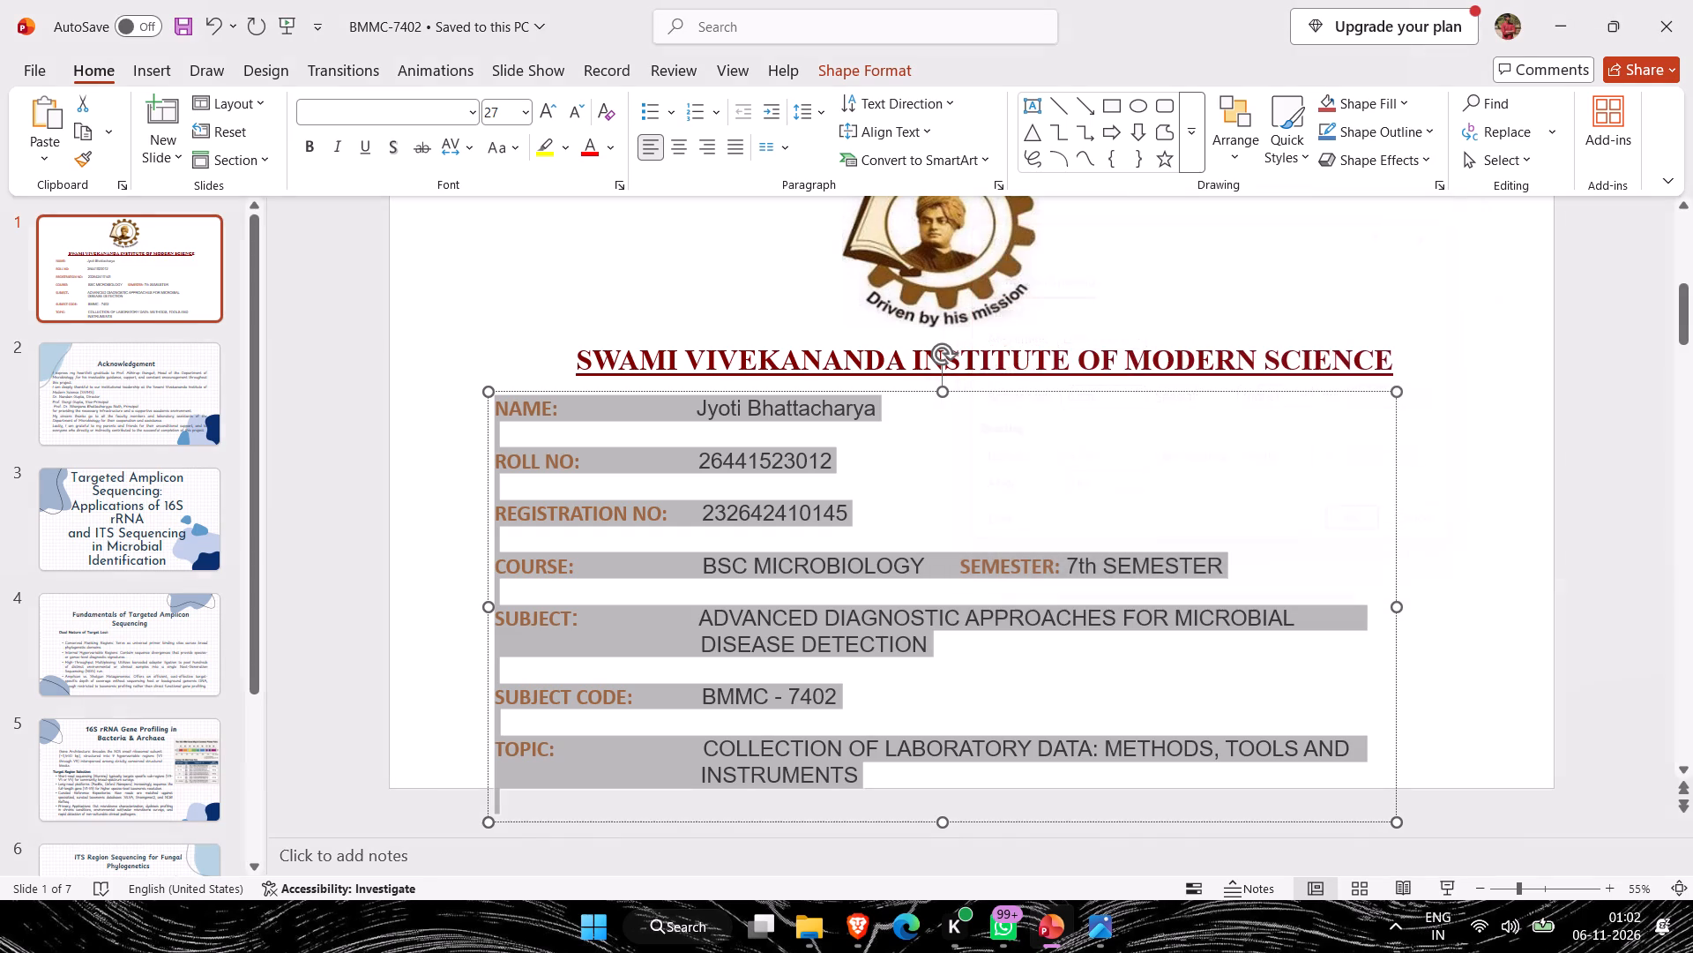
left_click(1471, 539)
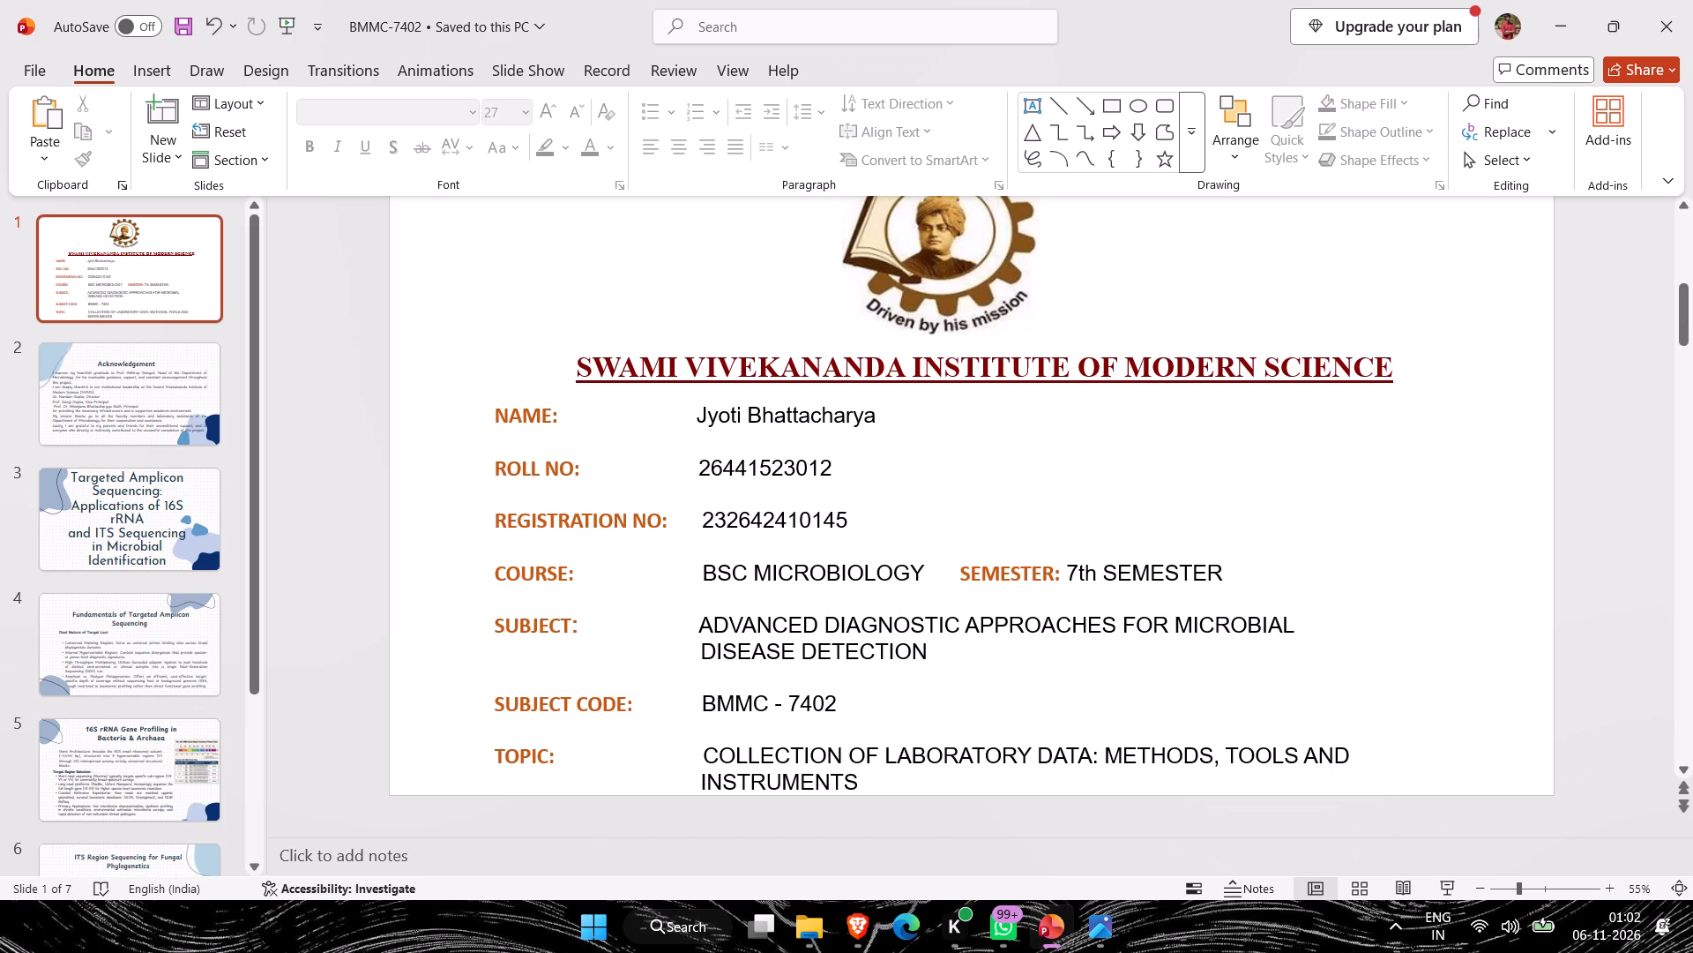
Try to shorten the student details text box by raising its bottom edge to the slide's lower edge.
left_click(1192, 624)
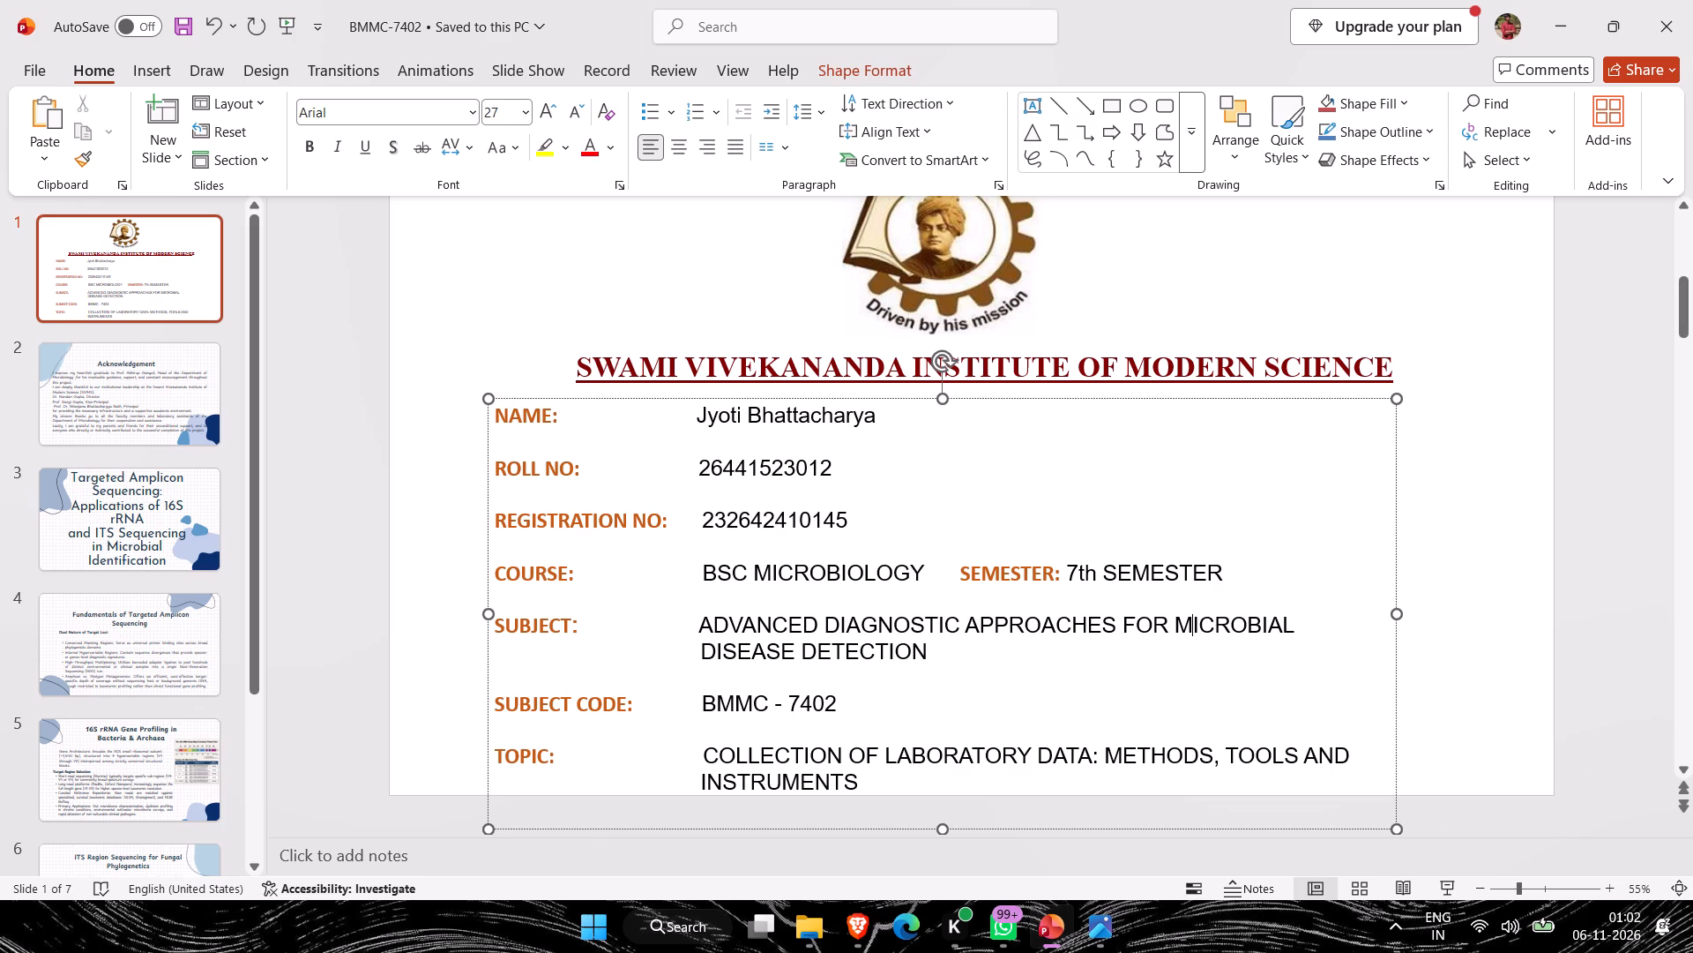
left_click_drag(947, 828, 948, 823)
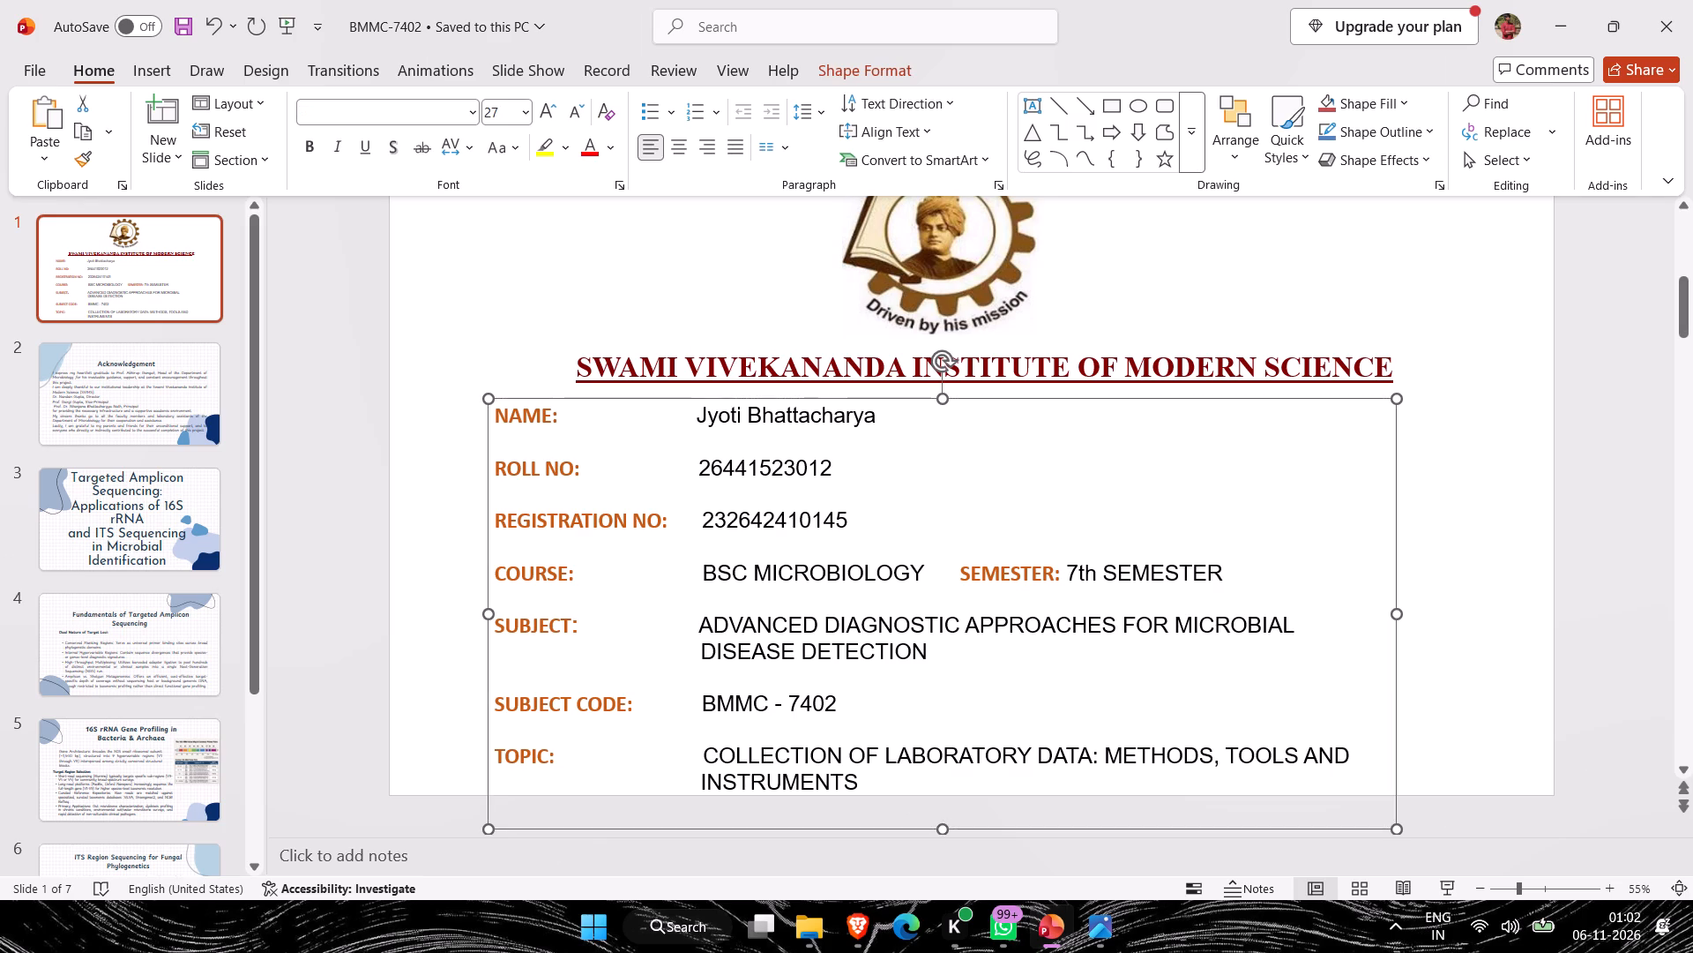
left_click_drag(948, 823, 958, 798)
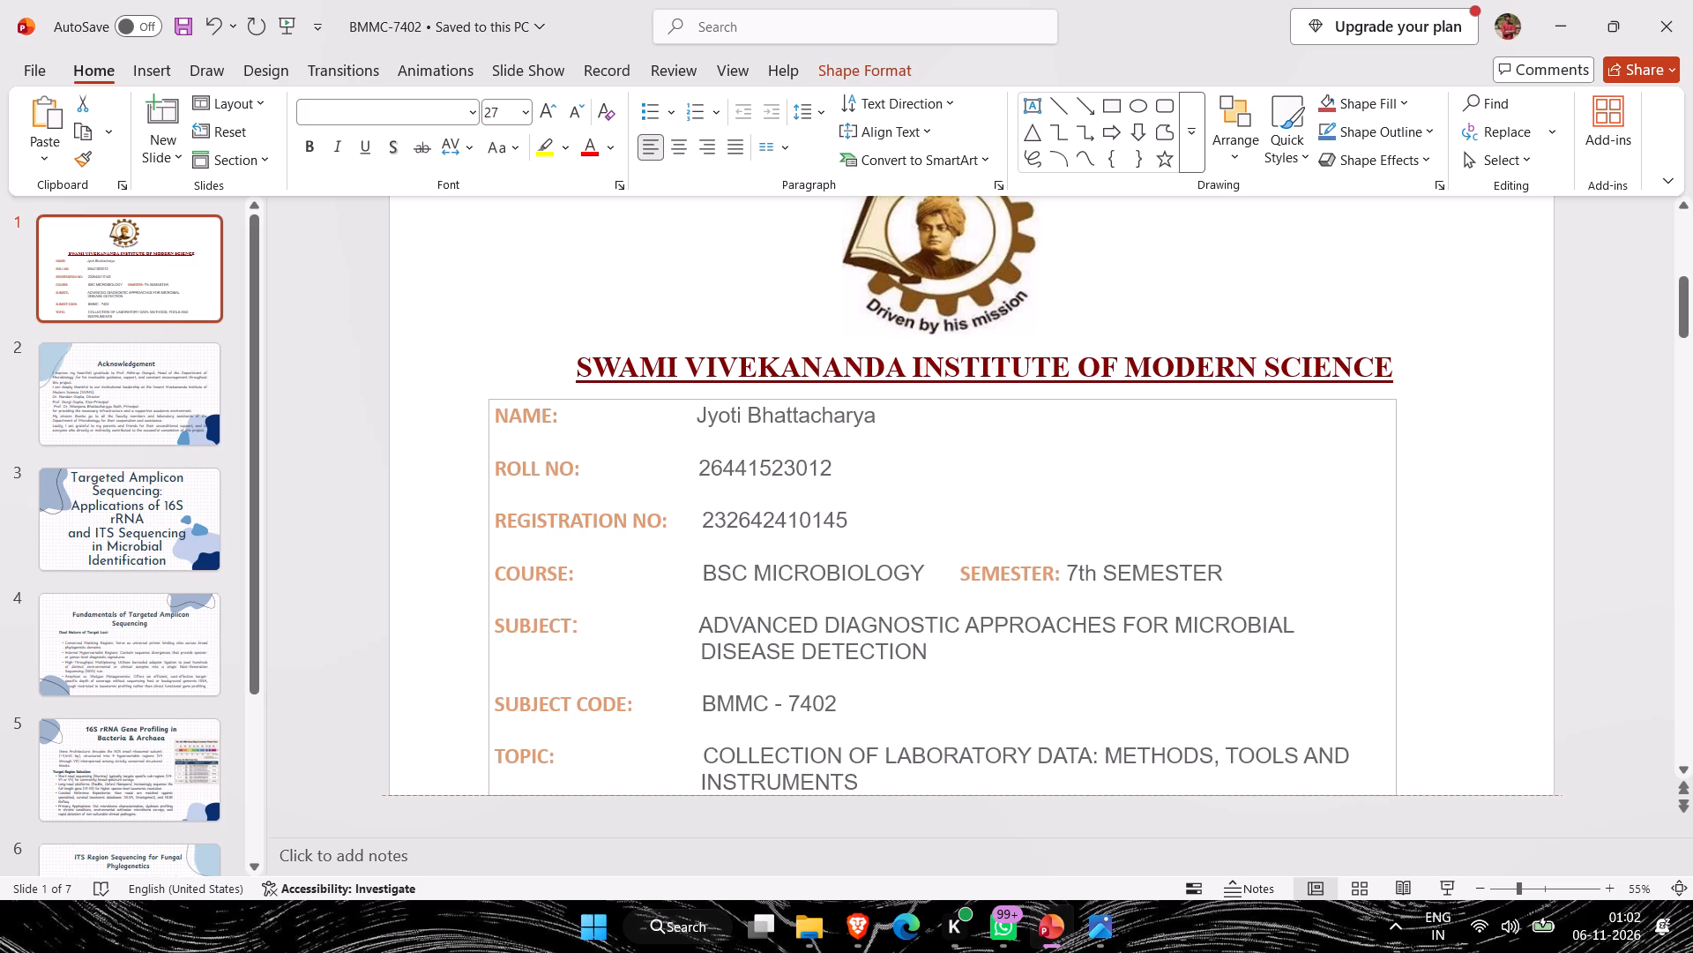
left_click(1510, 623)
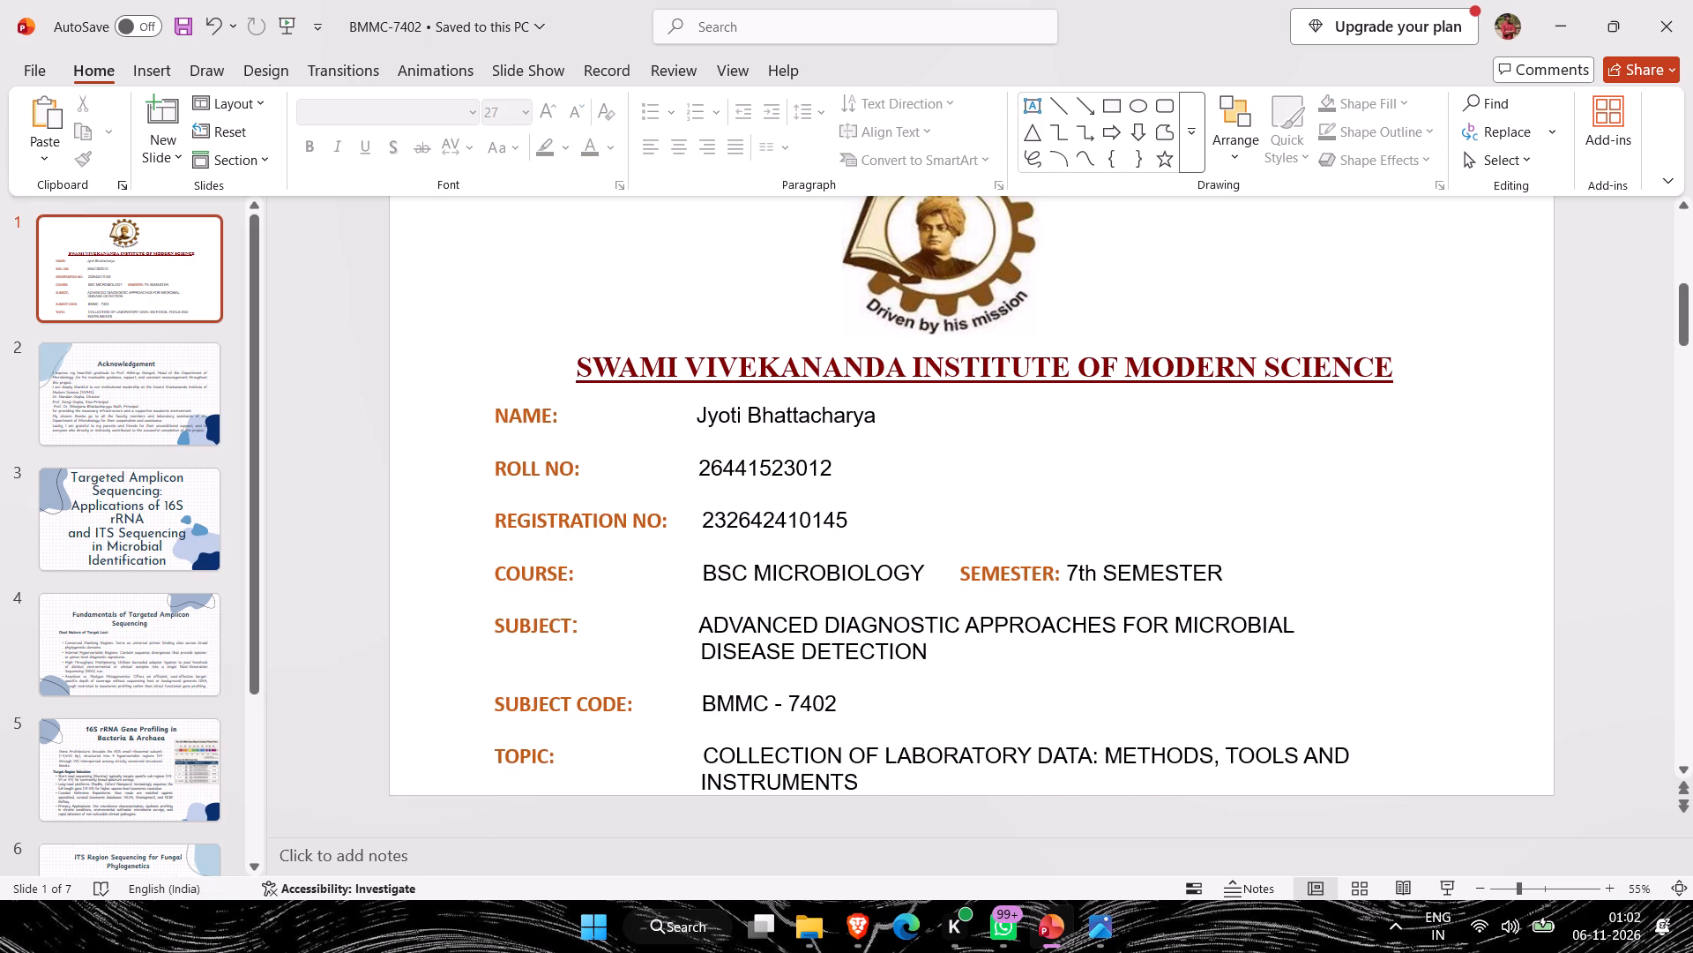
Switch to Photos and check the student's assigned topic in the BMMC7402 assignment list, 13.jpeg, and return to the presentation.
key("alt+Tab")
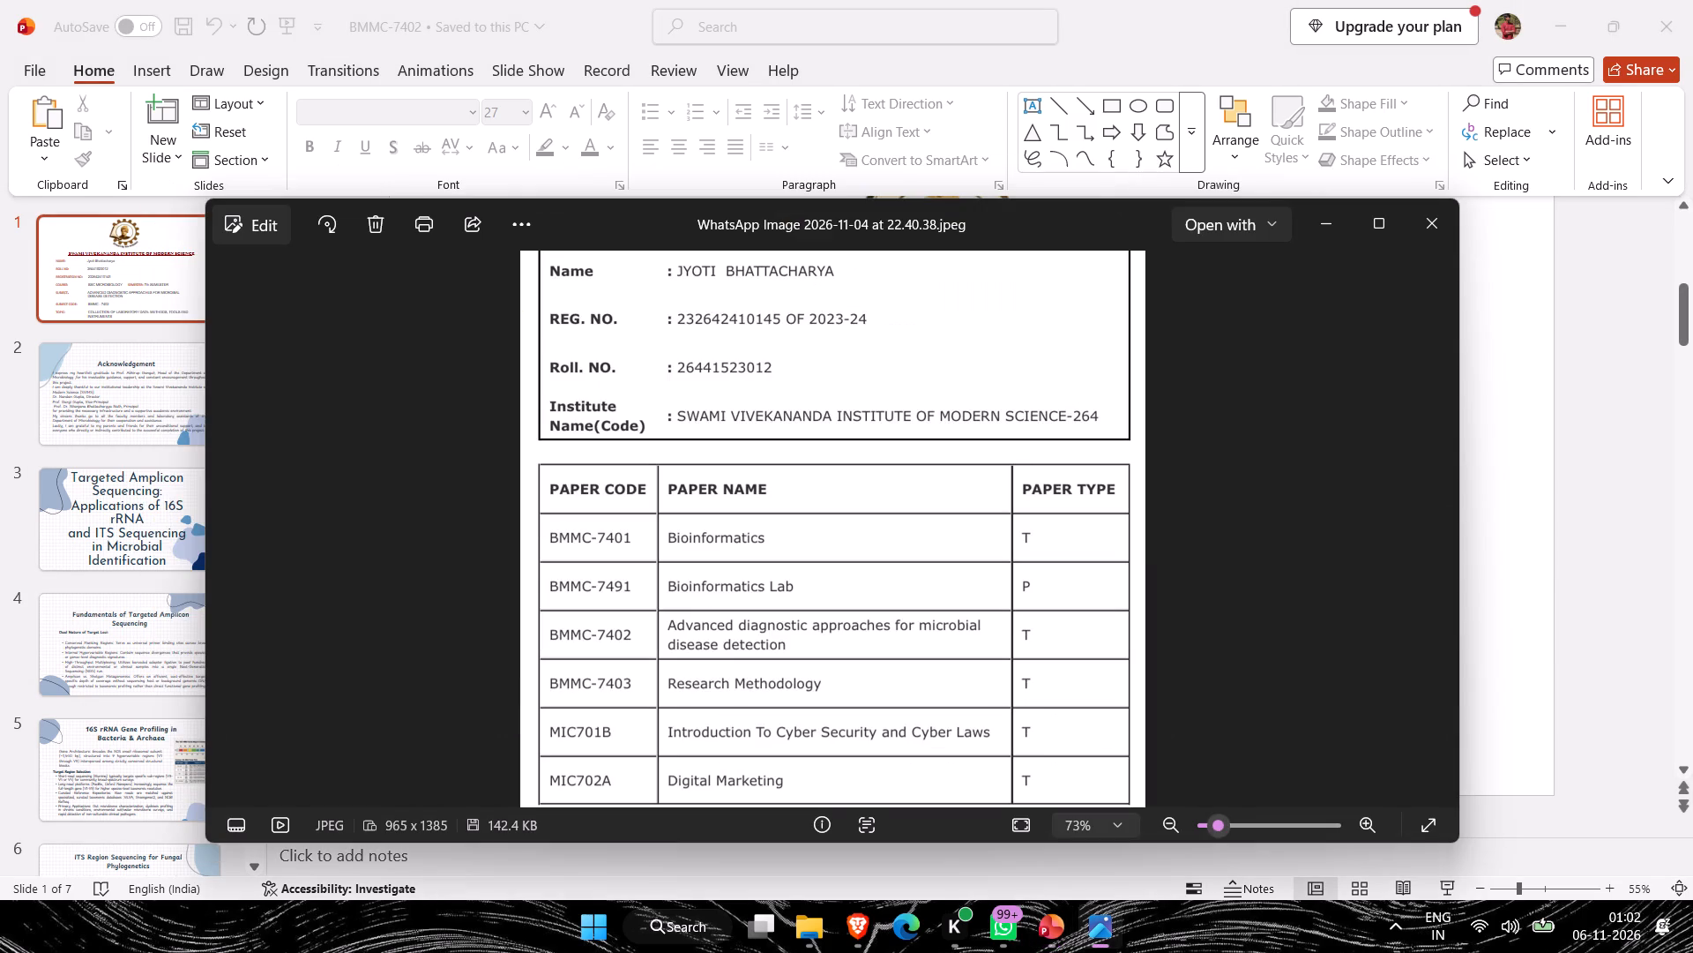
key("Left")
key("Left")
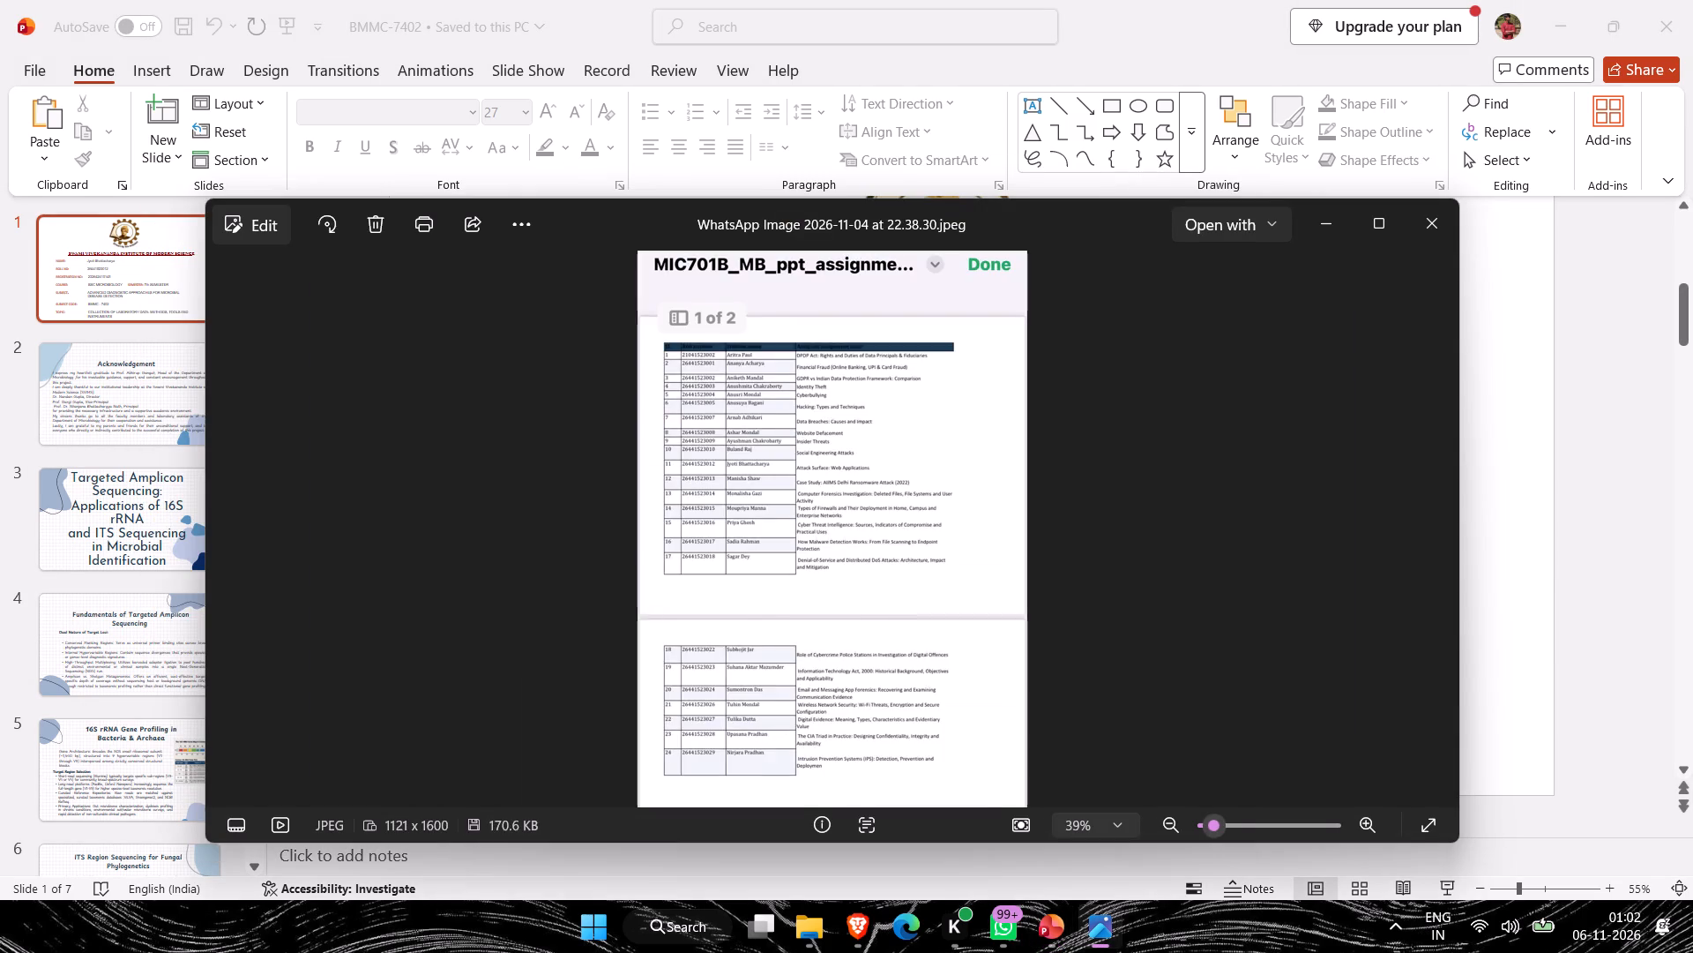
key("Left")
key("Left")
scroll(952, 620, "up", 3, "ctrl")
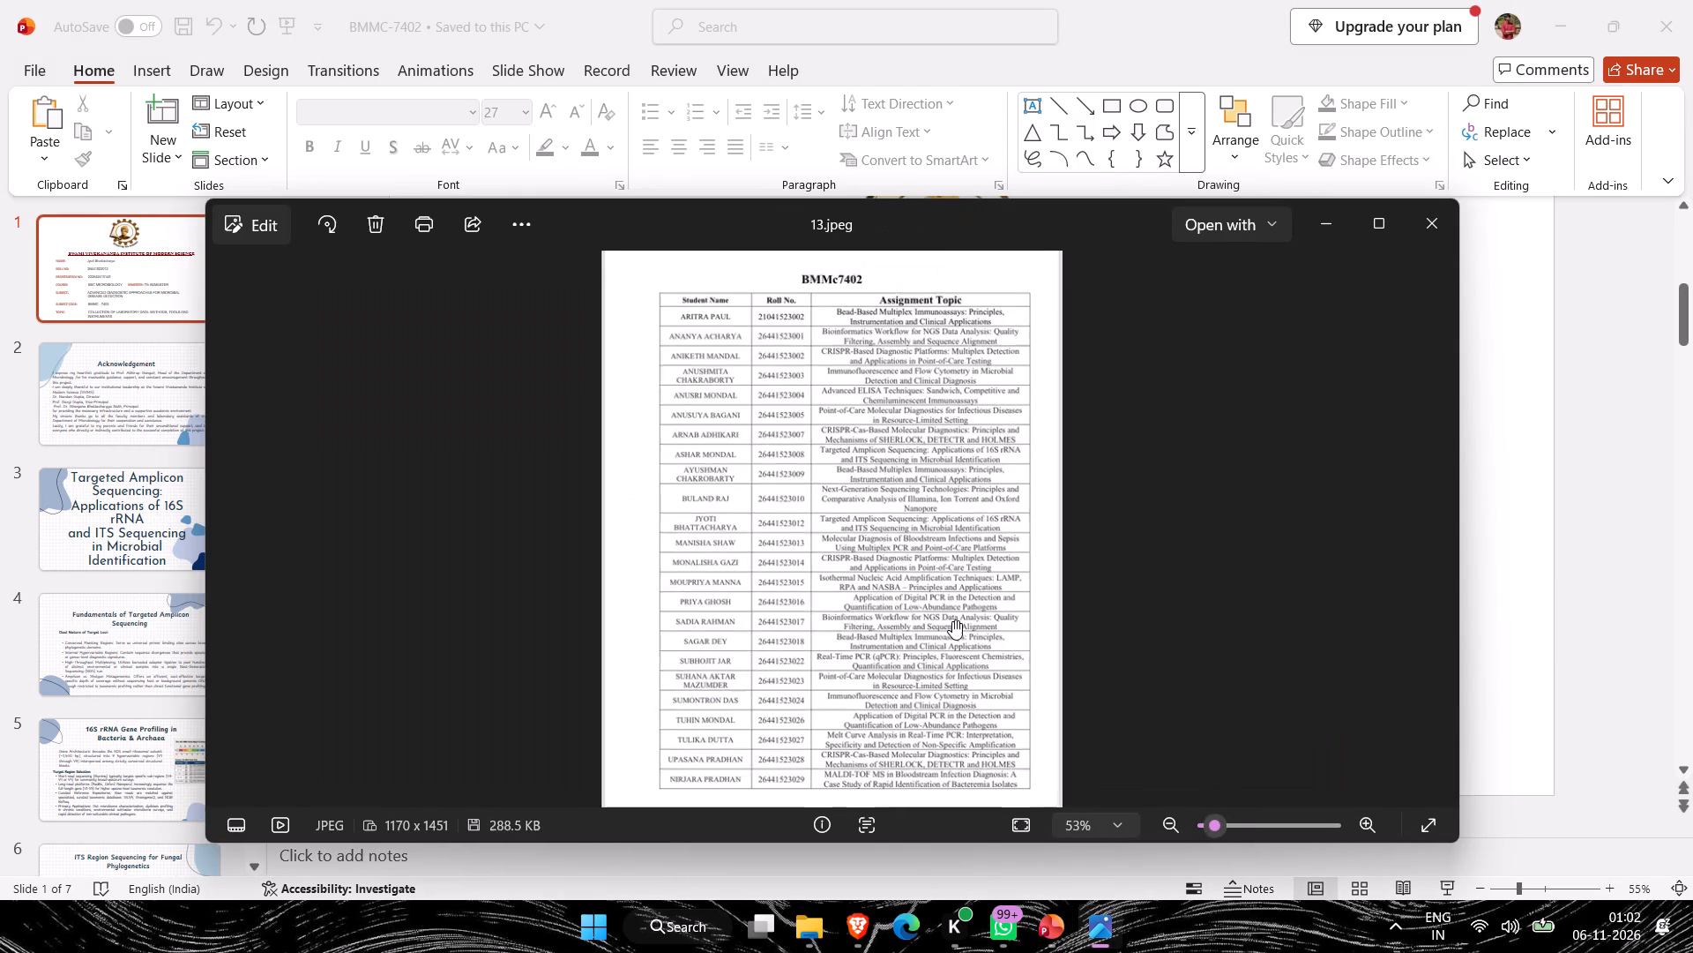
scroll(952, 620, "up", 2, "ctrl")
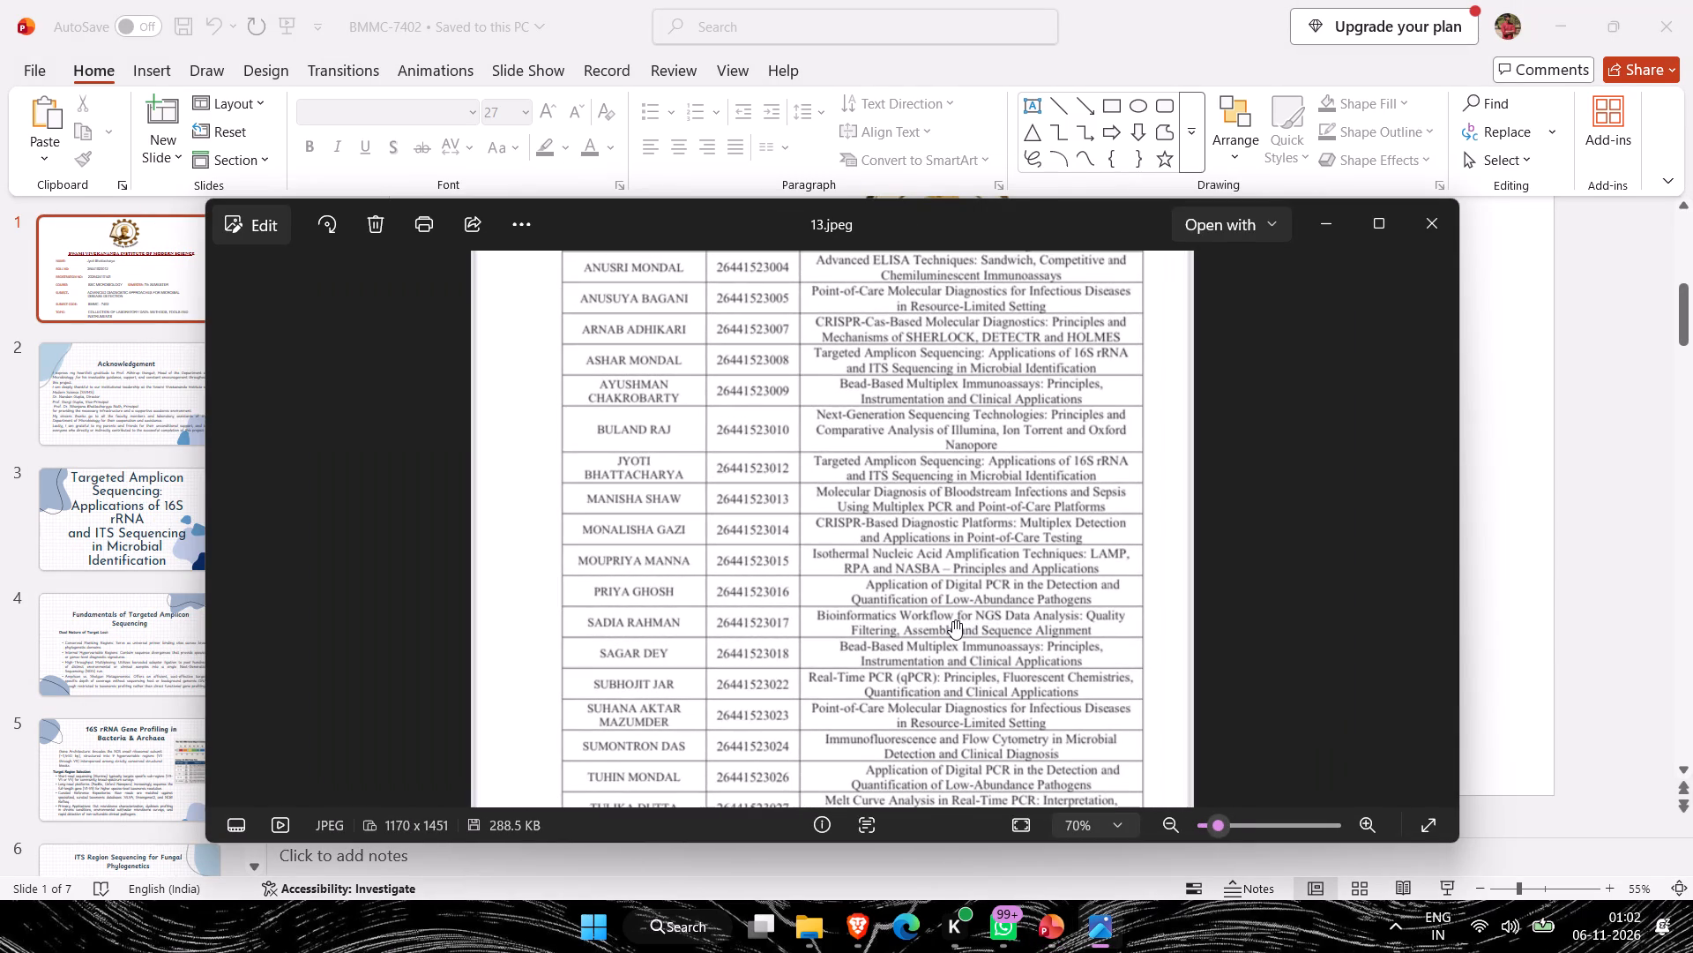
key("ctrl+Tab")
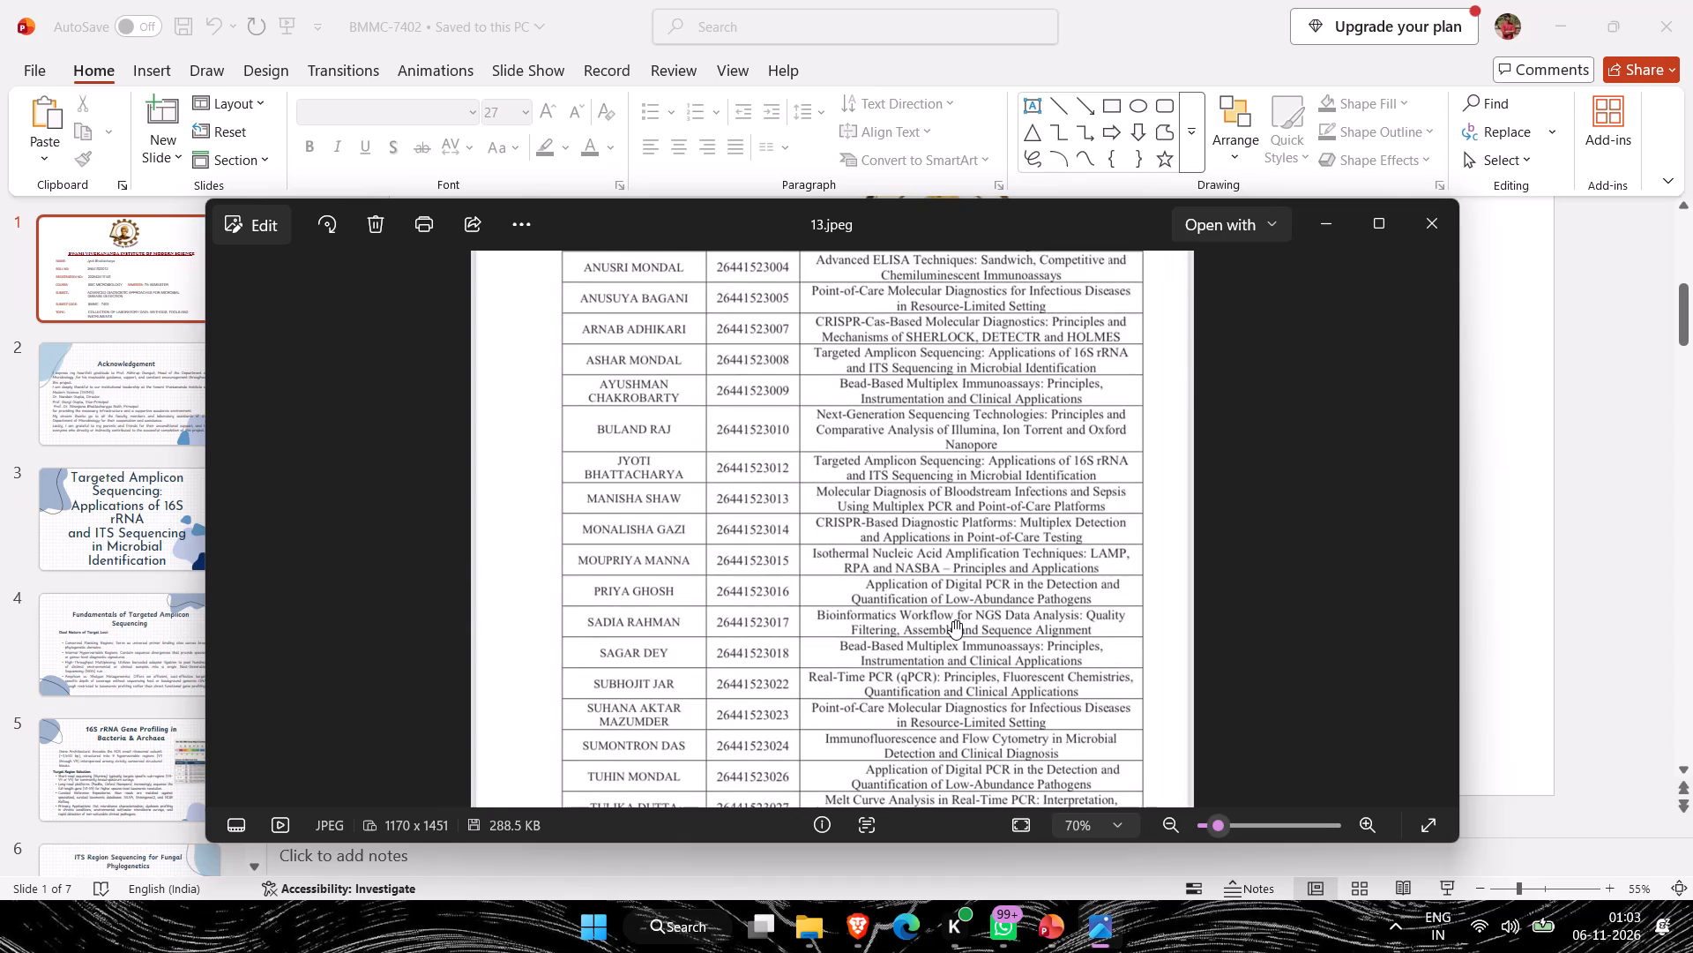
key("alt+Tab")
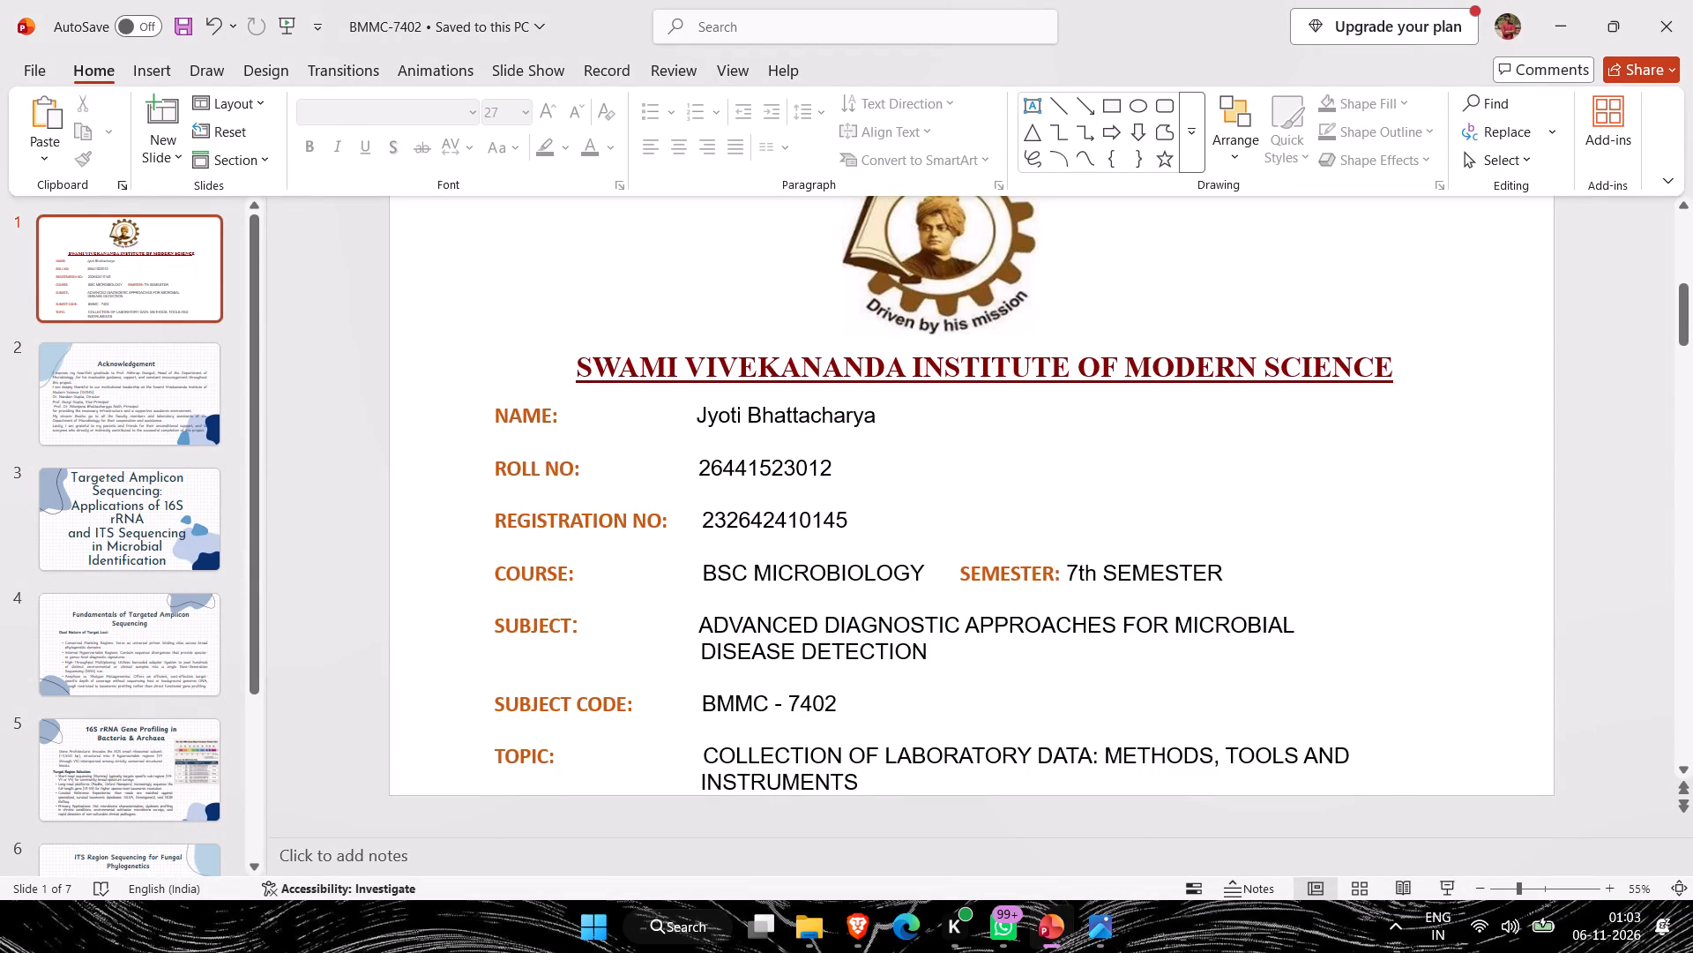
Replace the TOPIC value with the copied "Targeted Amplicon Sequencing: Applications of 16S rRNA and ITS Sequencing in Microbial Identification", removing the trailing blank line.
left_click_drag(861, 781, 710, 763)
key("super+v")
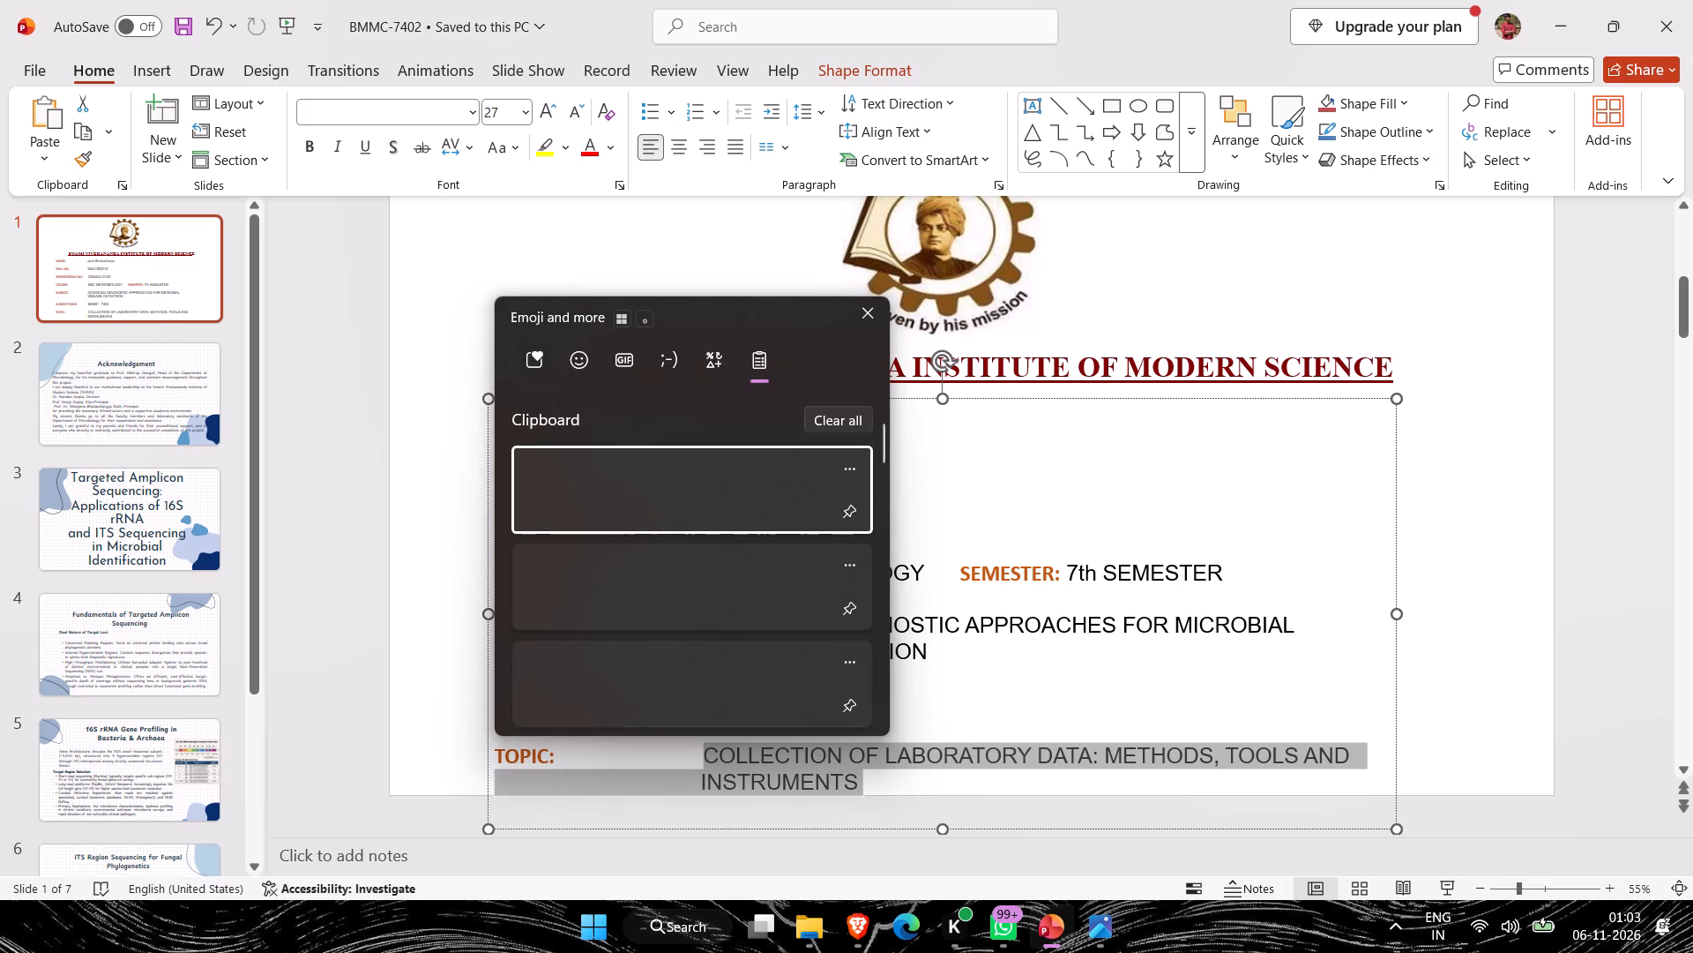
scroll(690, 602, "down", 2)
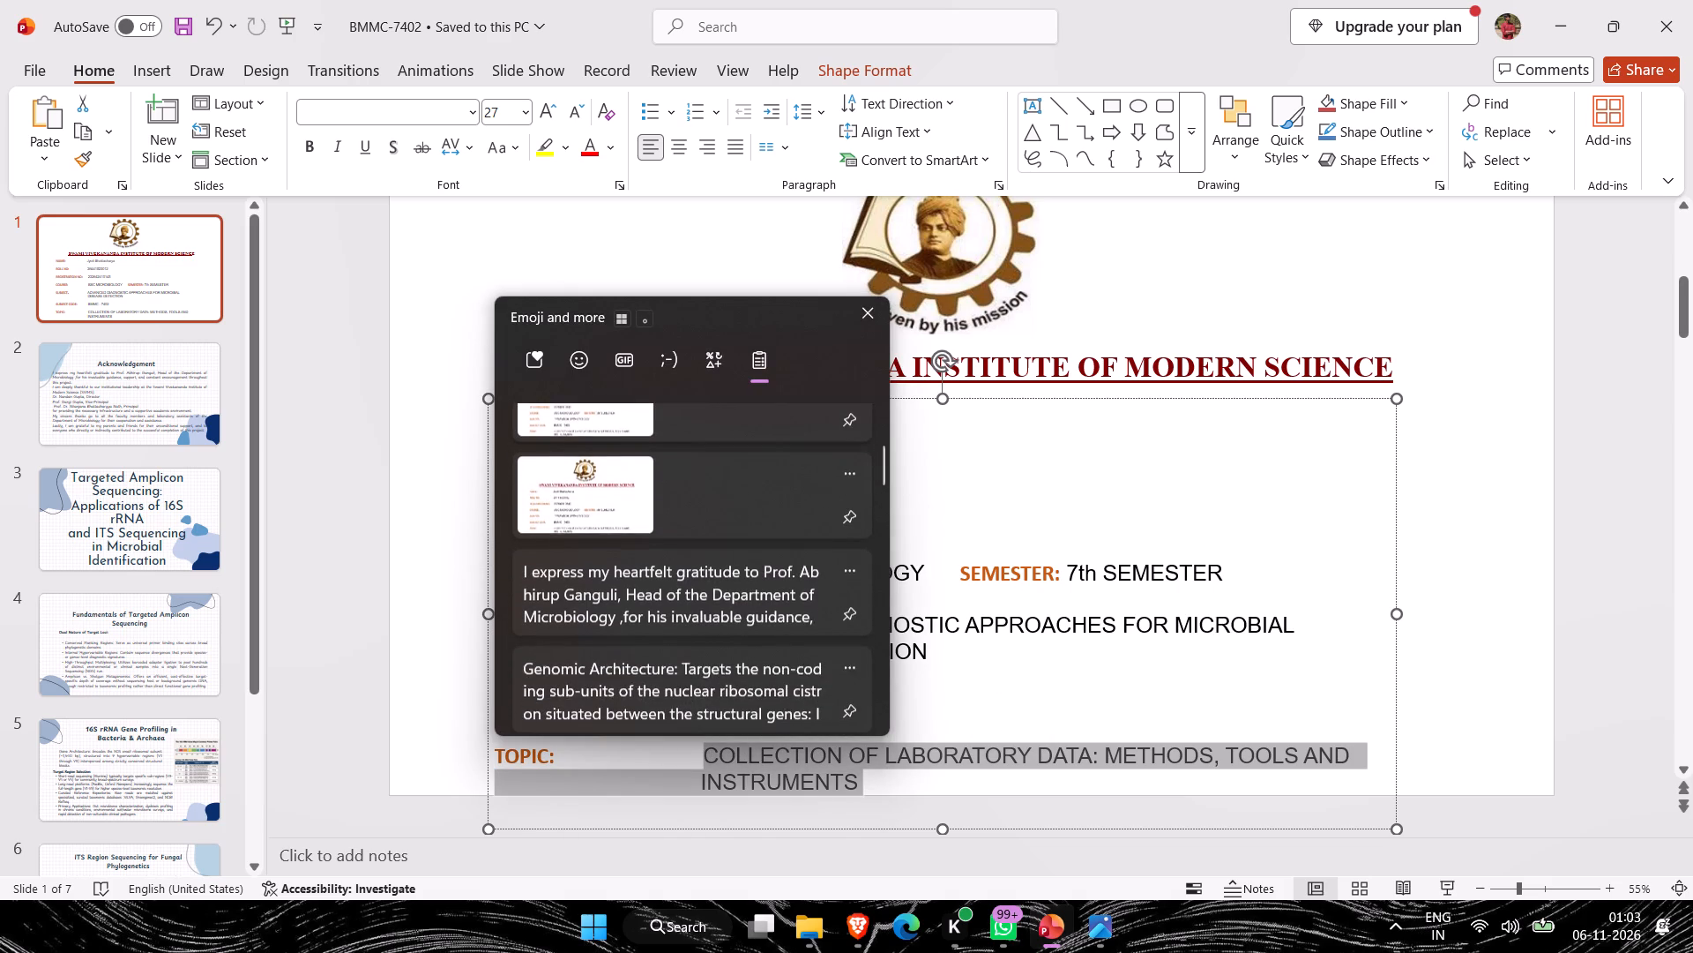
scroll(690, 602, "down", 2)
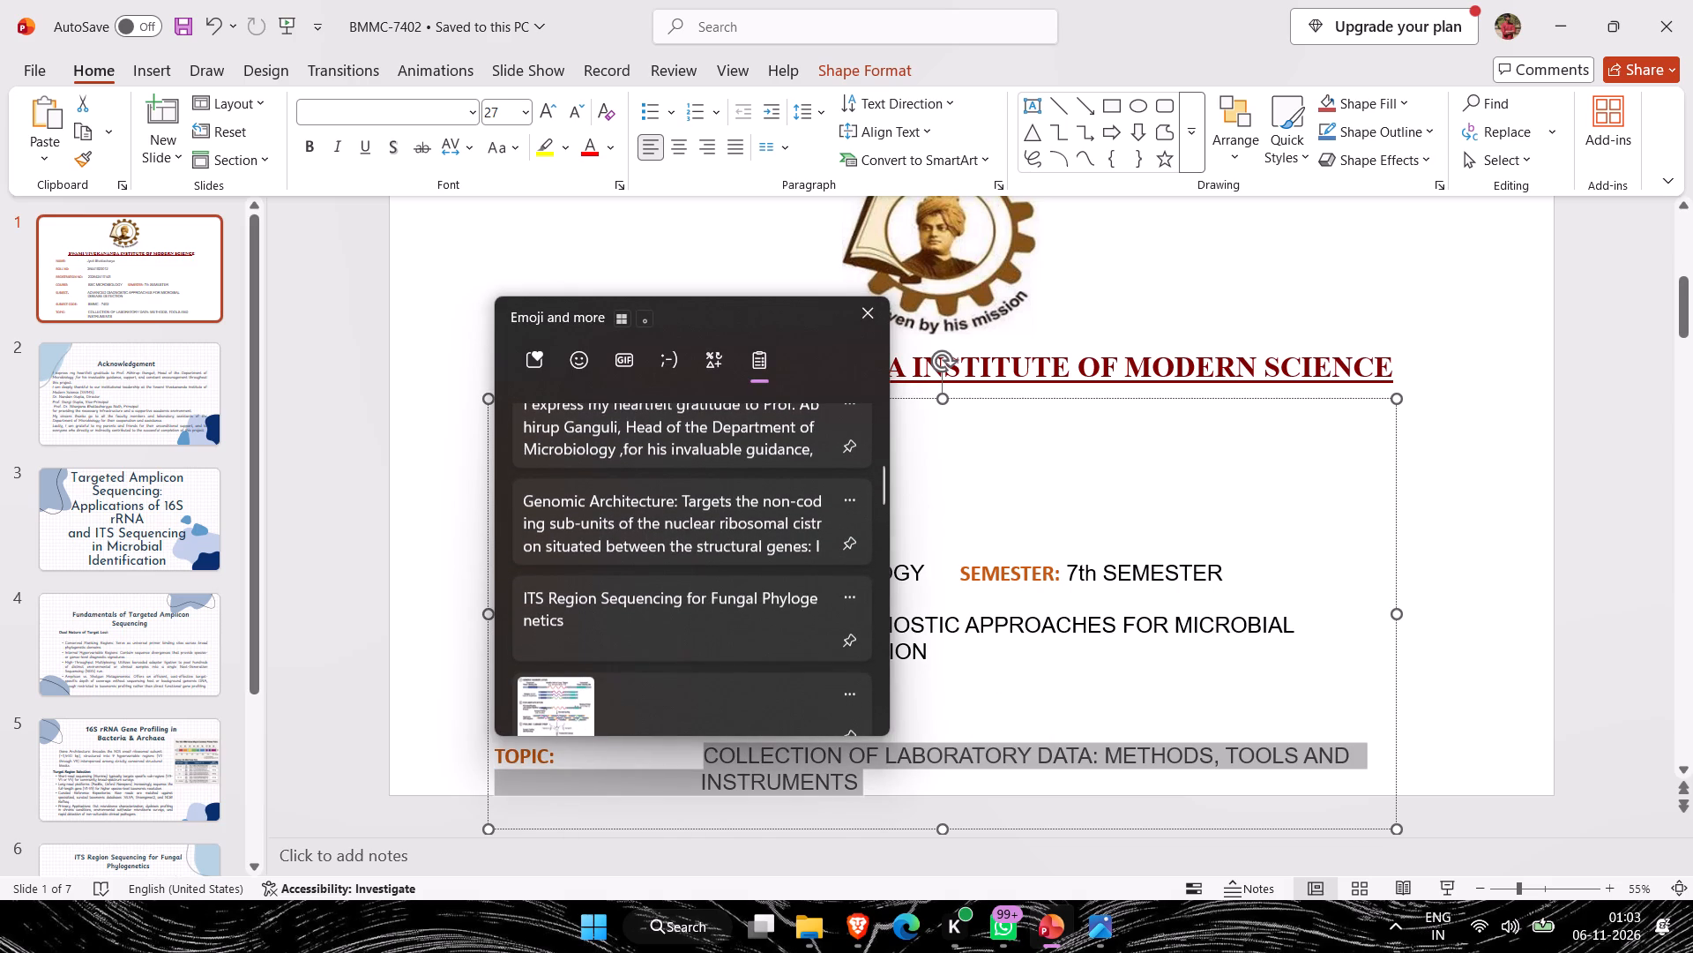
scroll(690, 602, "down", 4)
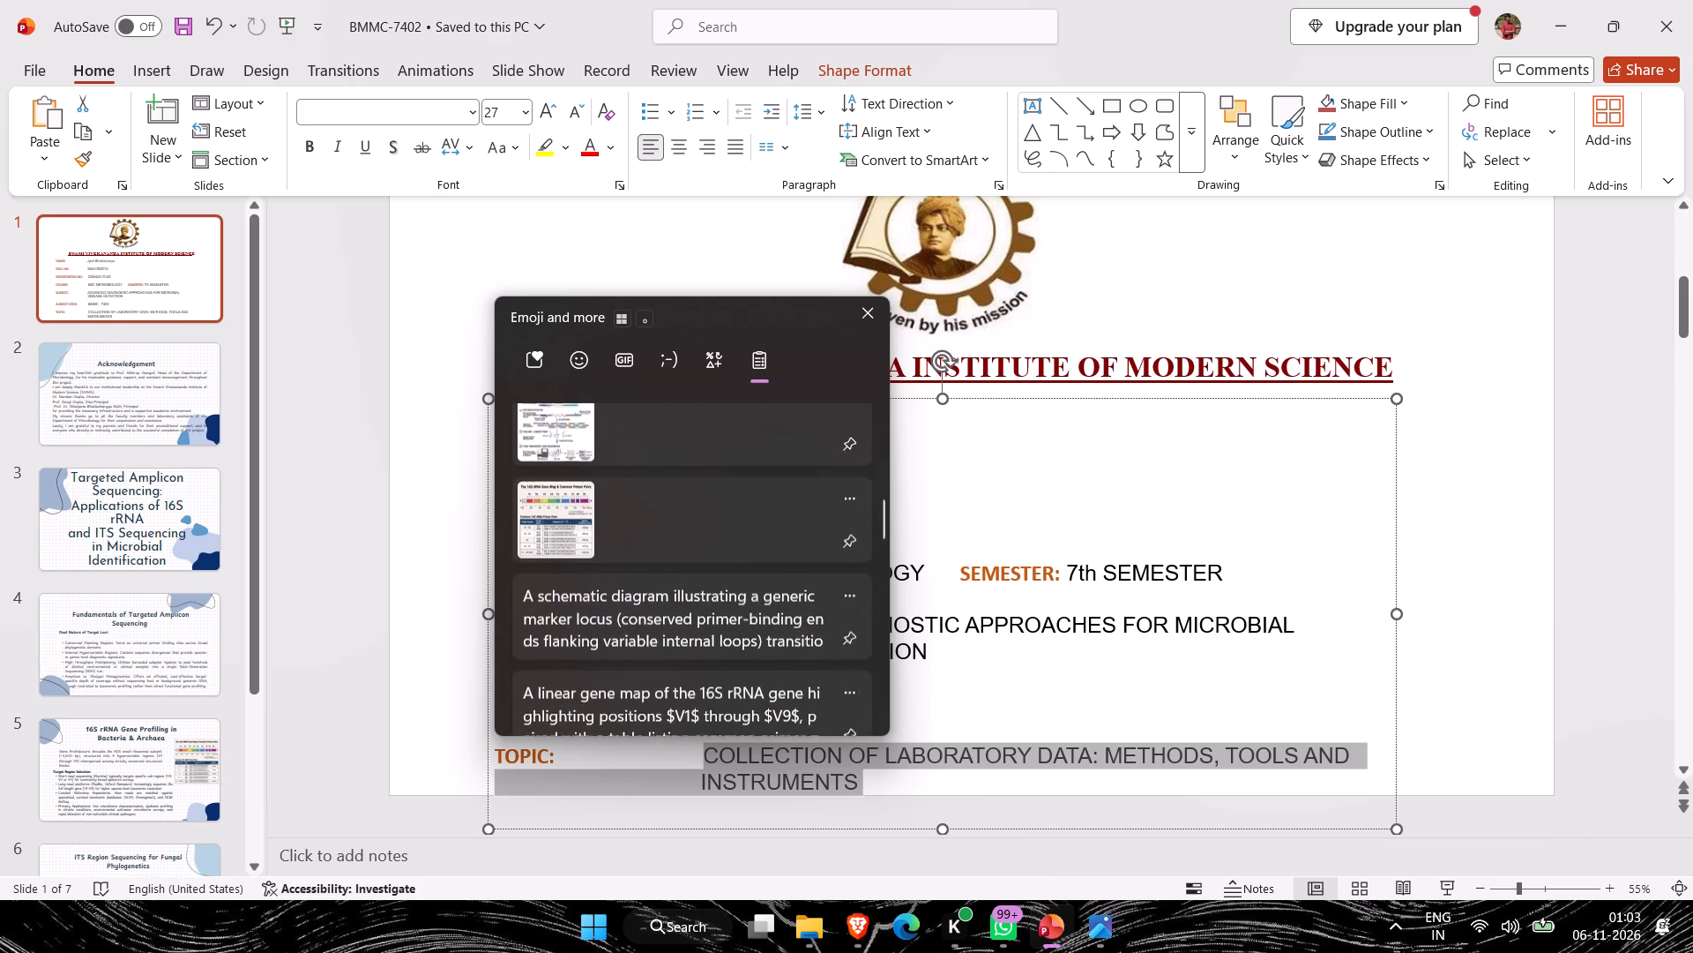
scroll(690, 602, "down", 3)
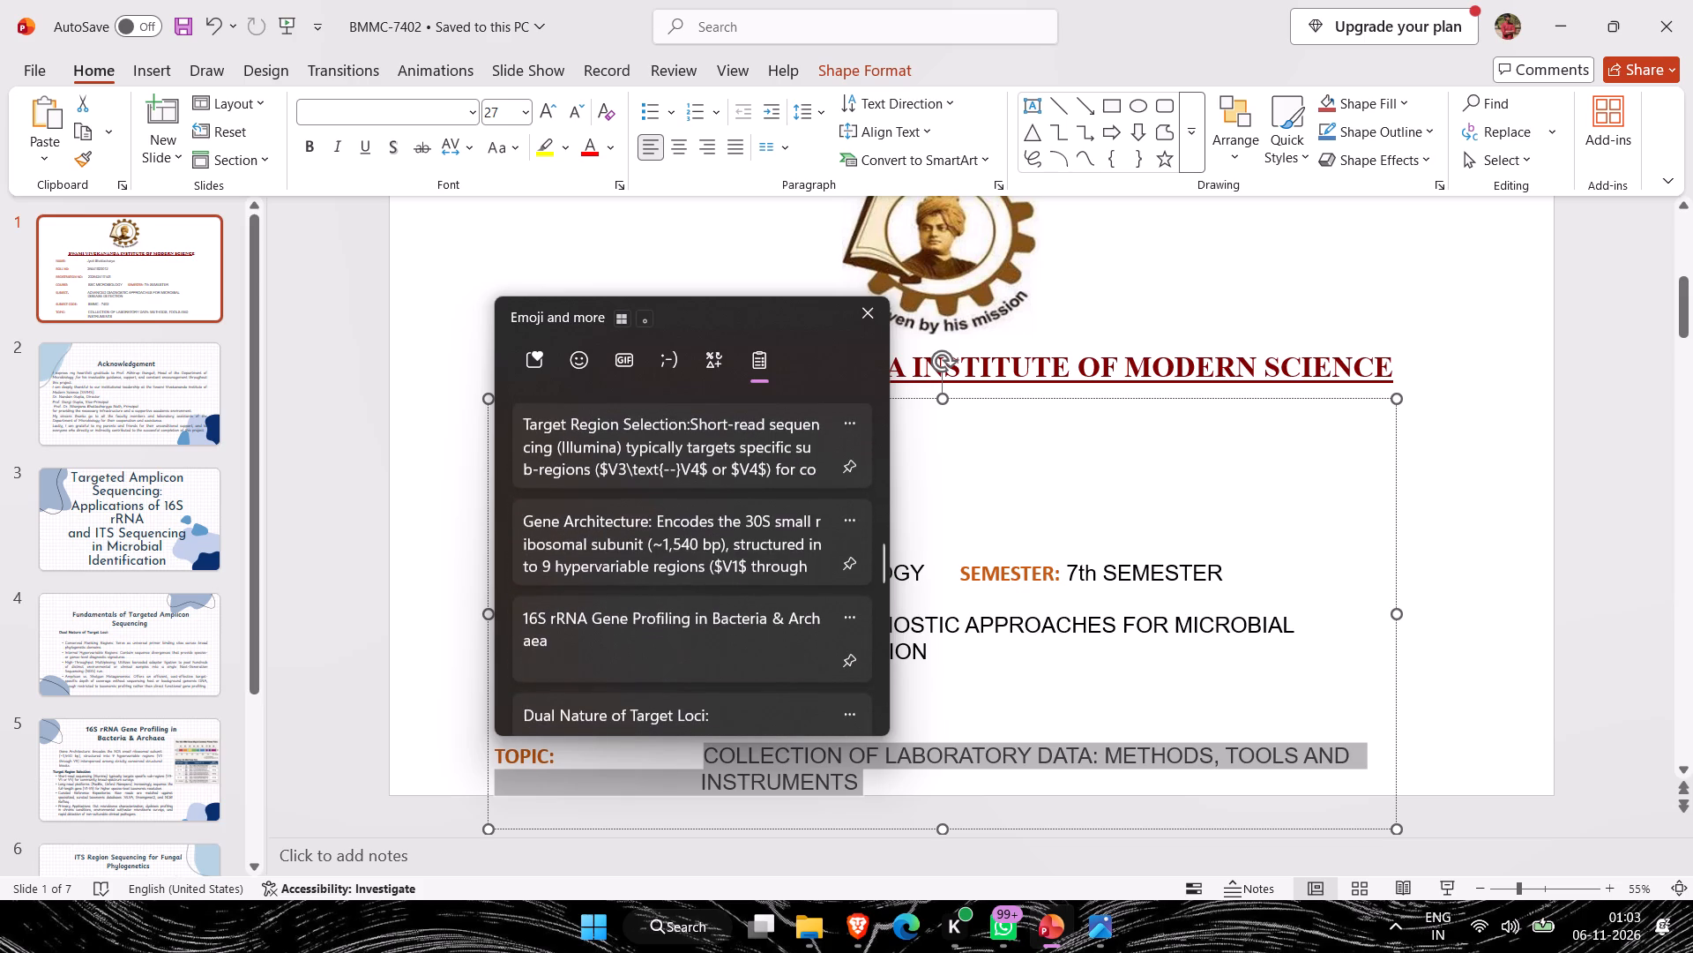
scroll(690, 602, "down", 1)
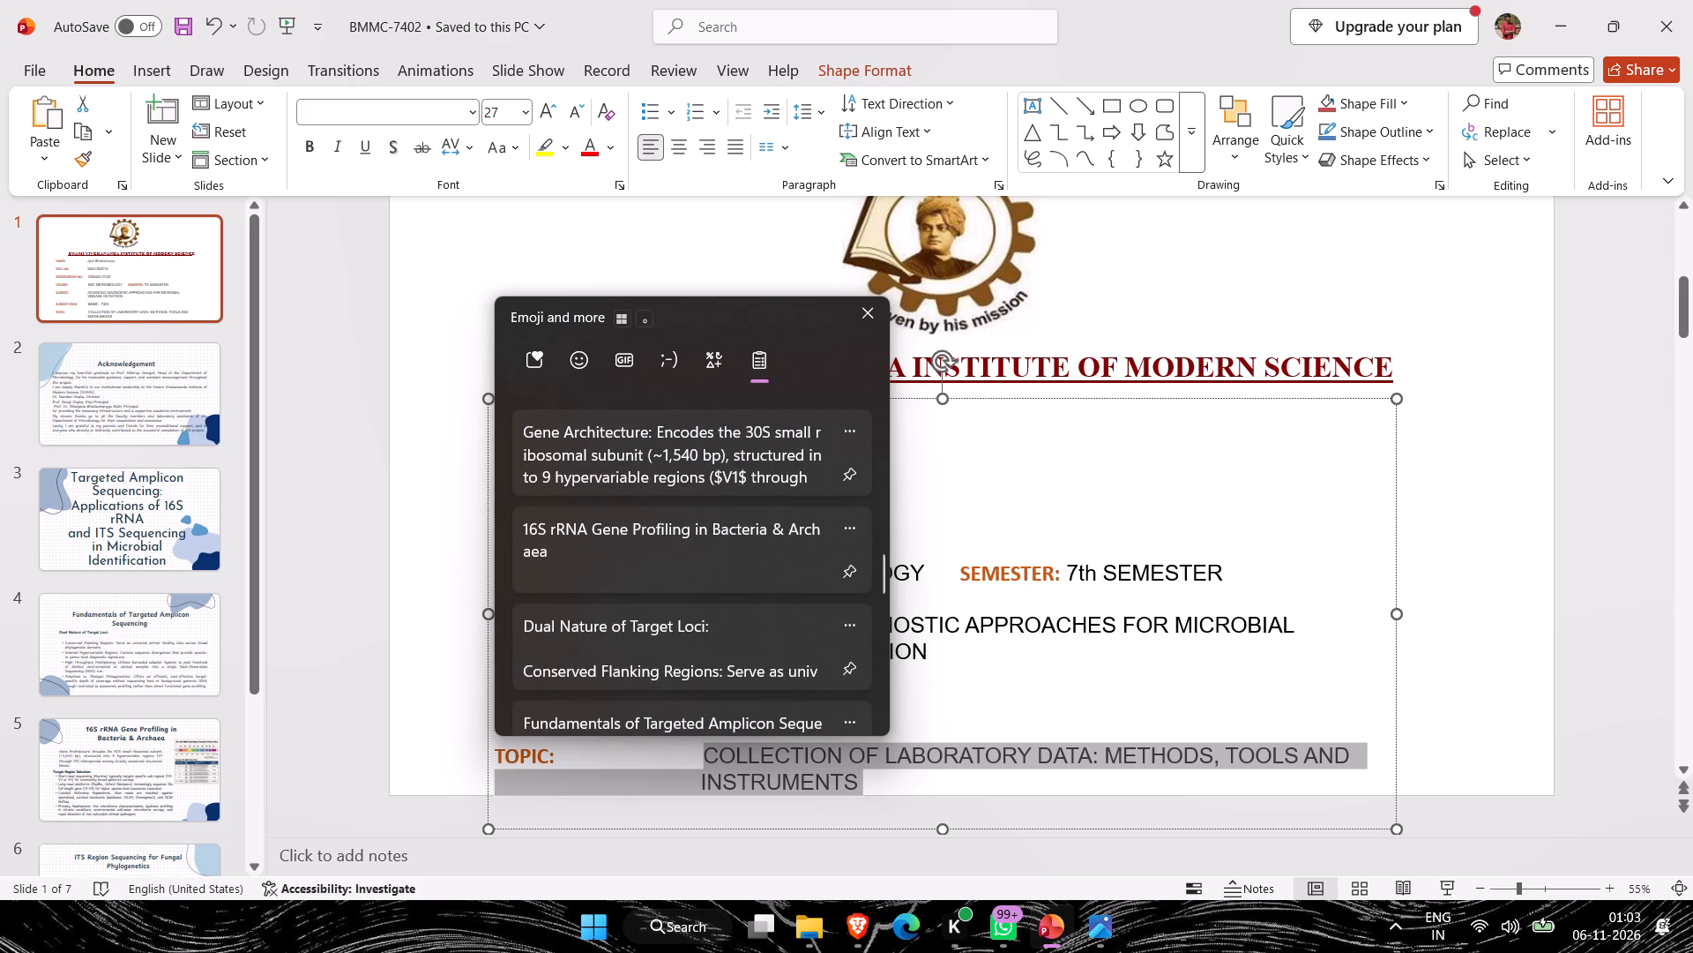
scroll(690, 602, "down", 1)
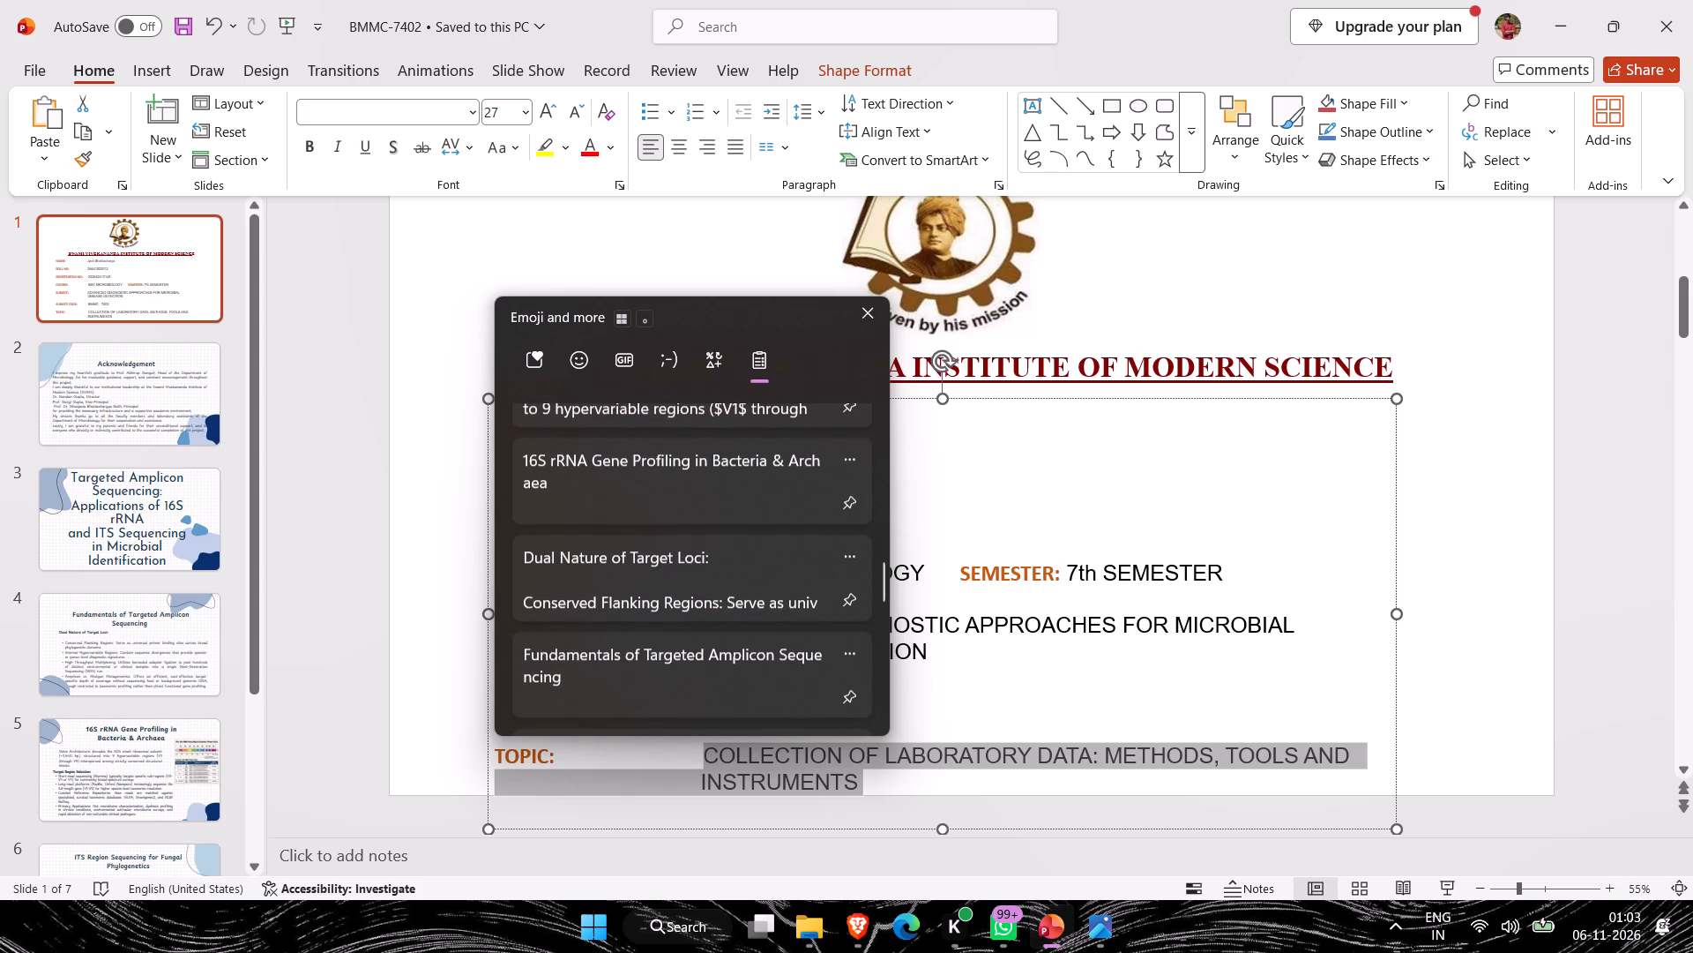
scroll(690, 602, "down", 1)
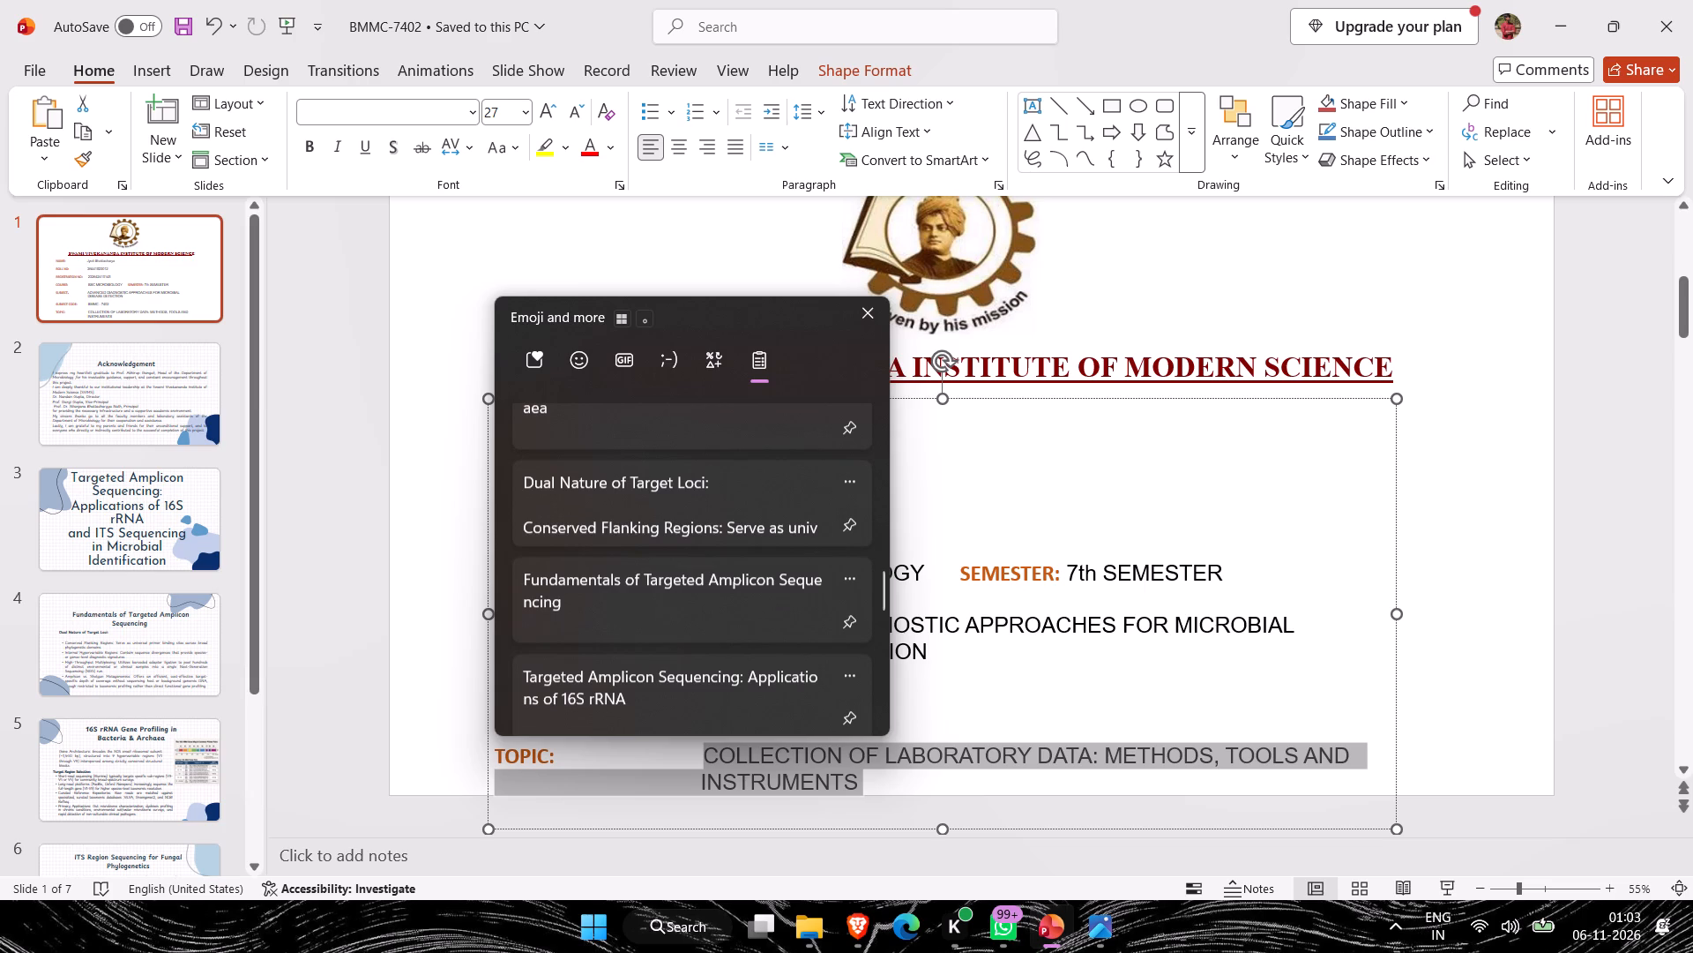
scroll(690, 602, "down", 1)
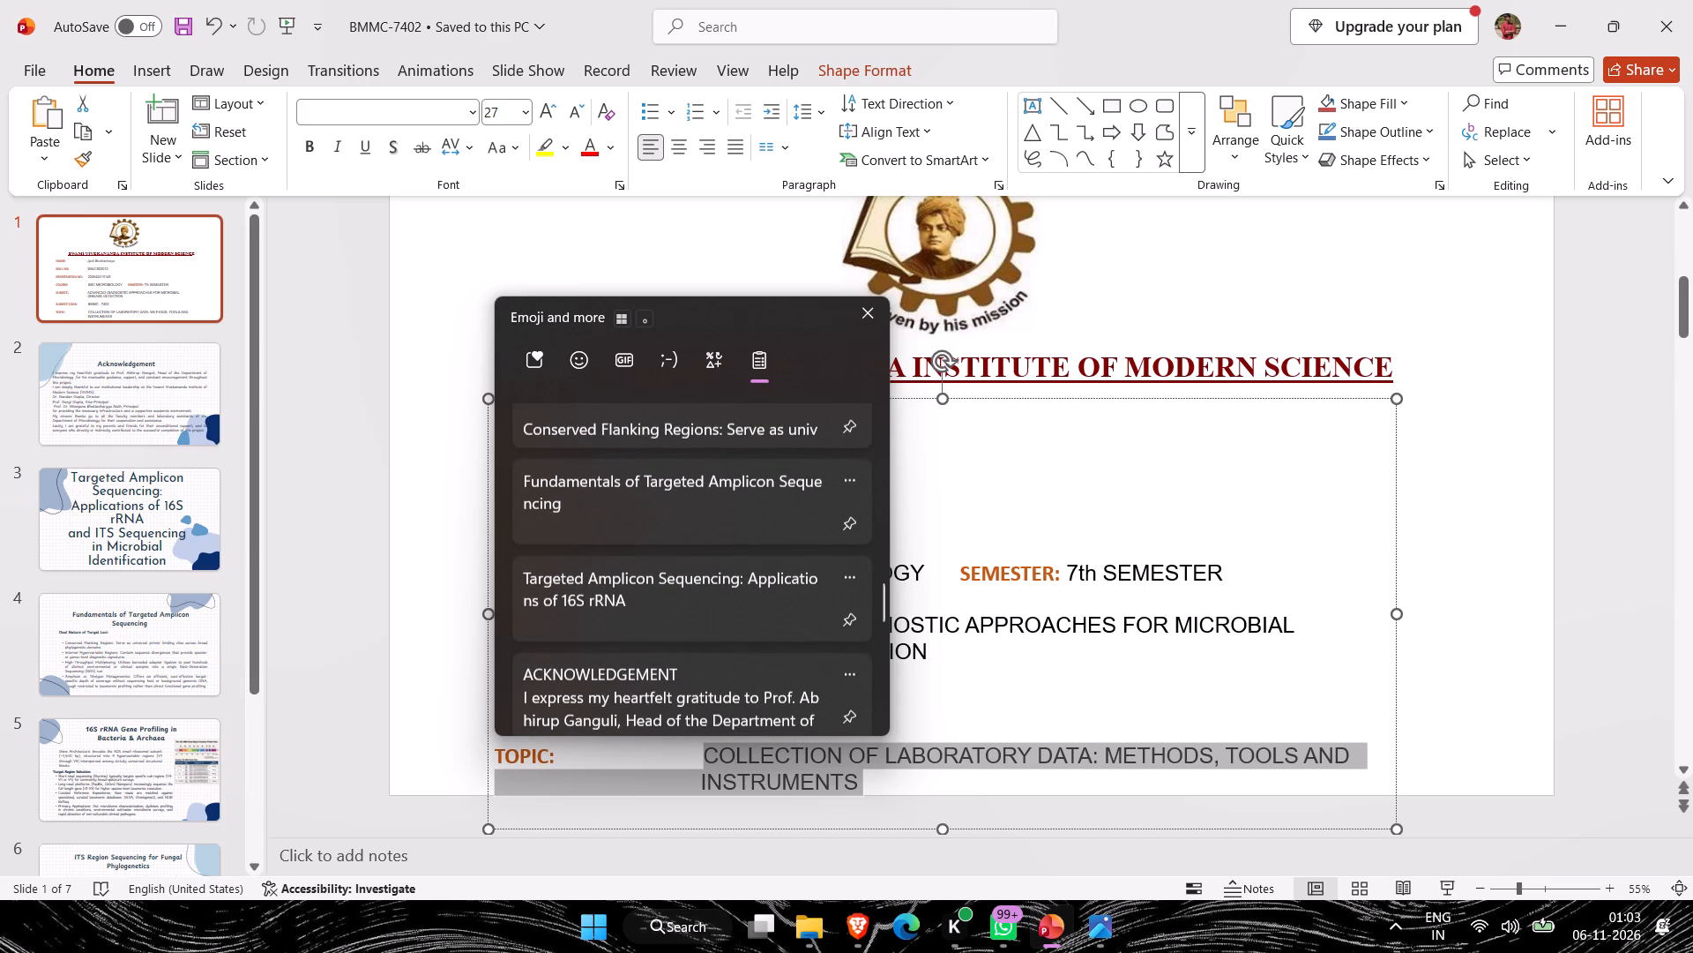
left_click(690, 602)
key("ctrl+v")
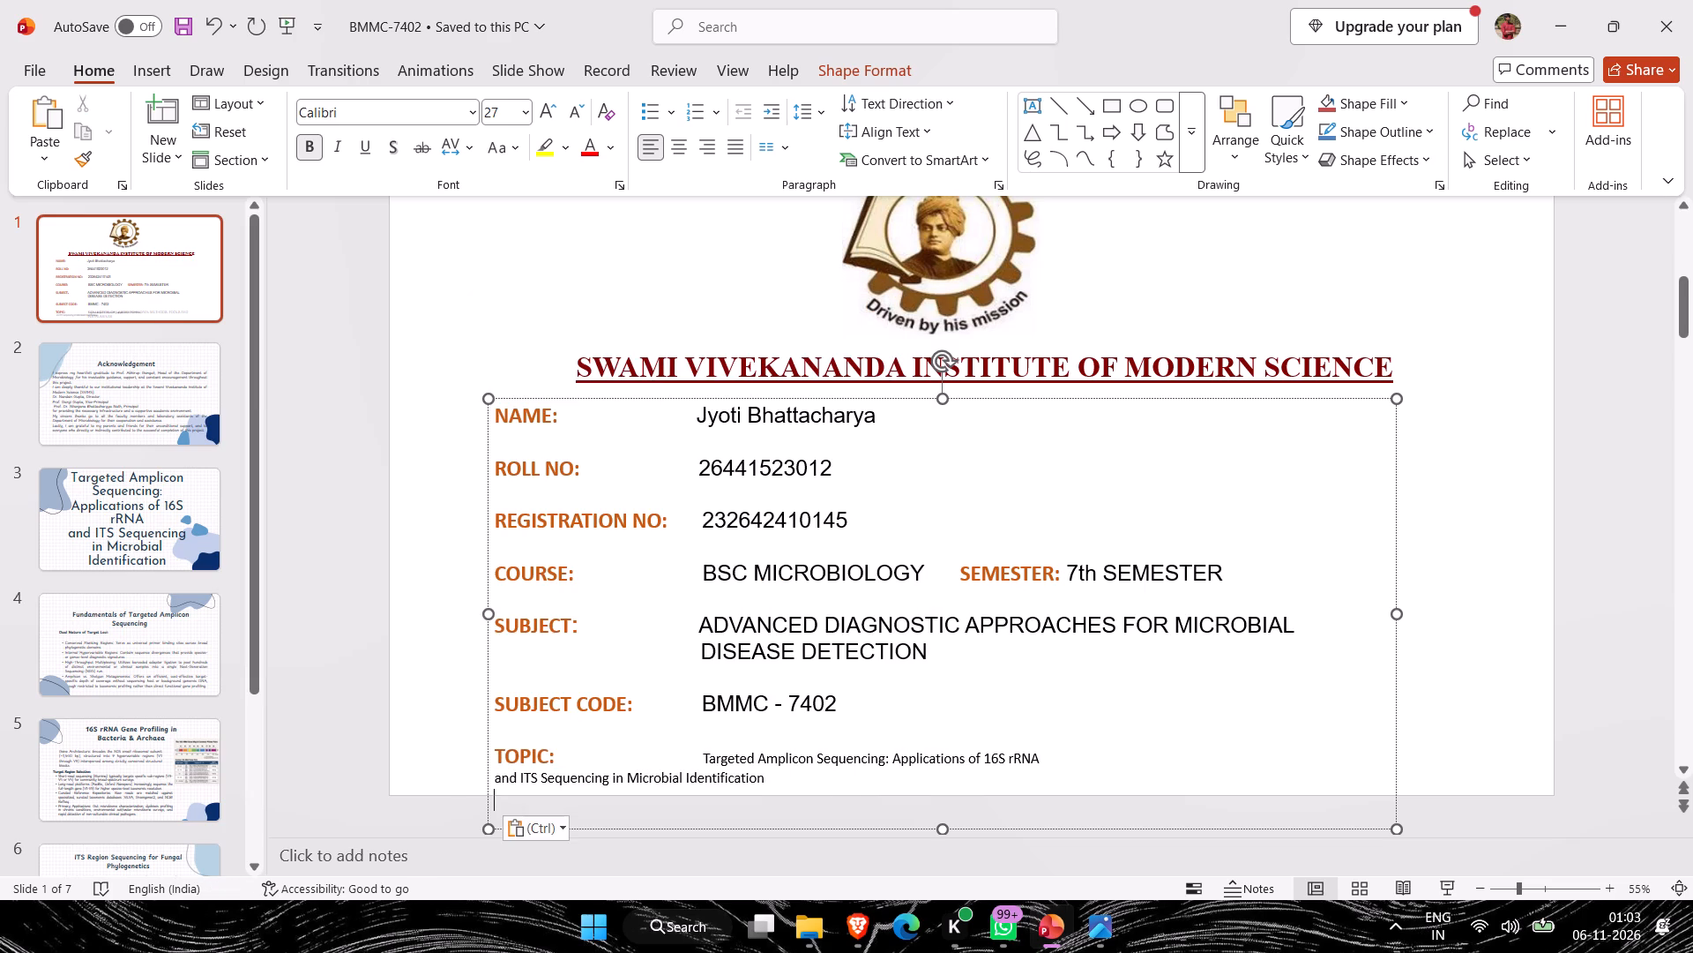
key("BackSpace")
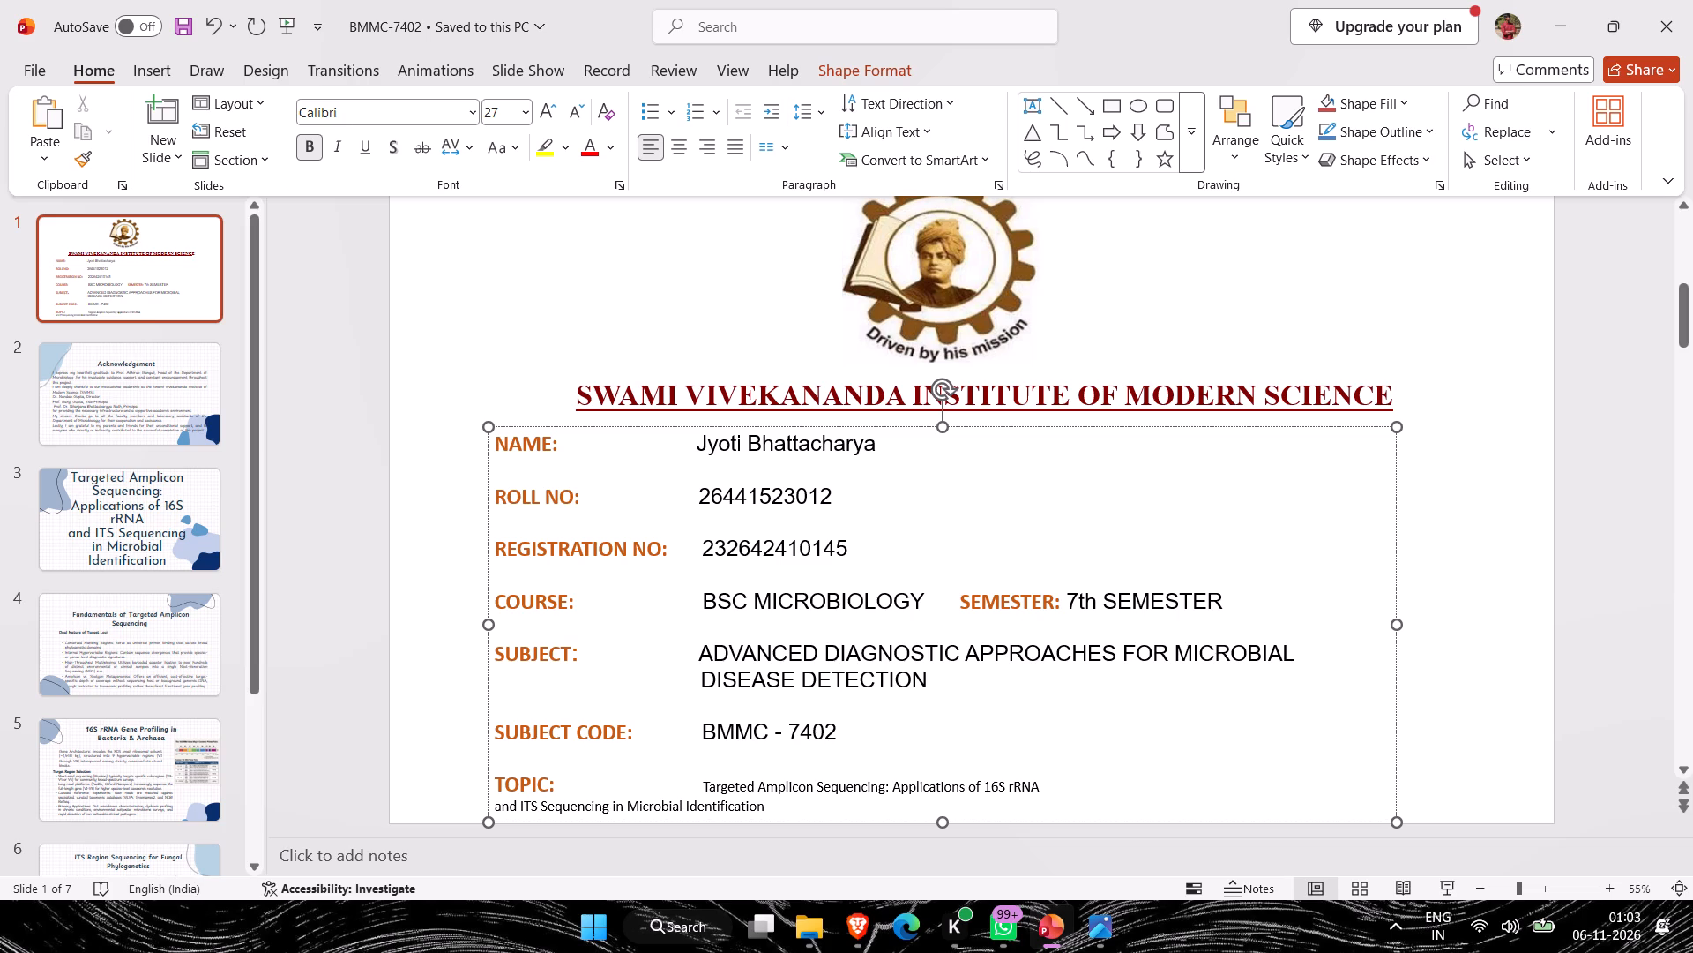
Copy the formatting of the BMMC - 7402 subject code value onto the new topic text with Format Painter.
left_click(741, 756)
left_click(742, 731)
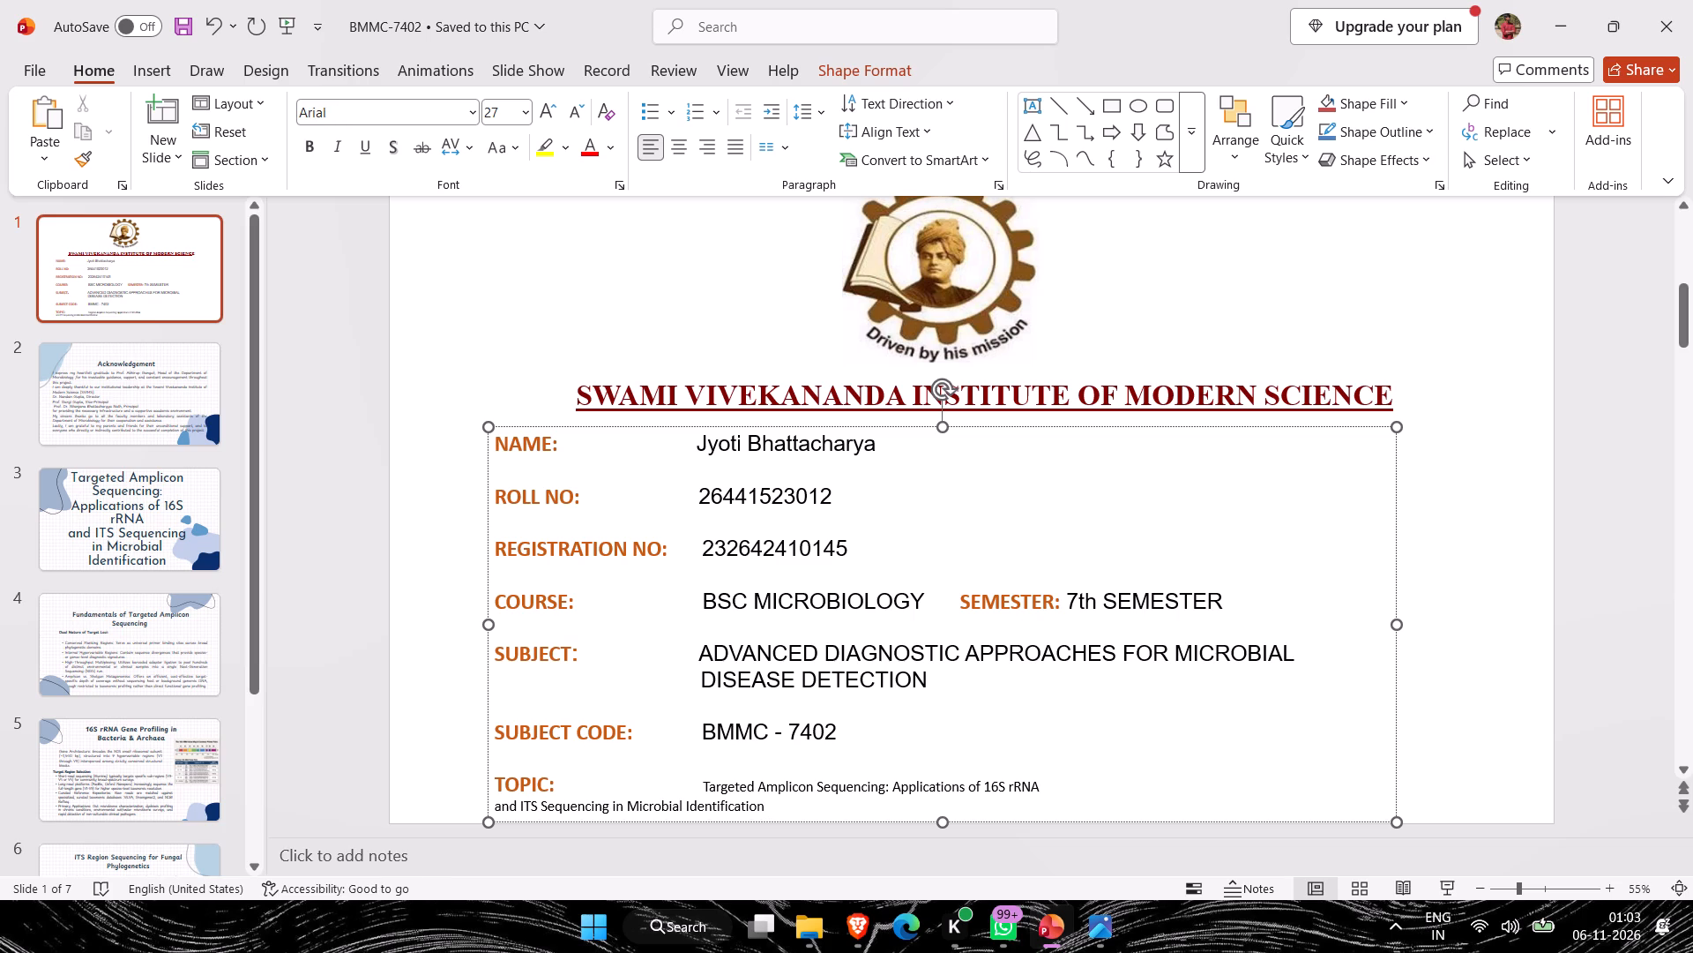
double_click(77, 154)
left_click_drag(700, 789, 772, 807)
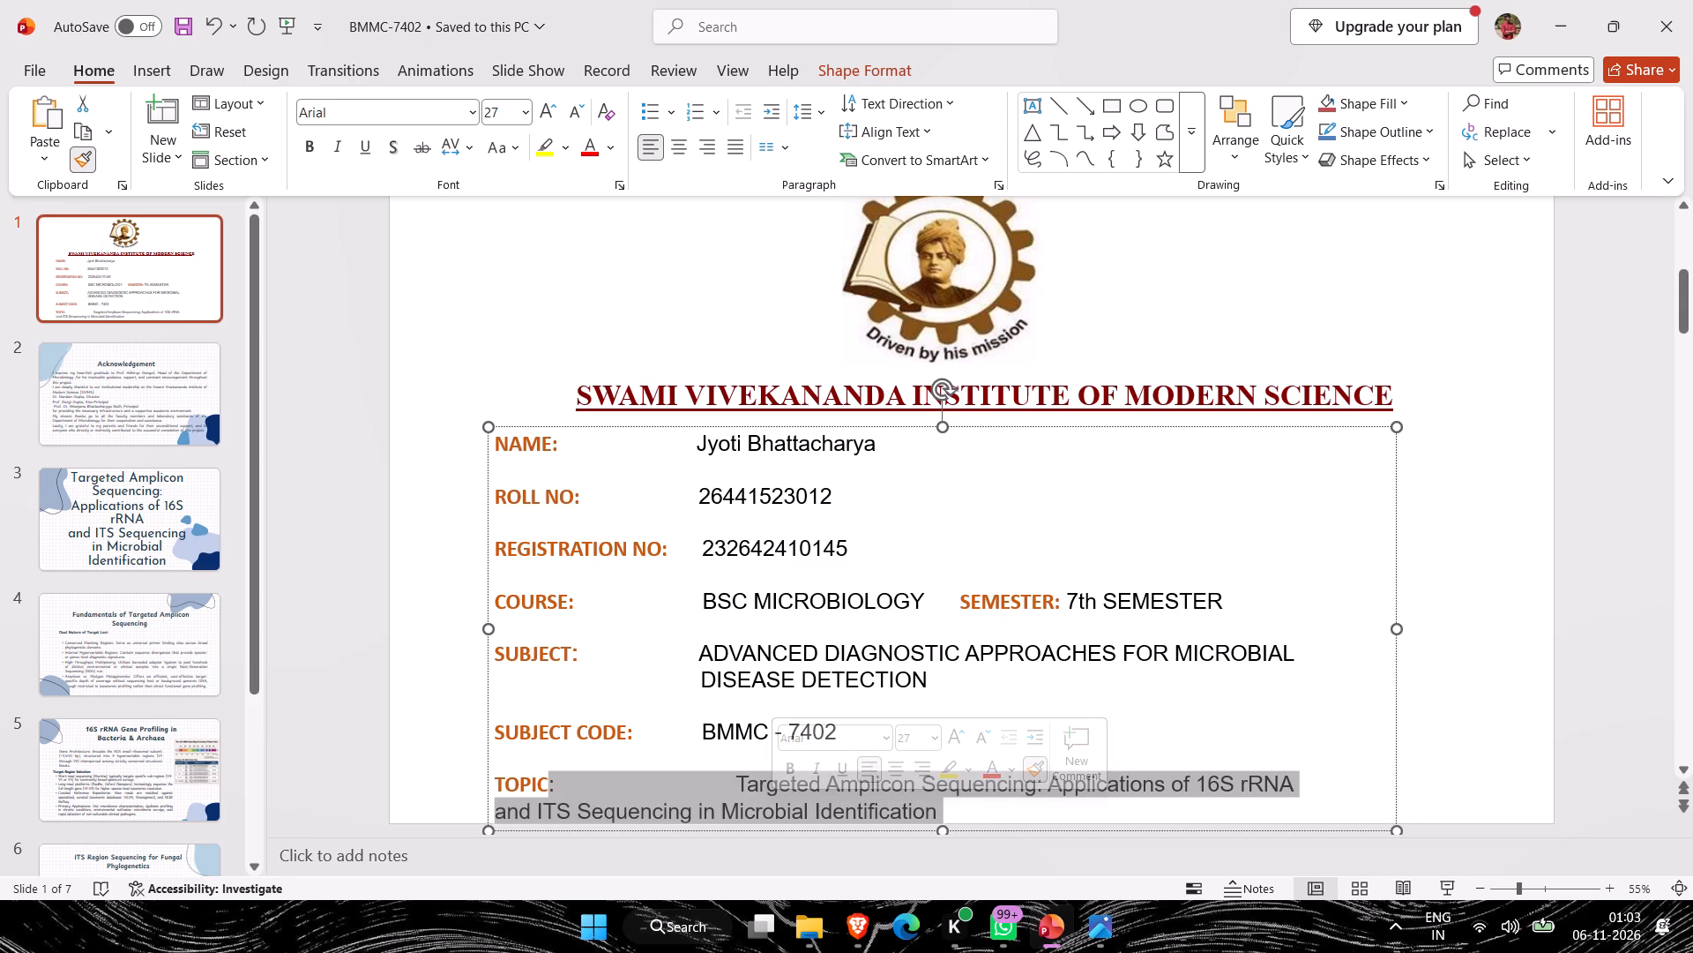
left_click(705, 807)
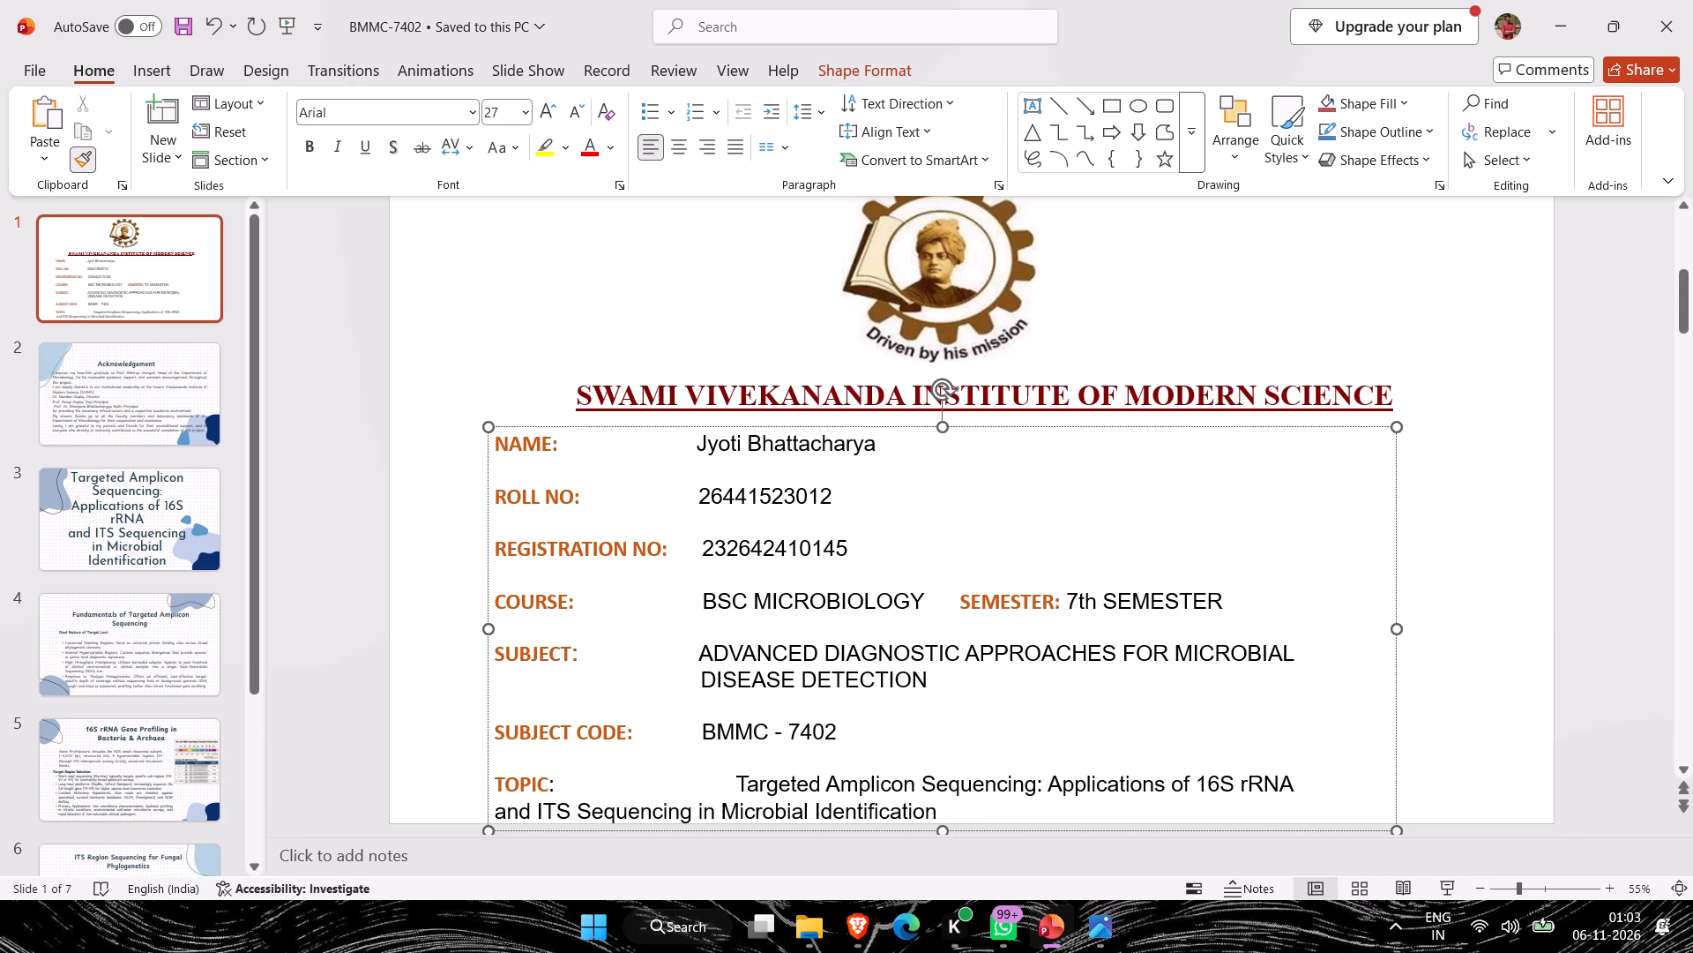
Indent the topic's second line, "and ITS Sequencing in Microbial Identification", with four tabs toward the value column.
left_click(84, 154)
left_click(496, 817)
key("Tab")
key("Tab")
key("Tab")
key("Tab")
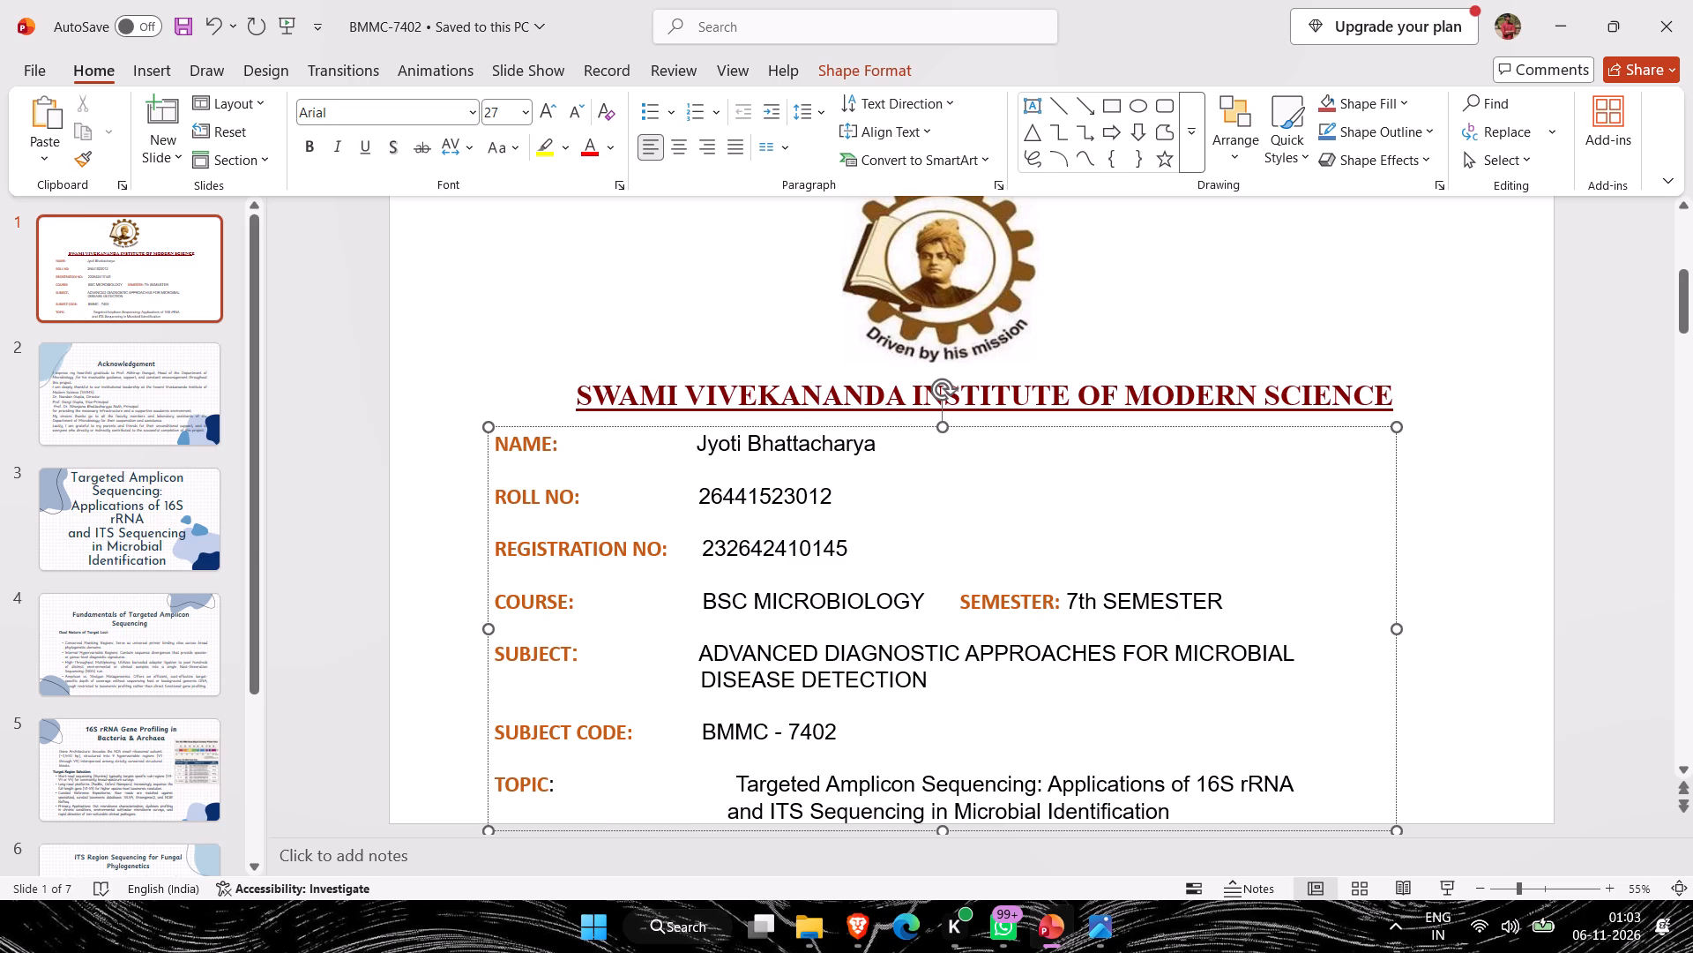
Remove the extra spaces before "Targeted" so the topic's first line aligns with the values above it.
left_click(742, 784)
key("Left")
key("BackSpace")
key("BackSpace")
key("BackSpace")
key("BackSpace")
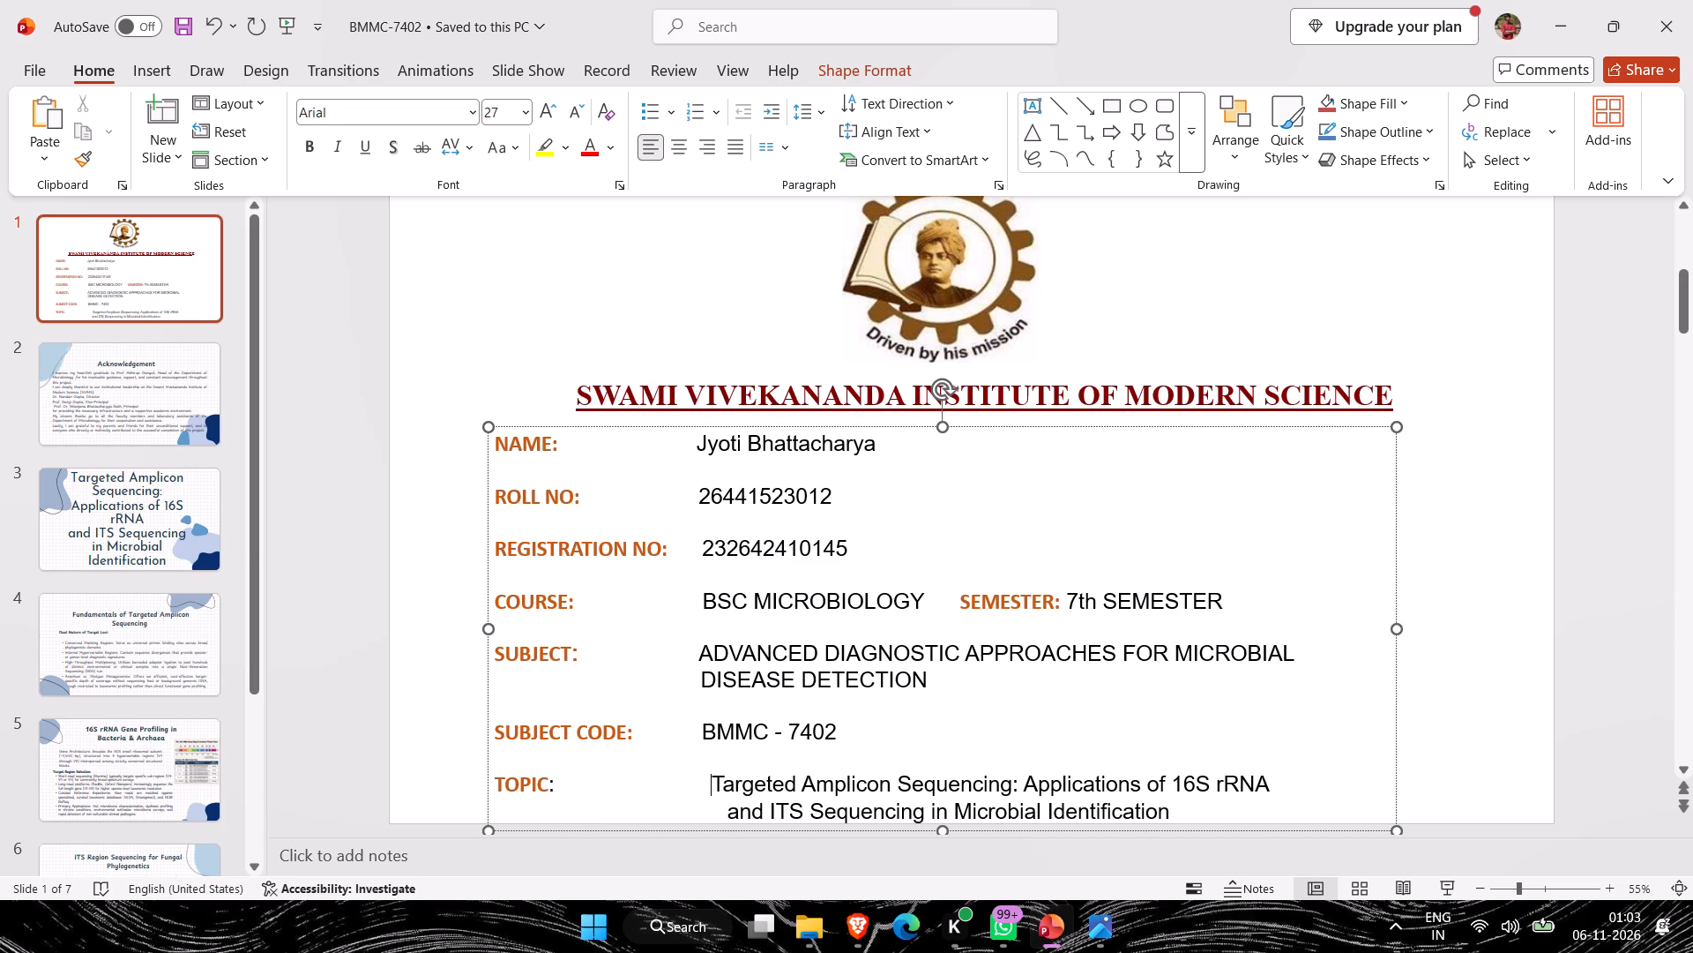
key("BackSpace")
key("BackSpace")
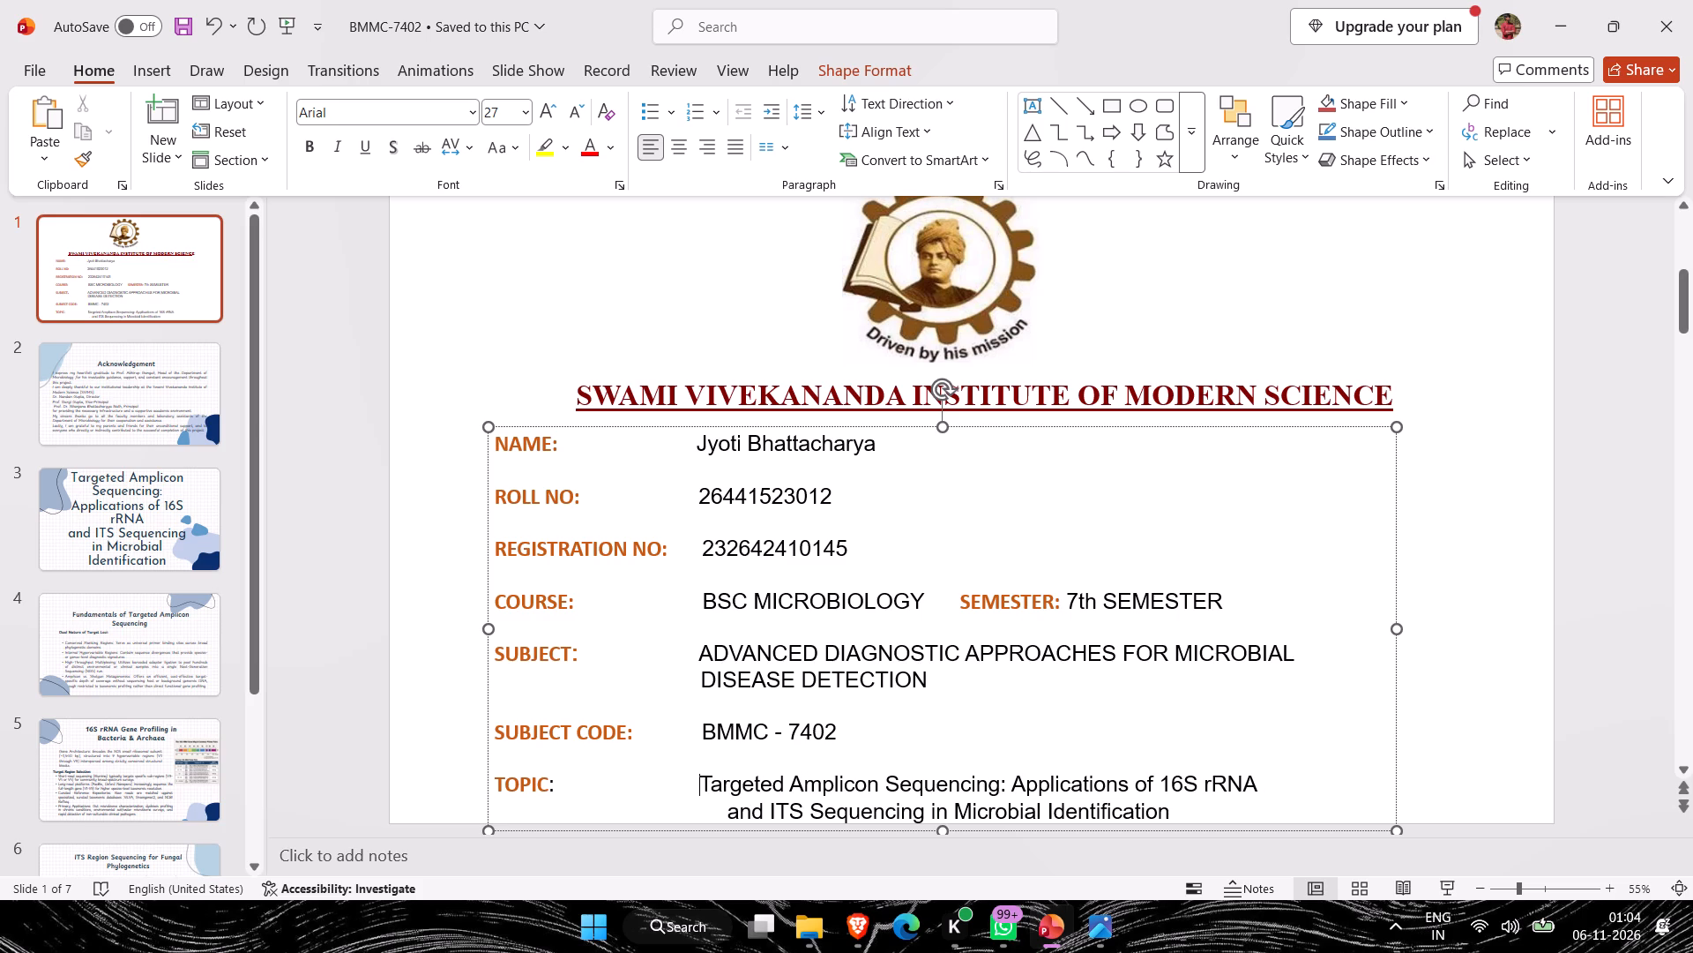
Replace the last tab before "and ITS Sequencing" with five spaces so it starts directly beneath "Targeted".
left_click(727, 814)
key("BackSpace")
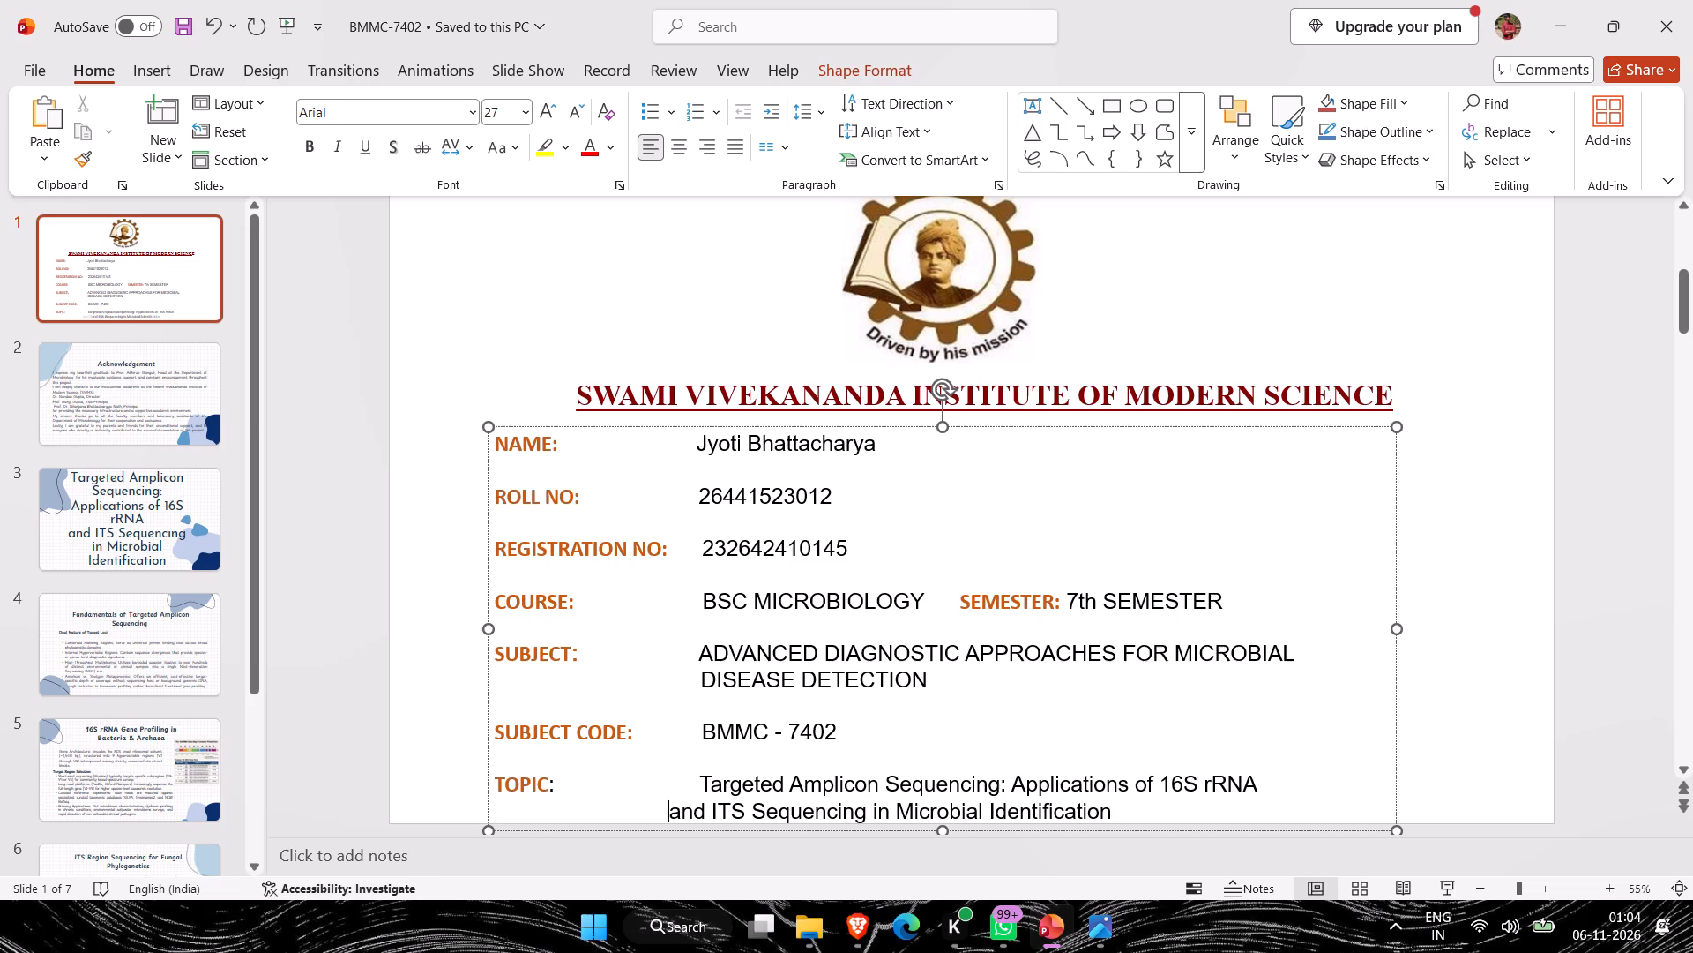
key("space")
key("space")
key("space")
key("space")
key("space")
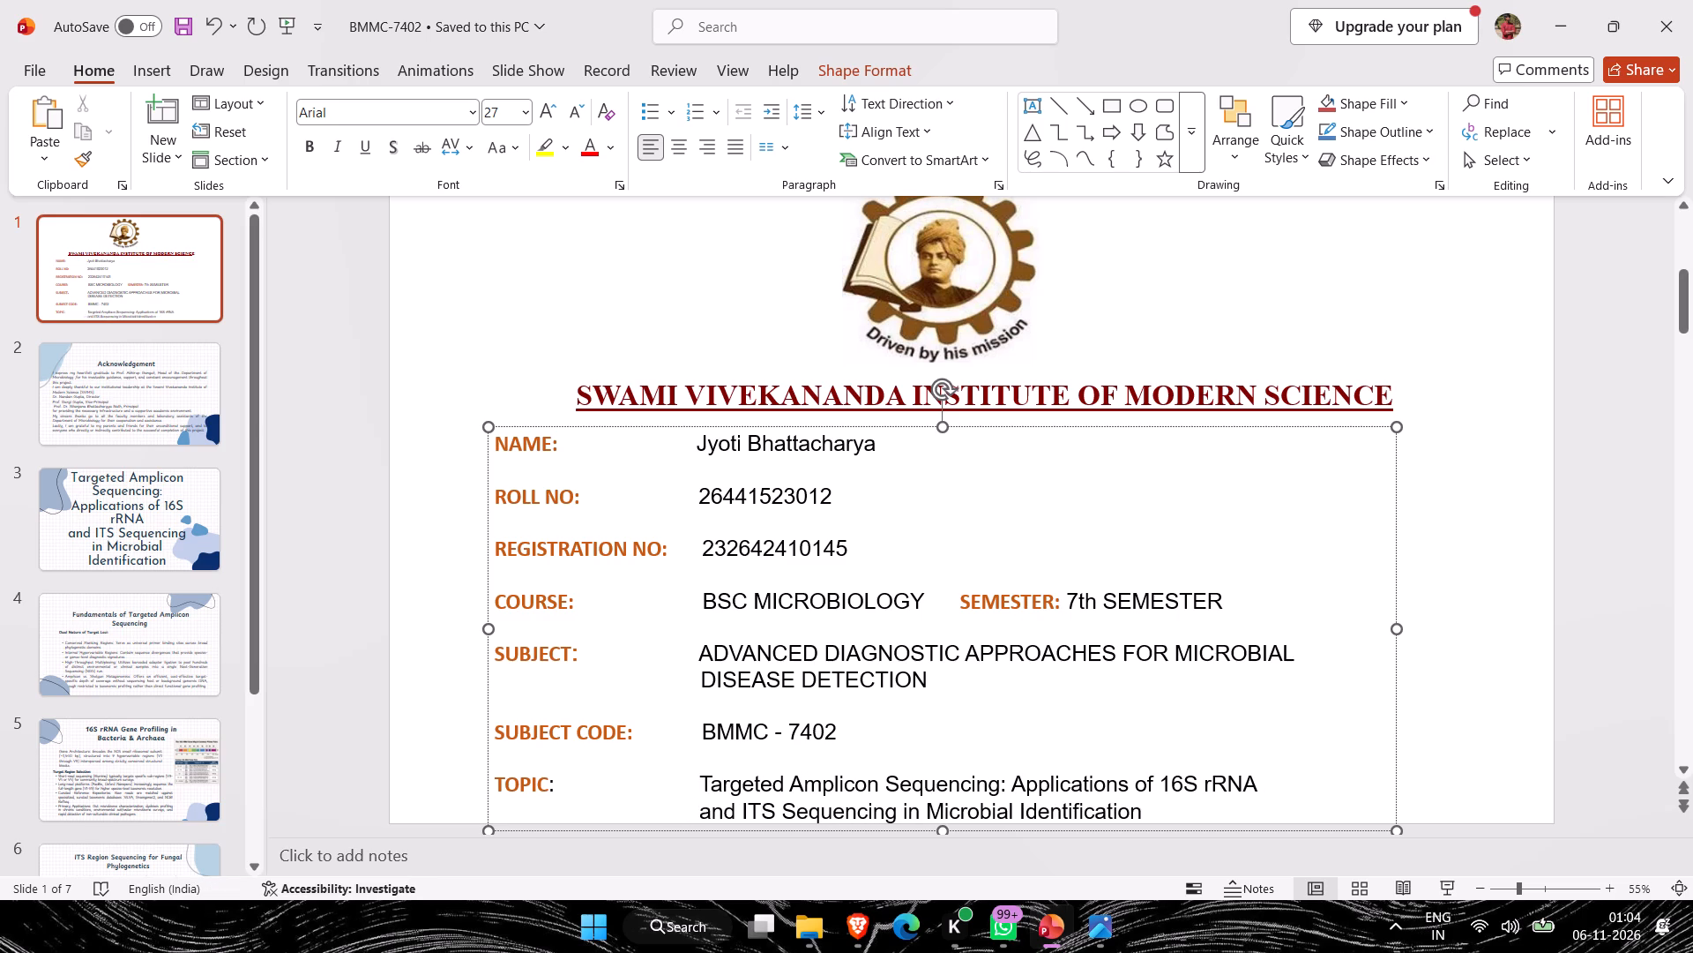
key("space")
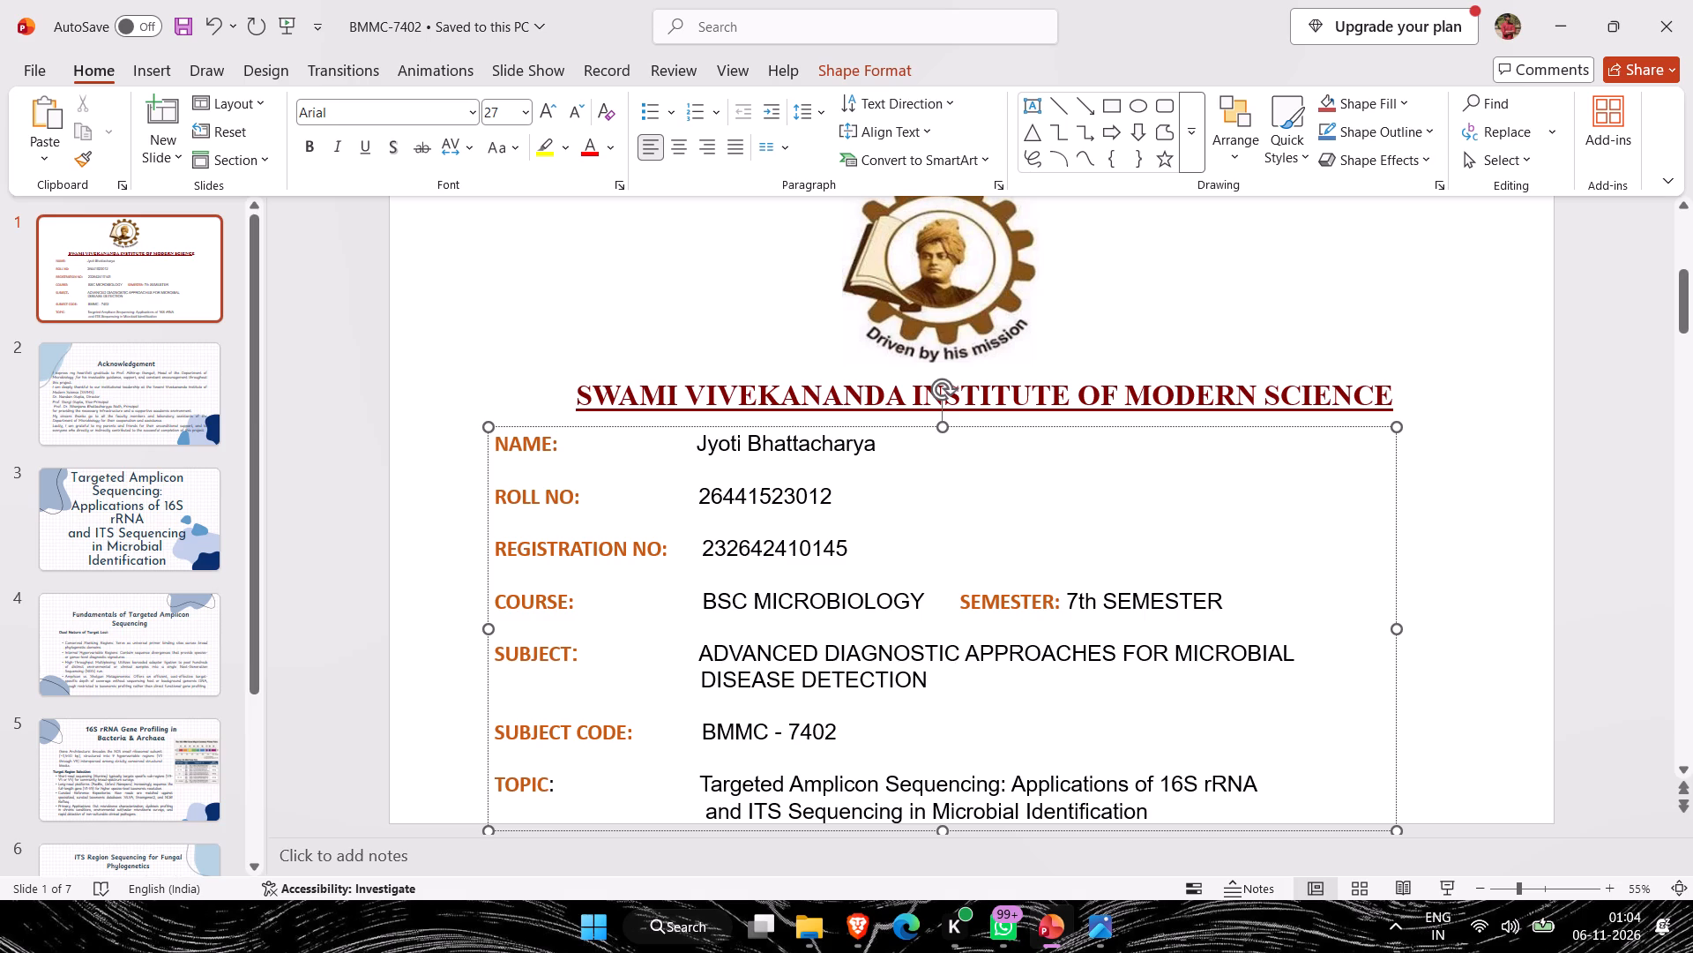
key("BackSpace")
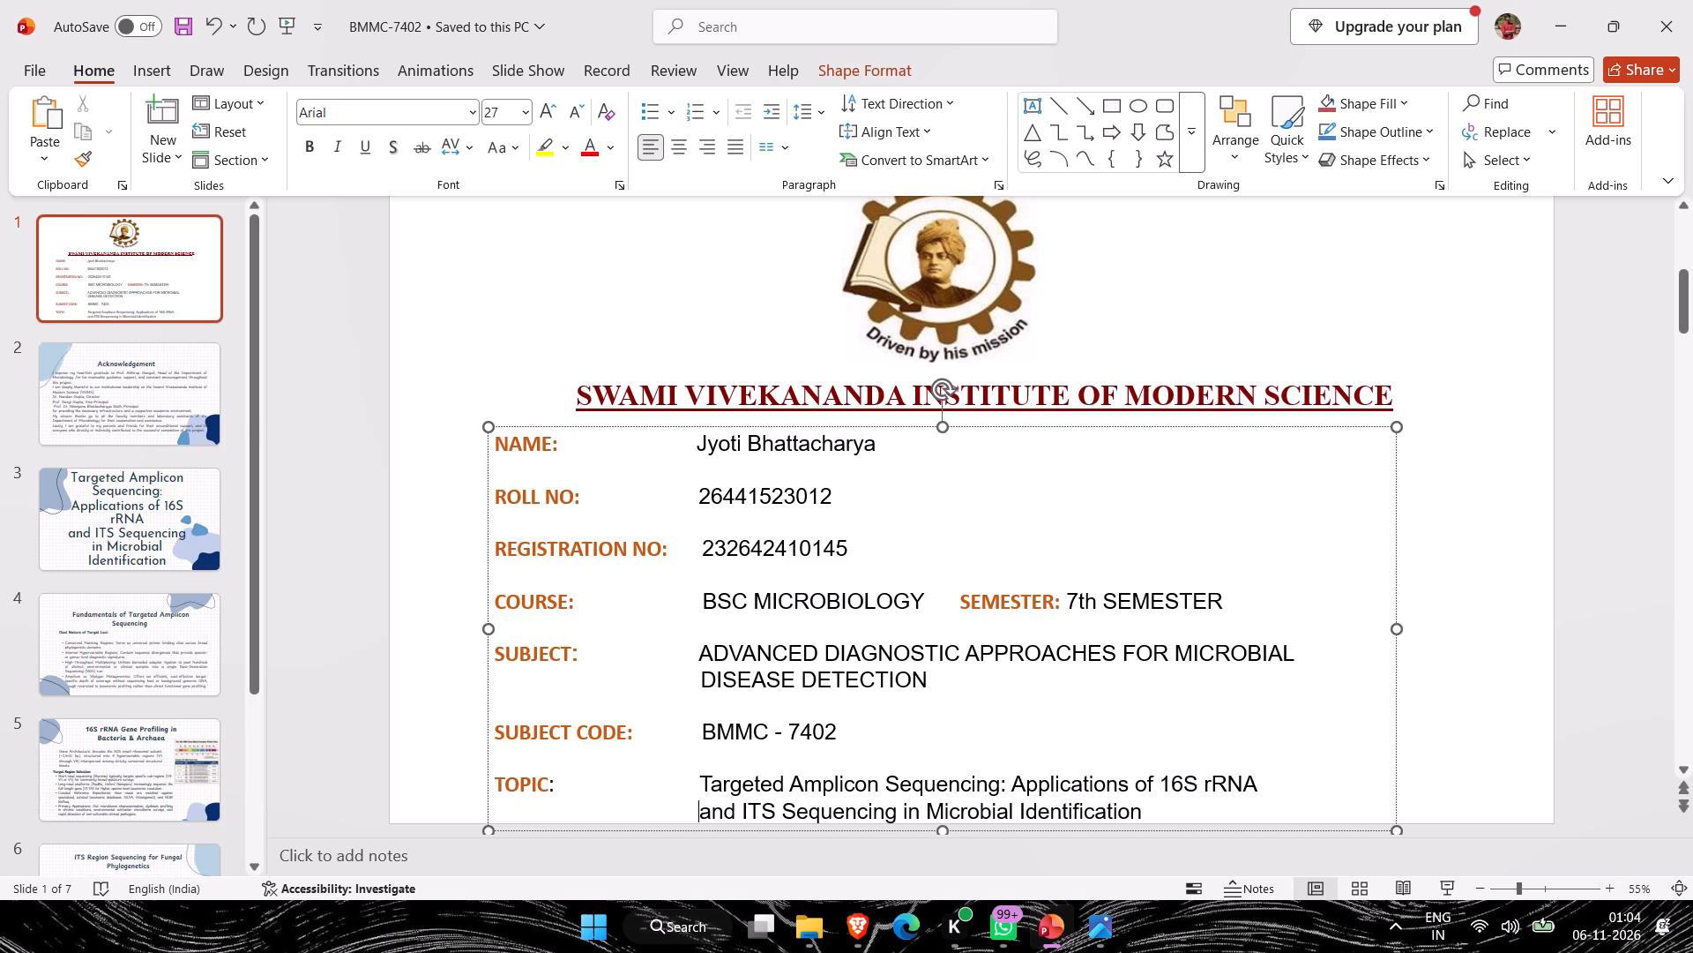
Change the whole two-line topic value to UPPERCASE.
left_click_drag(705, 783, 1127, 807)
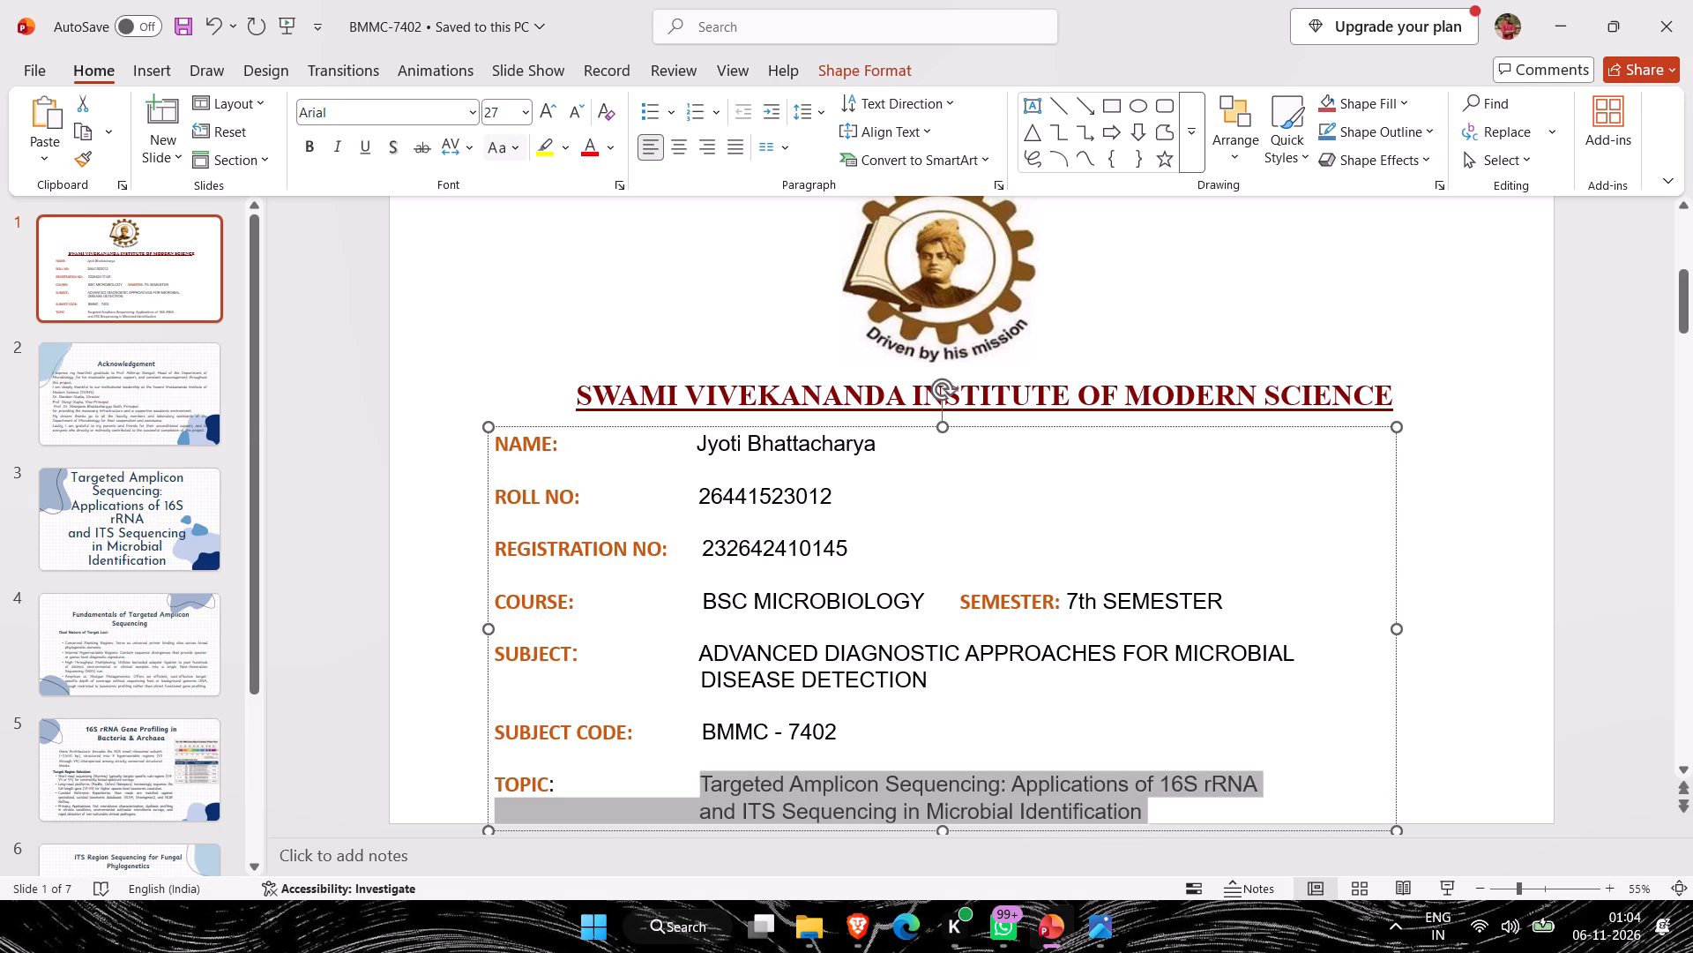
left_click(518, 149)
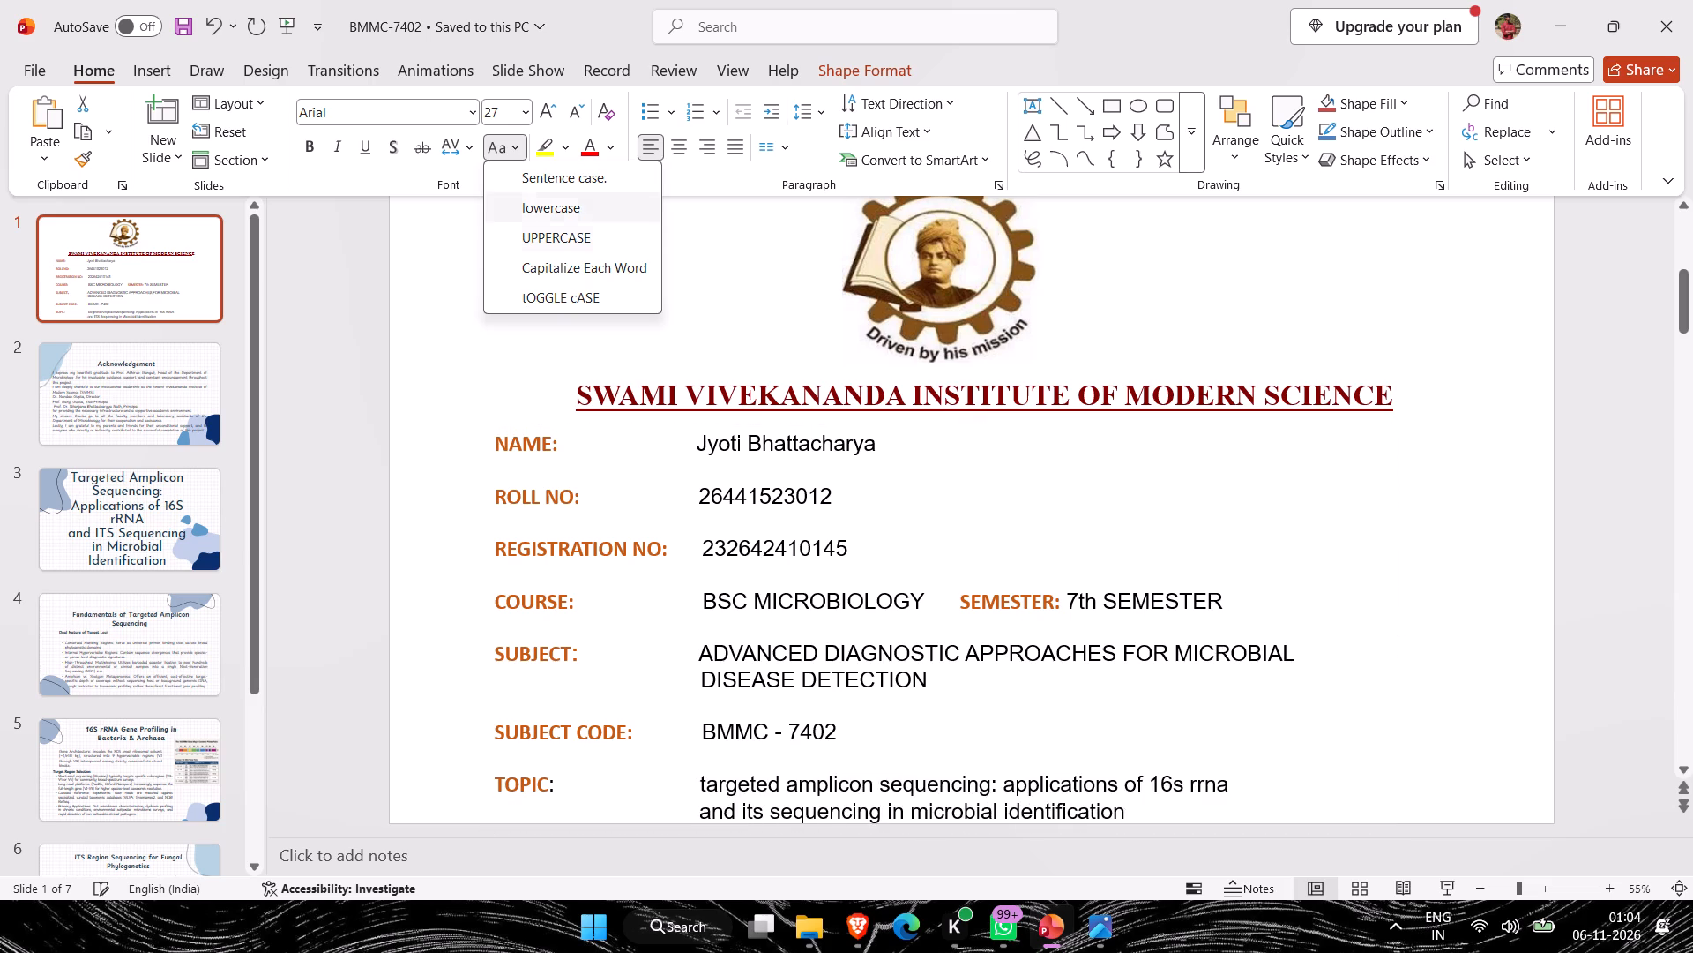
left_click(541, 236)
left_click(938, 715)
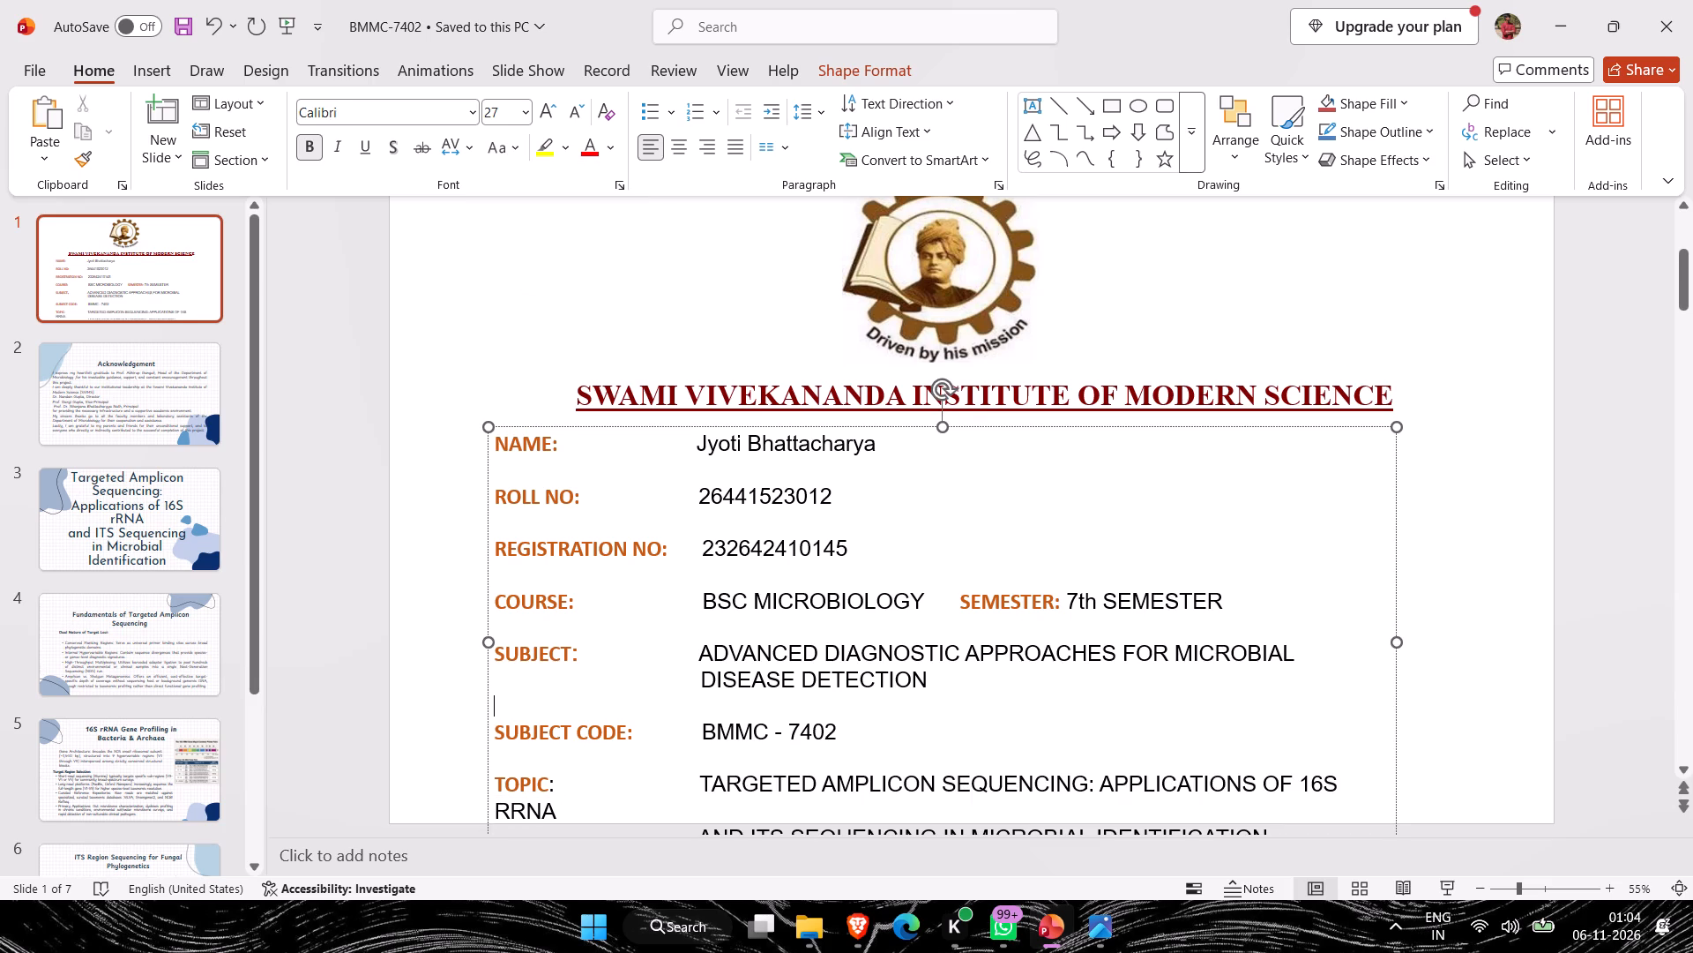
Delete the wrapped word "RRNA" after "16S" in the topic.
scroll(938, 715, "down", 1)
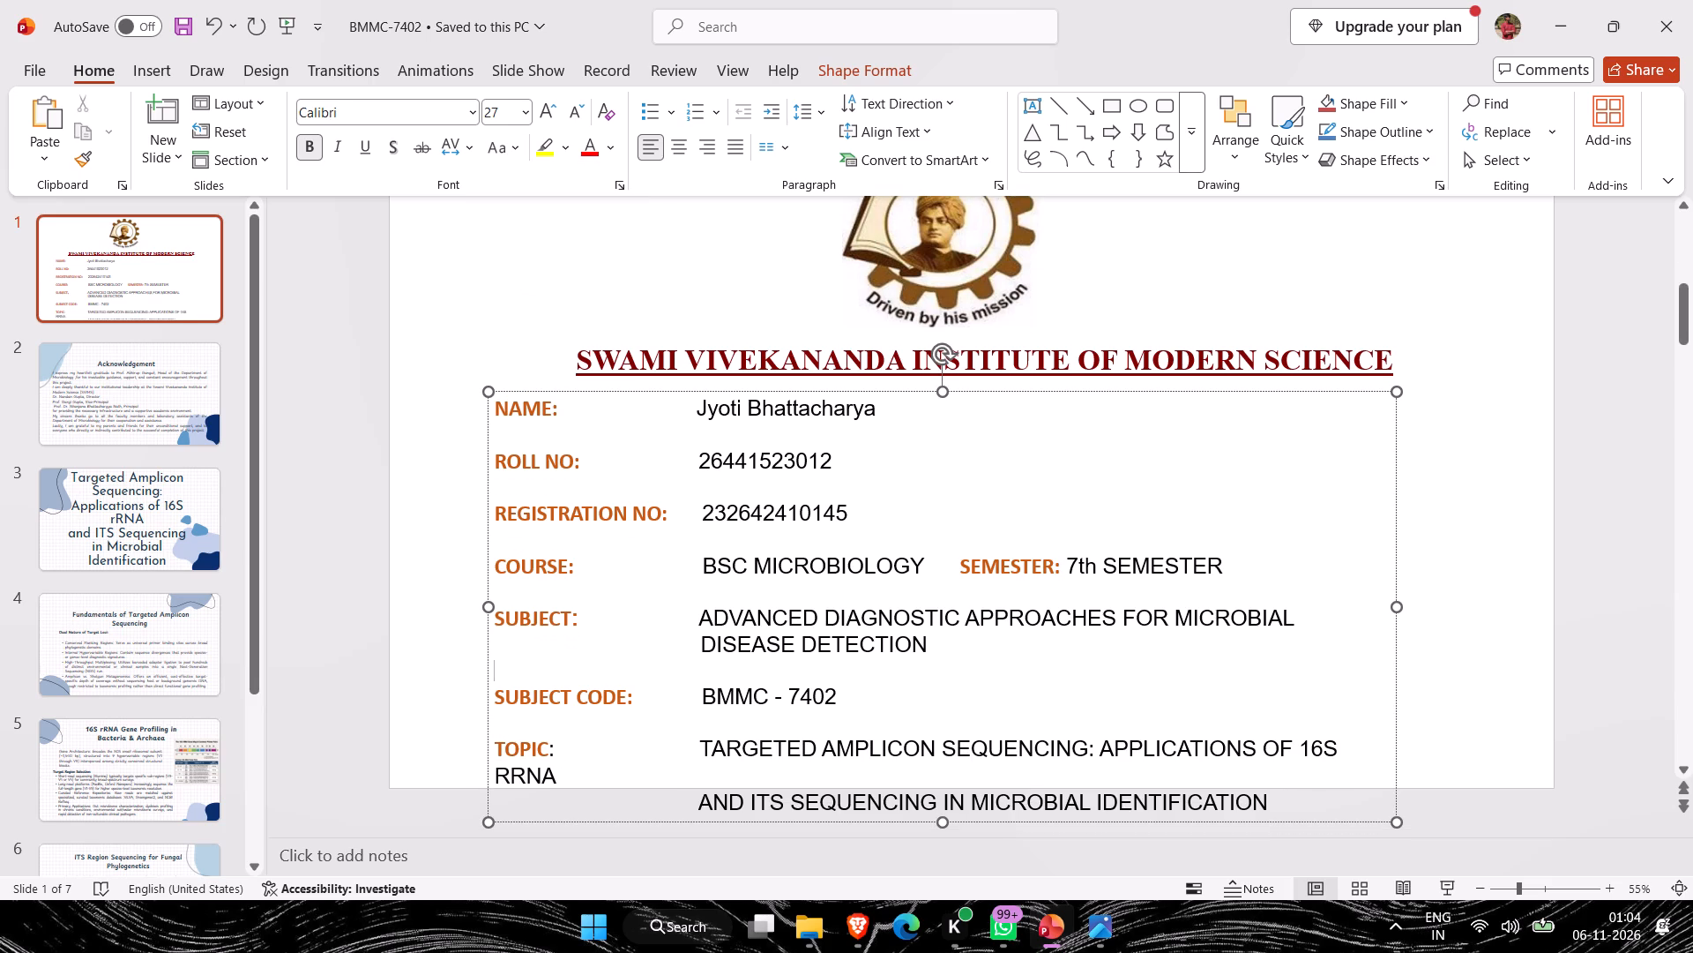
left_click(599, 776)
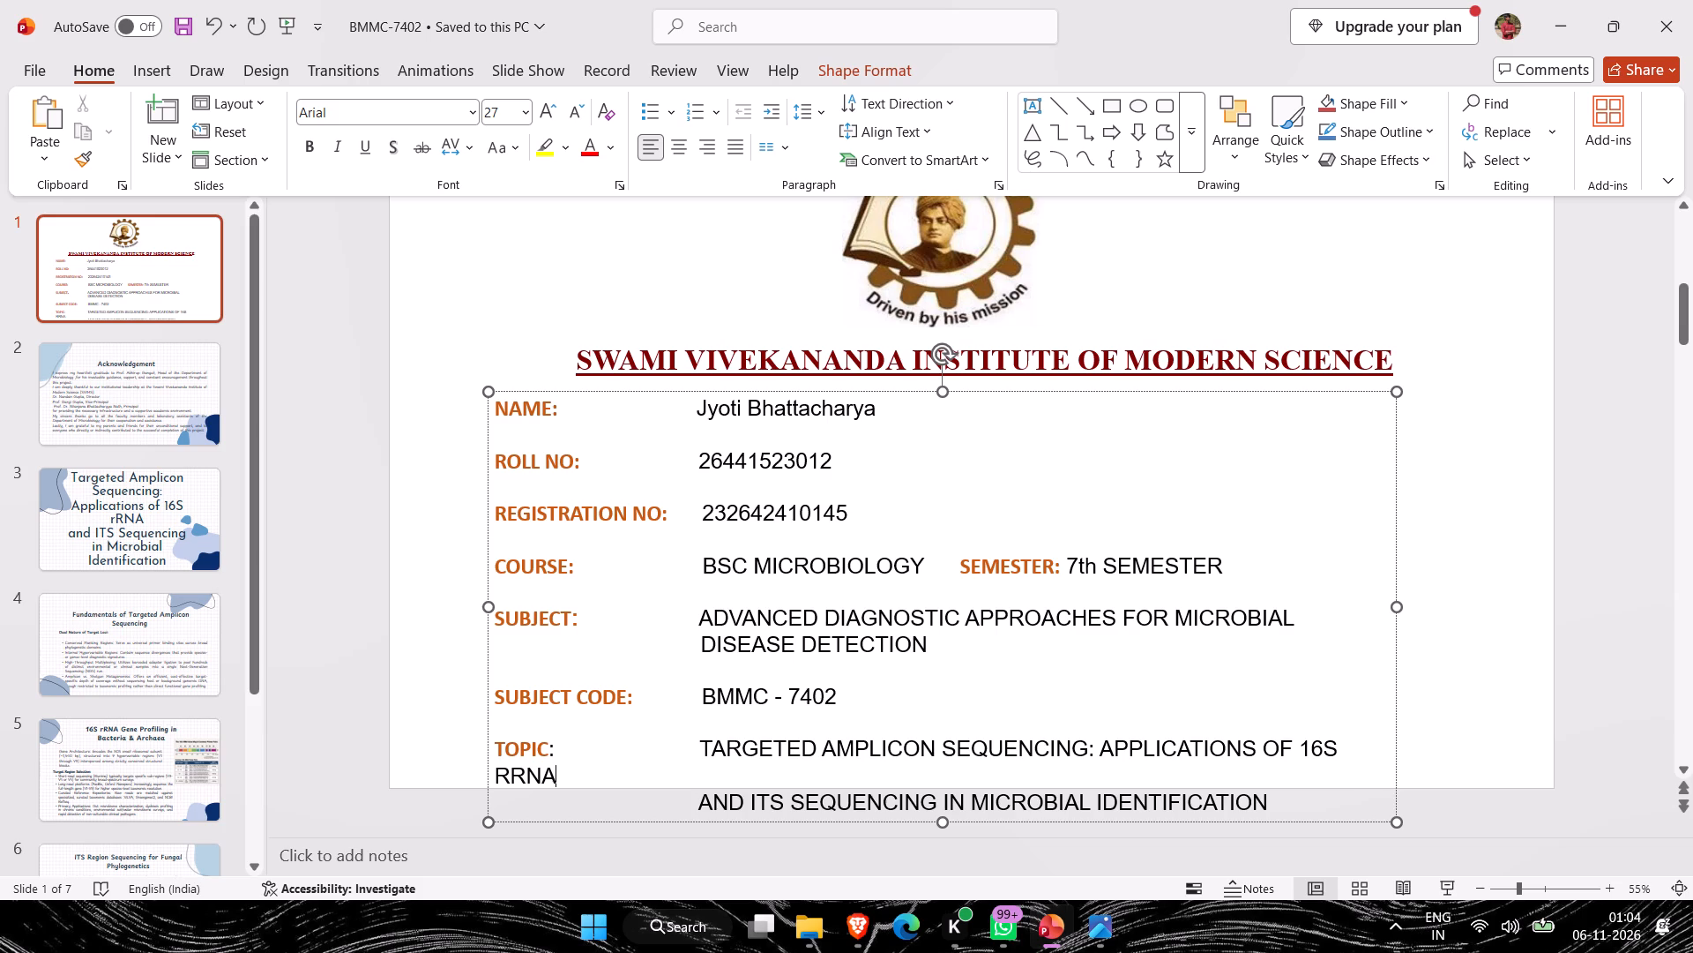
key("BackSpace")
key("BackSpace")
key("BackSpace")
key("BackSpace")
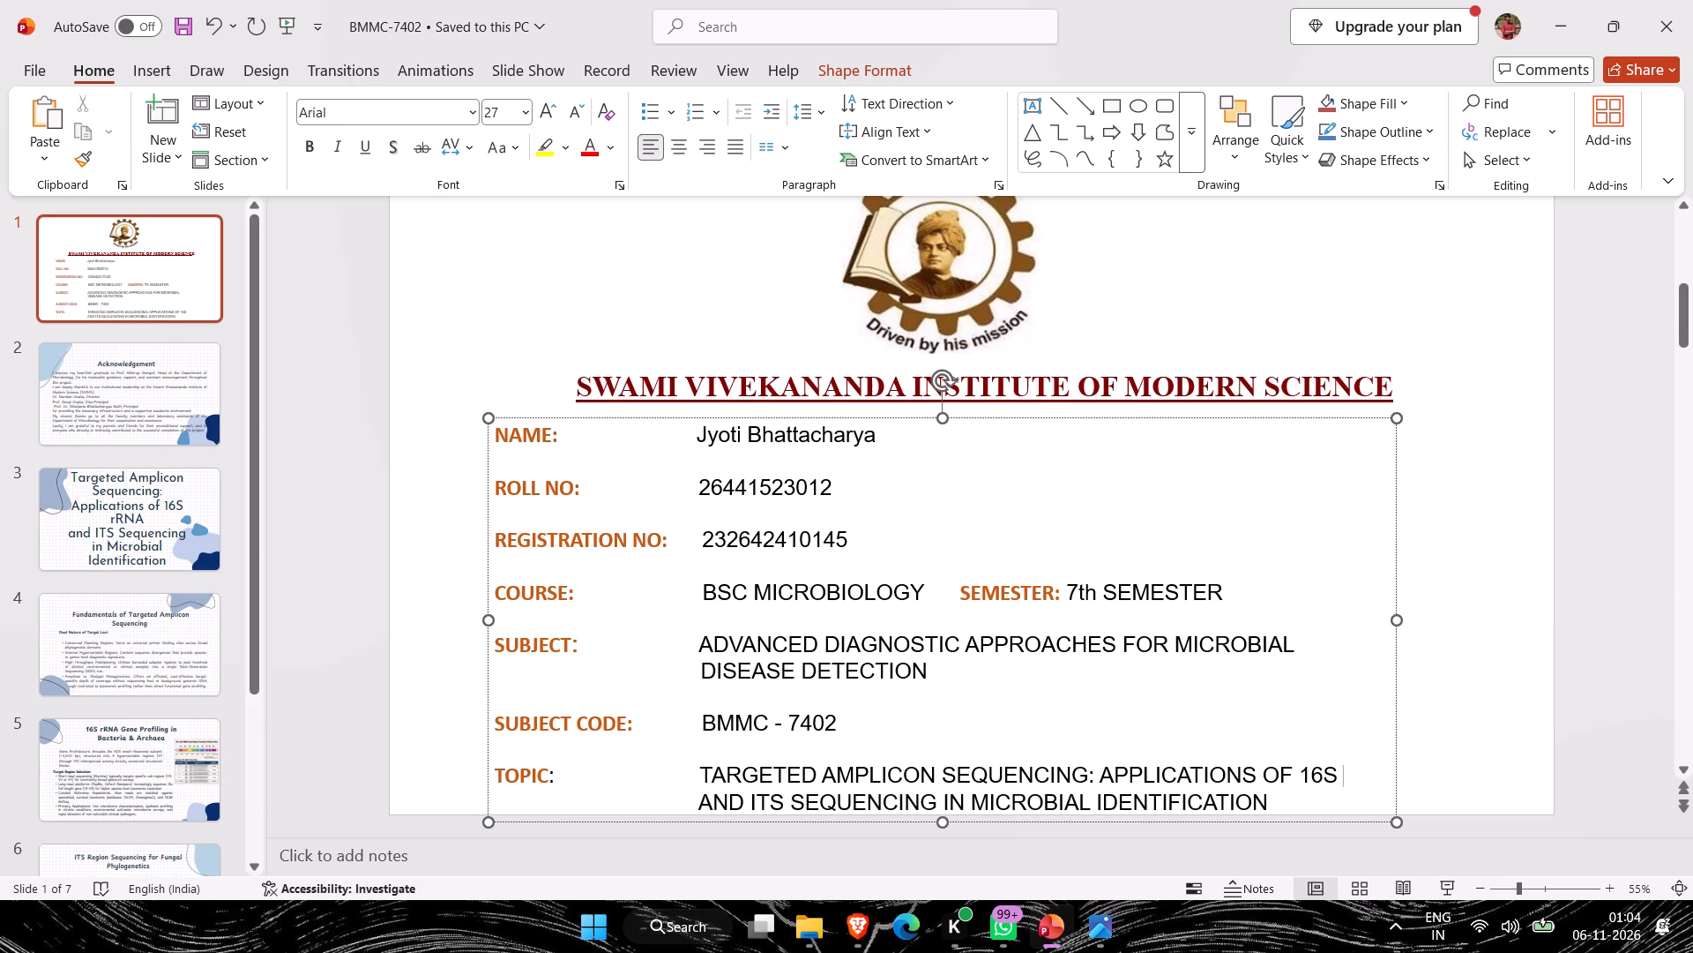
Switch to Photos to check how the topic is written in the assignment list, 13.jpeg, and return to the presentation.
key("ctrl+Tab")
key("BackSpace")
key("alt+Tab")
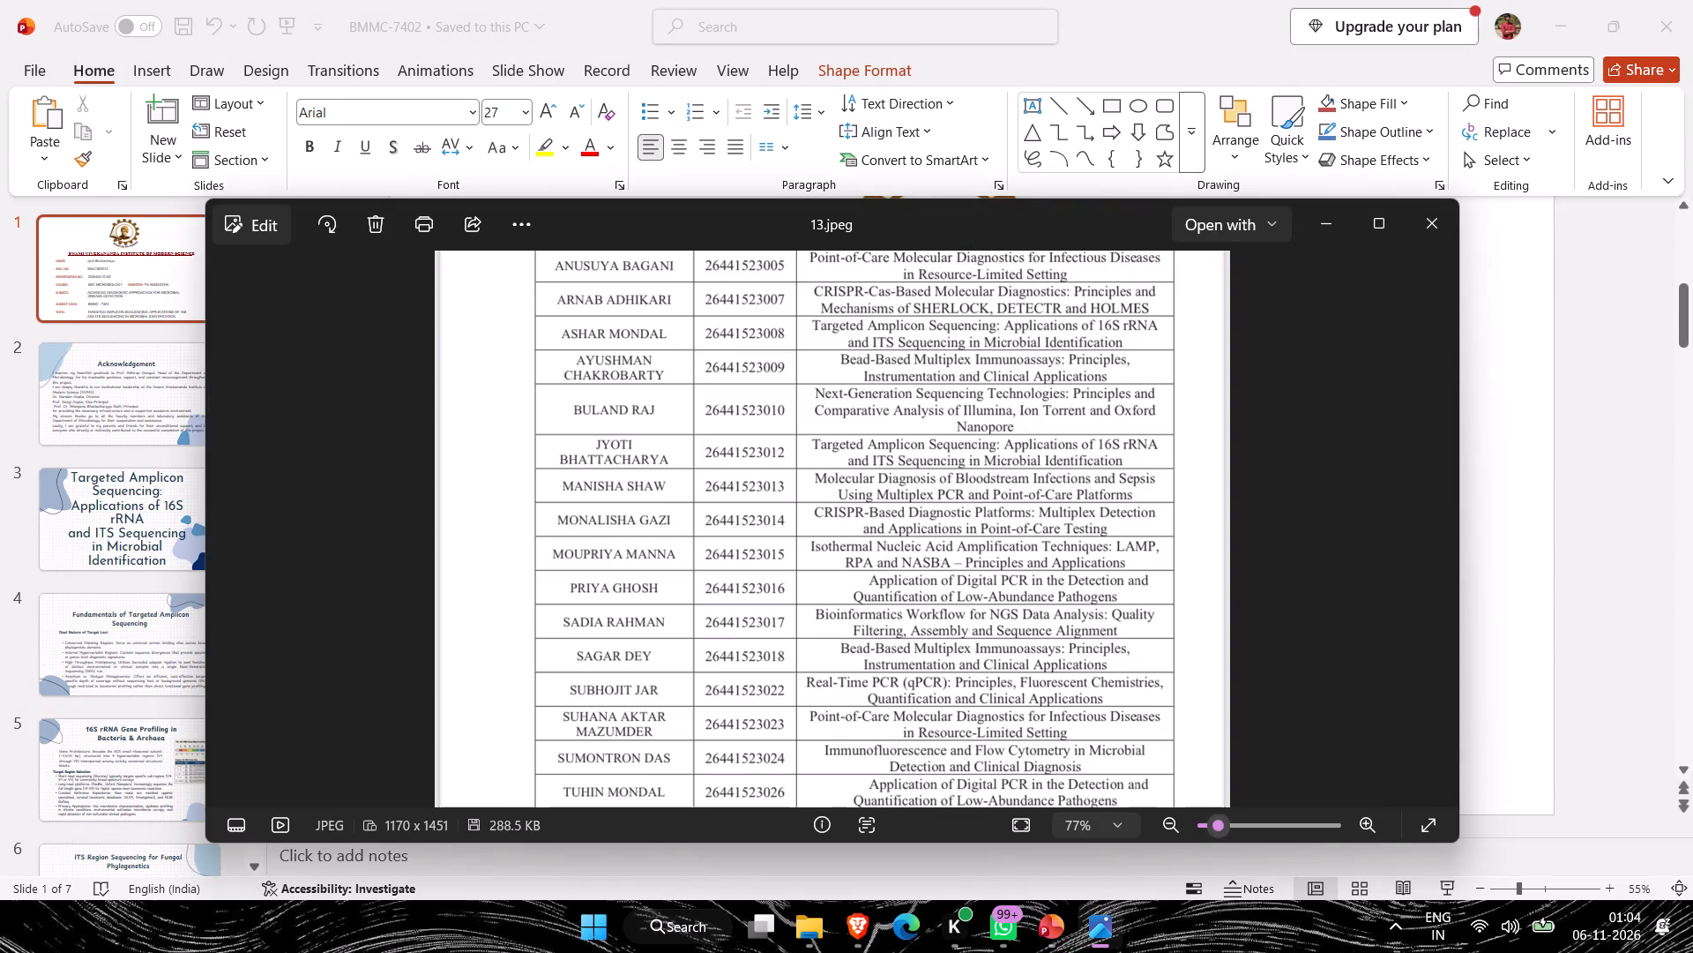
key("ctrl+Tab")
key("alt+Tab")
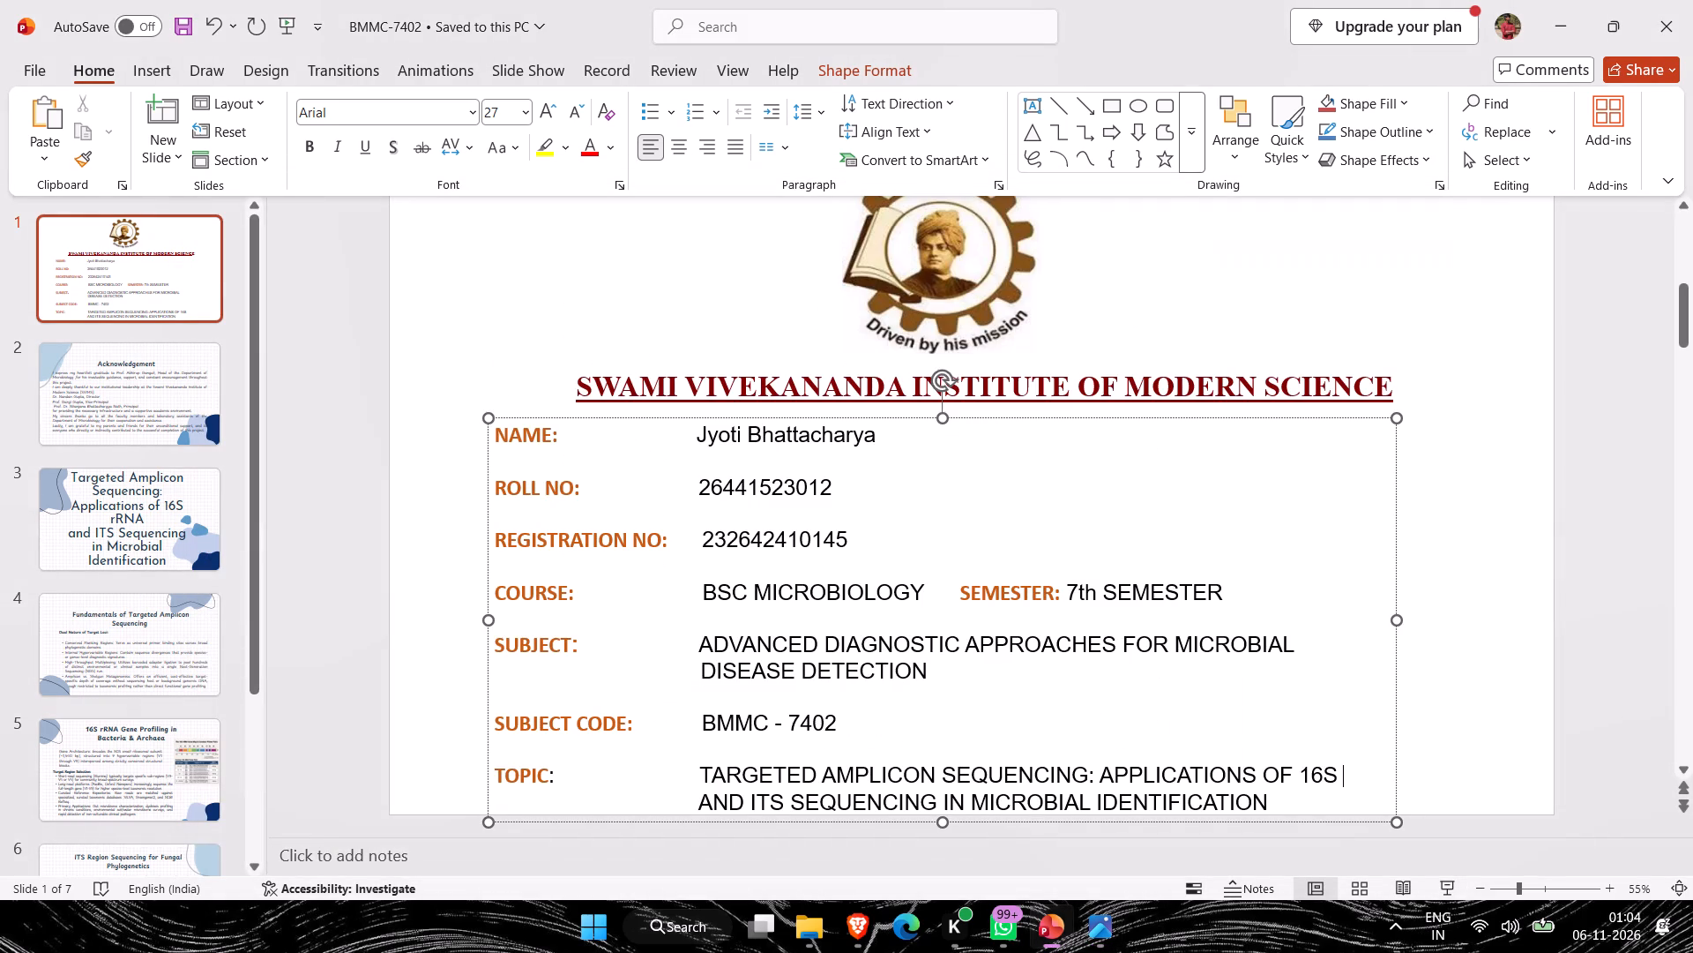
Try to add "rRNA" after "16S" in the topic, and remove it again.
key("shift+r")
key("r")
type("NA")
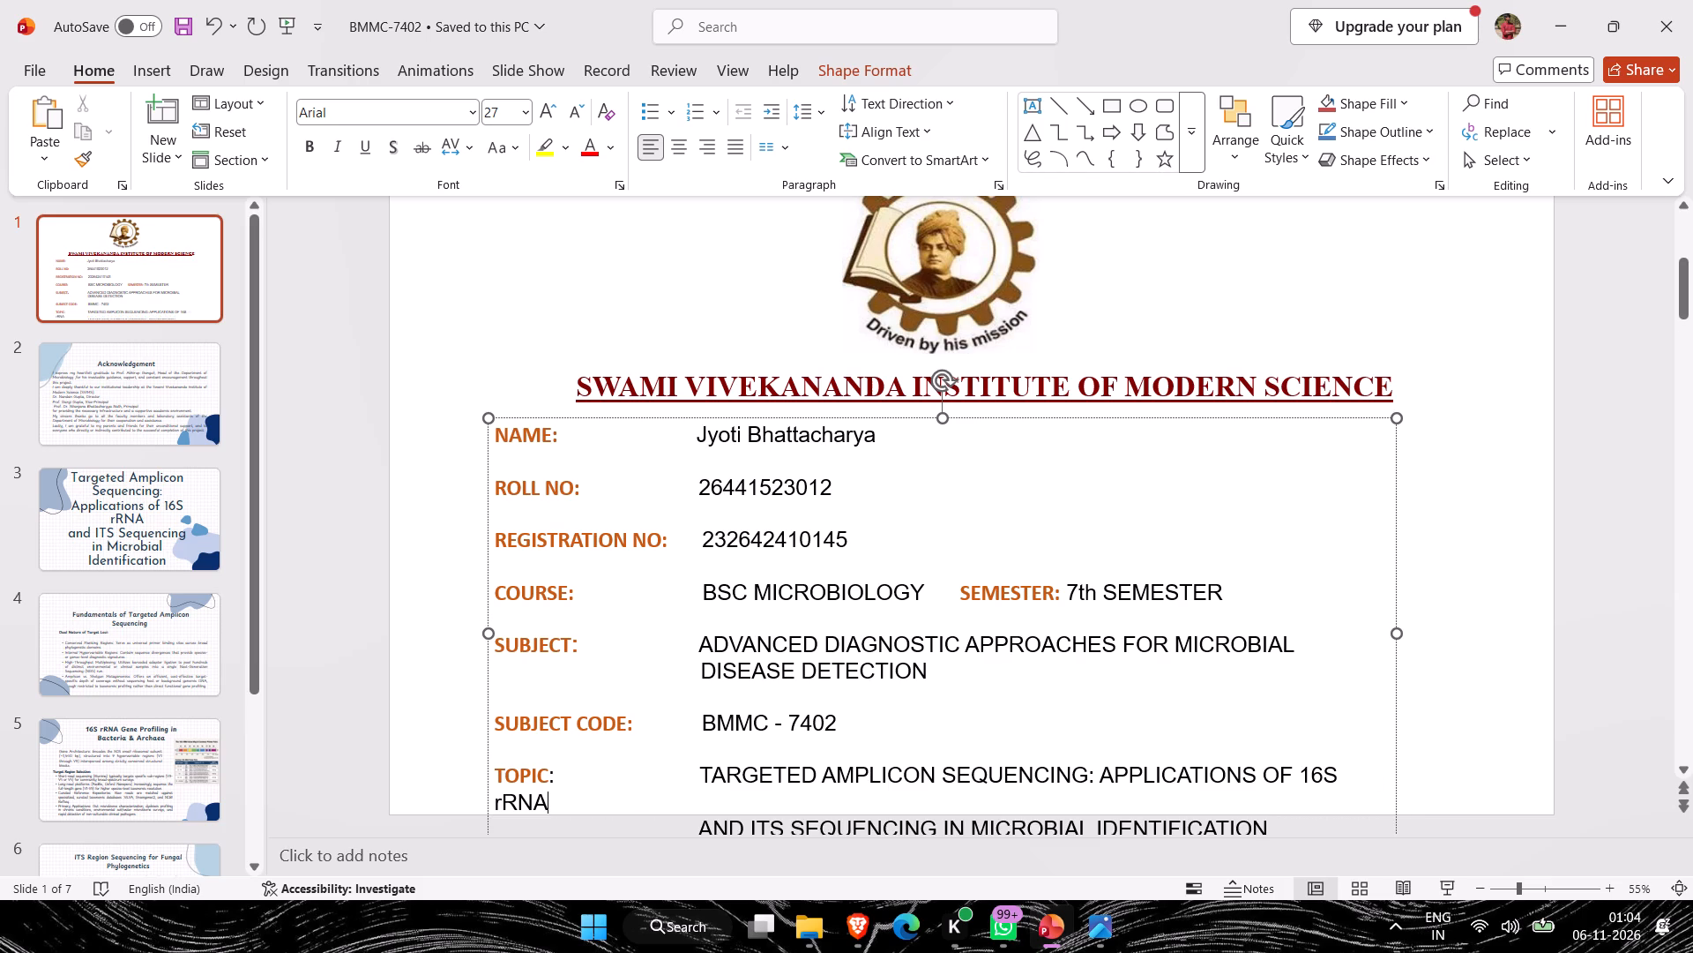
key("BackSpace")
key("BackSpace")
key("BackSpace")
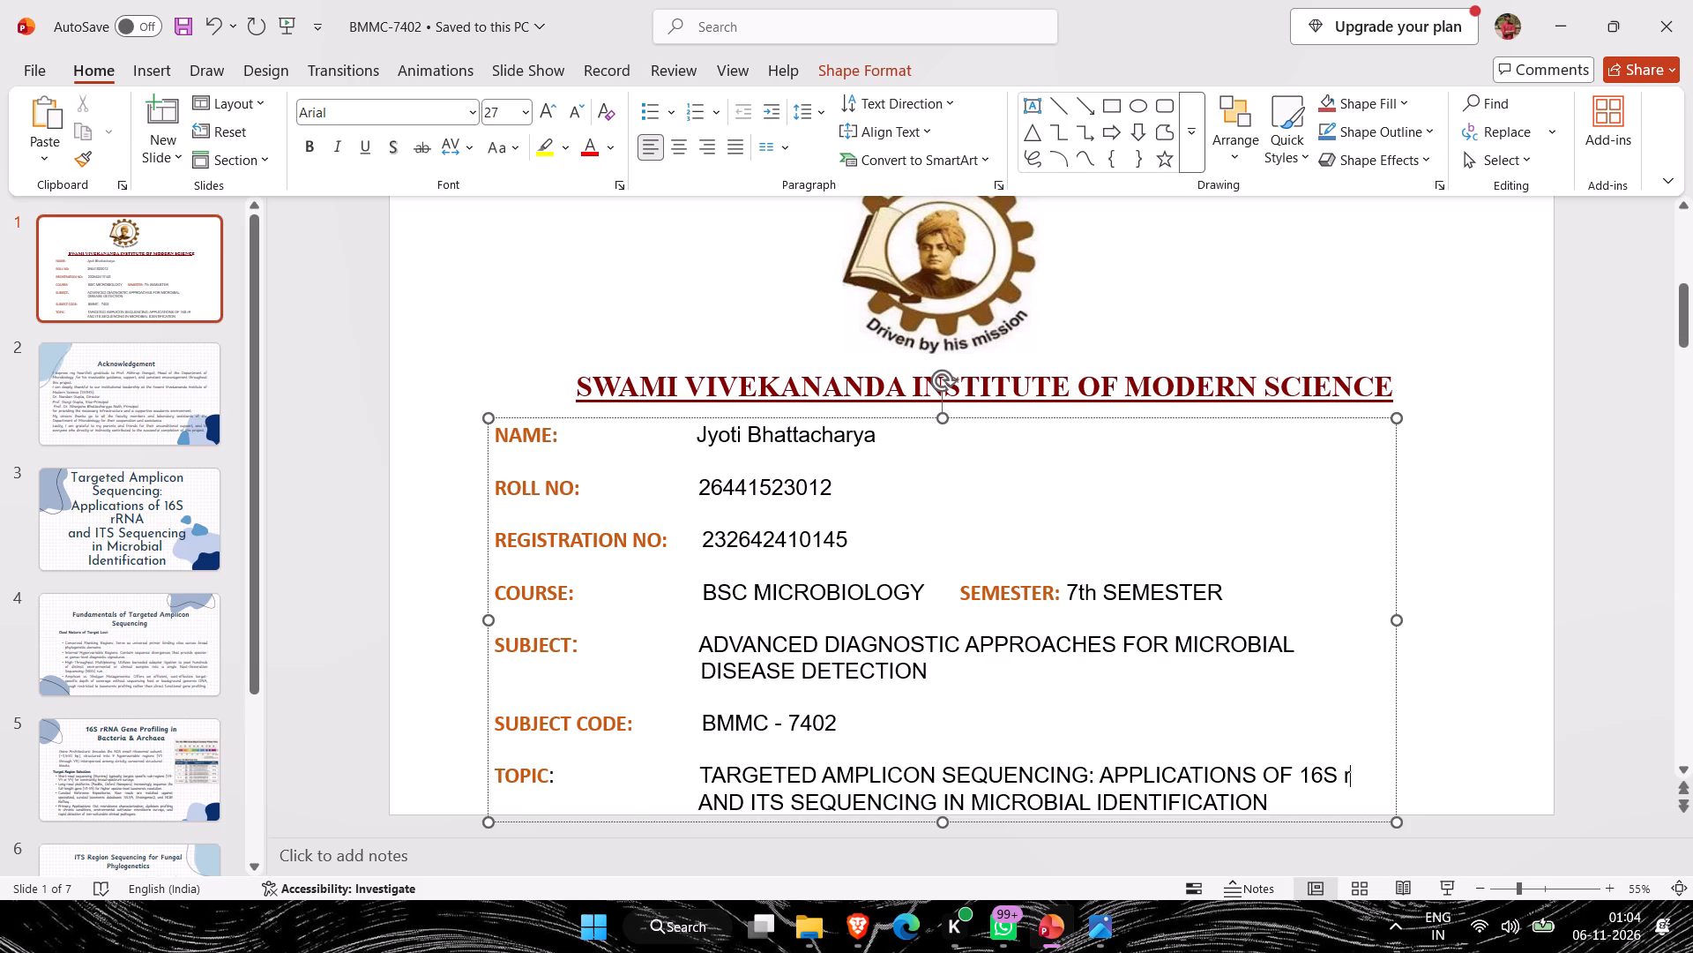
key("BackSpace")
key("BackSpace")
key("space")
Make room on the topic's first line by removing one space before "TARGETED" and slightly widening the student details text box.
left_click(697, 770)
key("BackSpace")
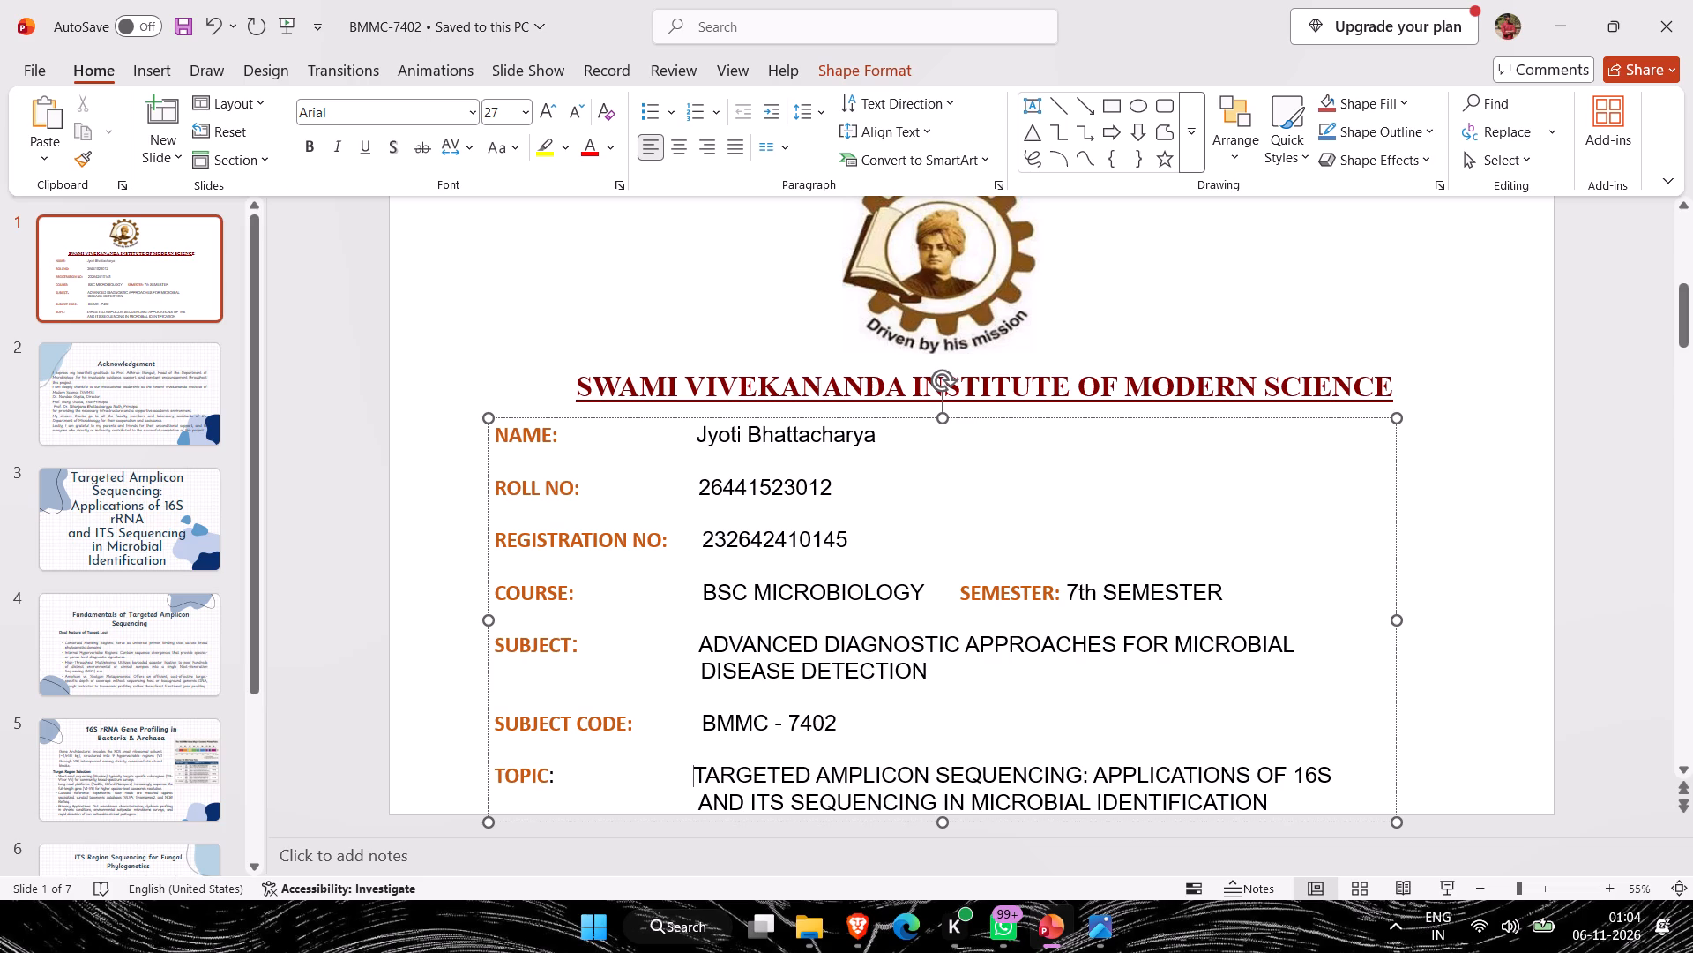
left_click_drag(1395, 614, 1442, 619)
Add "rRNA" after "16S" at the end of the topic's first line.
left_click(1331, 775)
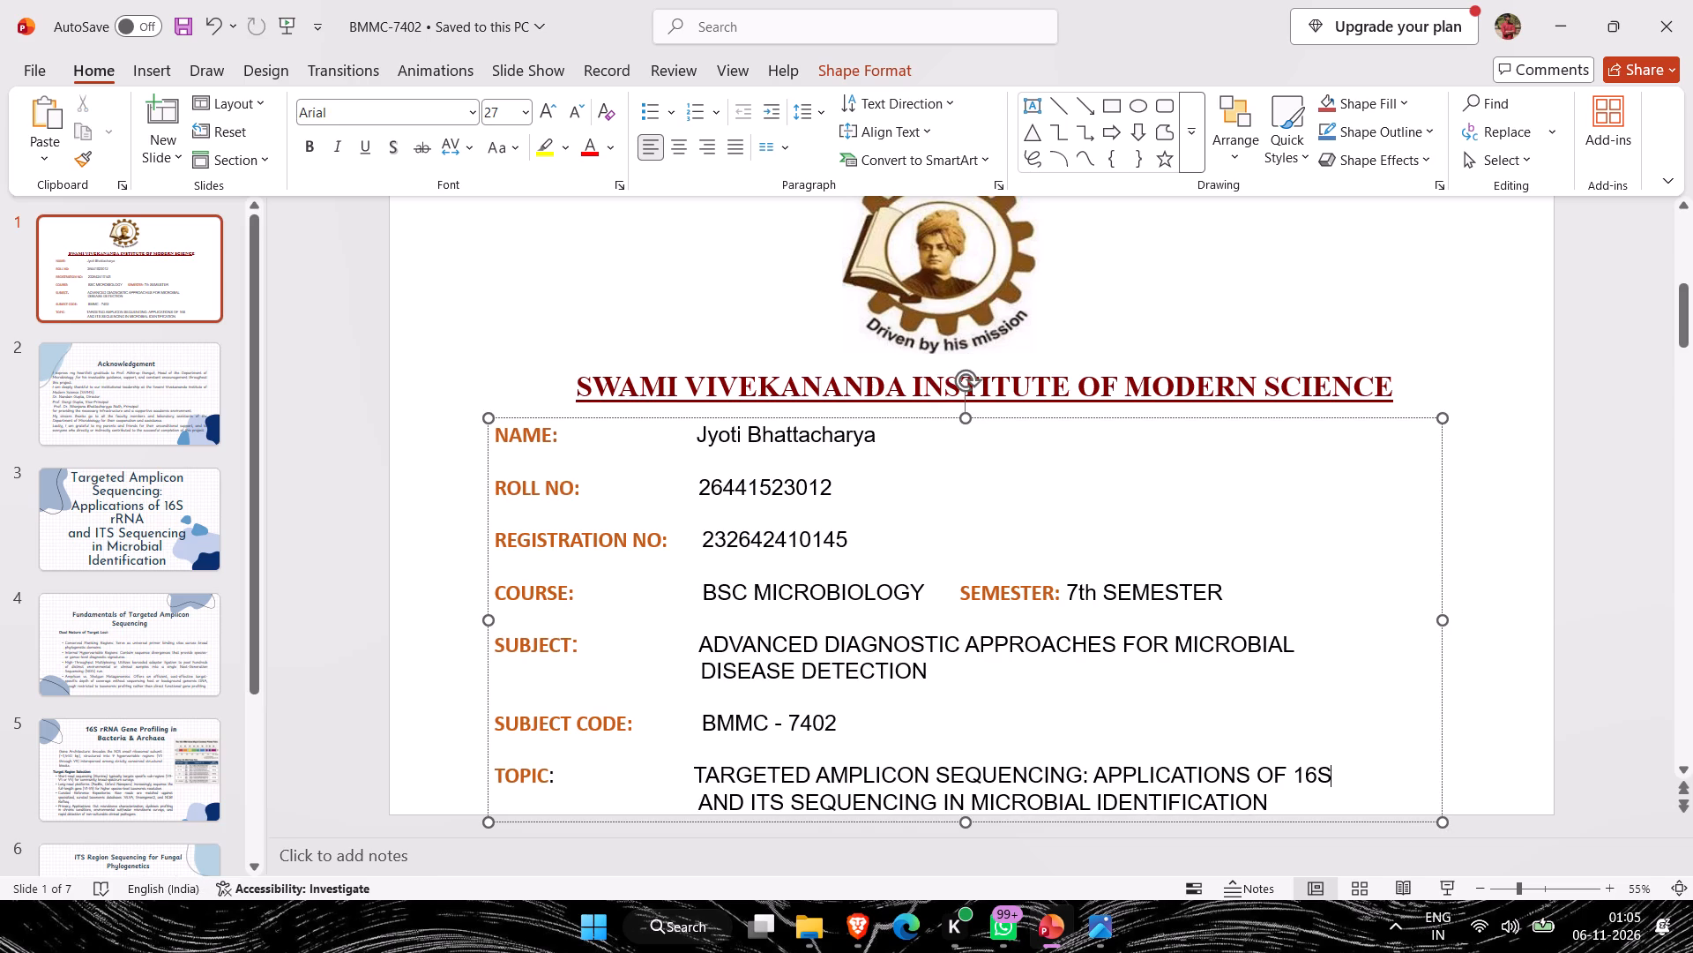
key("space")
type("r")
key("shift+r")
key("BackSpace")
type("RNS")
key("BackSpace")
key("a")
Insert one space before "TARGETED" to align the topic's first line with its second line, and deselect the text box.
left_click(694, 770)
key("space")
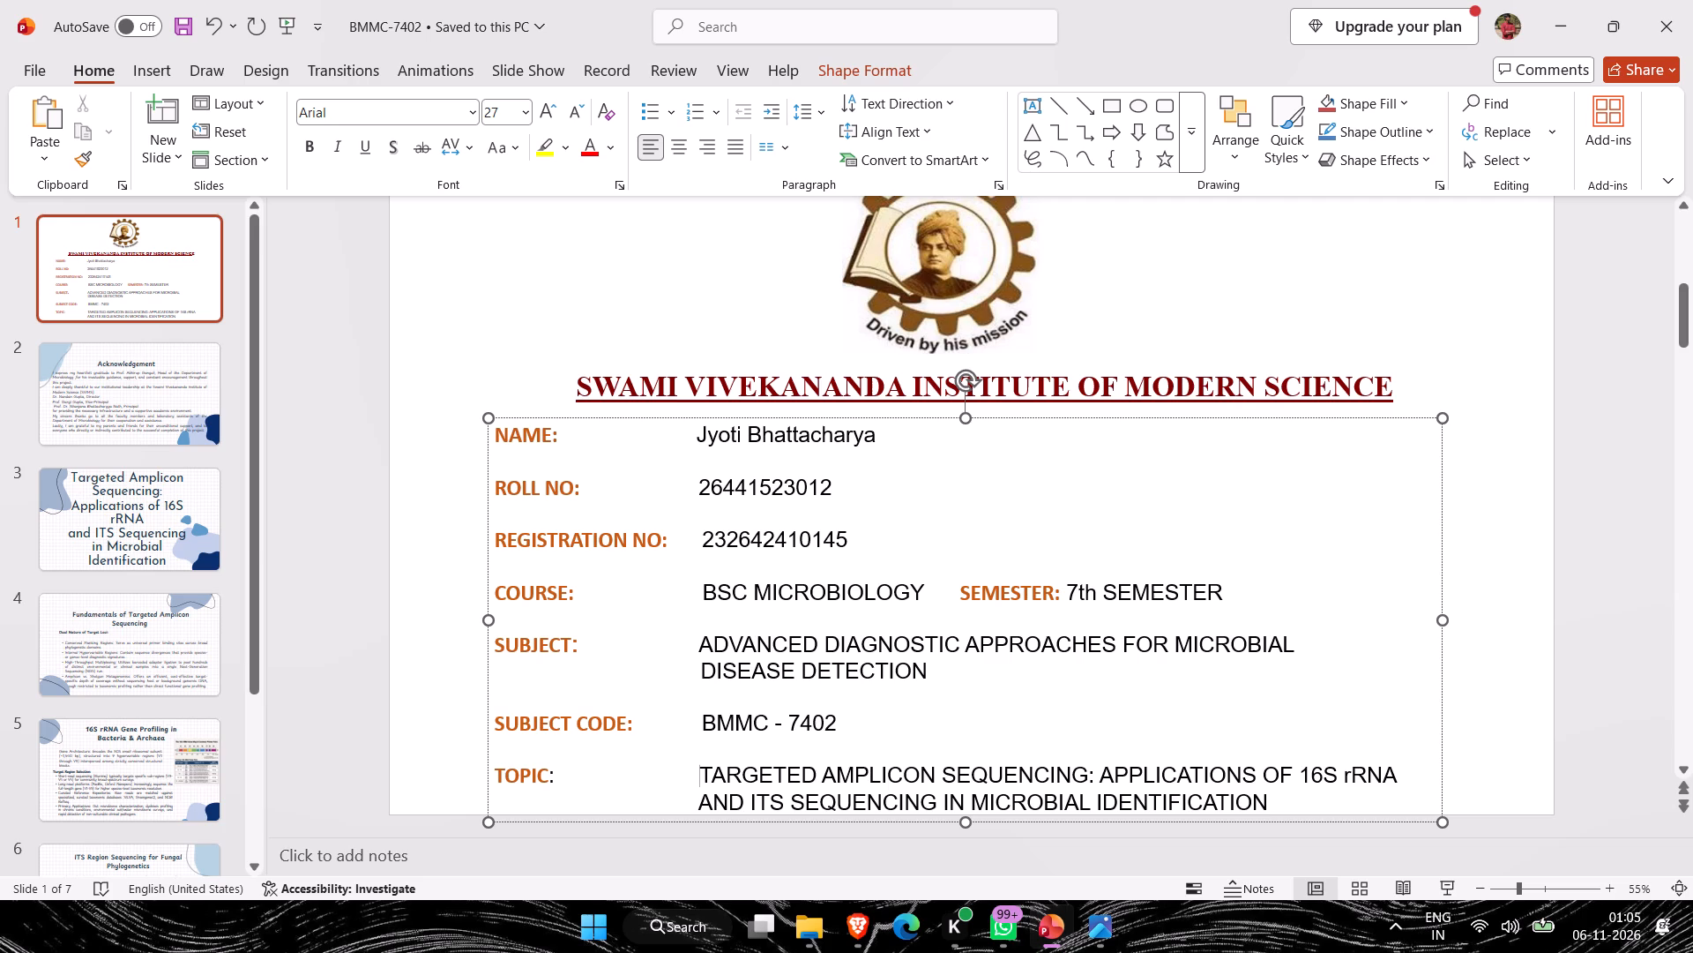
left_click(1616, 504)
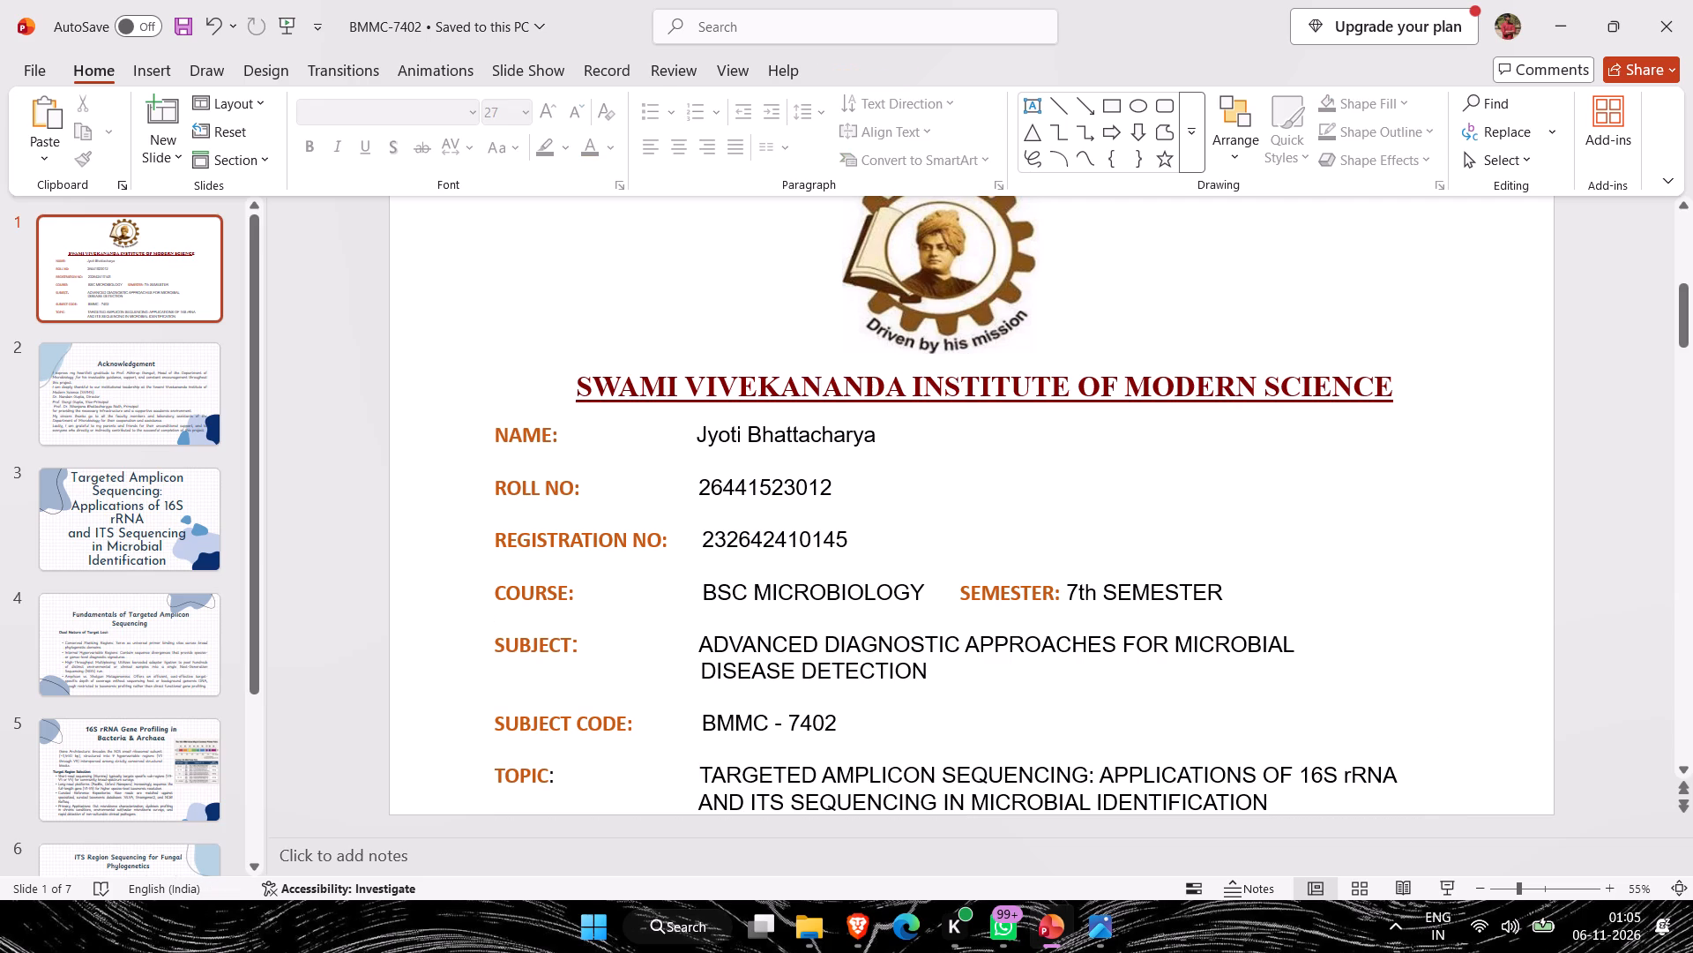
Save the BMMC-7402 presentation.
key("ctrl+s")
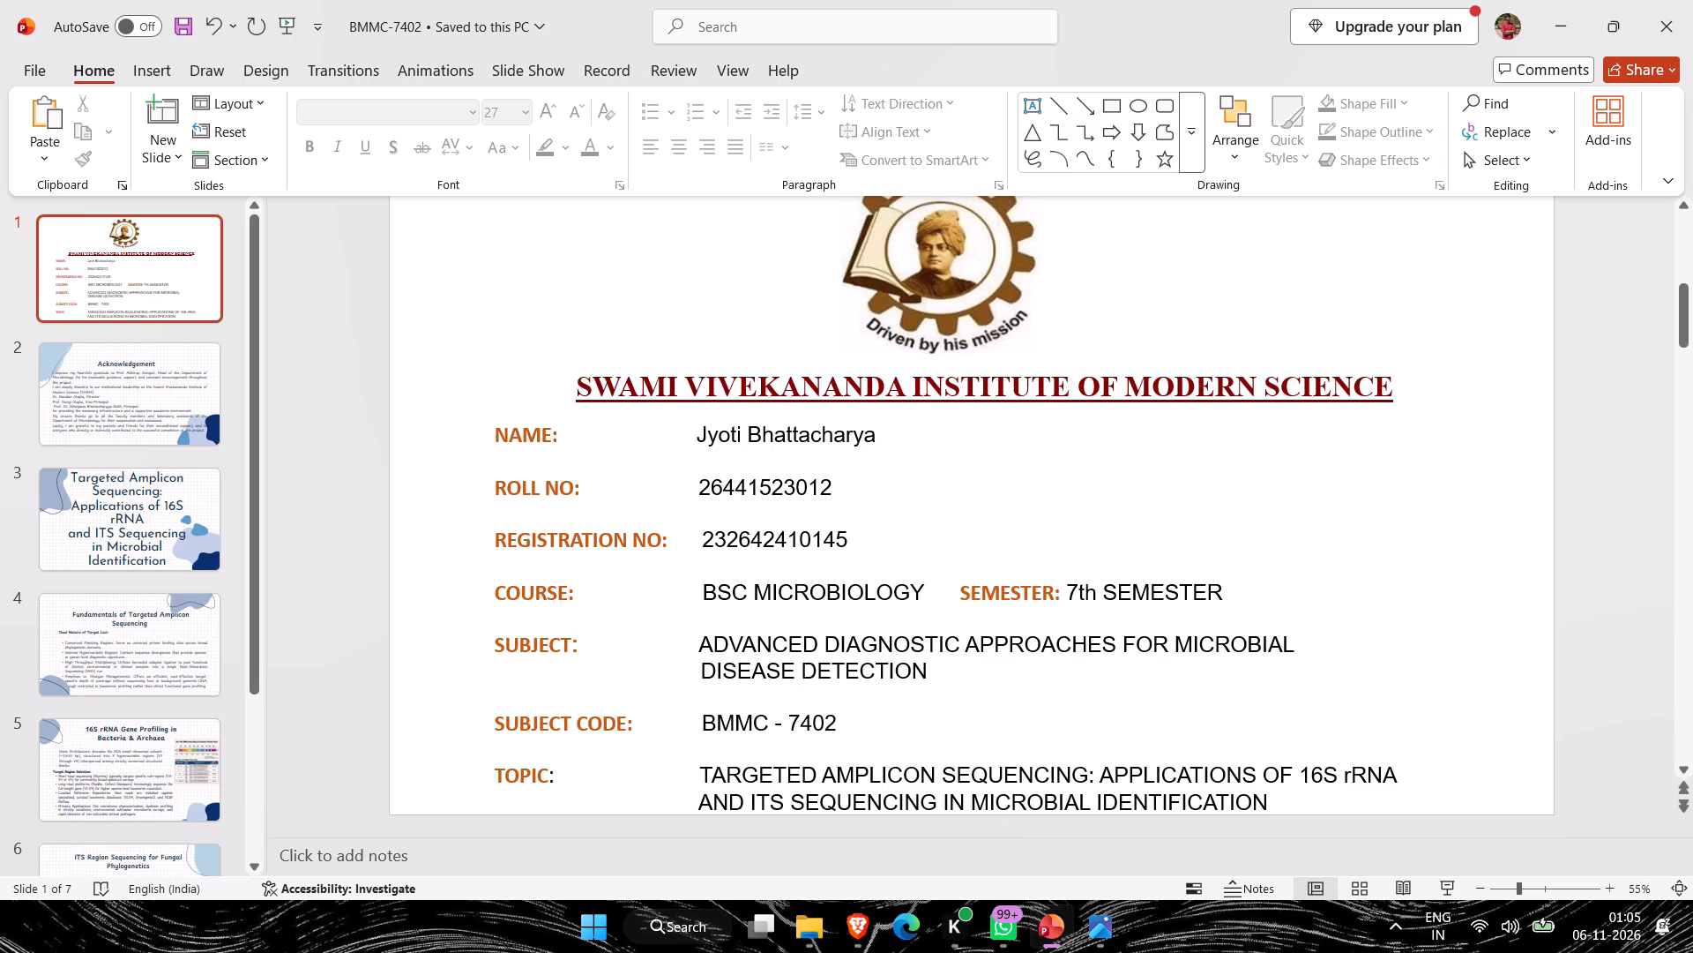
scroll(189, 664, "down", 3)
key("ctrl+s")
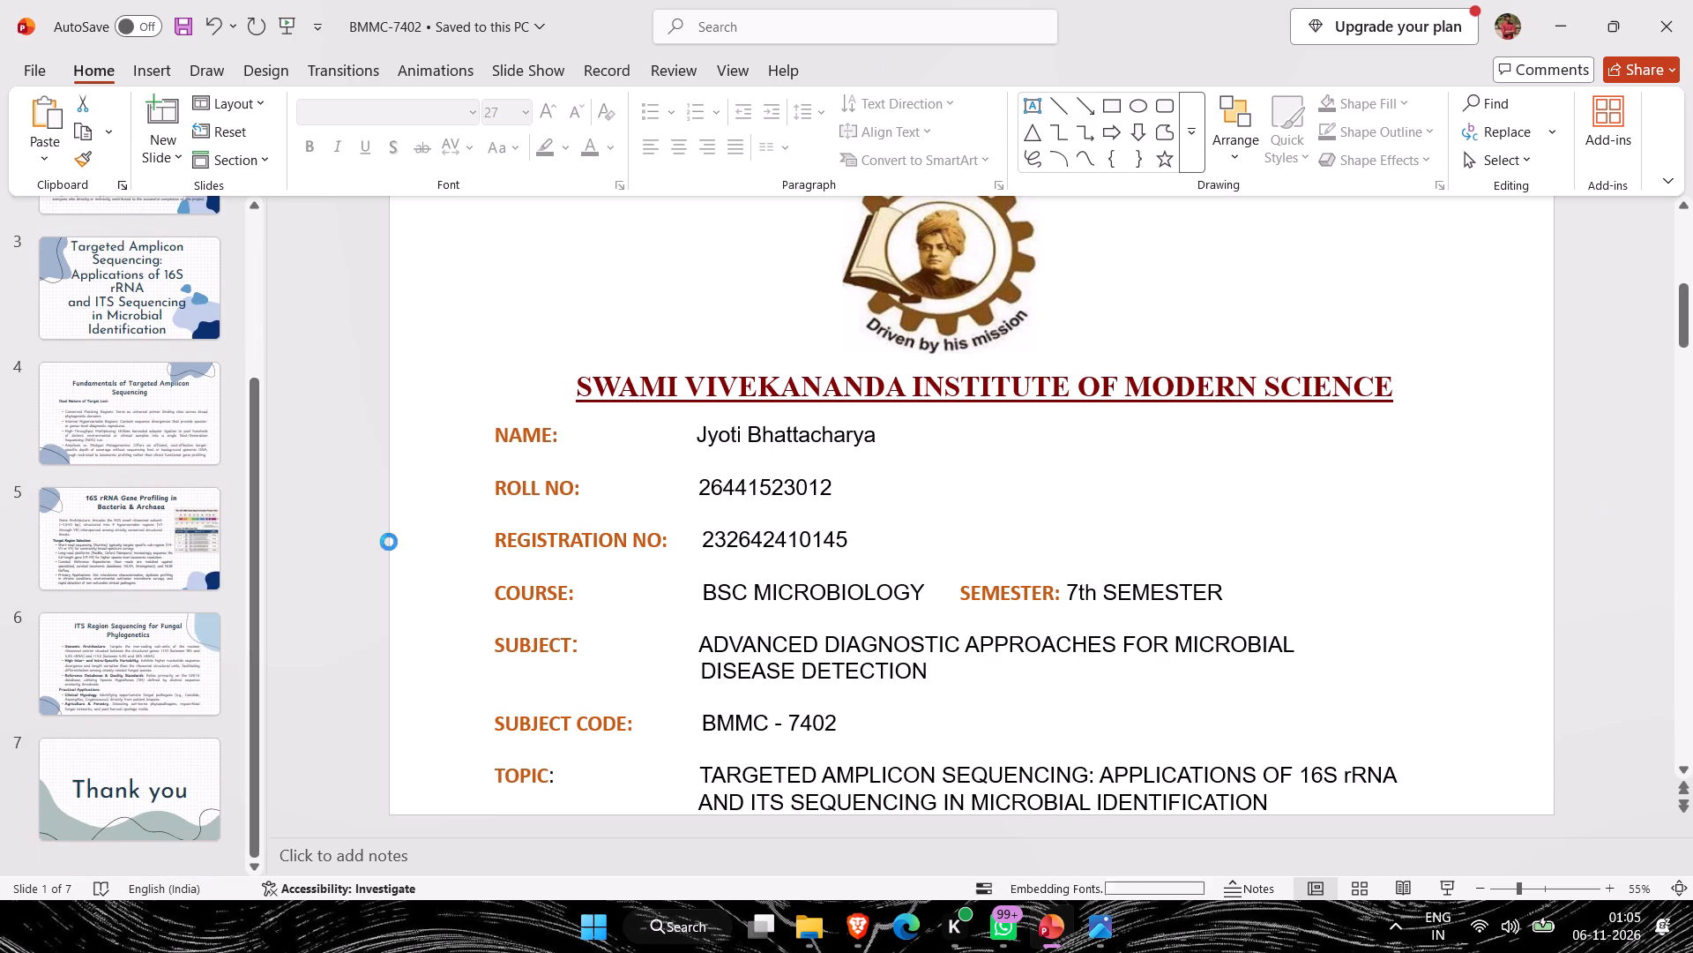
Save the BMMC-7402 presentation again and close it.
key("ctrl+s")
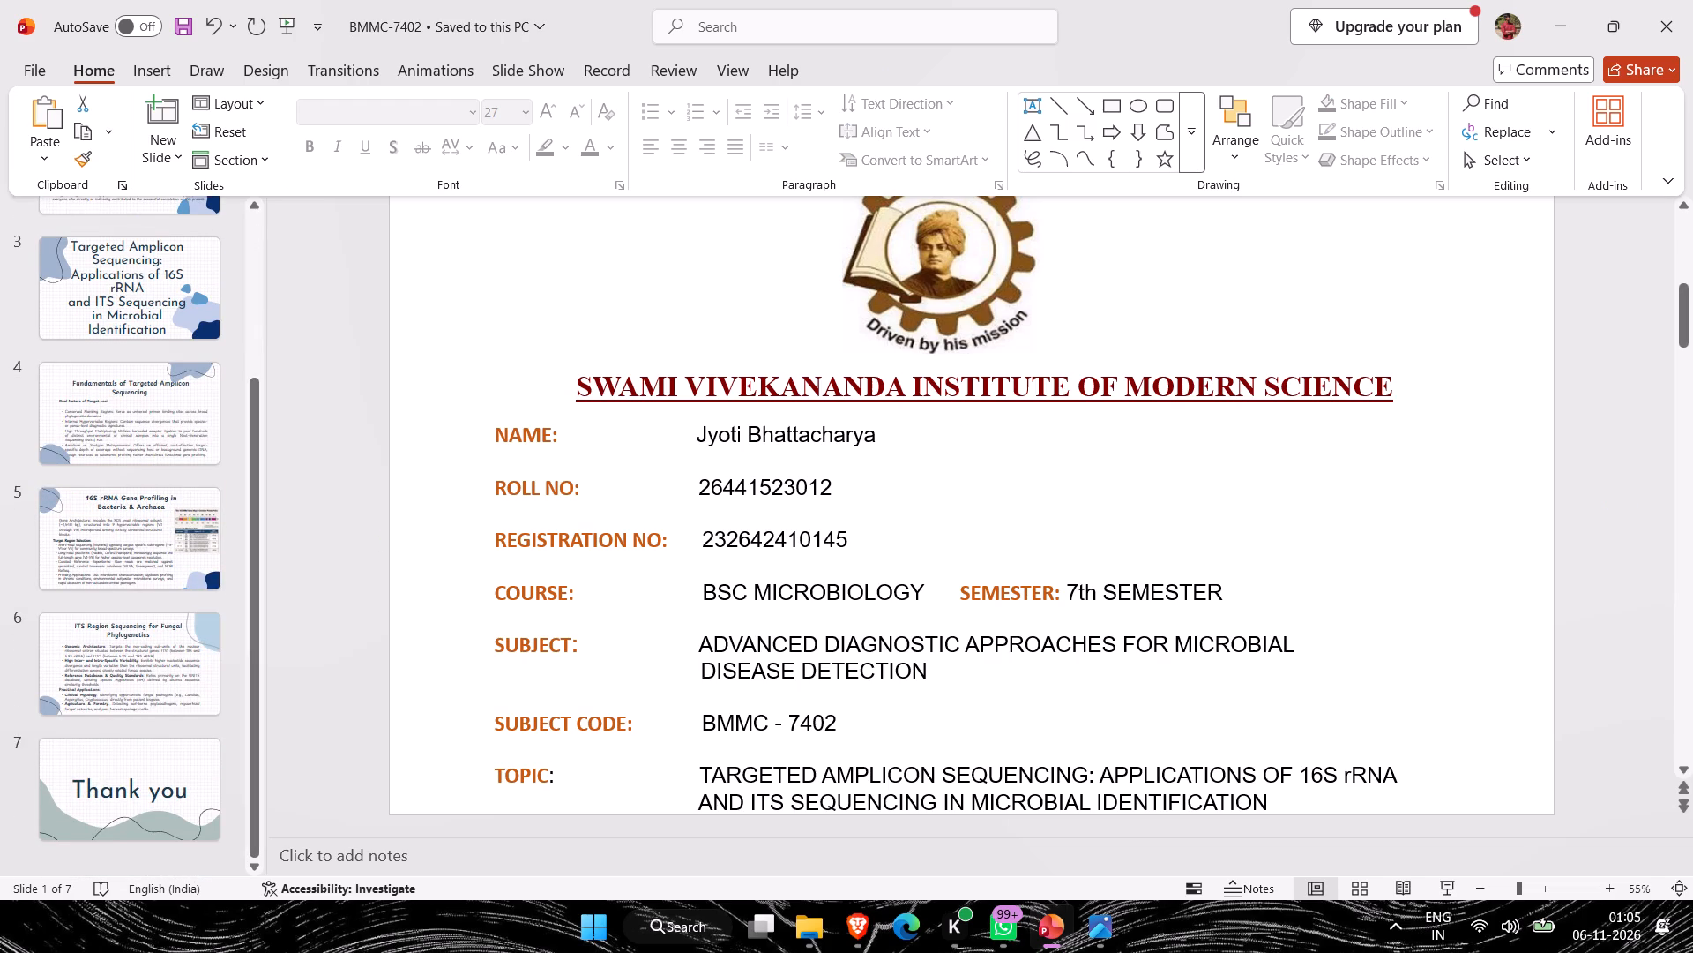
left_click(1671, 26)
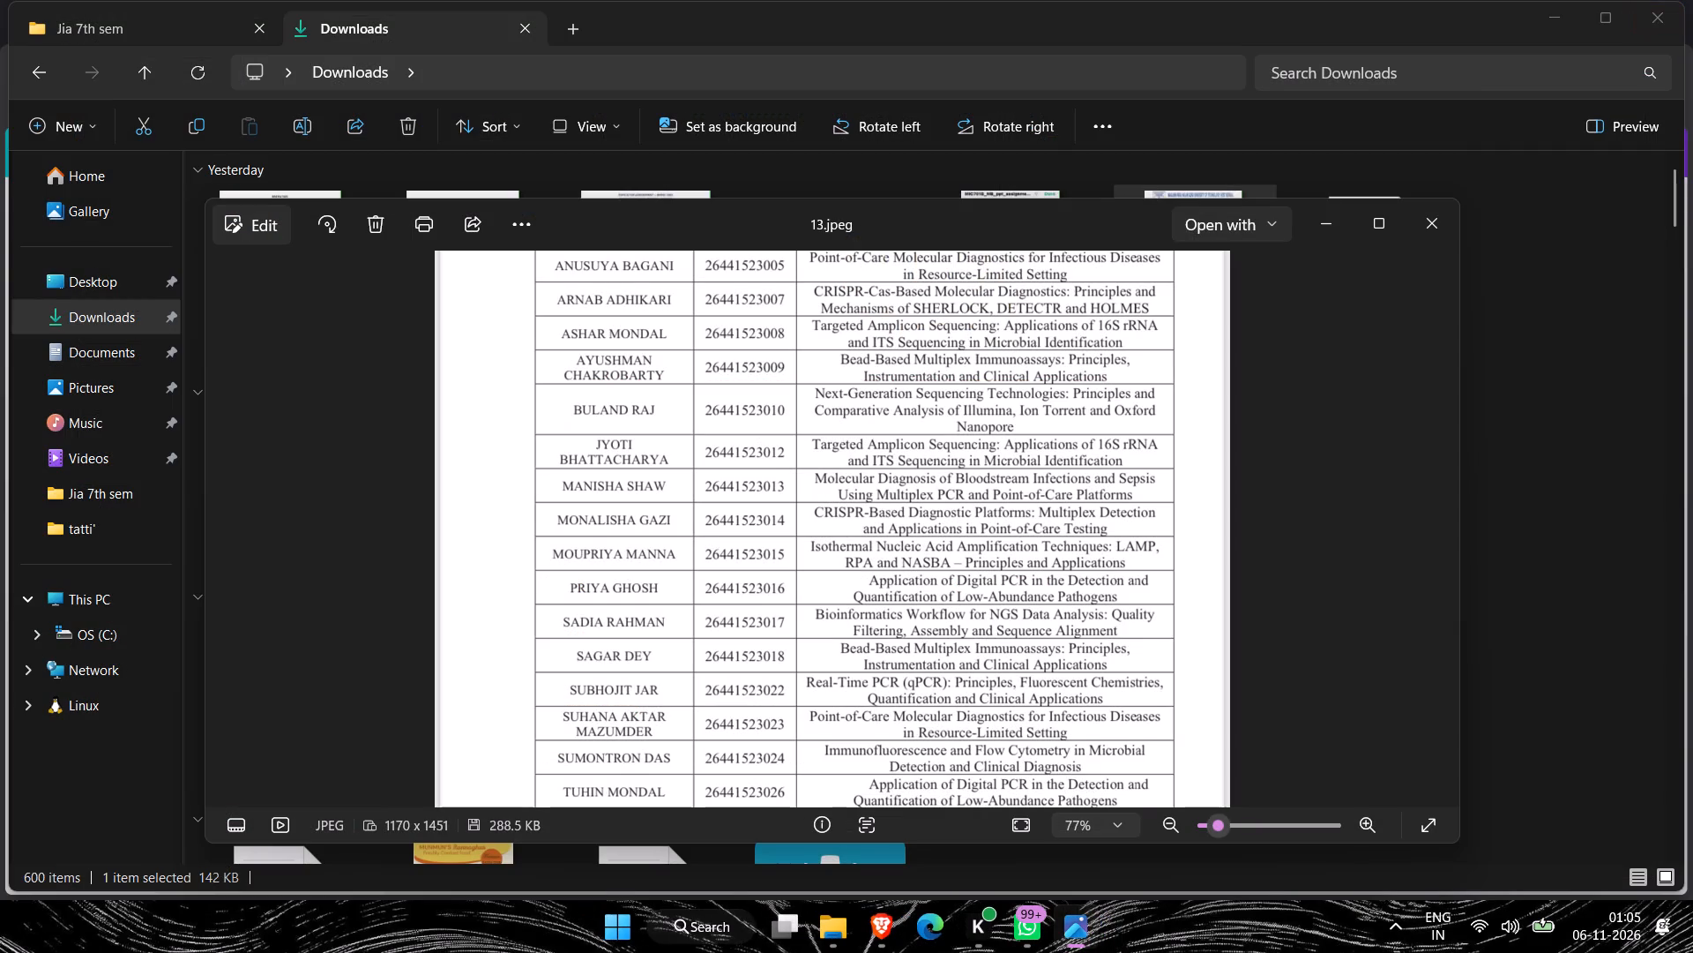
Go from the BMMc7402 image to the BMMc7401 assignment list image and examine the topic assigned to the presenting student.
left_click_drag(1008, 492, 996, 747)
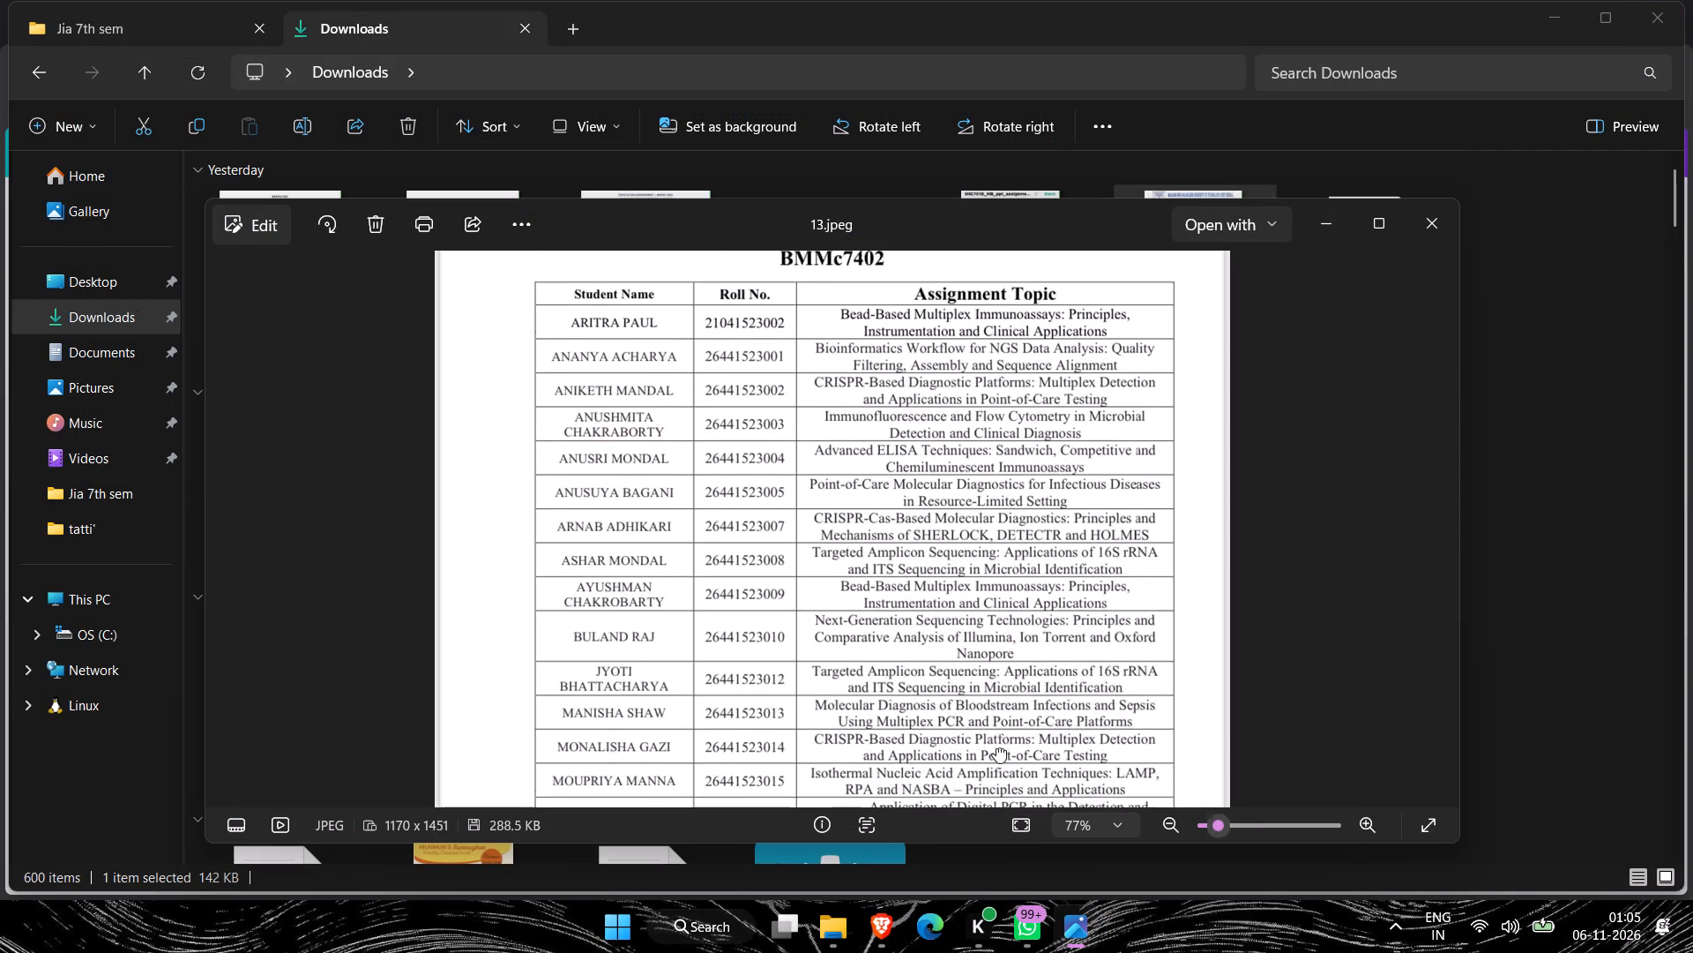
left_click_drag(996, 747, 993, 848)
key("Left")
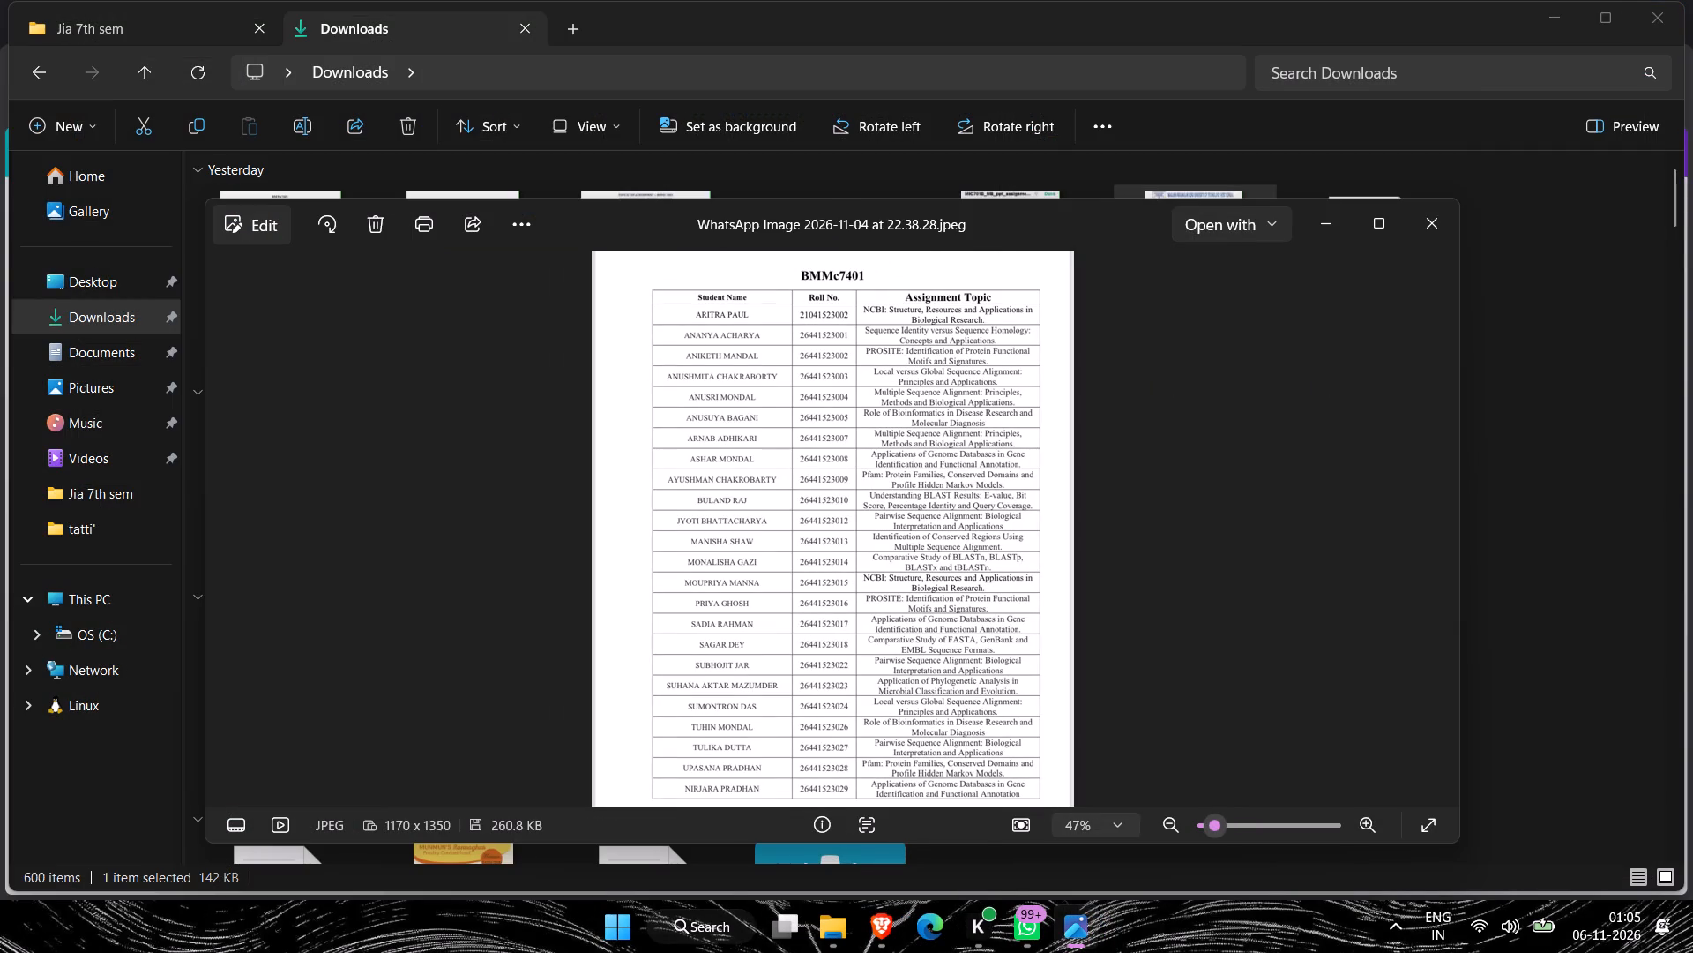
scroll(891, 563, "up", 5, "ctrl")
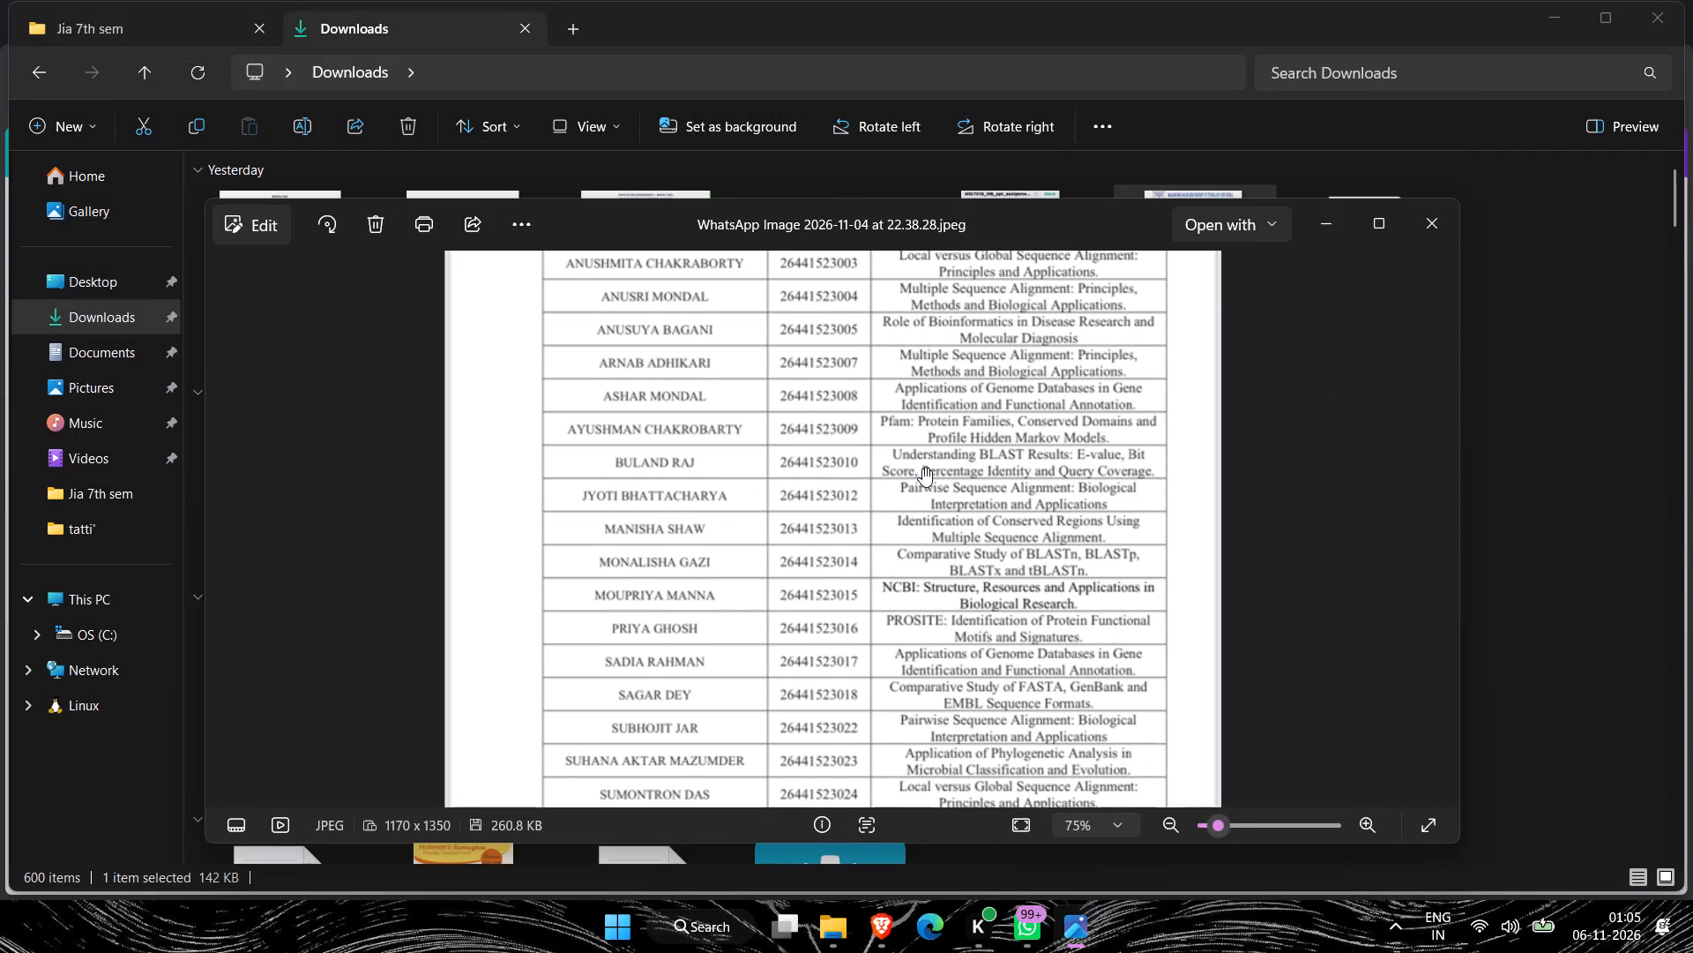
left_click_drag(922, 468, 884, 637)
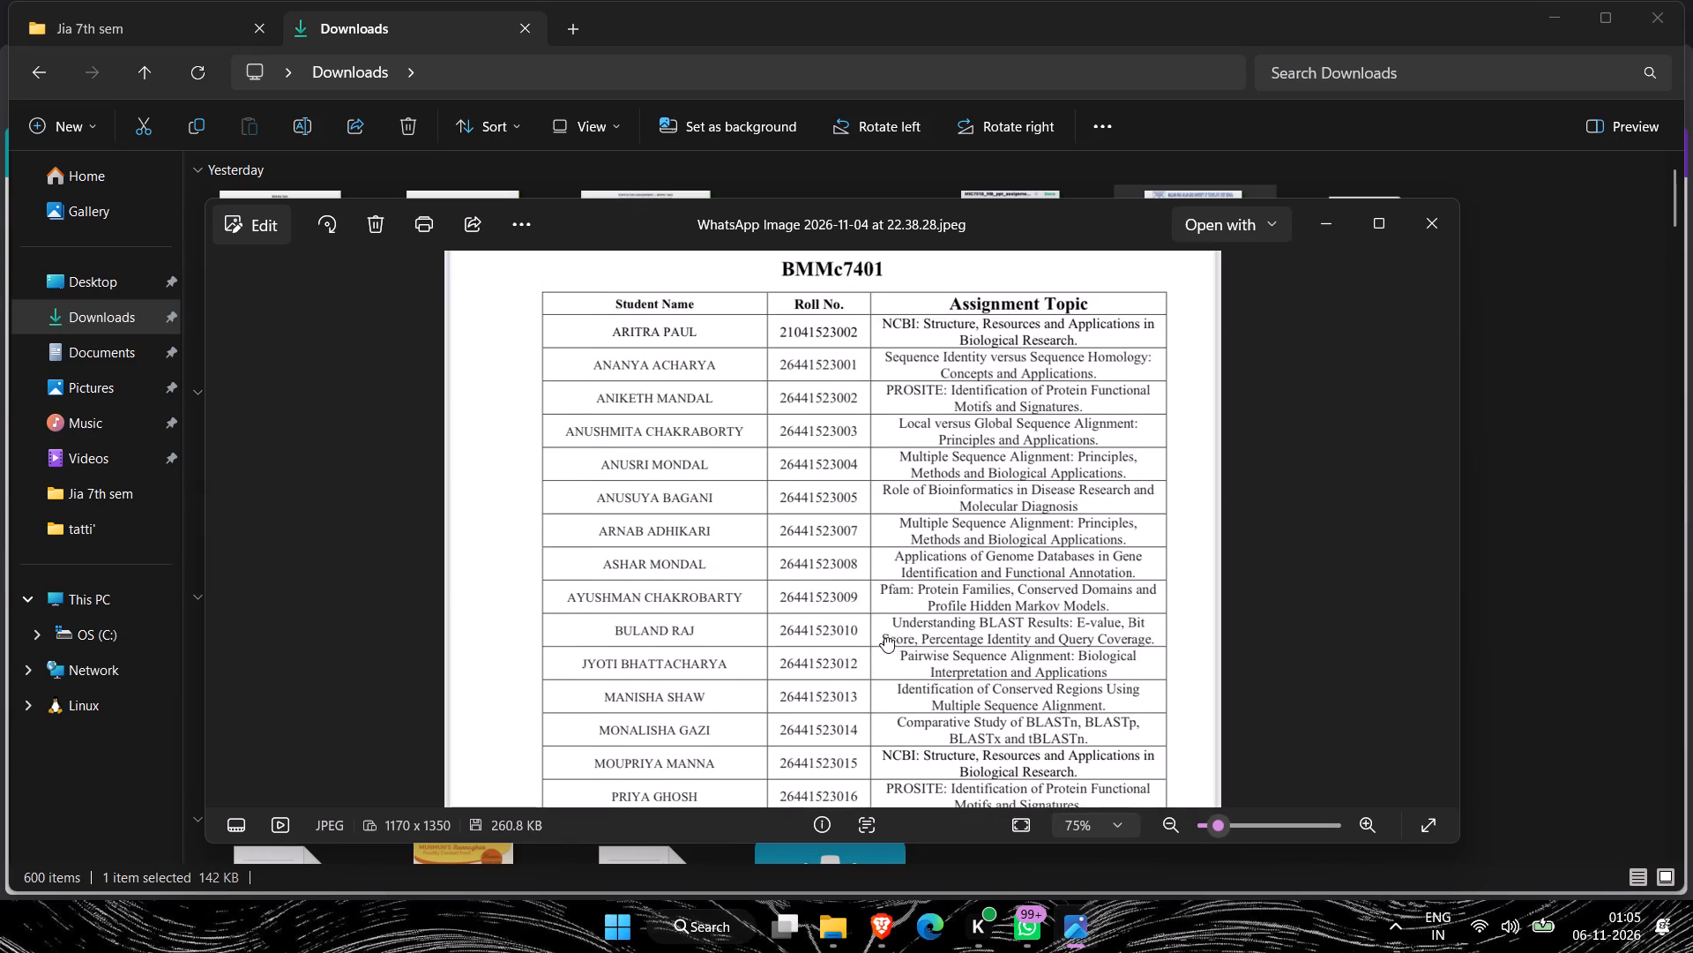
left_click_drag(884, 637, 844, 627)
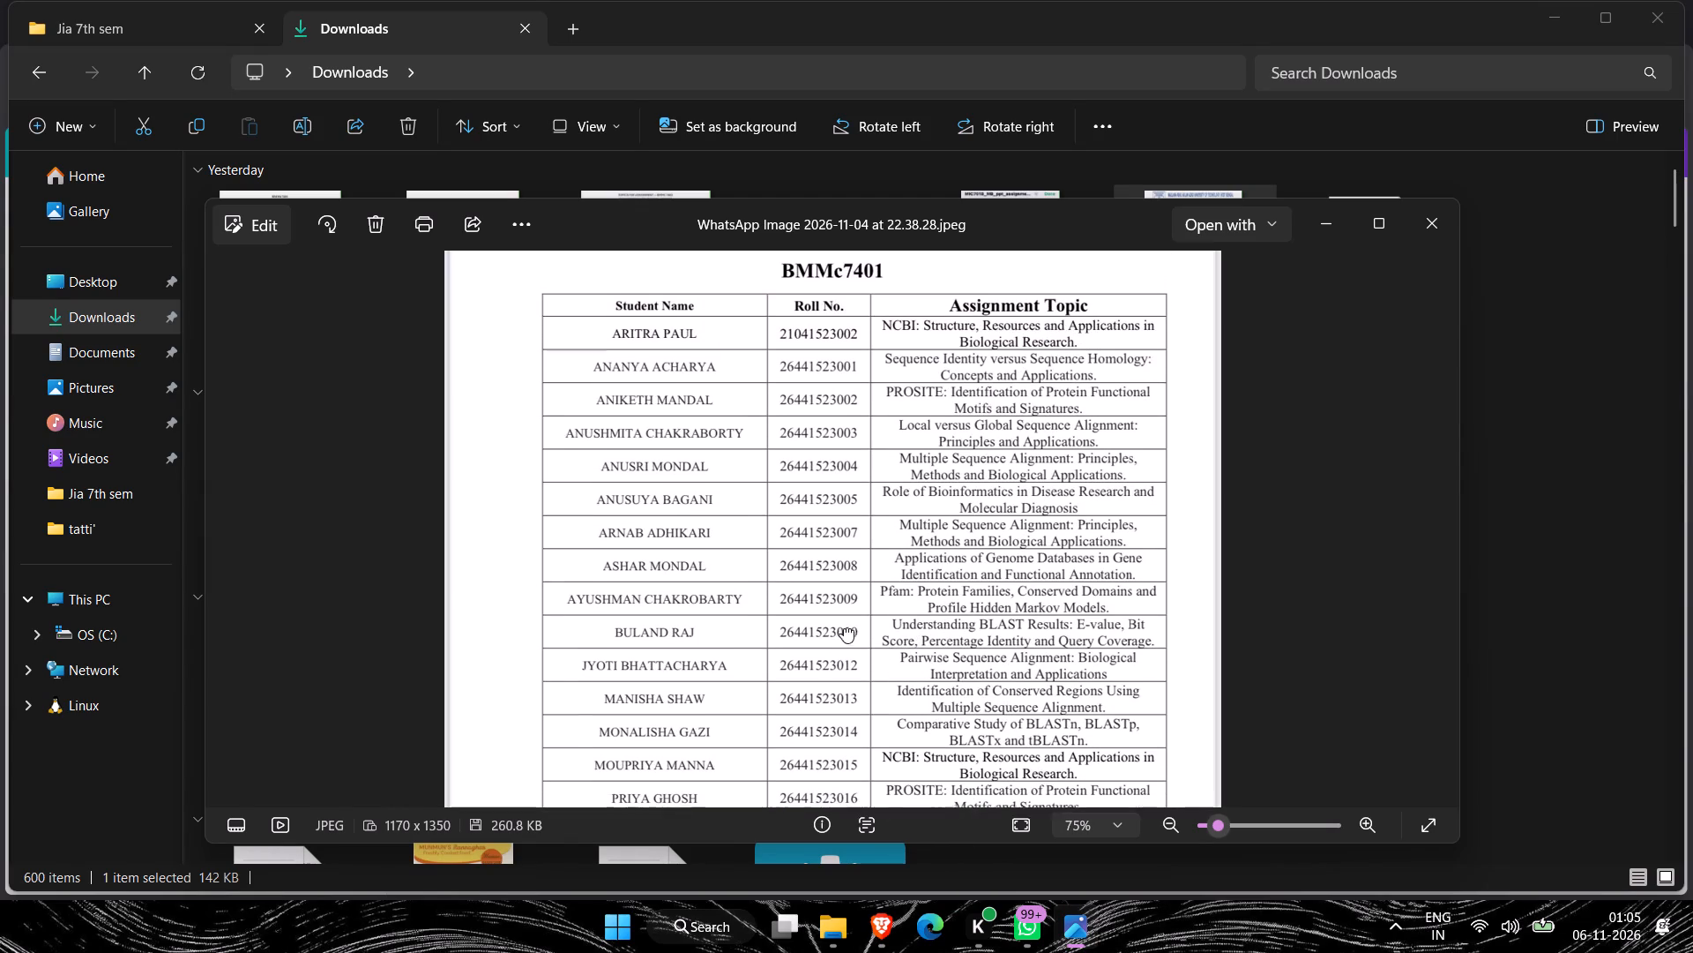
left_click_drag(844, 627, 872, 592)
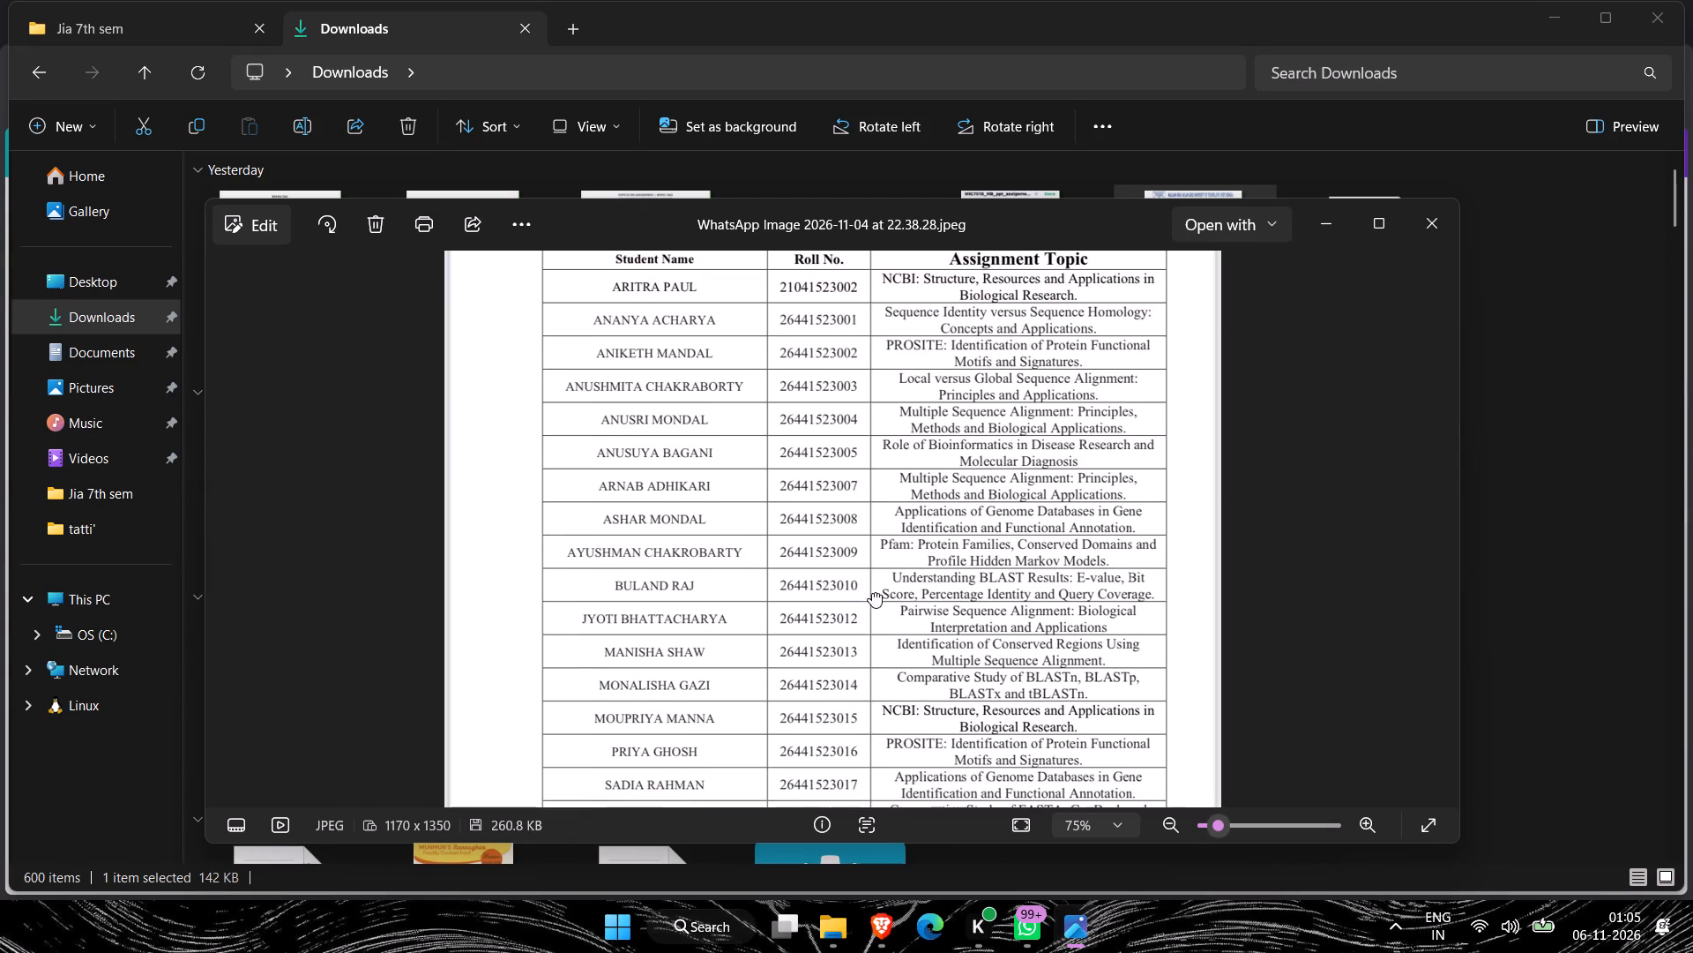